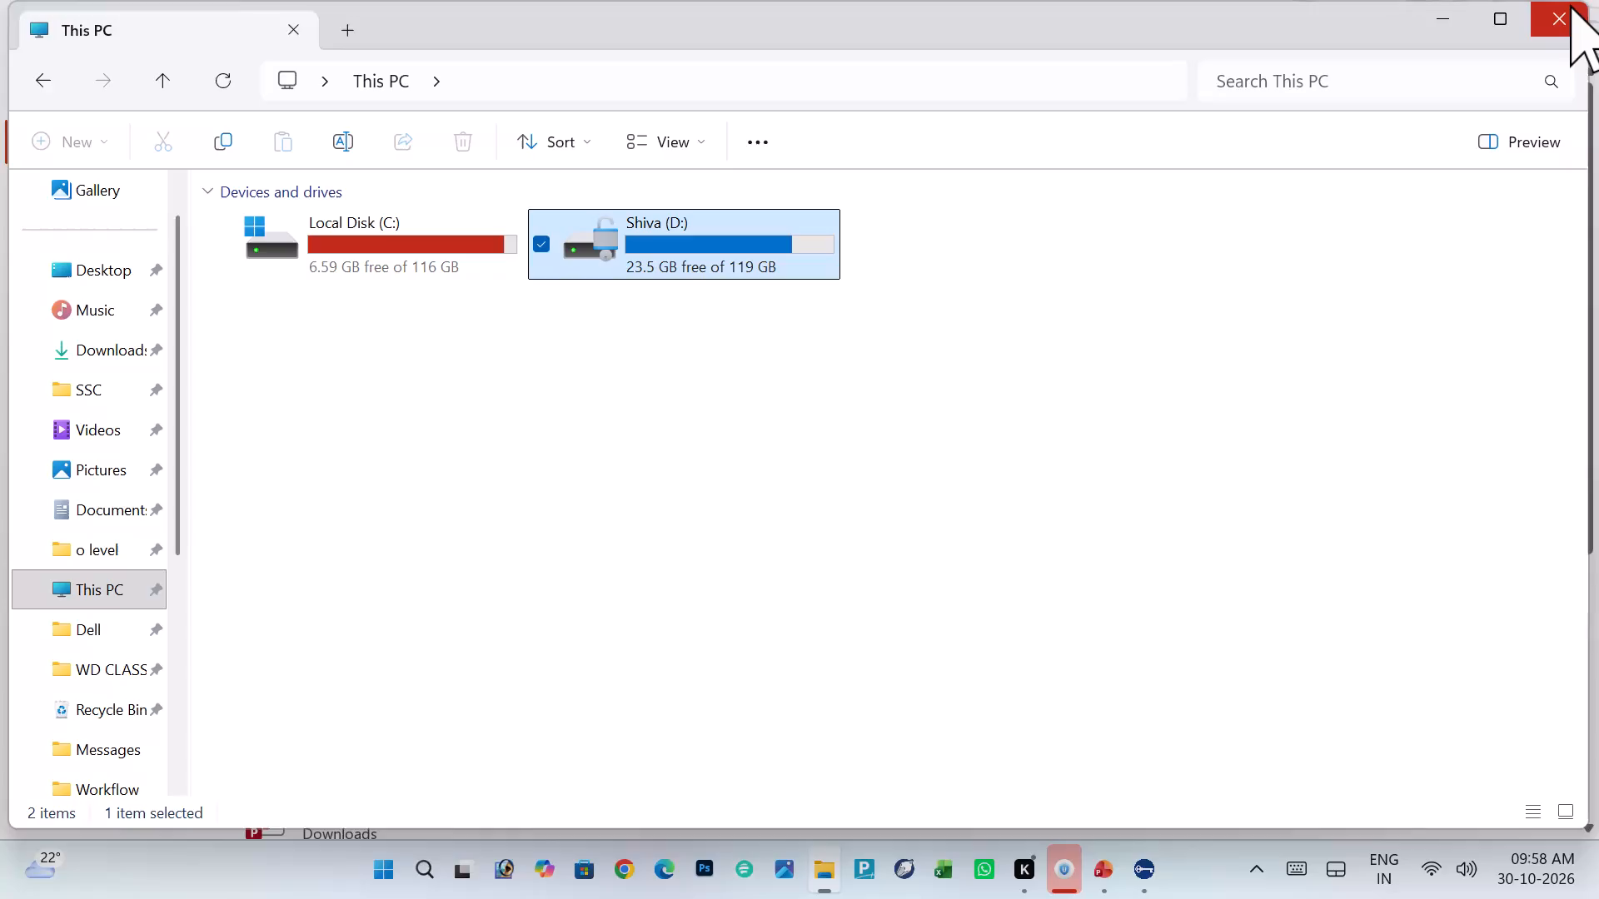
Close the file explorer window and dismiss the CorelDRAW registration and Office licence pop-ups covering the presentation start screen.
left_click(1570, 4)
left_click(1174, 110)
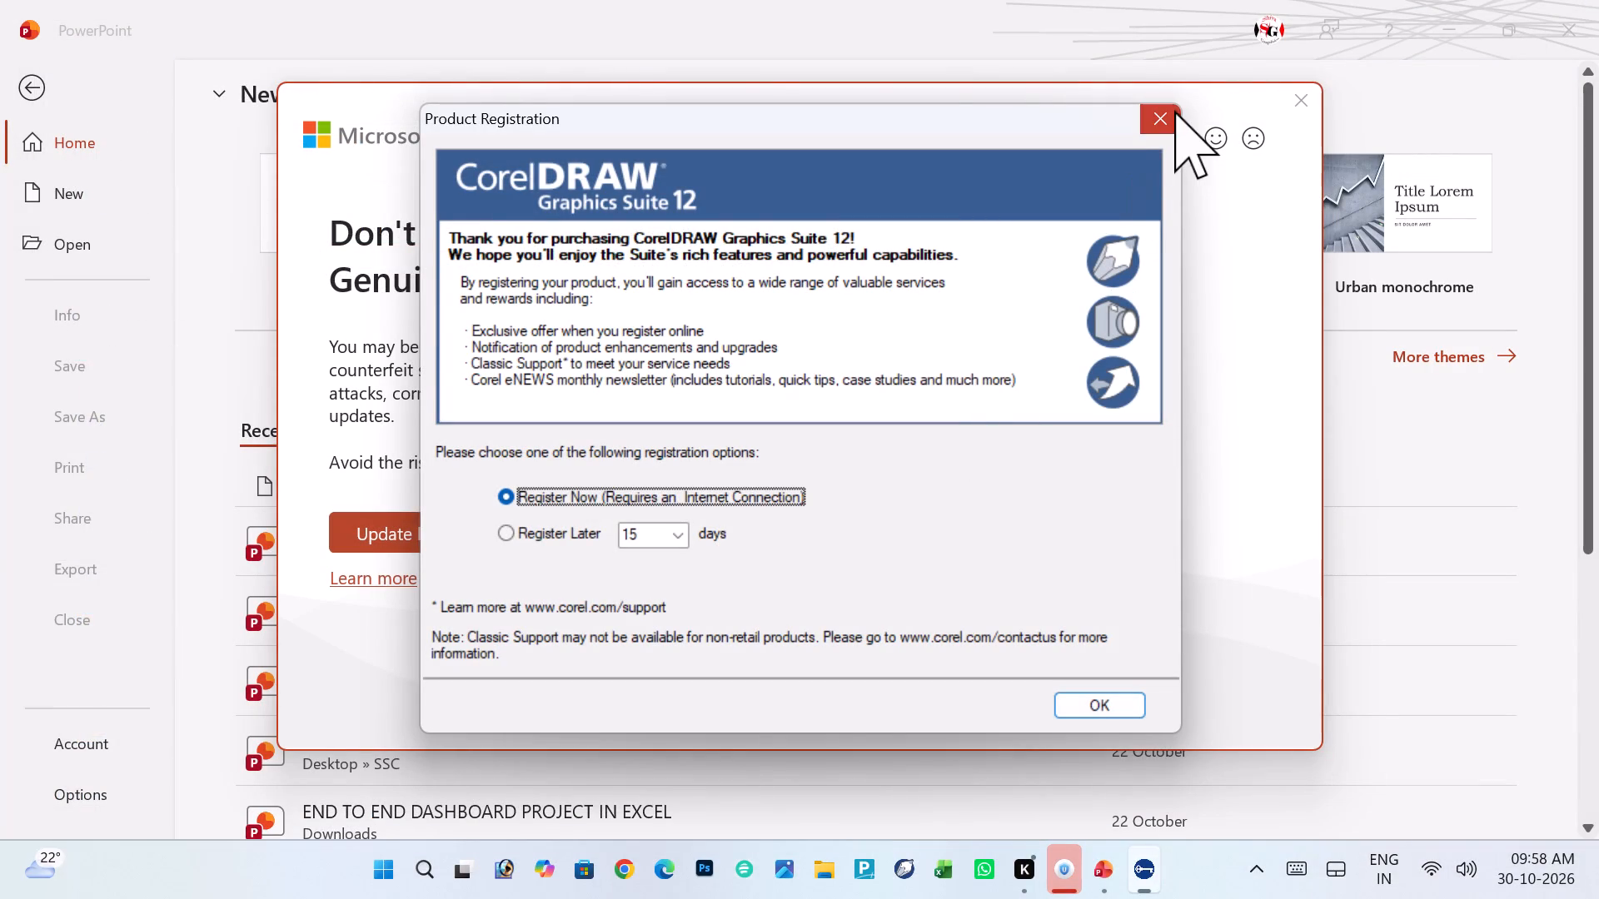
left_click(1293, 92)
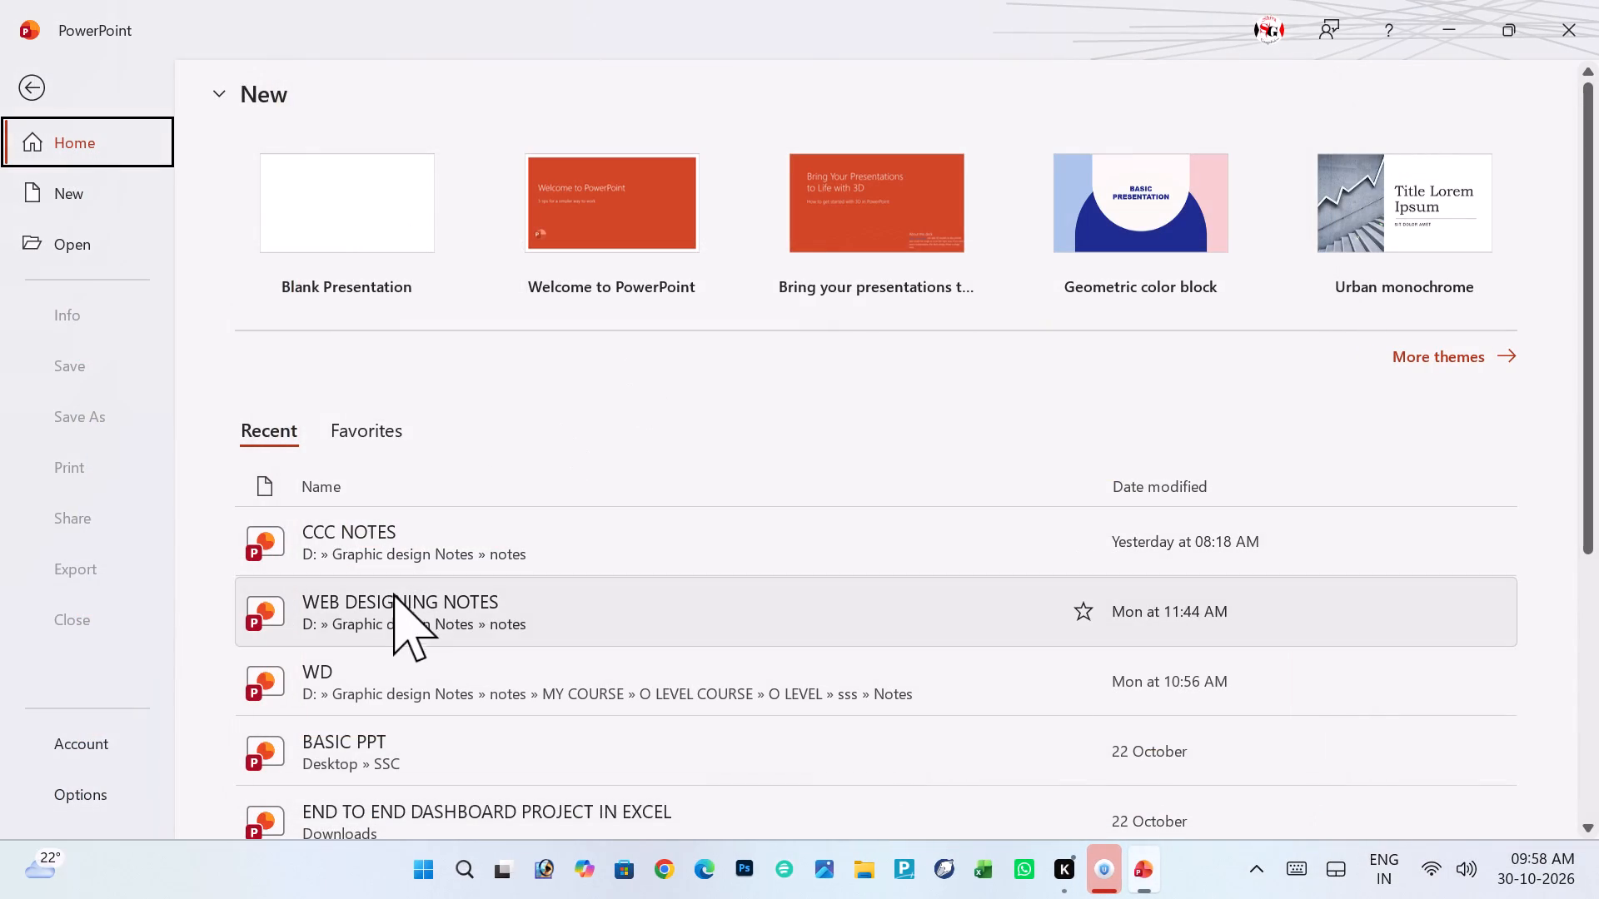
Open the recent presentation WEB DESIGNING NOTES.
left_click(396, 595)
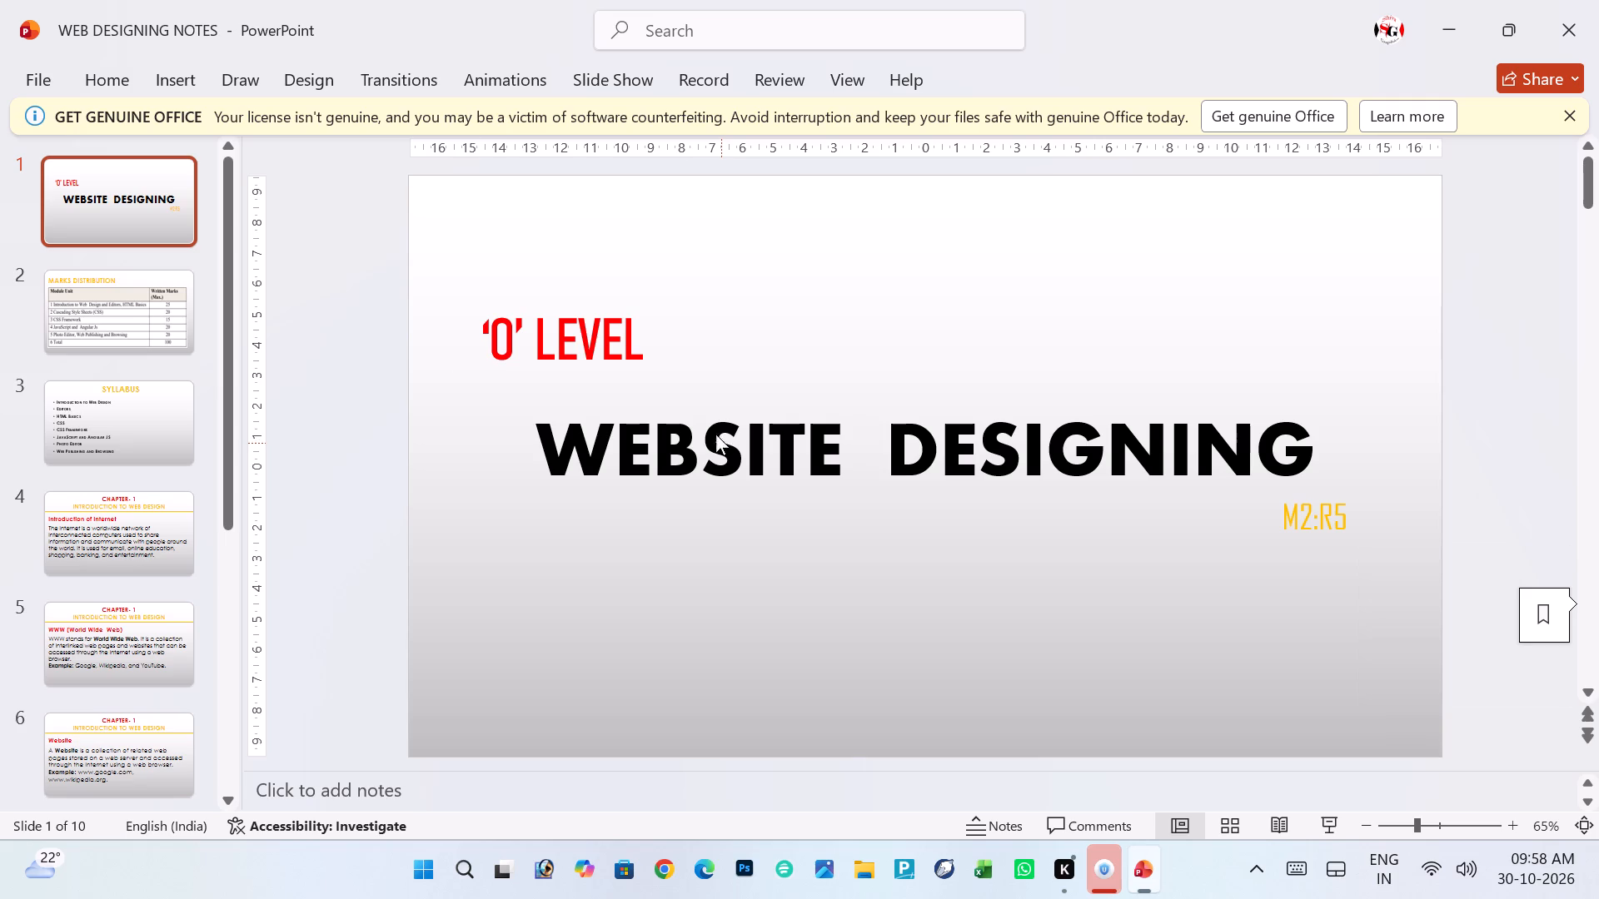
Review the web designing slides from the title through the syllabus and Chapter 1, ending on slide 9.
left_click(350, 325)
key("Down")
key("Down")
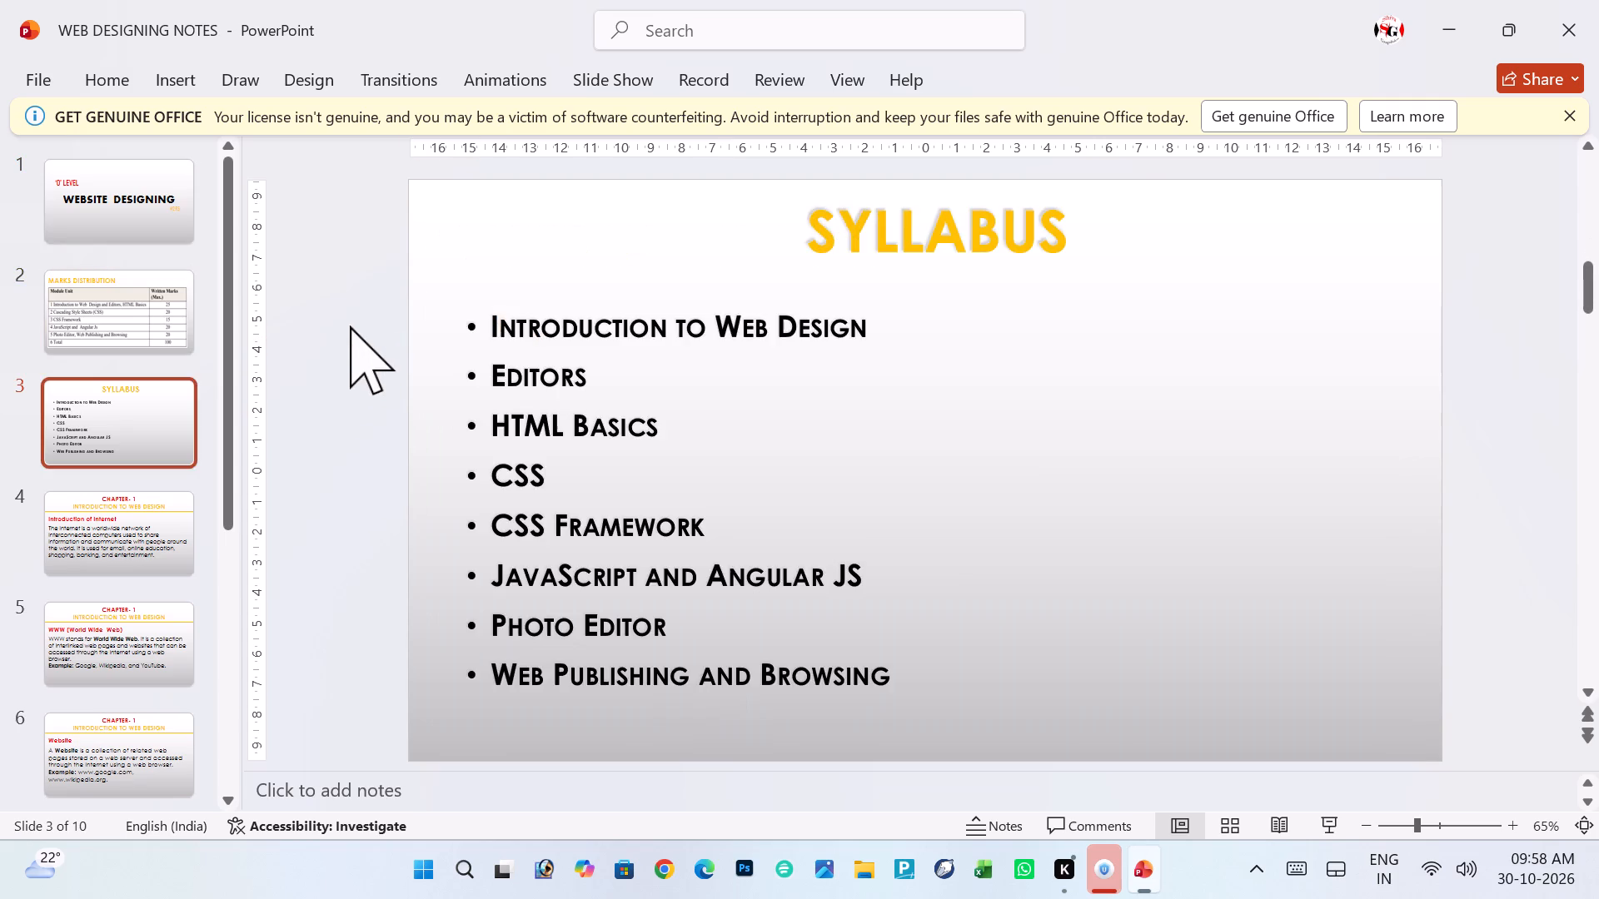
key("Down")
key("Down")
key("Down")
key("Down")
key("Down")
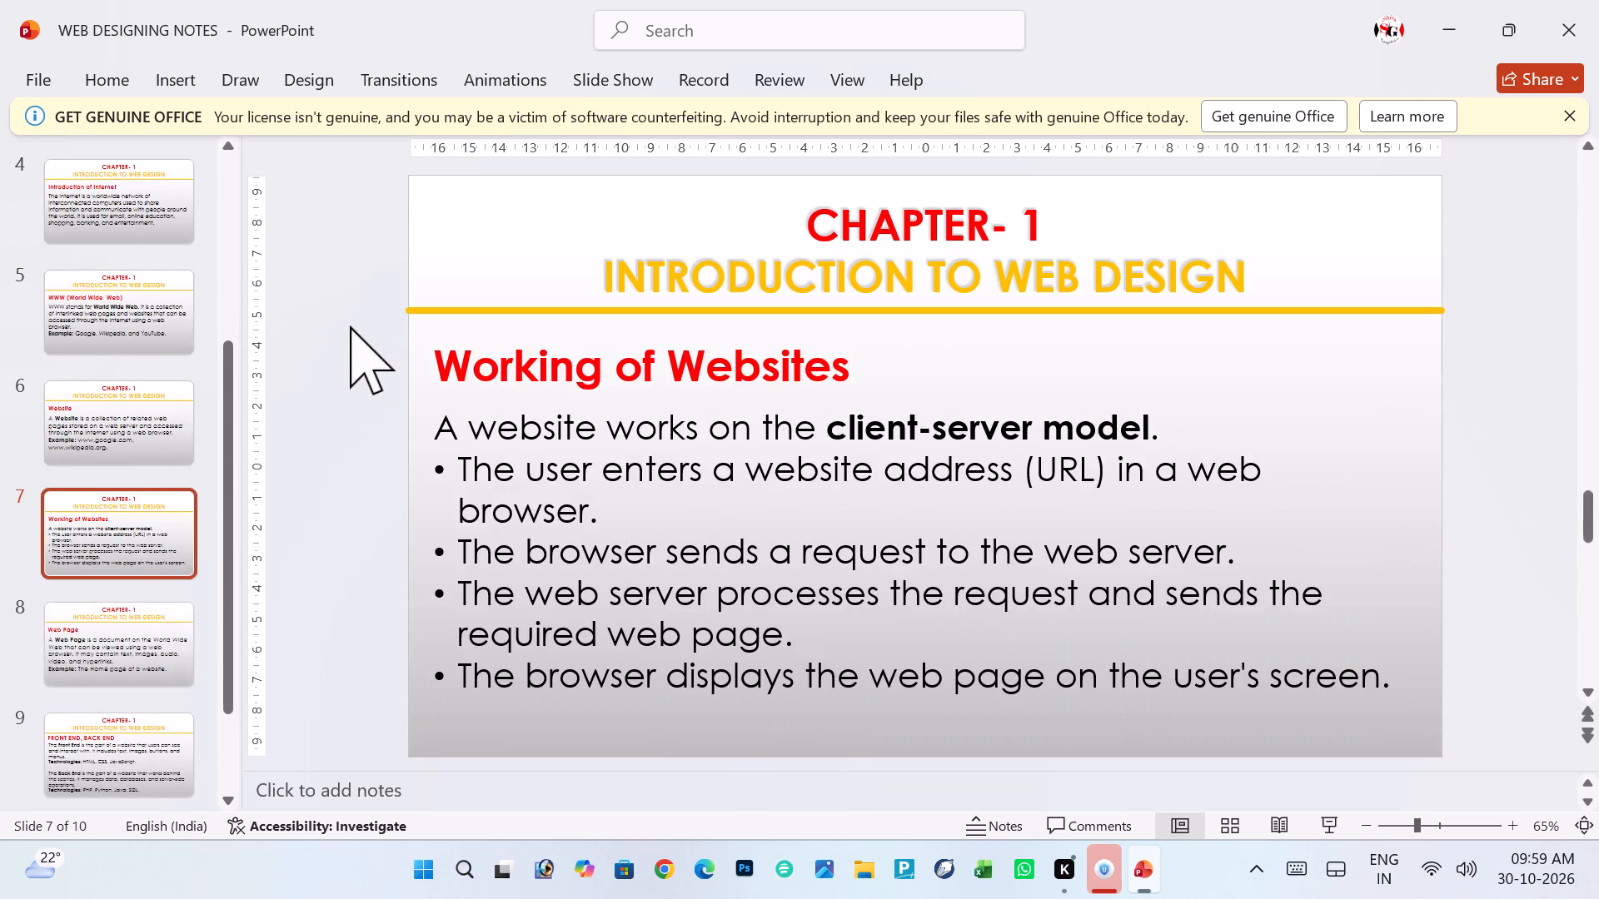
key("Down")
key("Down")
key("Up")
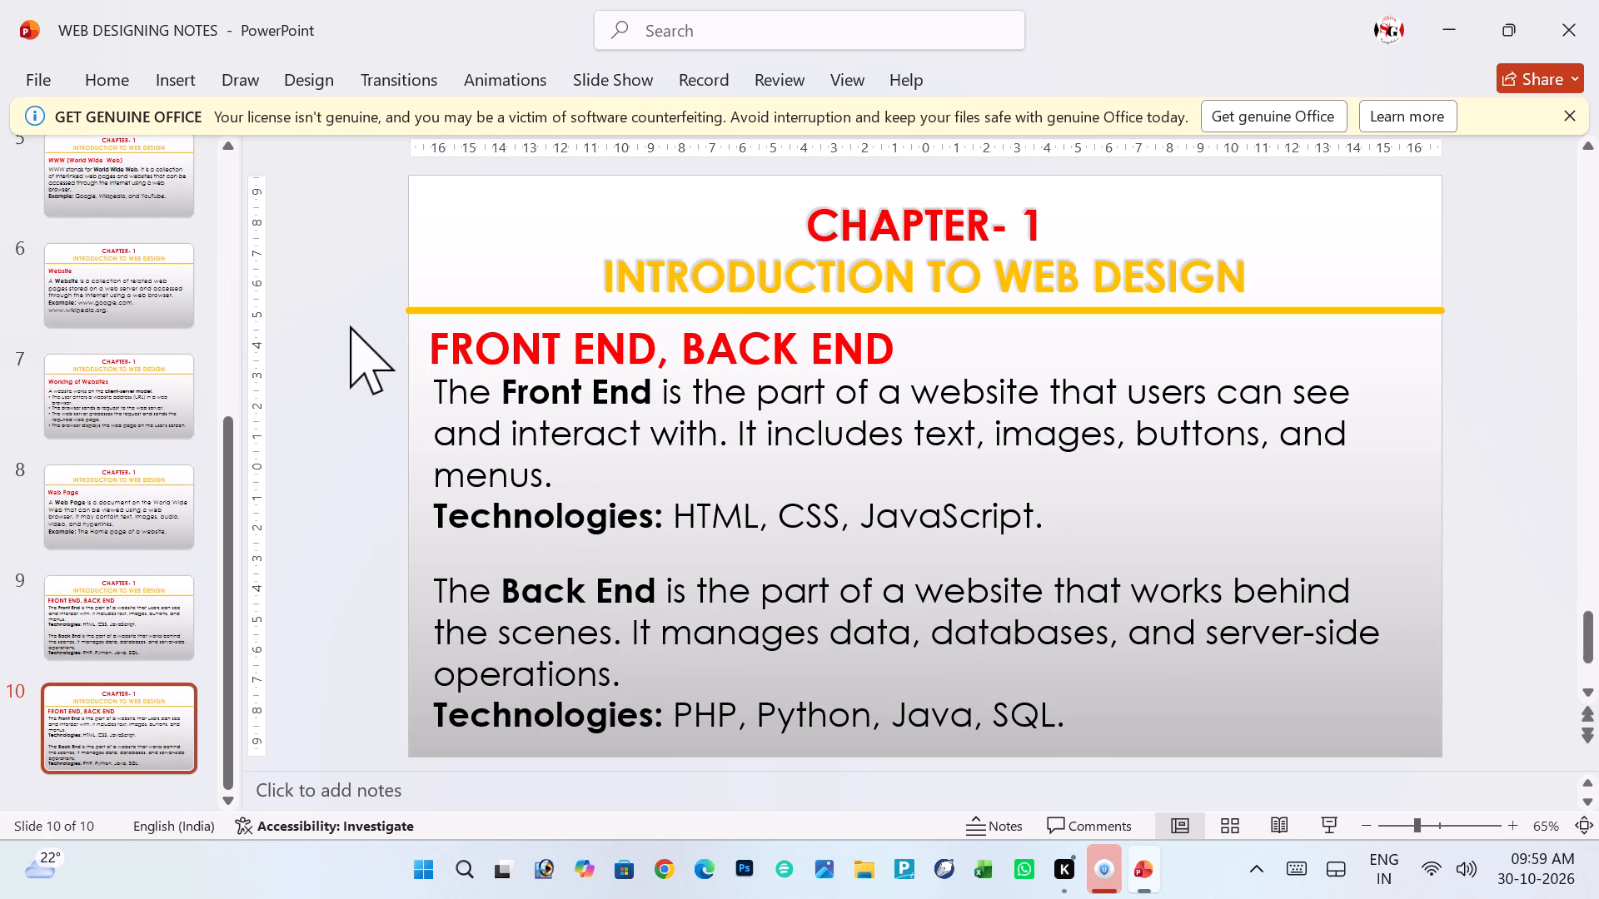
Switch to Chrome and open the browsing history, dismissing the page restore prompt.
left_click(673, 866)
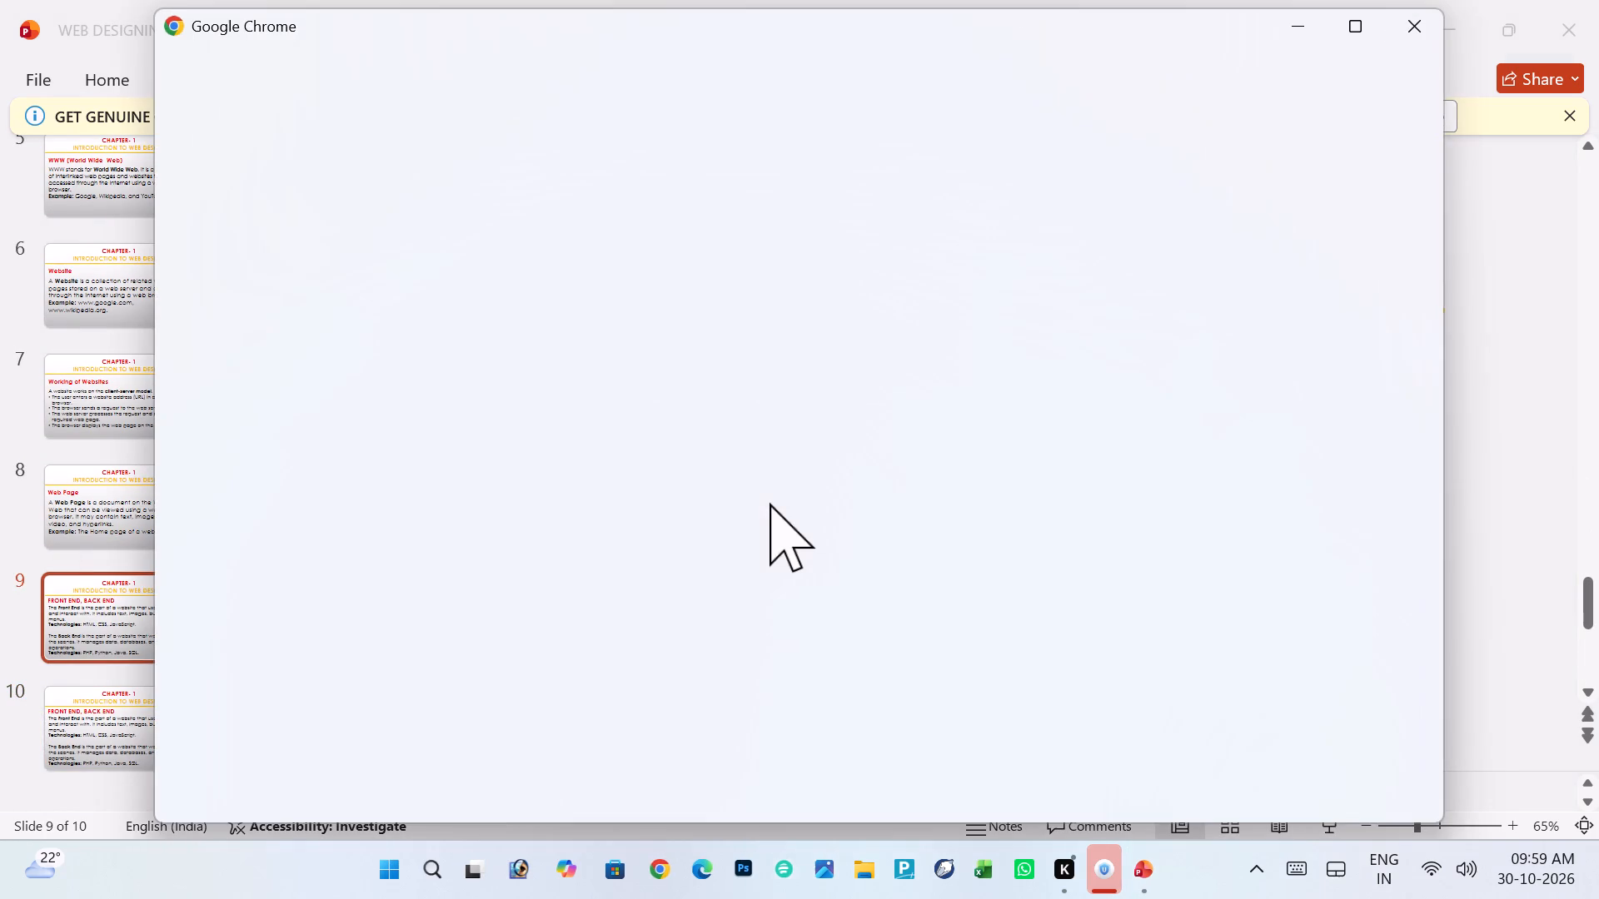
left_click(516, 479)
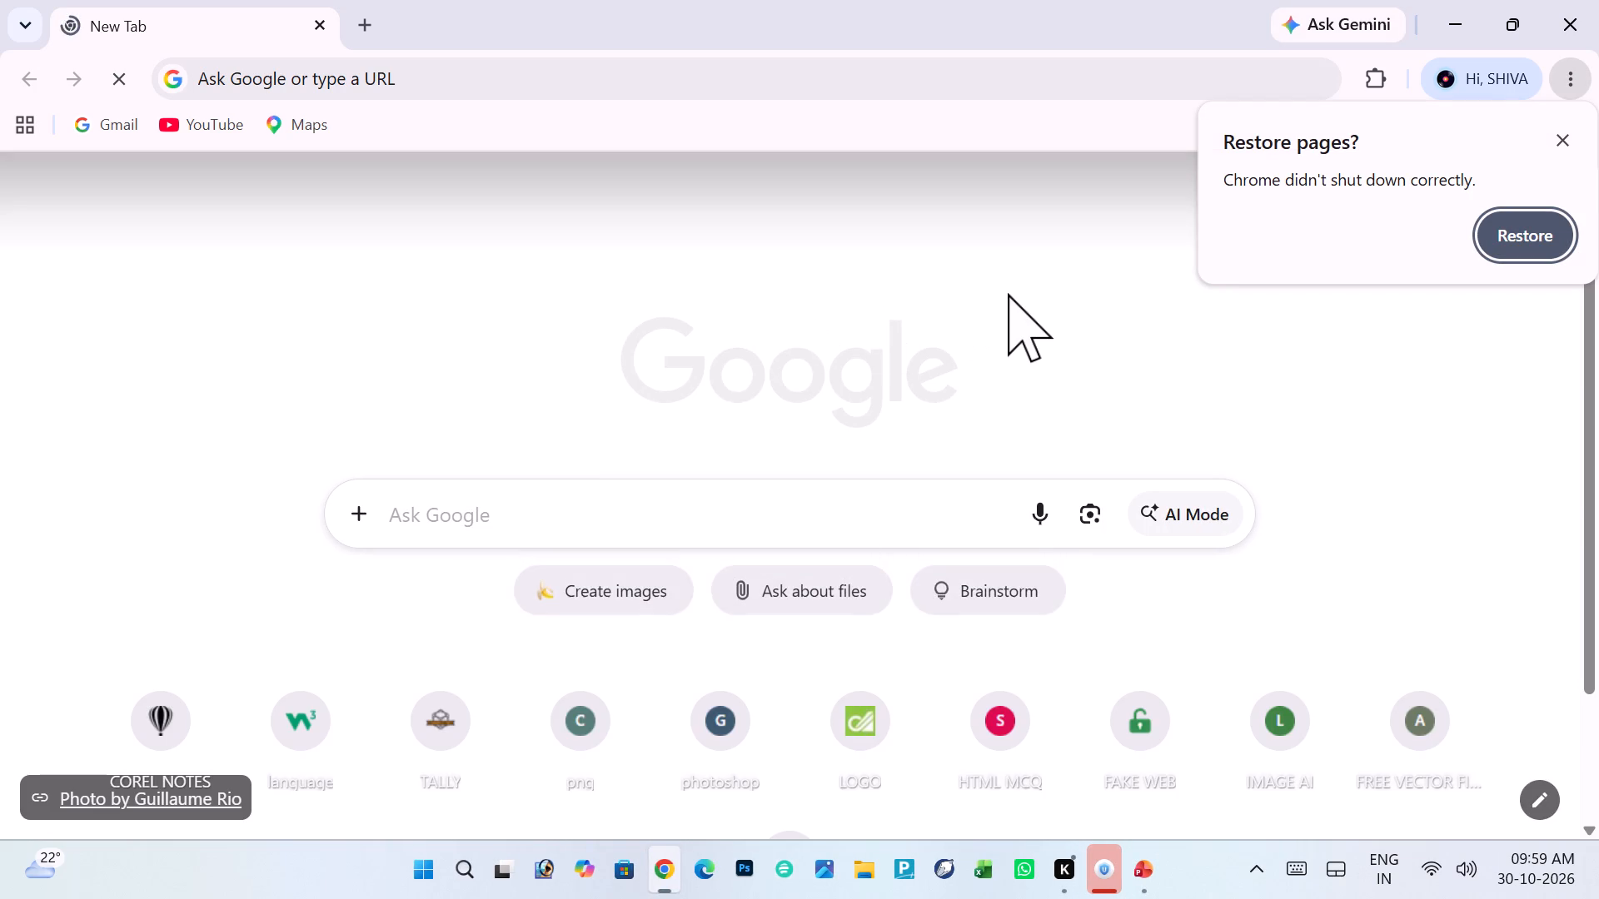
key("ctrl+h")
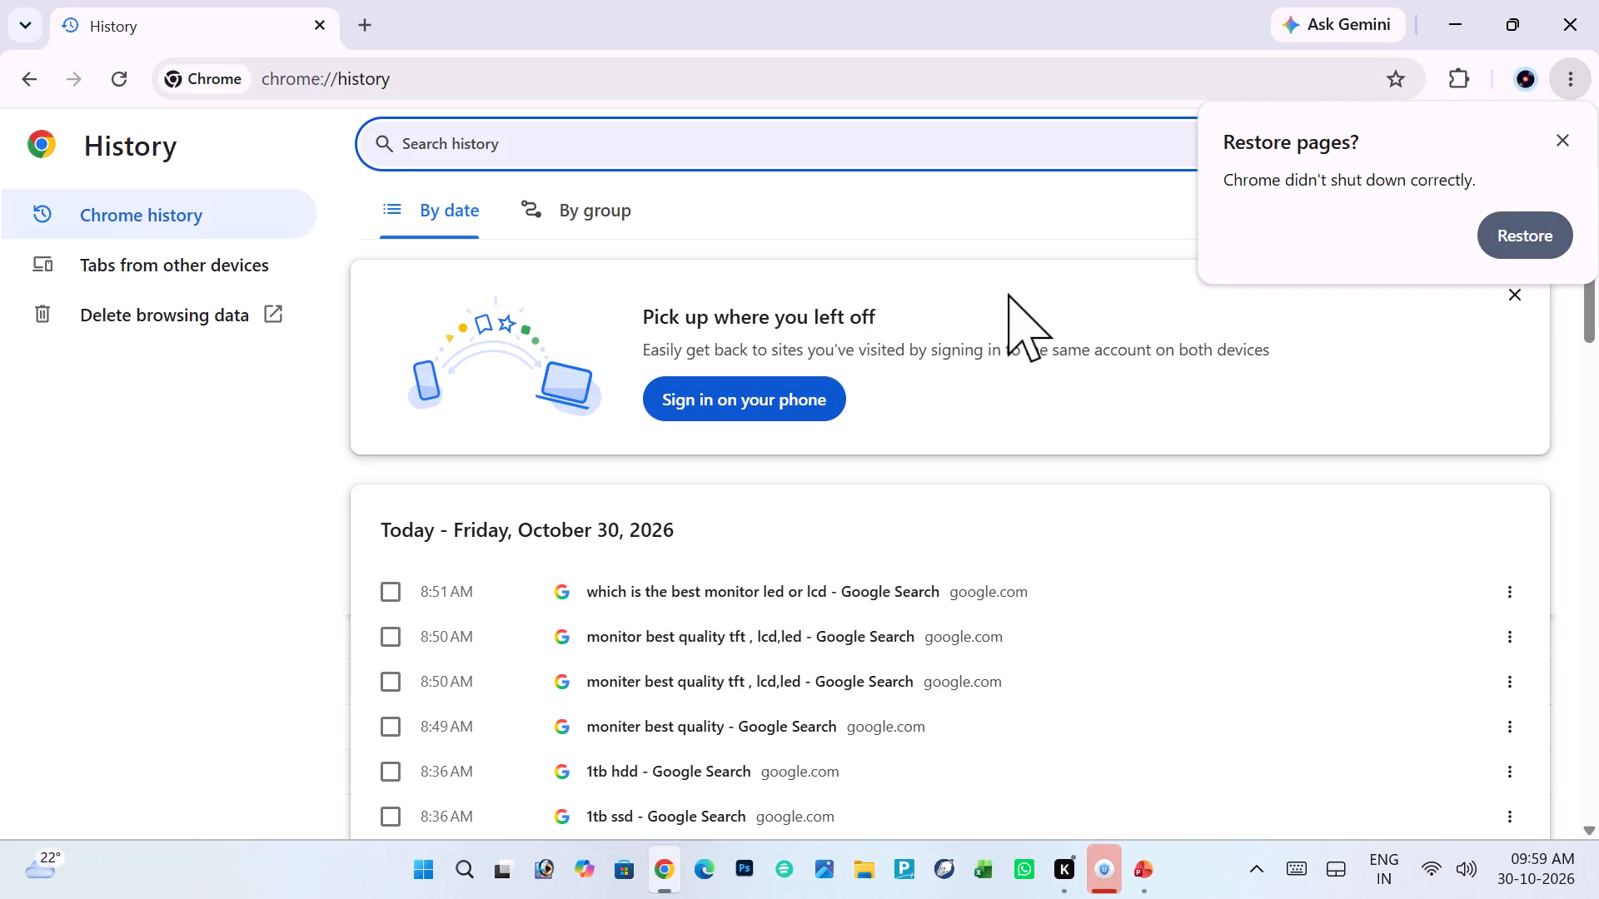
left_click(1559, 132)
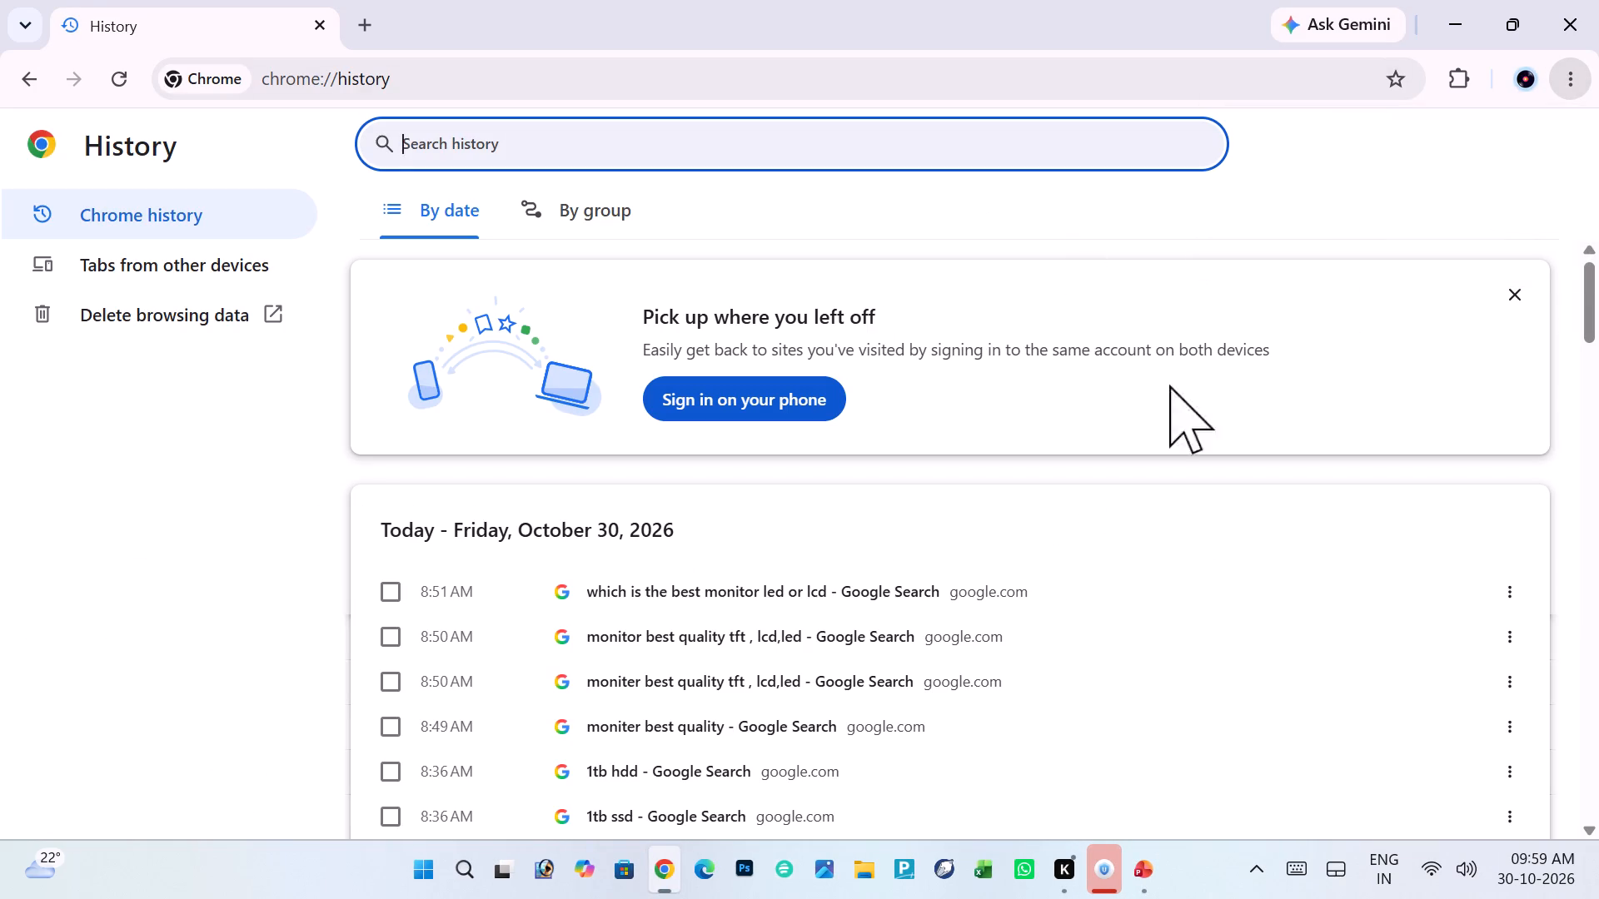
Look through the browsing history by date, from today back to mid-October, examining the previously visited pages.
scroll(874, 590, "down", 3)
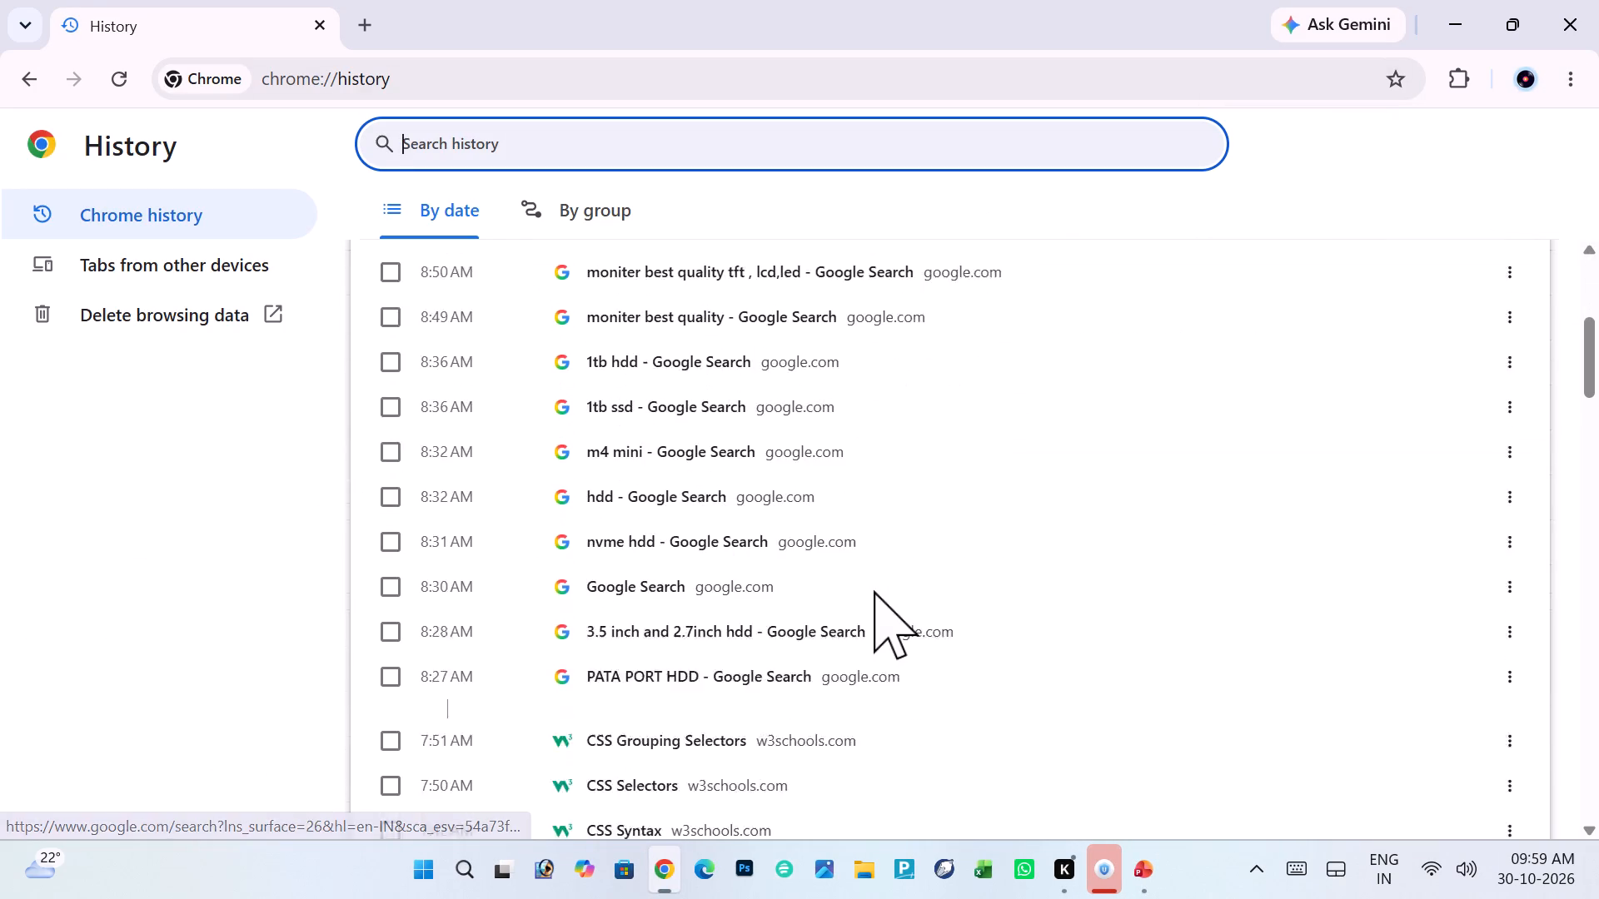
scroll(874, 590, "down", 8)
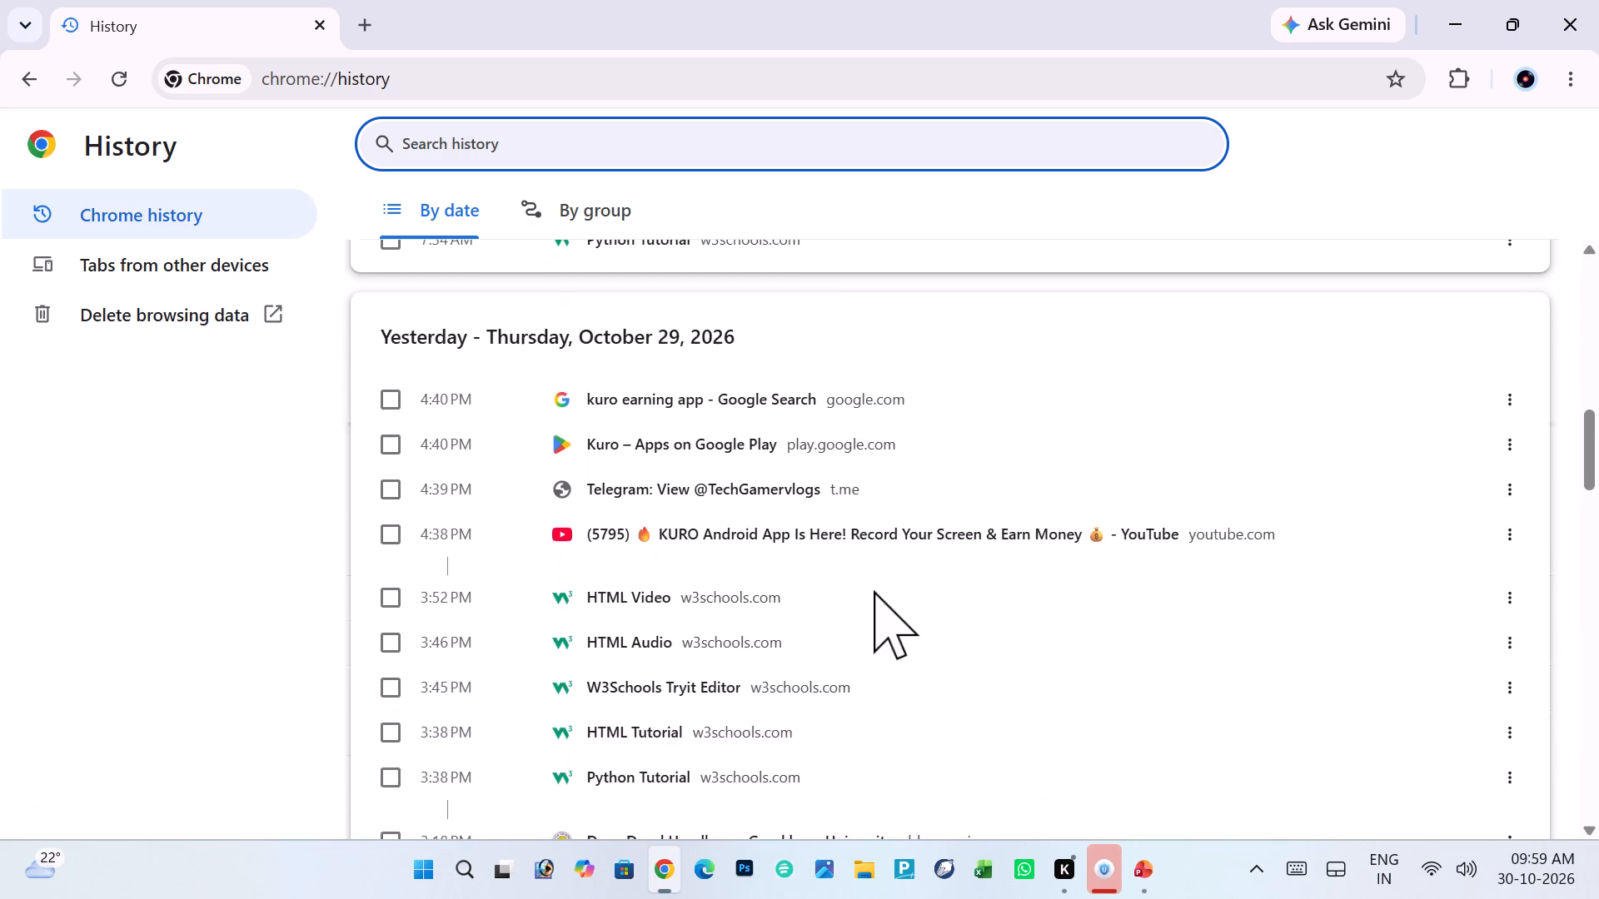
scroll(874, 590, "down", 7)
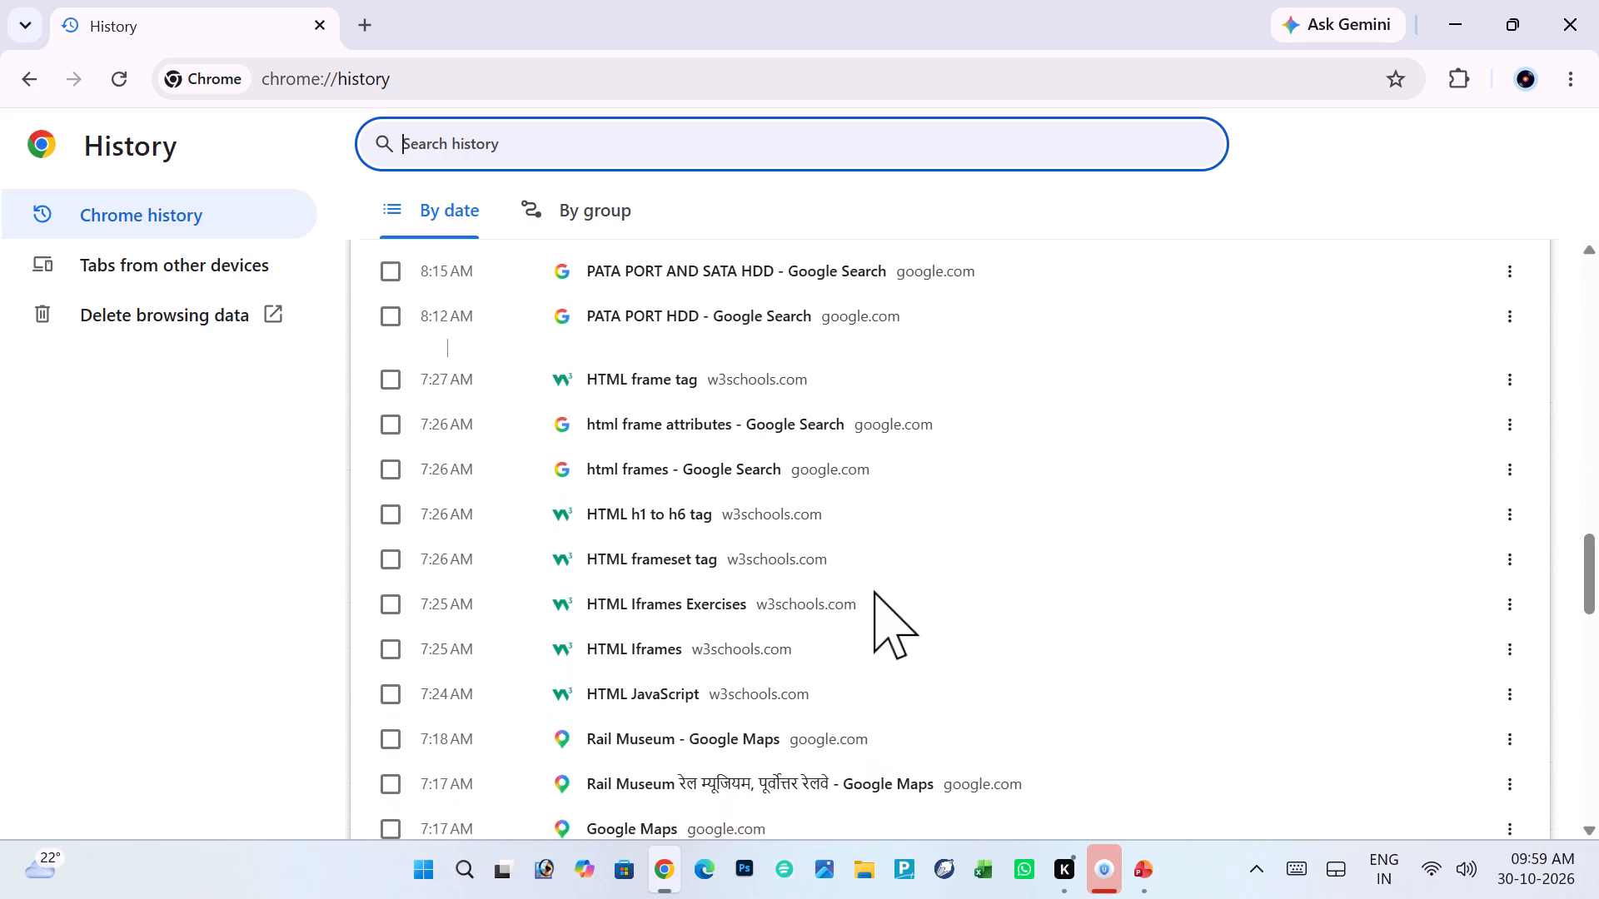
scroll(874, 590, "down", 7)
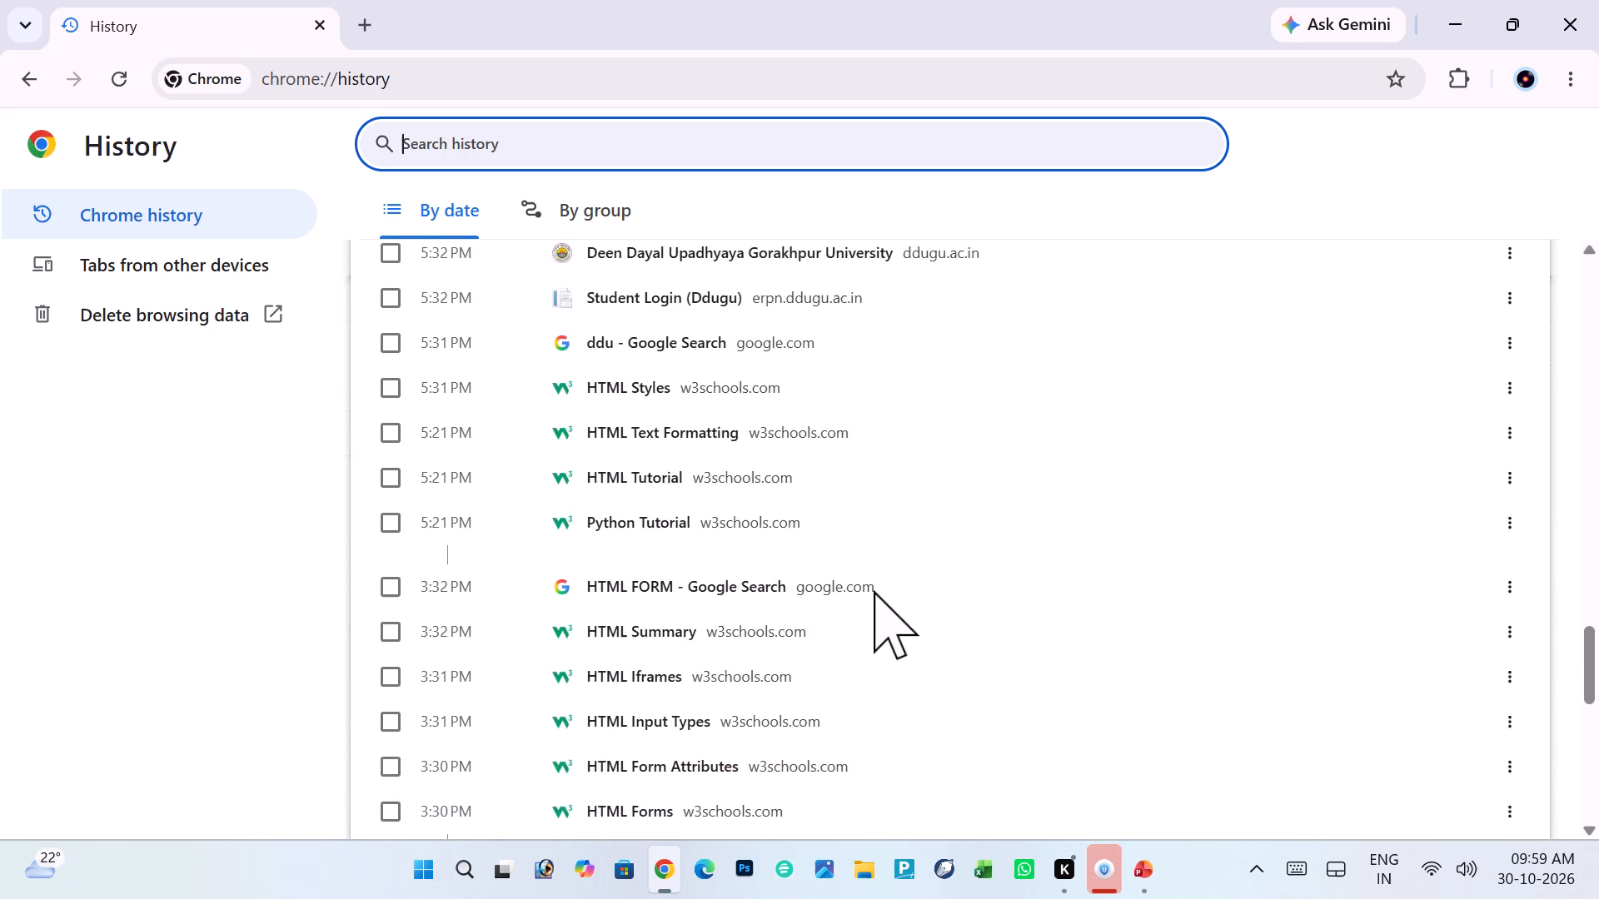
scroll(874, 590, "down", 7)
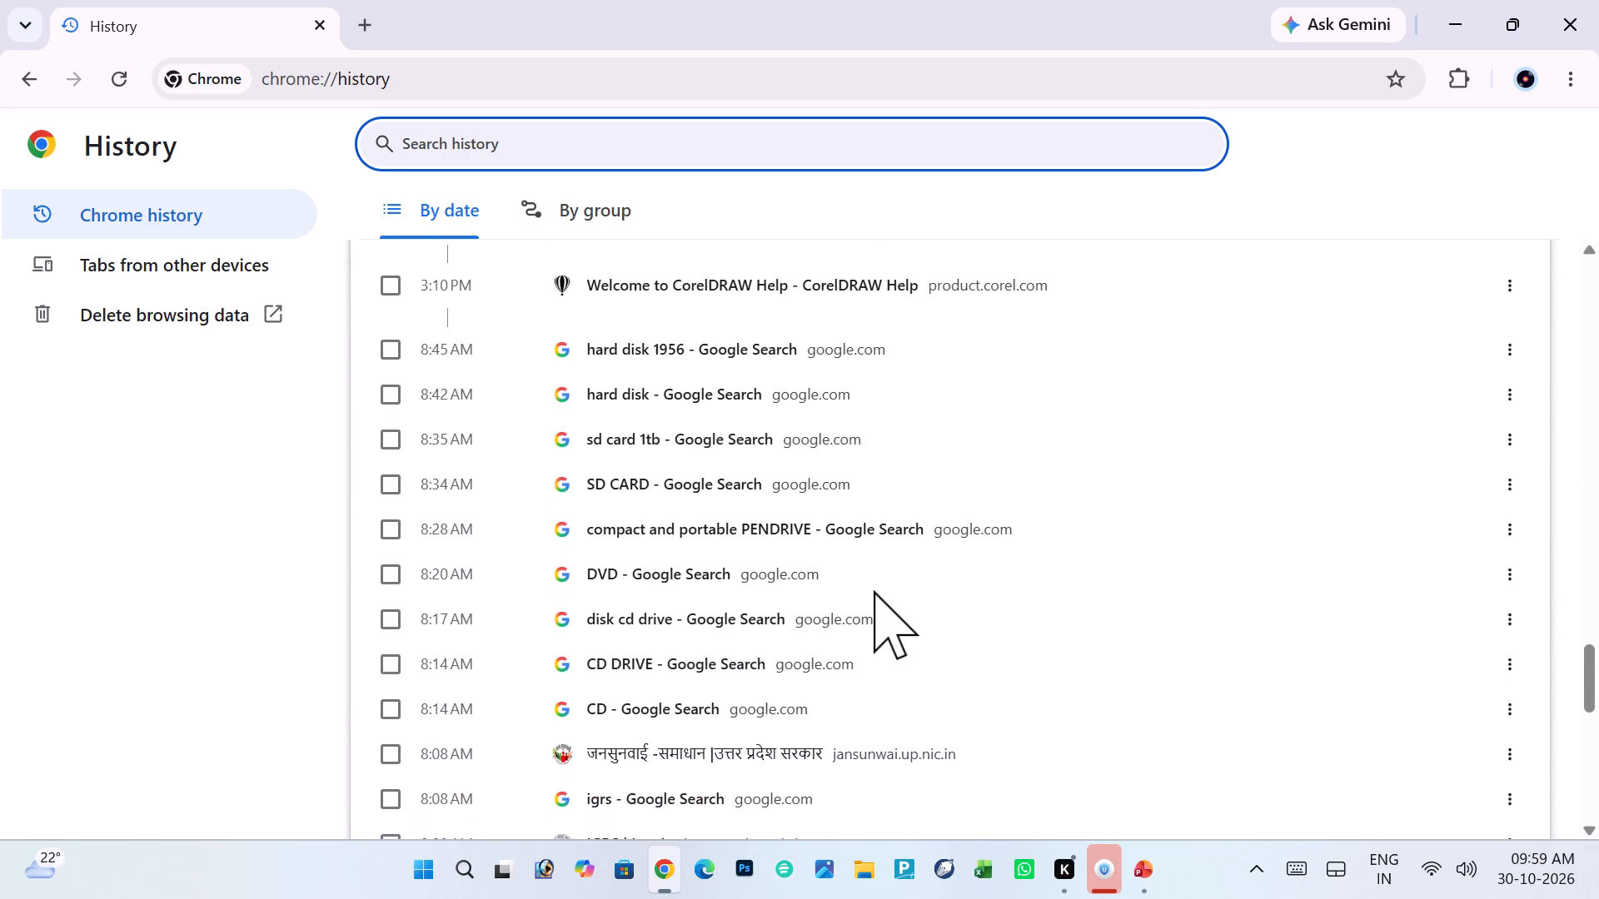
scroll(874, 590, "down", 6)
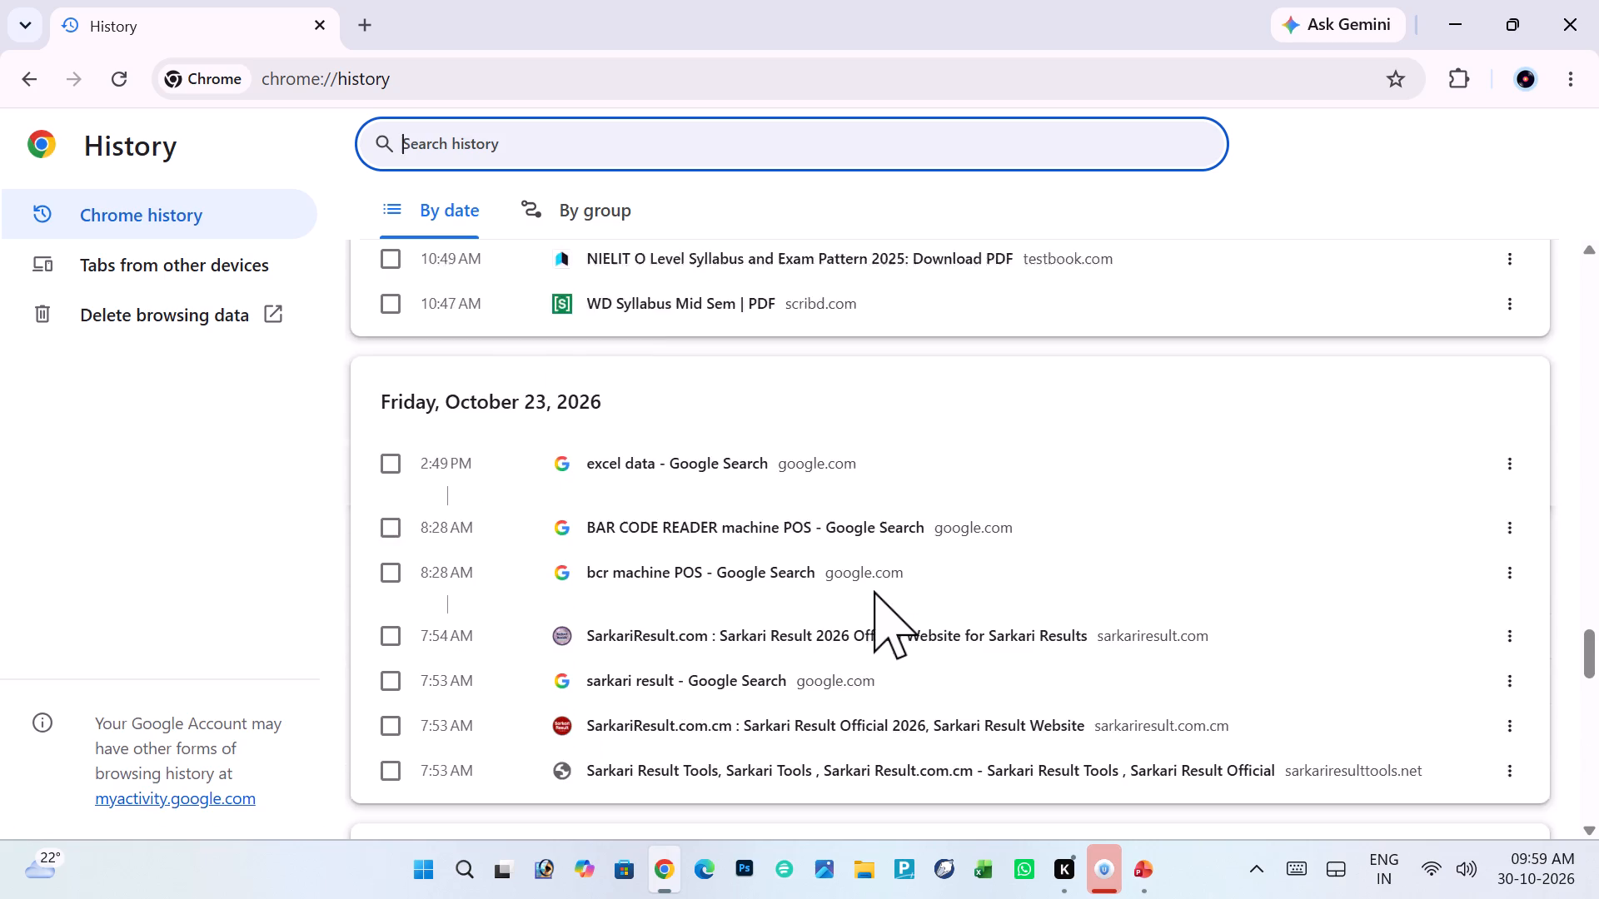
scroll(874, 590, "down", 5)
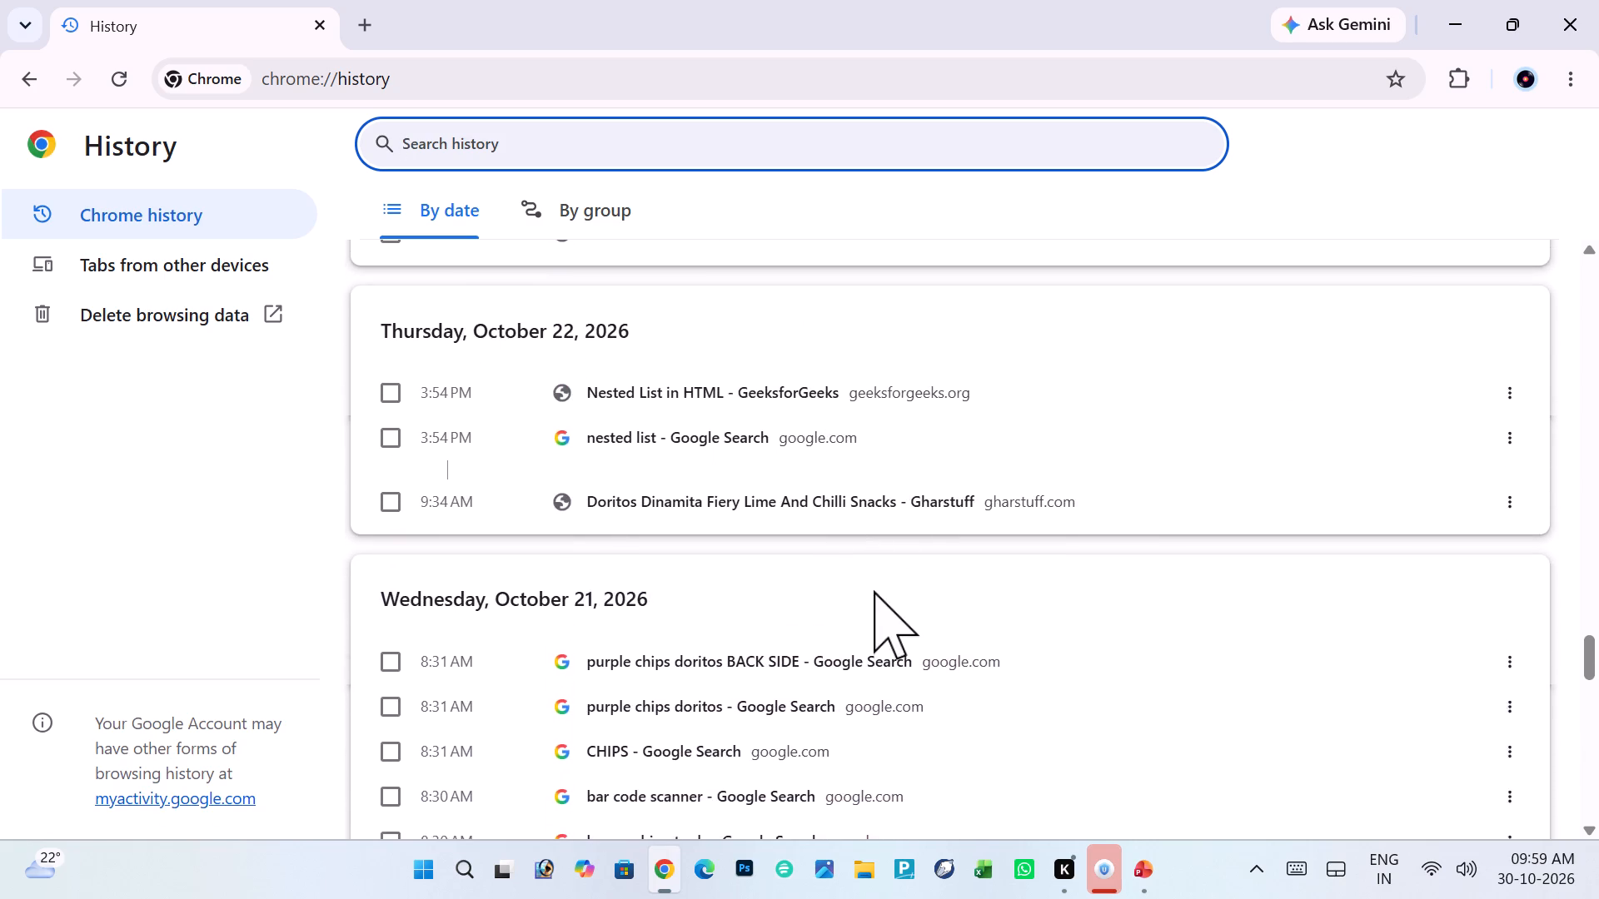
scroll(874, 590, "down", 3)
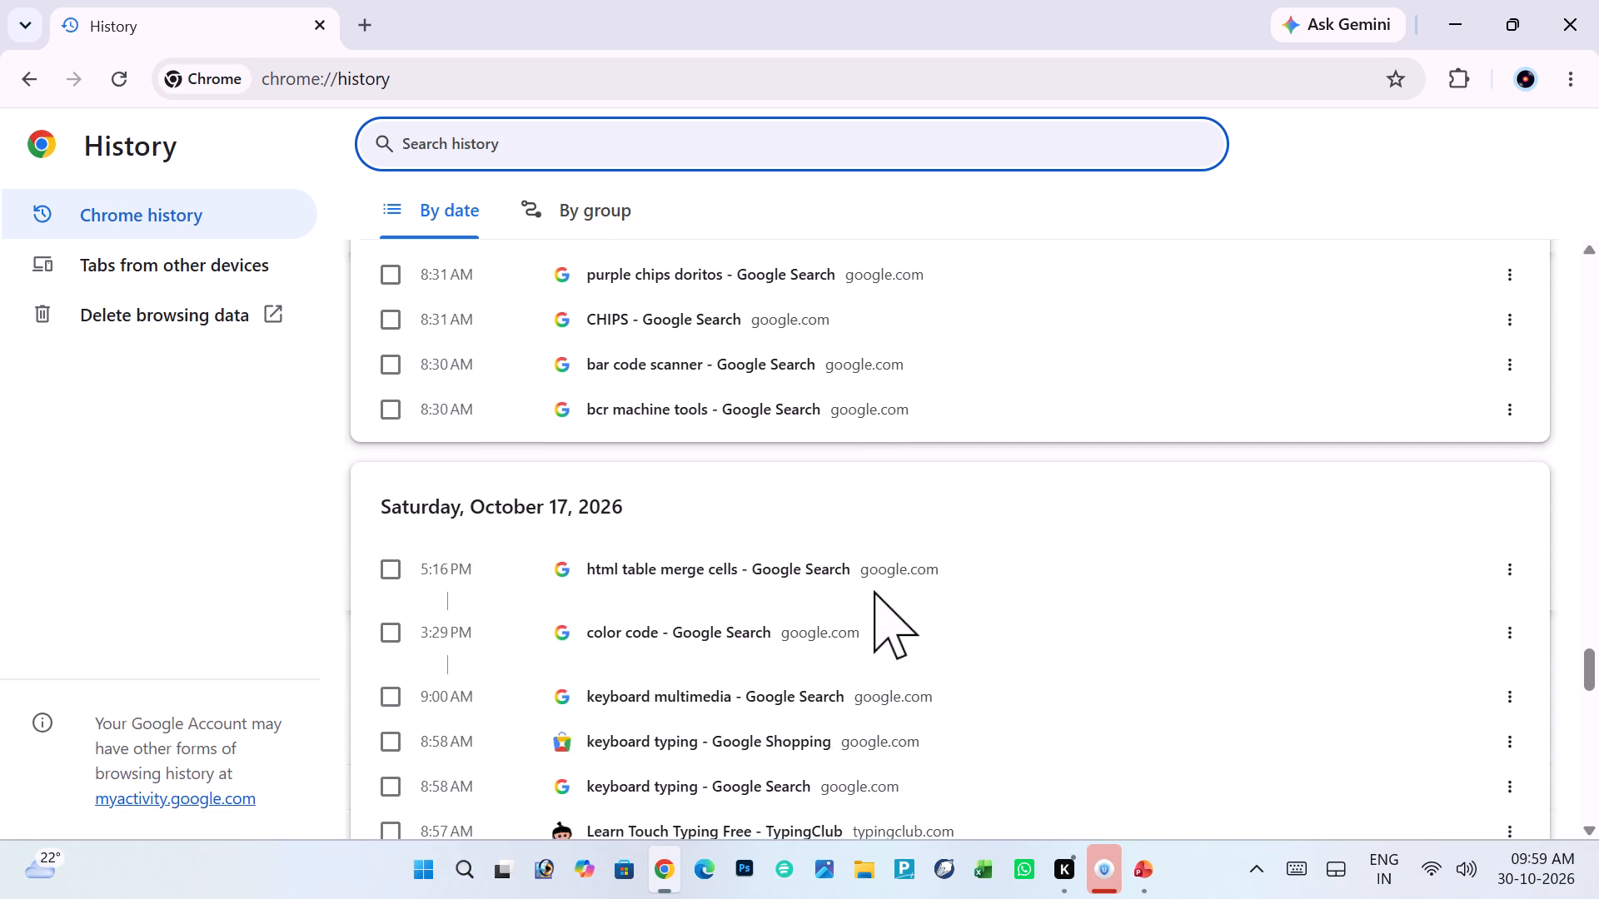
scroll(874, 590, "down", 2)
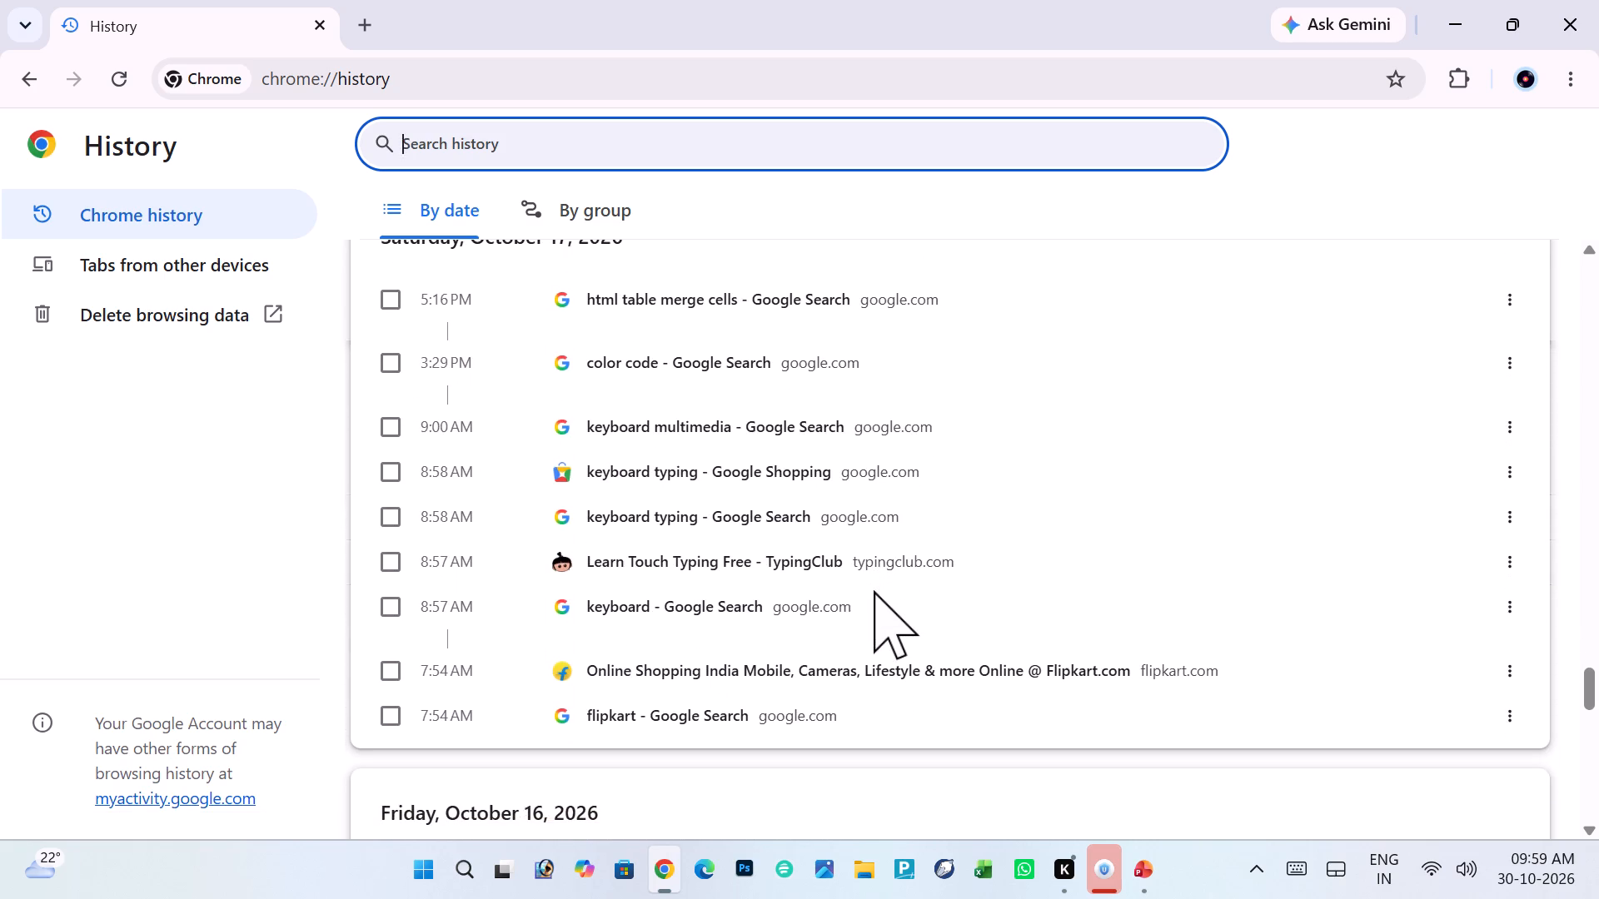
scroll(874, 590, "down", 4)
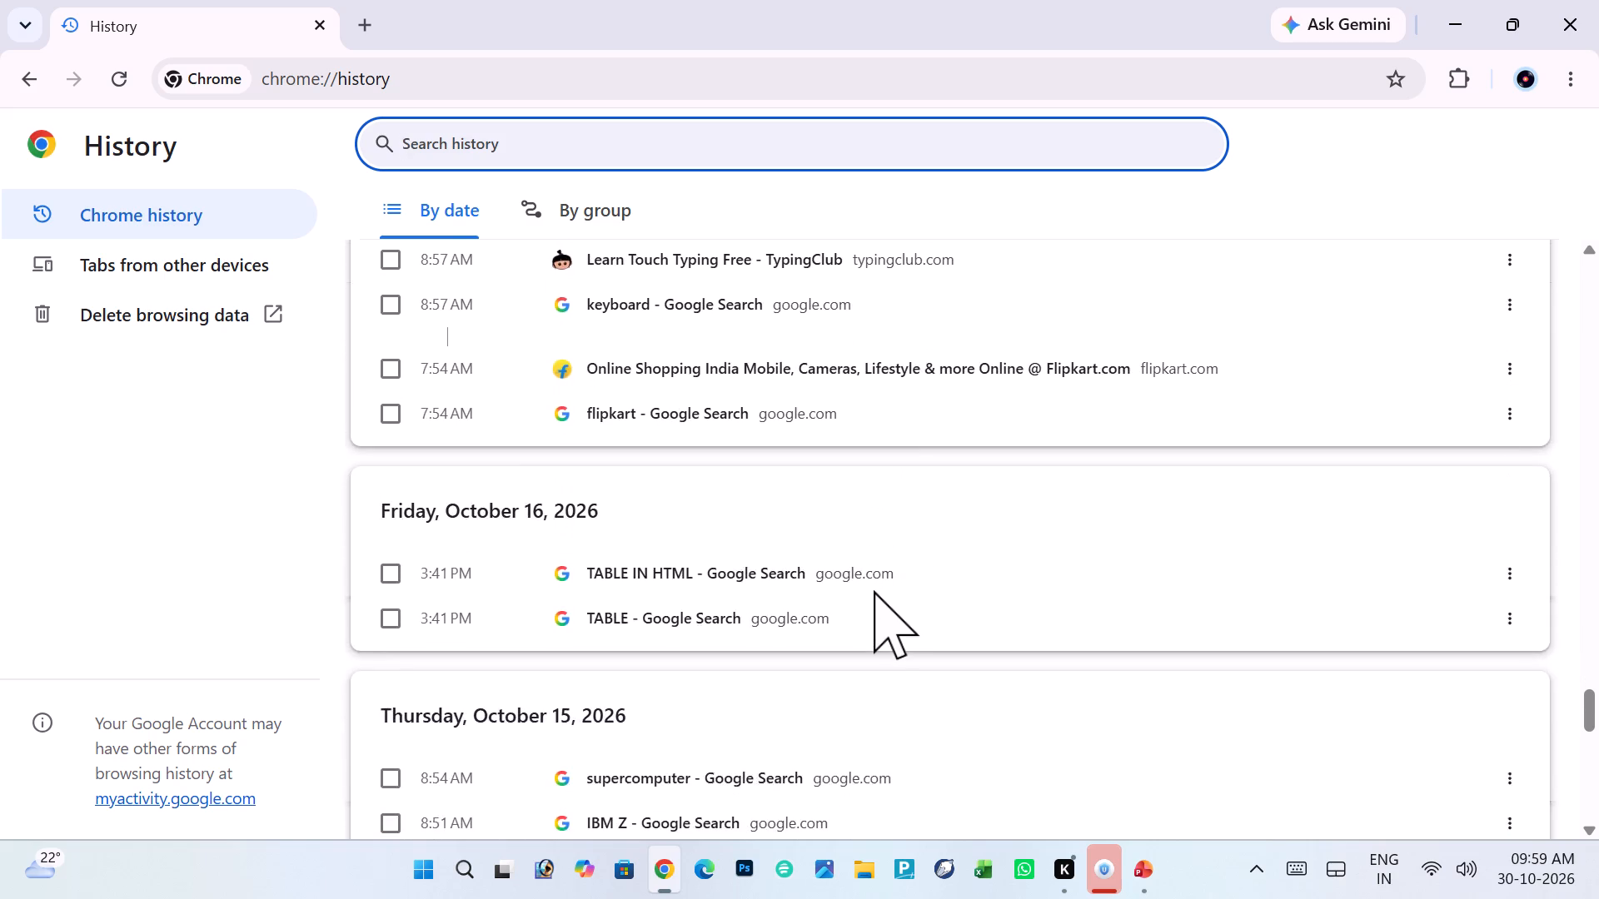
scroll(874, 590, "down", 5)
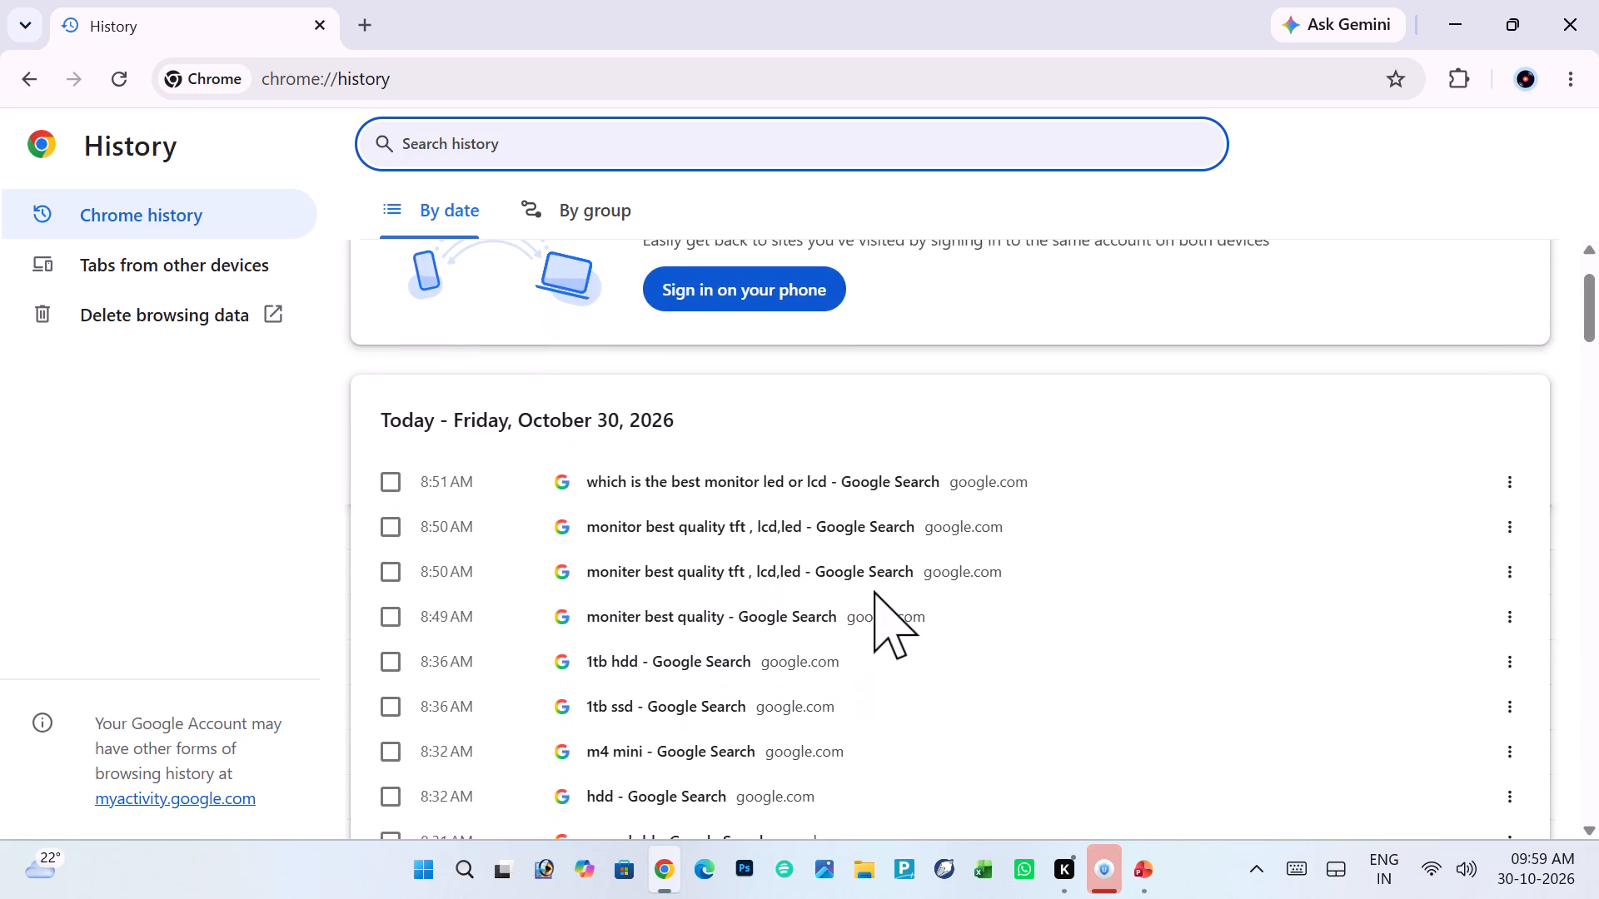
scroll(874, 590, "down", 3)
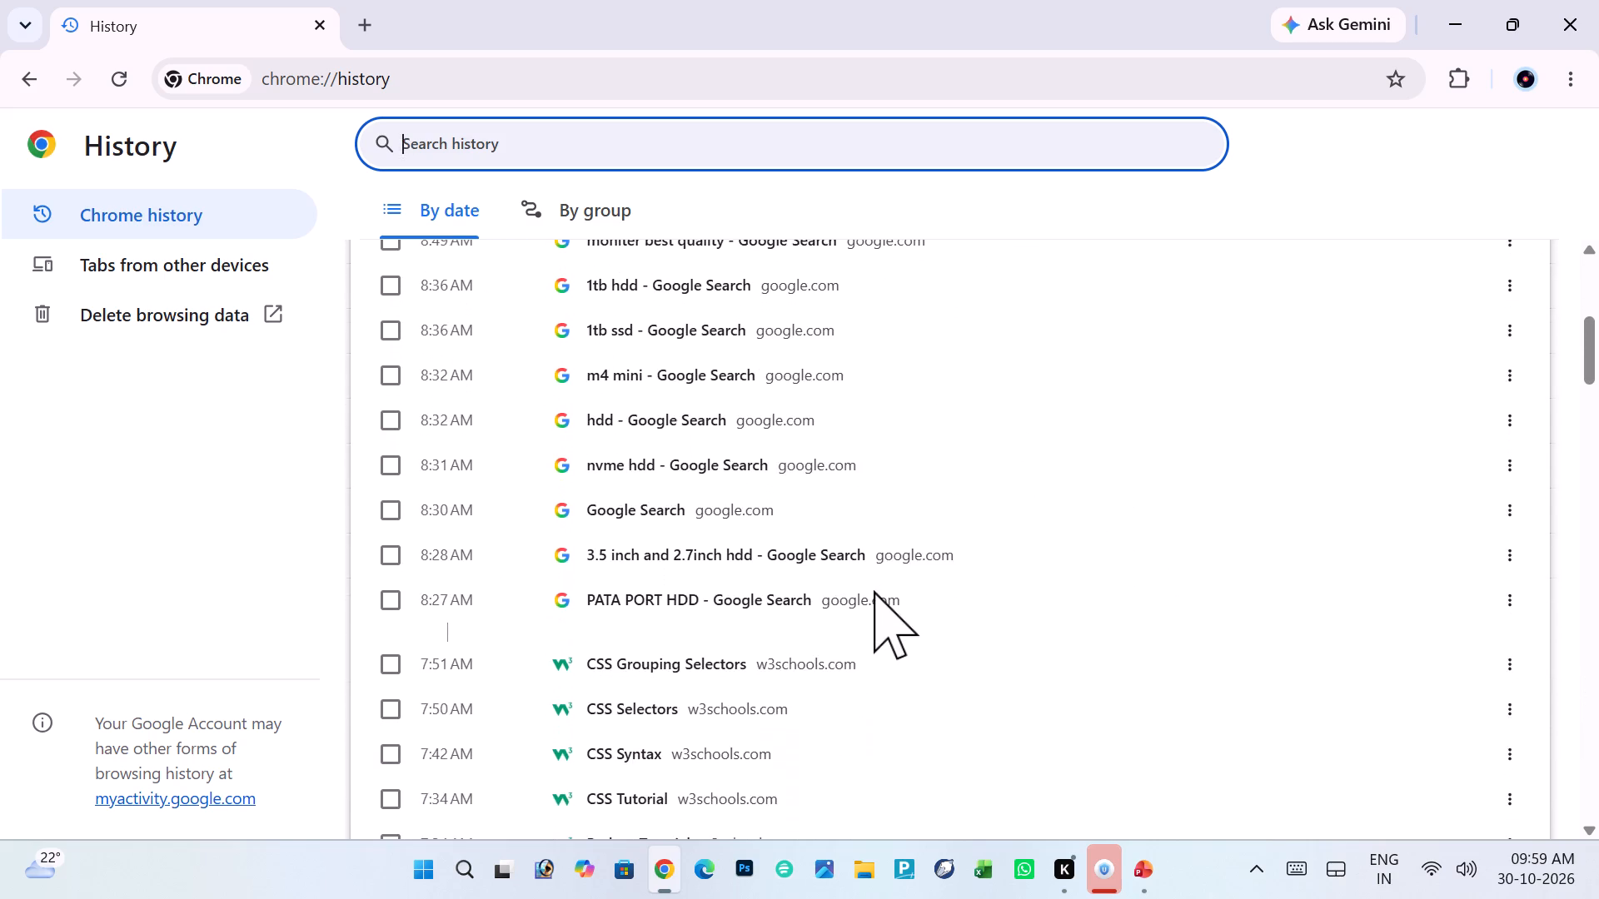
scroll(874, 590, "down", 4)
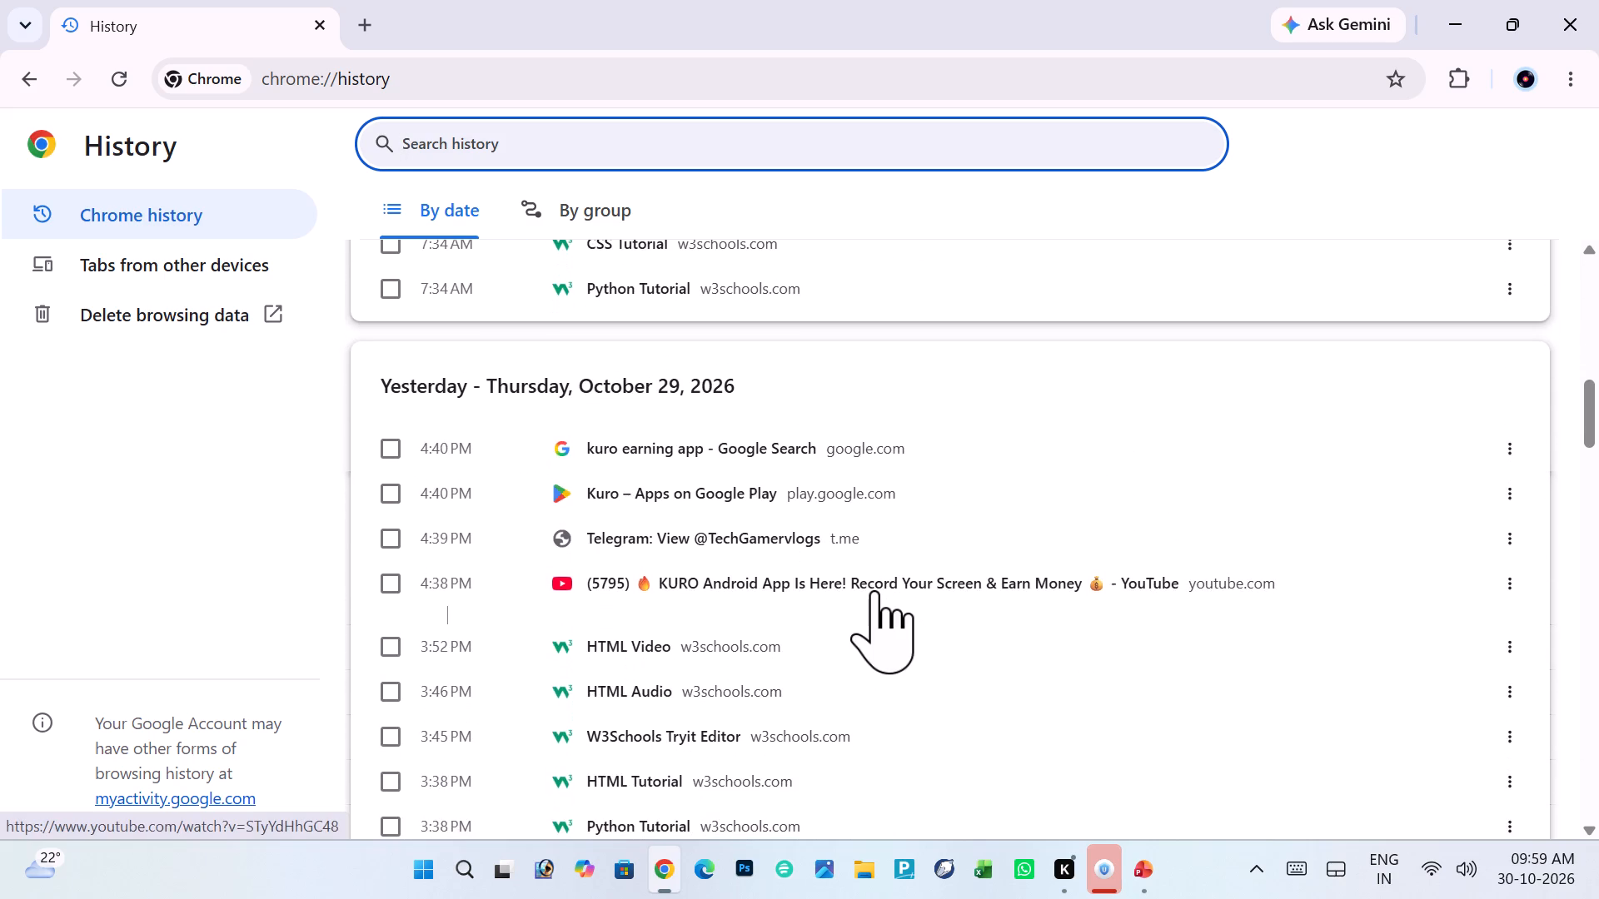
scroll(874, 590, "down", 11)
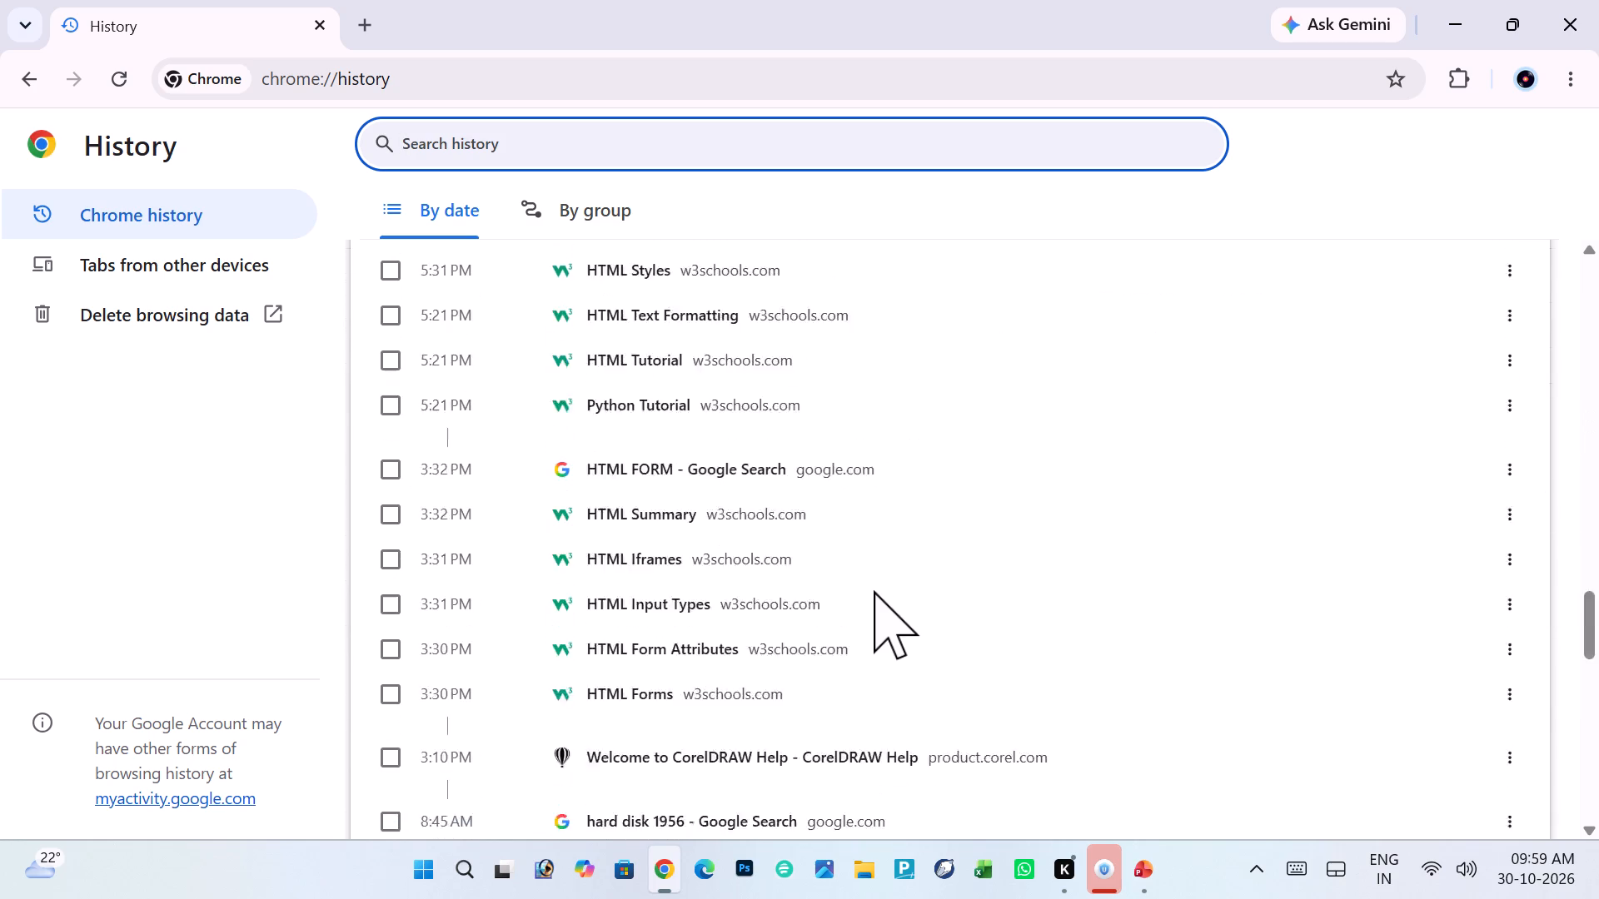
scroll(874, 590, "down", 10)
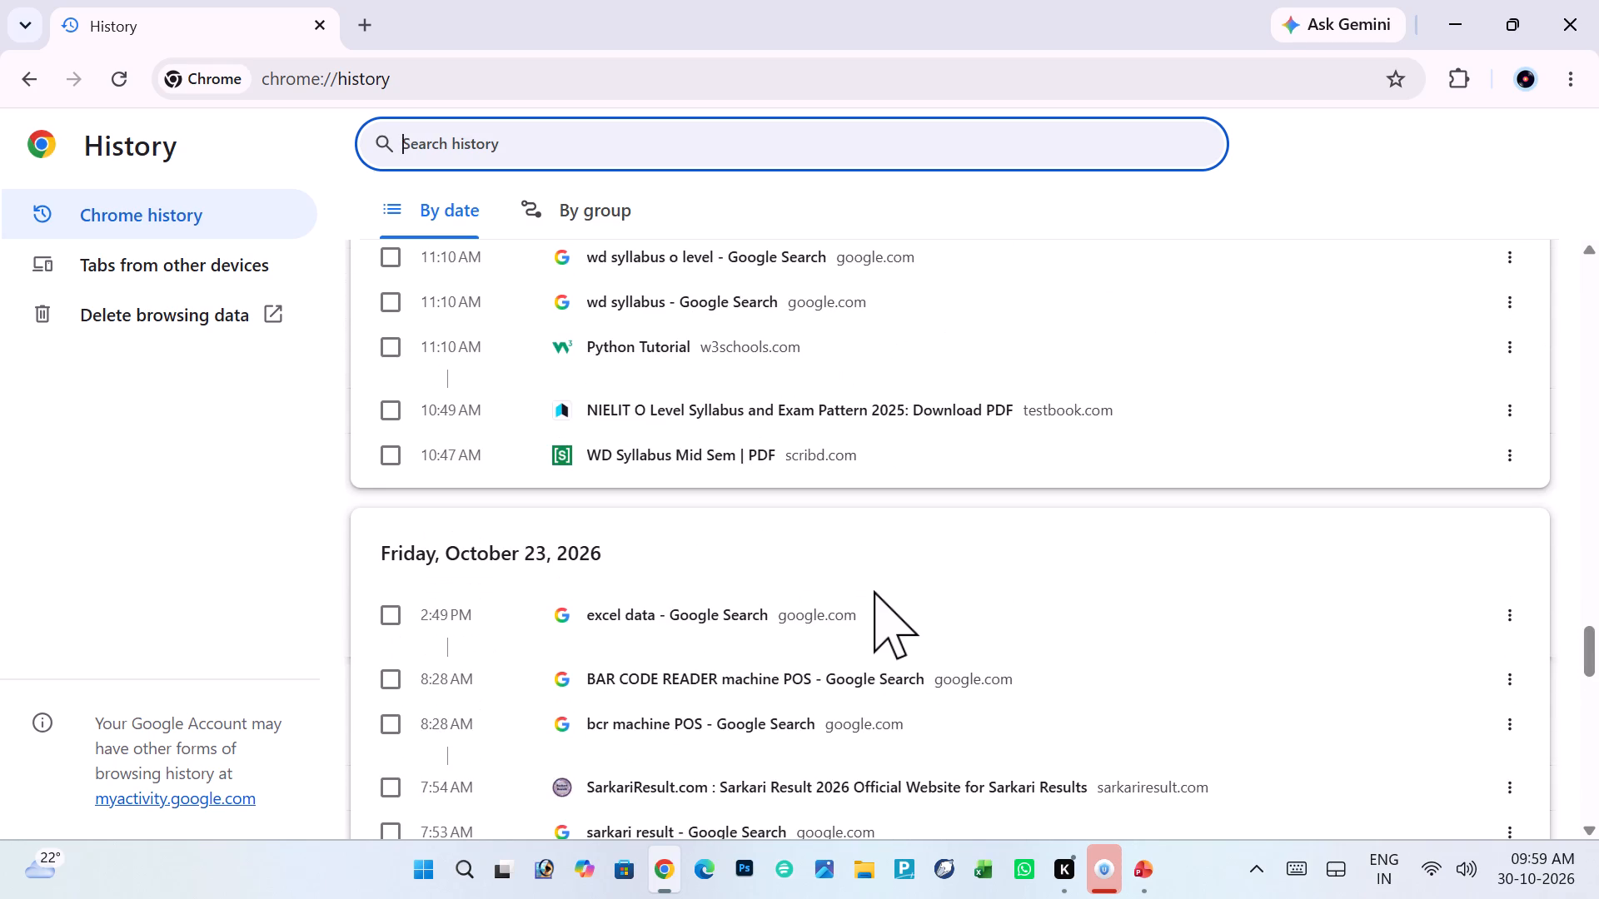
scroll(874, 590, "down", 9)
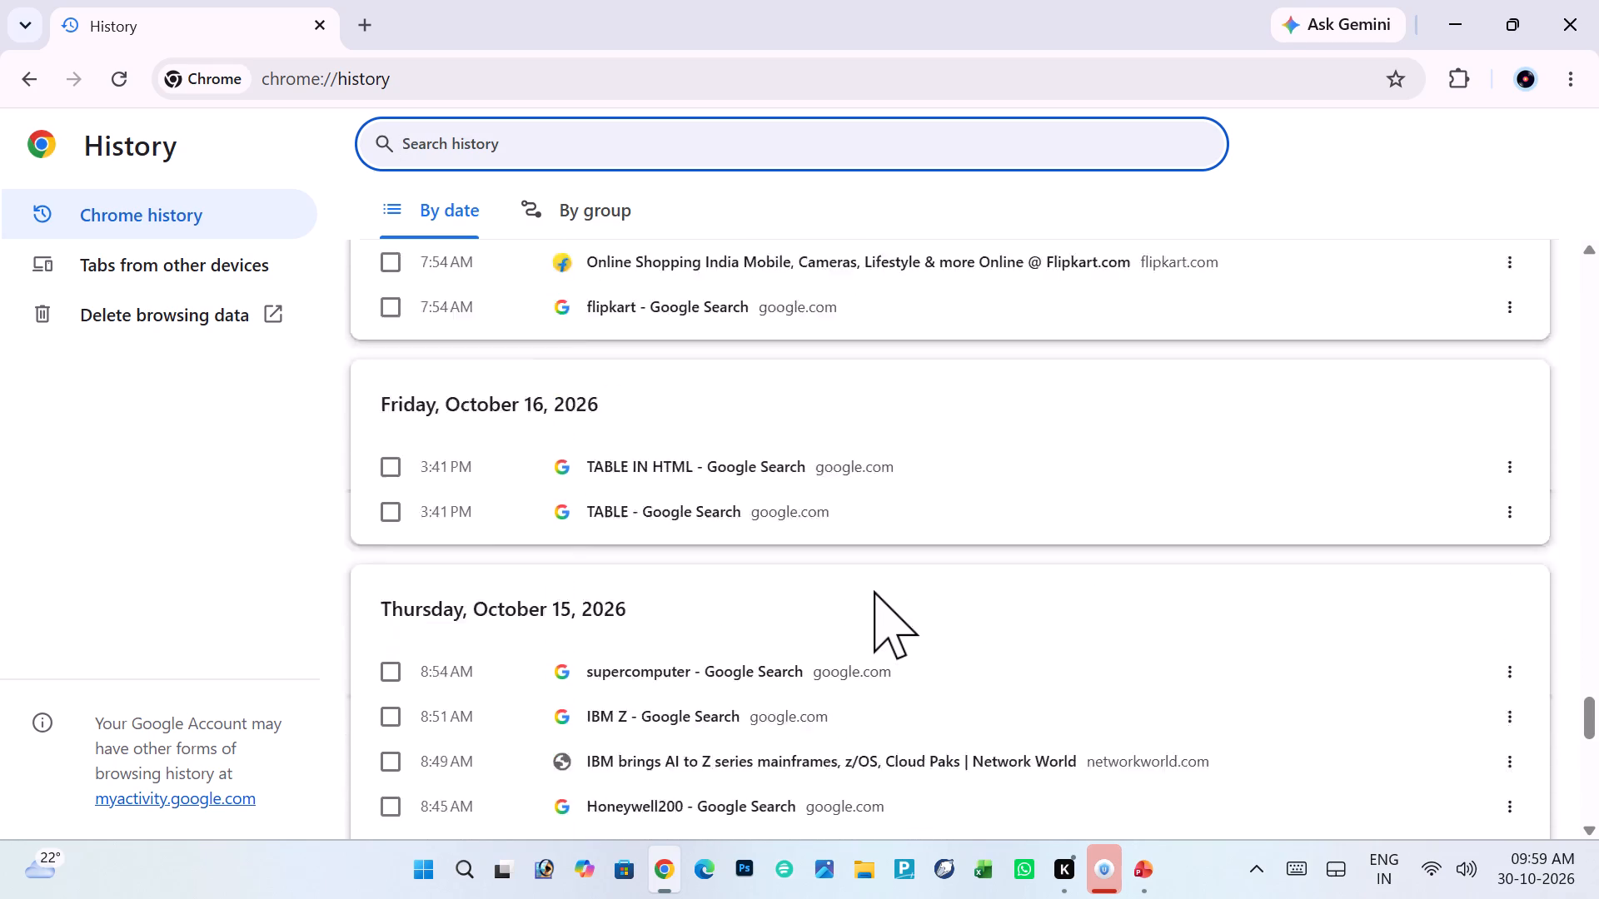
scroll(874, 590, "down", 6)
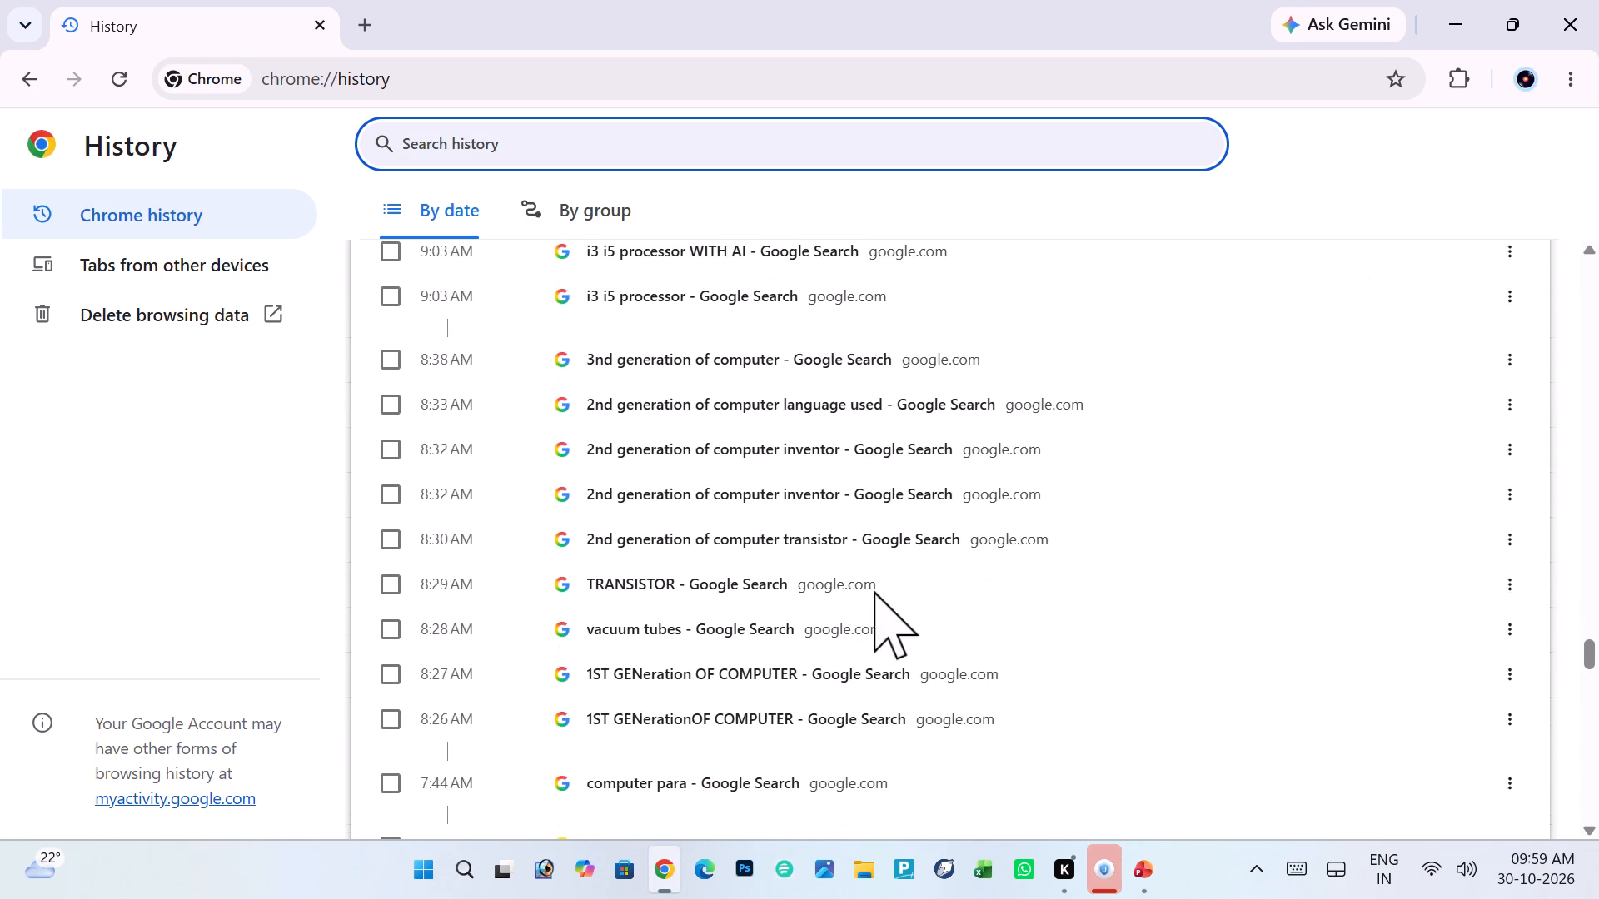
scroll(874, 590, "down", 4)
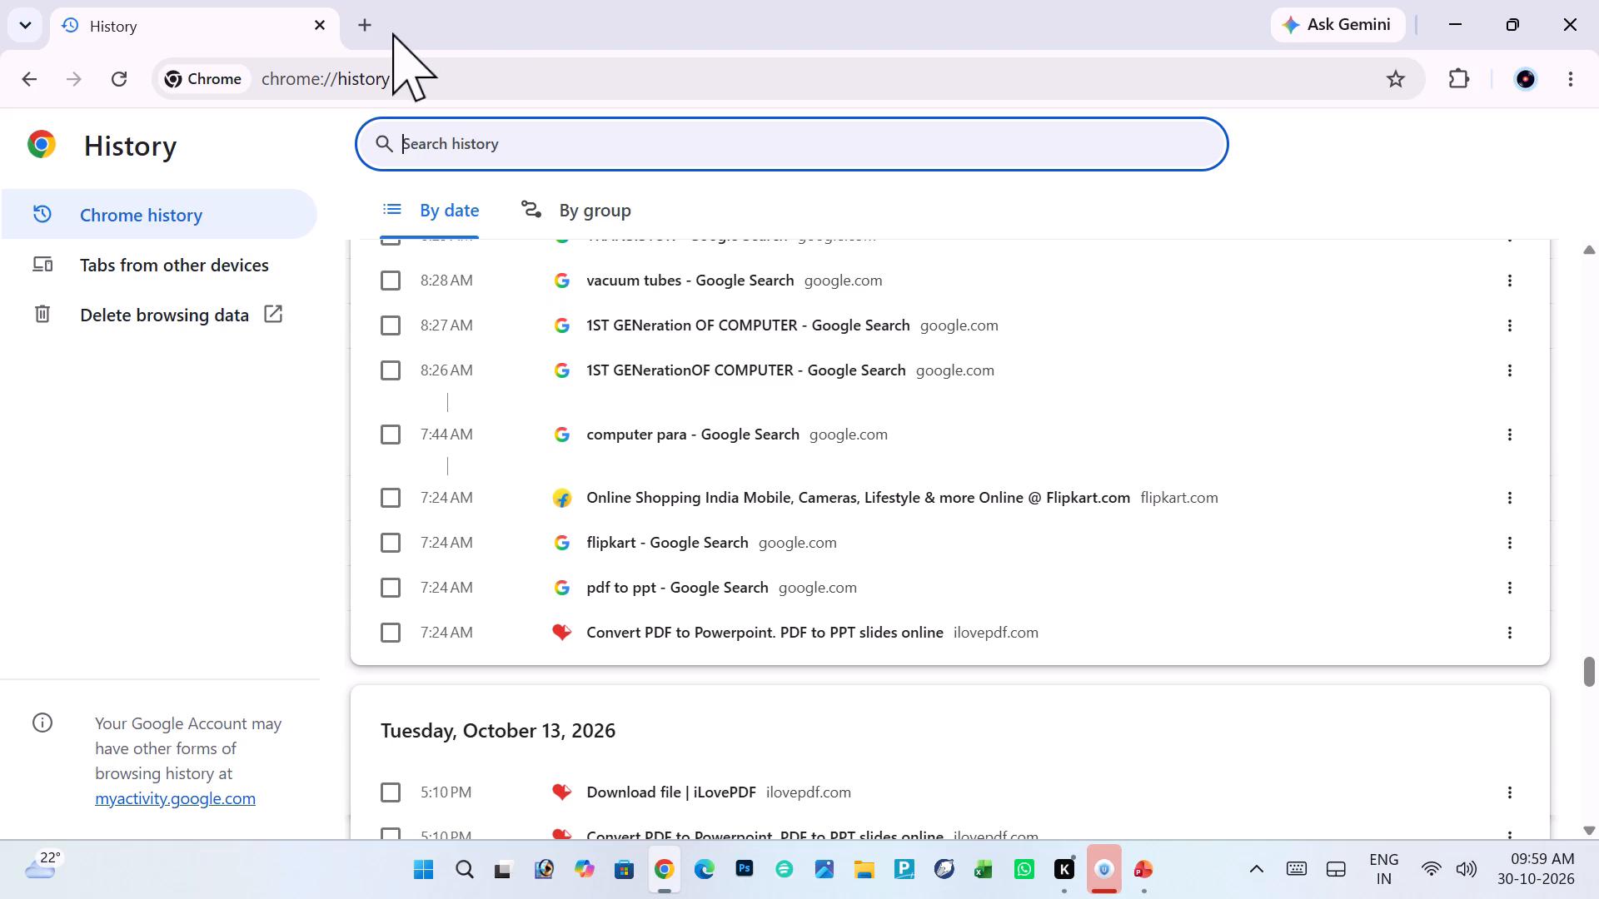
Replace the History tab with a new one and search Google for "o level syllabus".
left_click(372, 29)
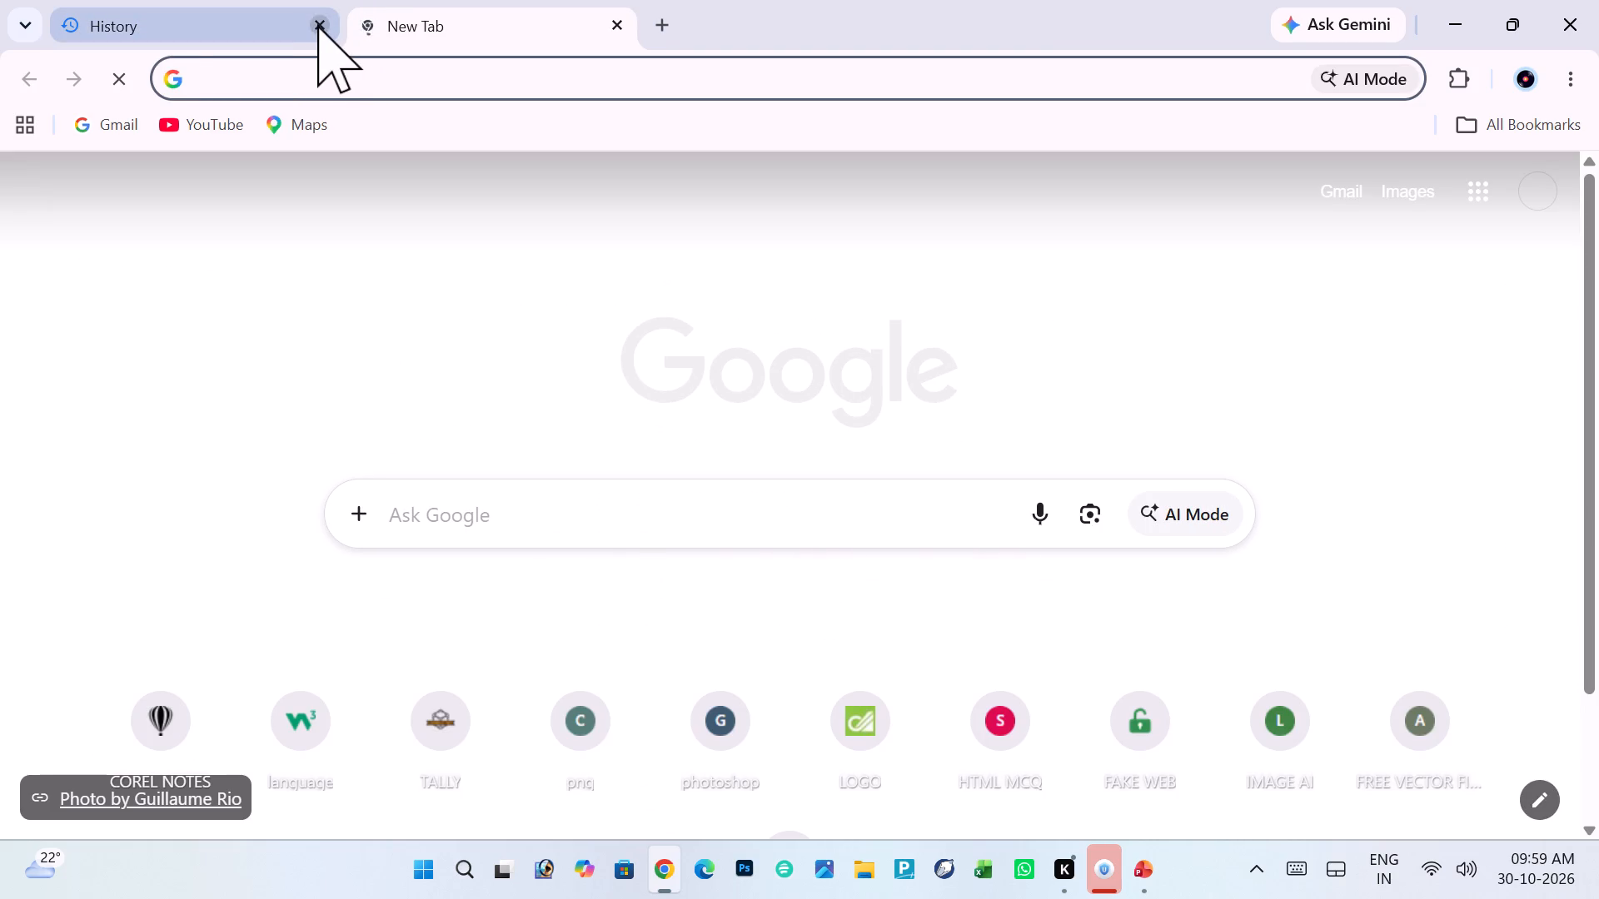
left_click(317, 24)
left_click(440, 504)
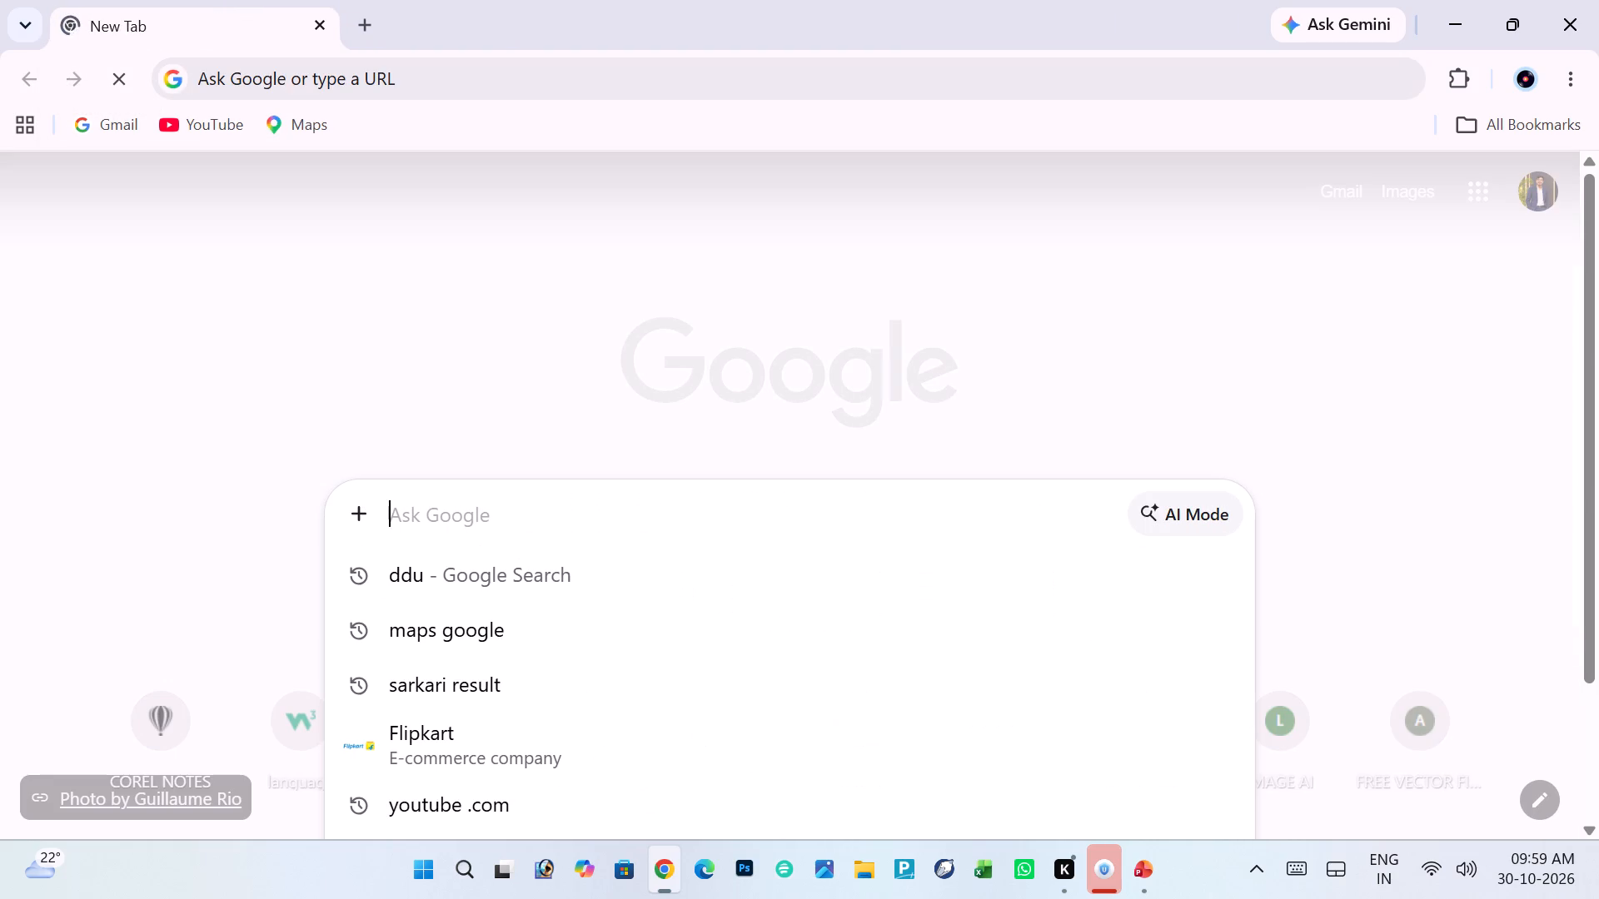
type("o leve")
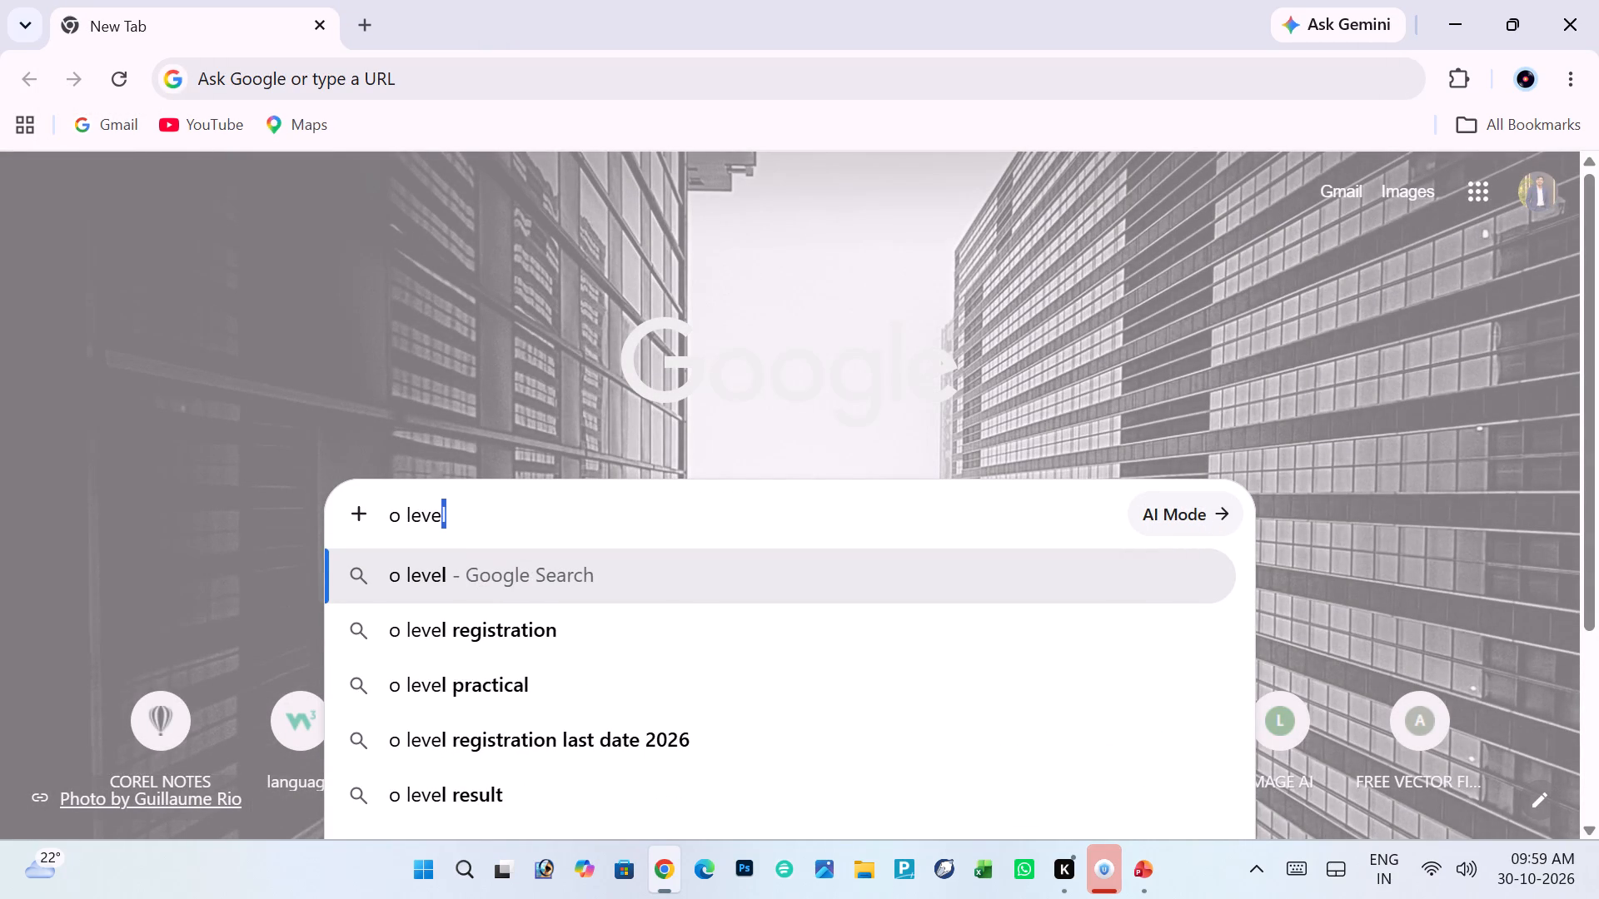
key("Right")
key("space")
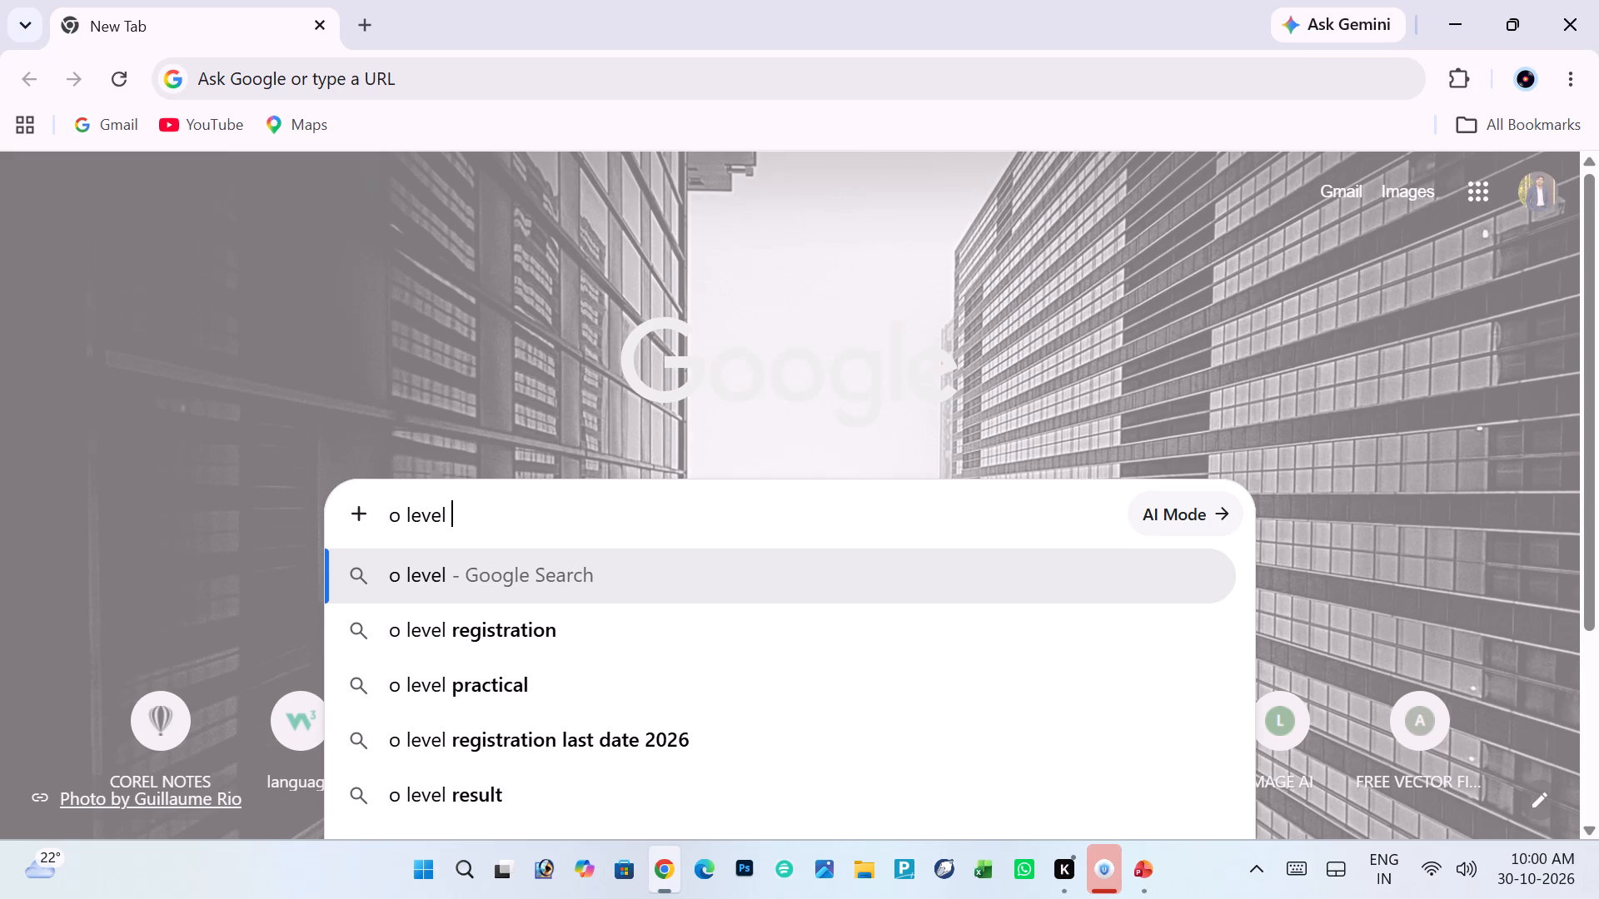
type("syll")
key("Tab")
key("Return")
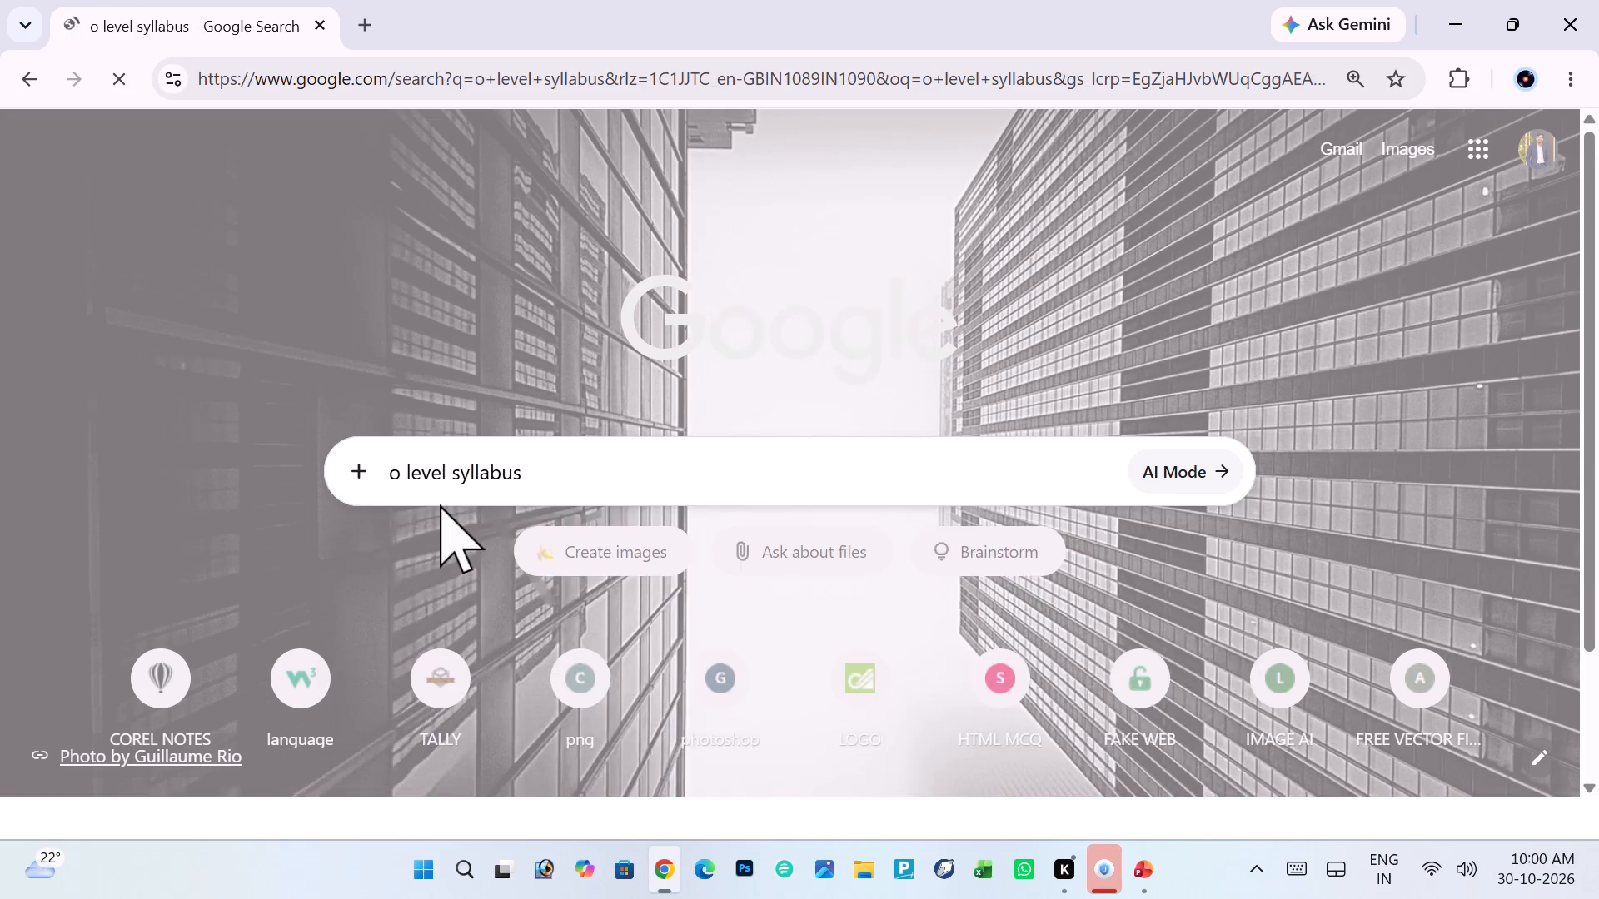
scroll(440, 504, "down", 5)
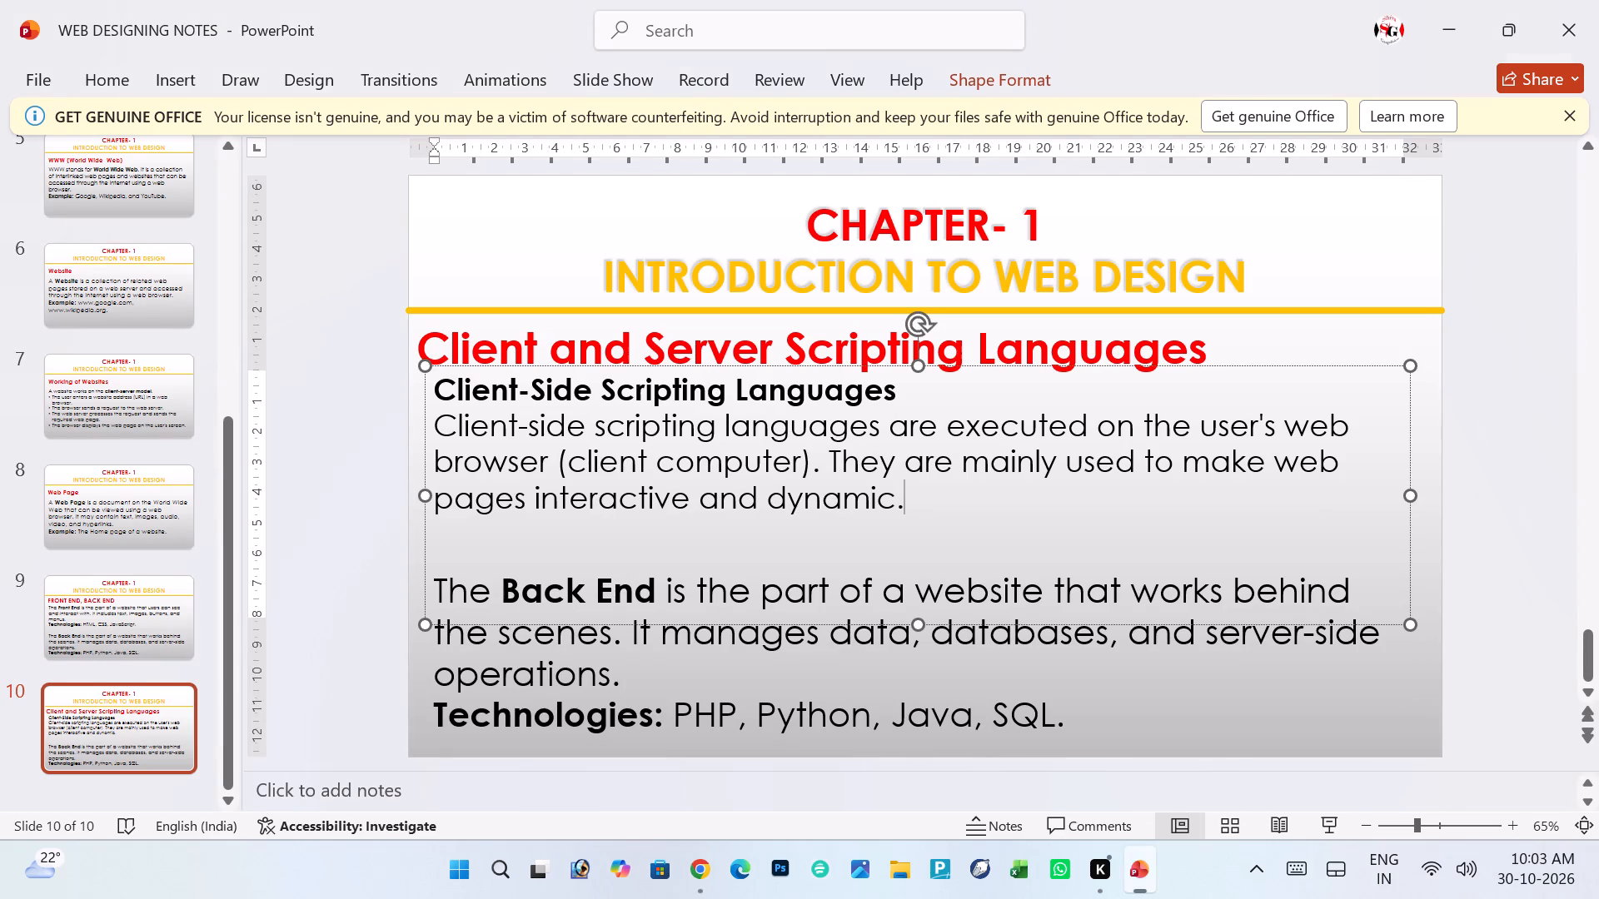
key("Return")
key("ctrl+v")
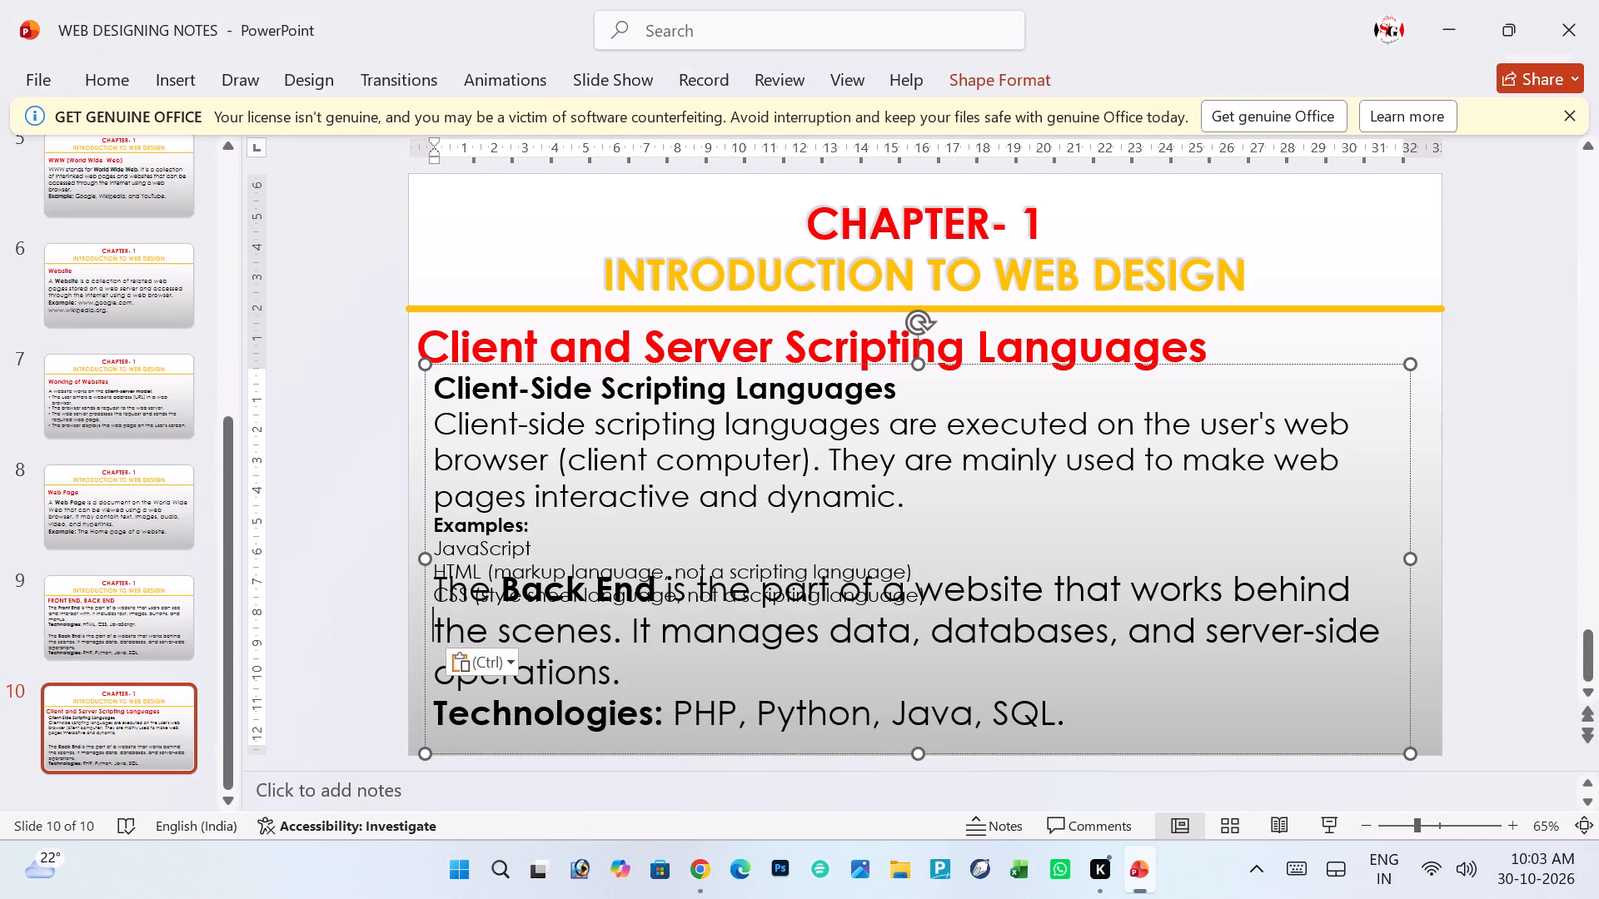
Bring "JavaScript" up onto the "Examples:" line, separated by a few spaces.
left_click(438, 553)
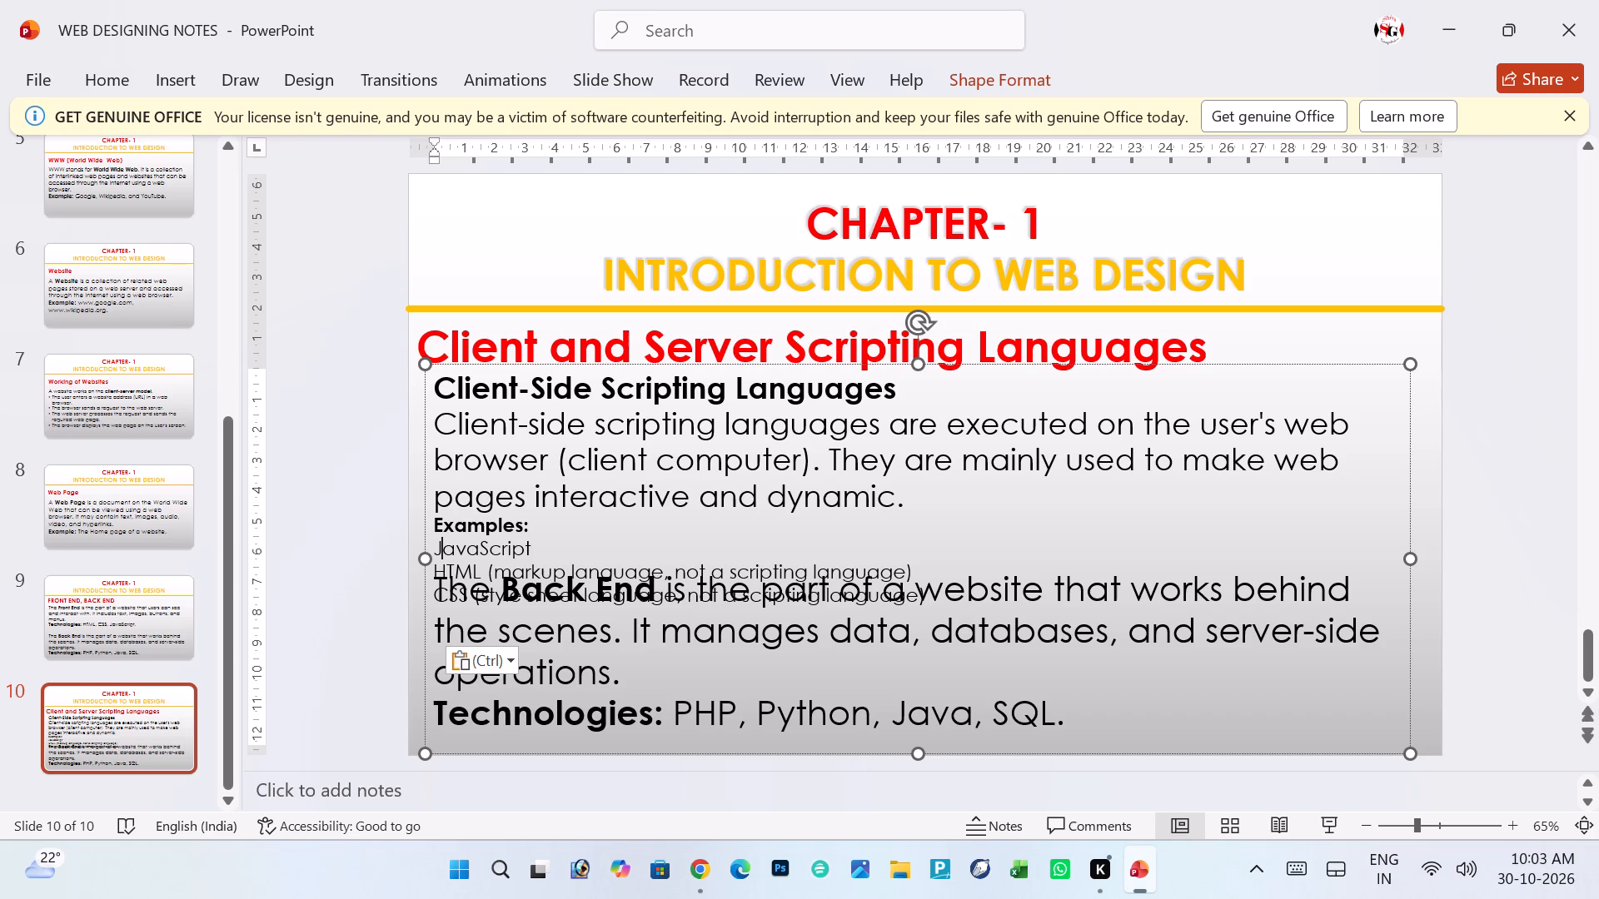
key("Left")
key("BackSpace")
key("space")
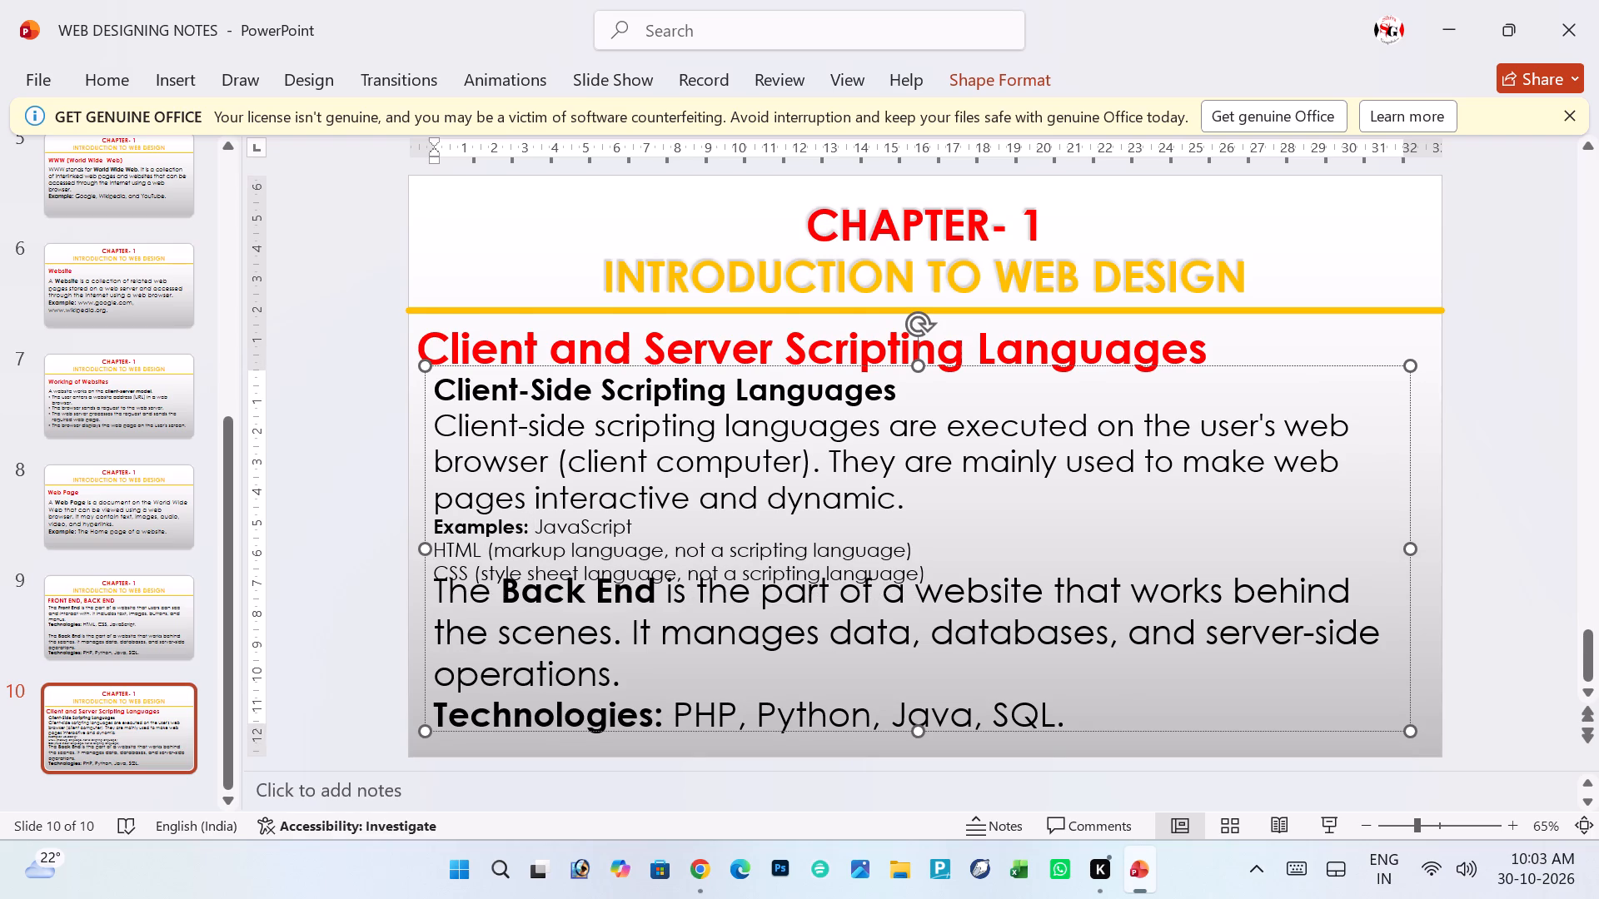
key("space")
key("space")
key("space")
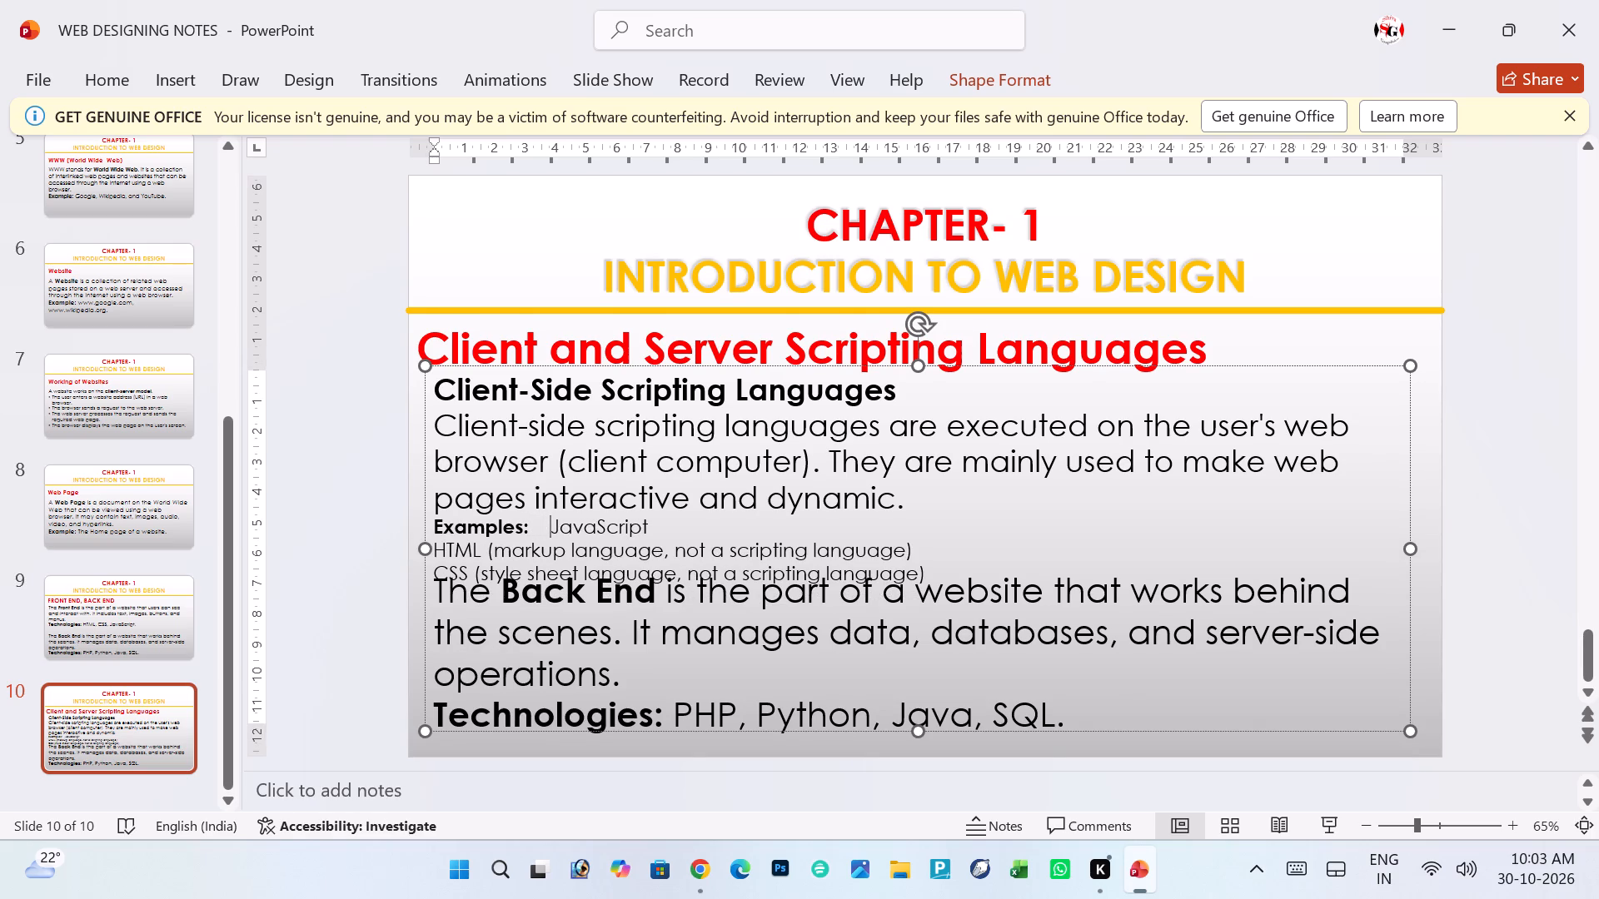
Join the "HTML (markup language, not a scripting language)" line after "JavaScript", separated by a comma and a space.
left_click(443, 547)
key("Left")
key("BackSpace")
key("space")
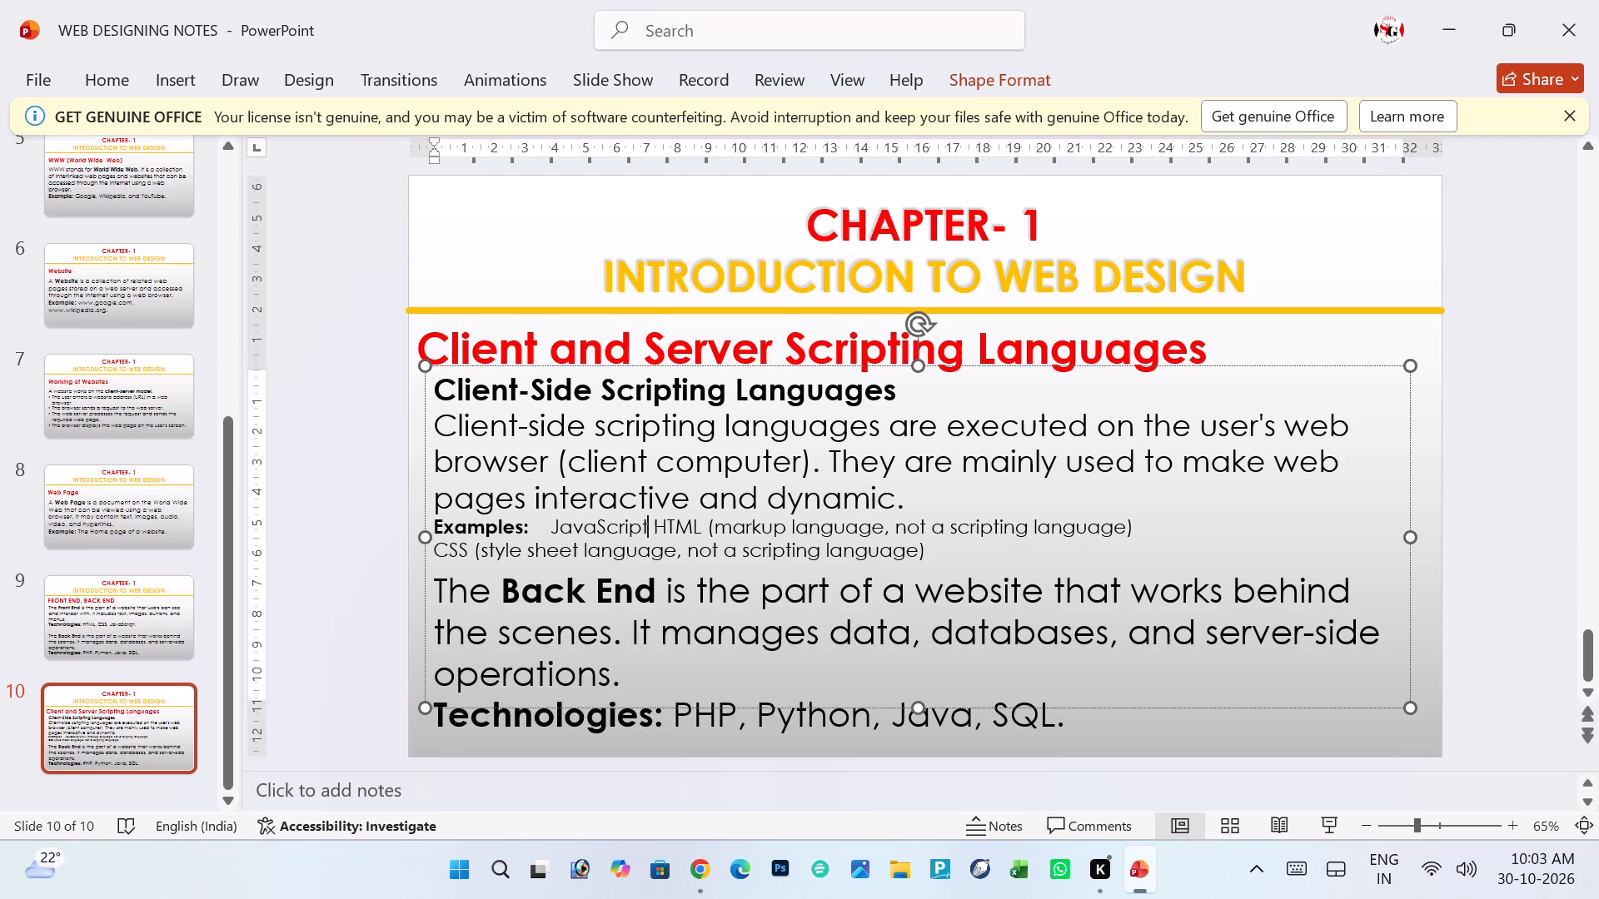
key("space")
key("BackSpace")
key("BackSpace")
type(",")
key("space")
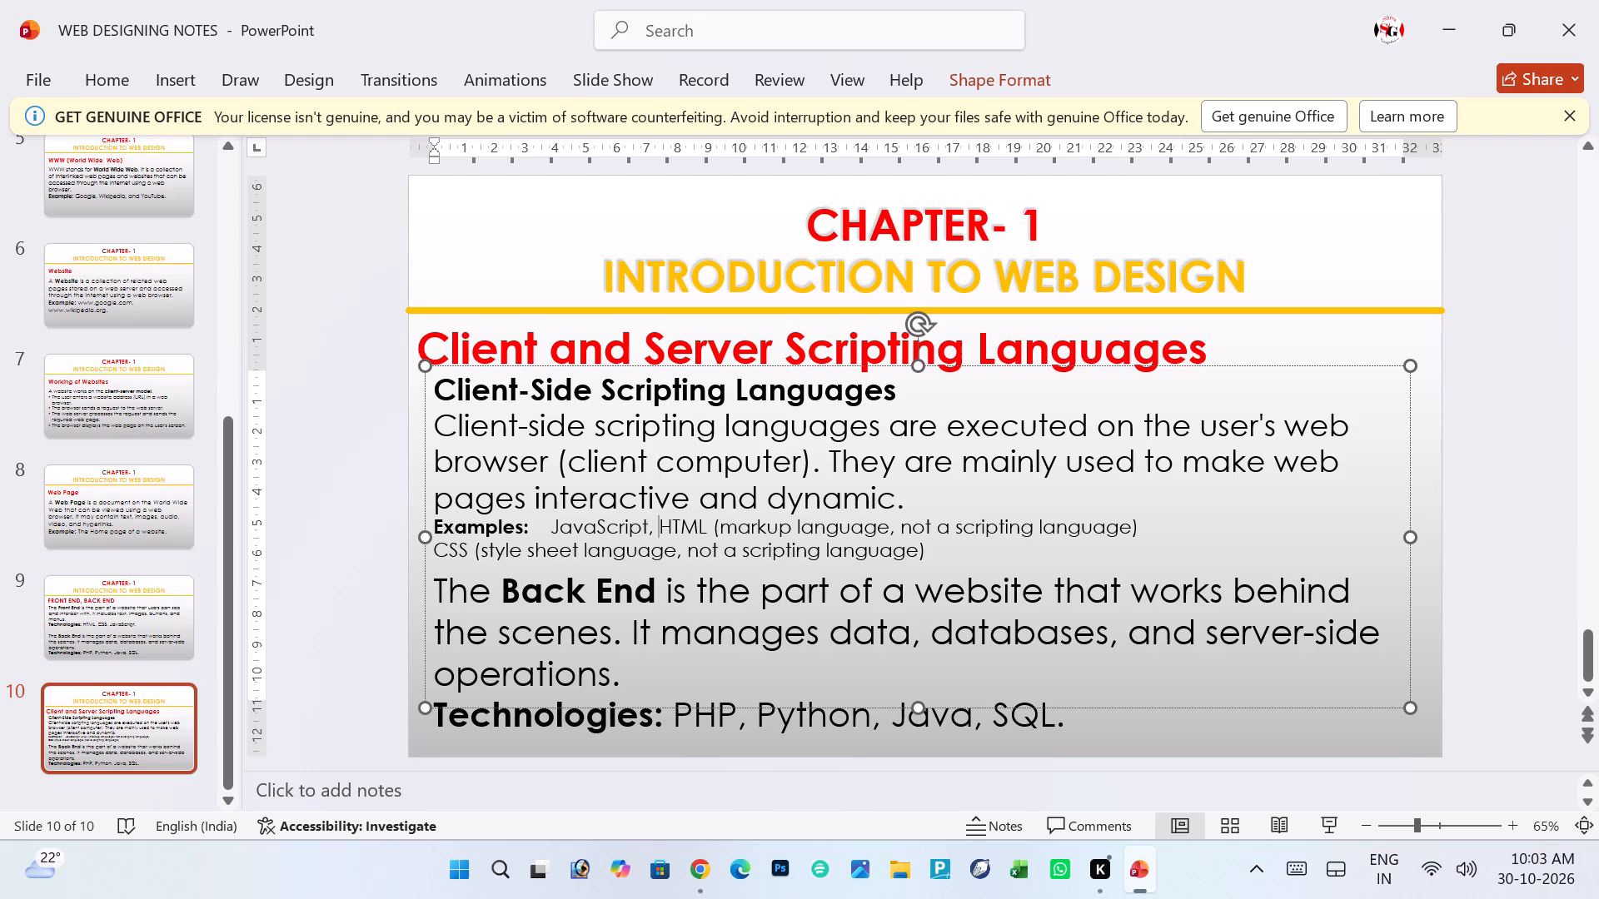
Join the "CSS (style sheet language, not a scripting language)" line after the HTML entry, separated by a comma and a space.
left_click(436, 548)
key("BackSpace")
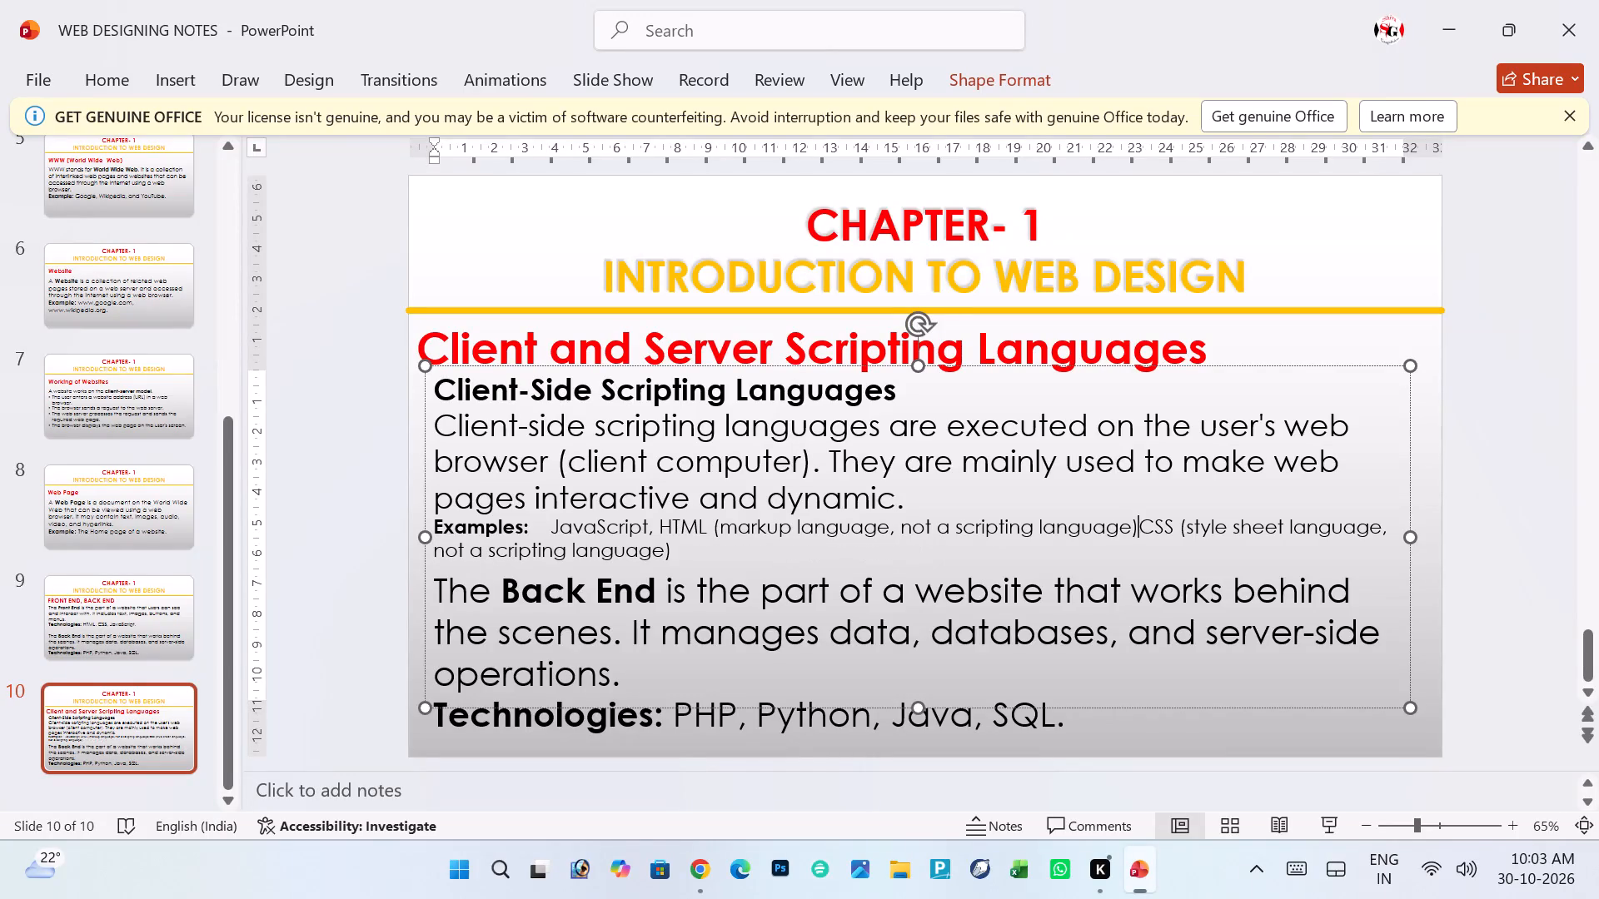
key("space")
key("space")
key("space")
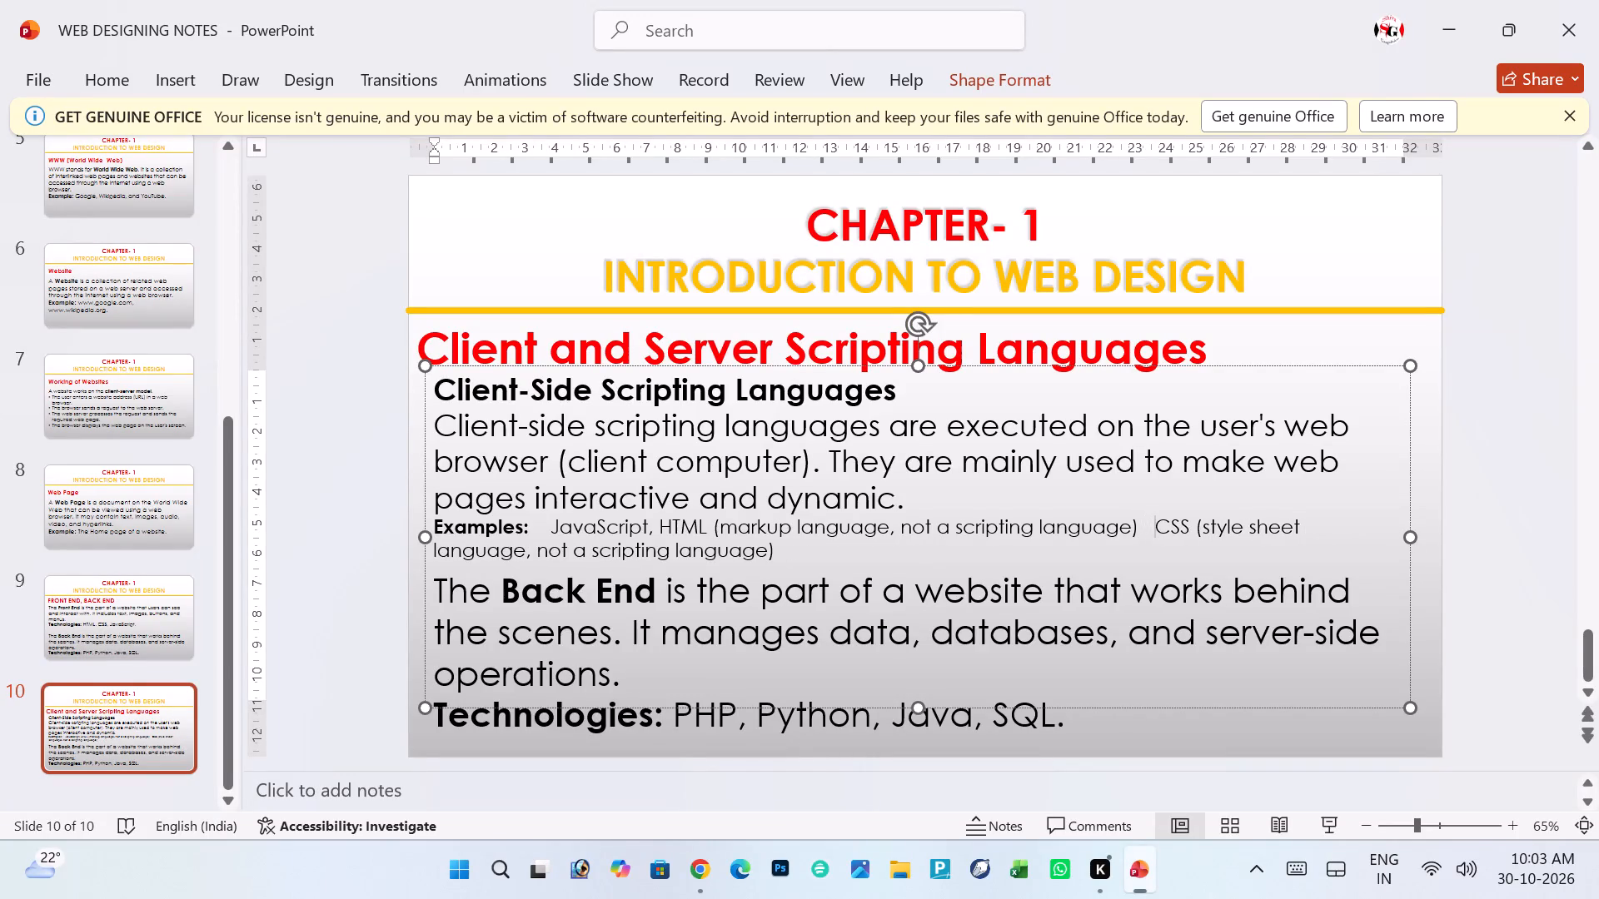
key("BackSpace")
key("BackSpace")
key("BackSpace")
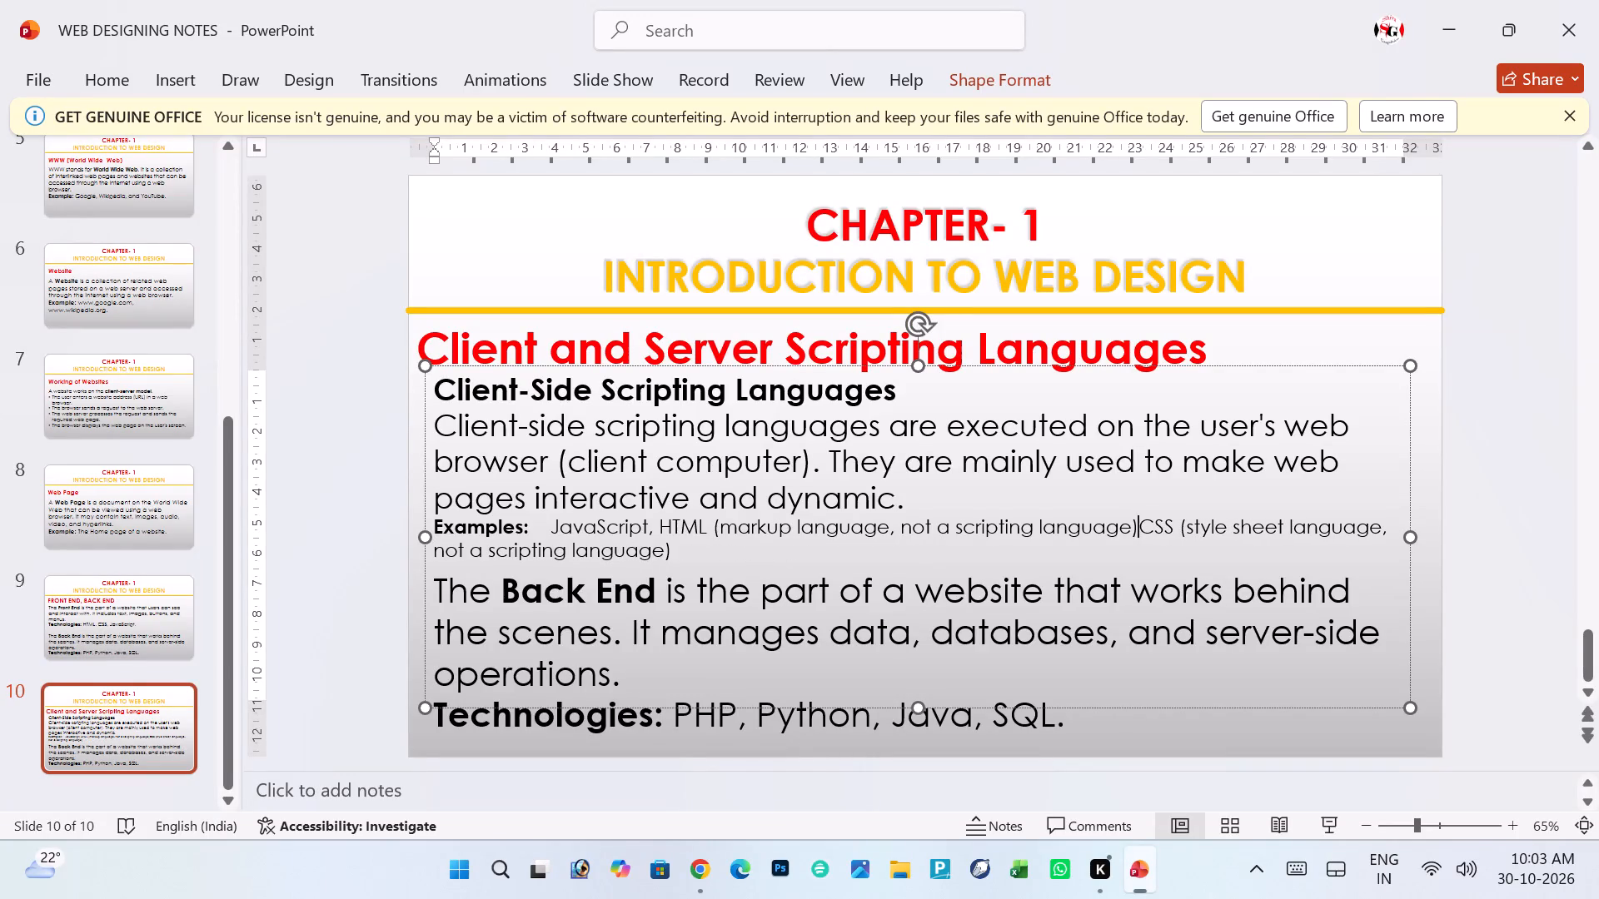
type(",")
key("space")
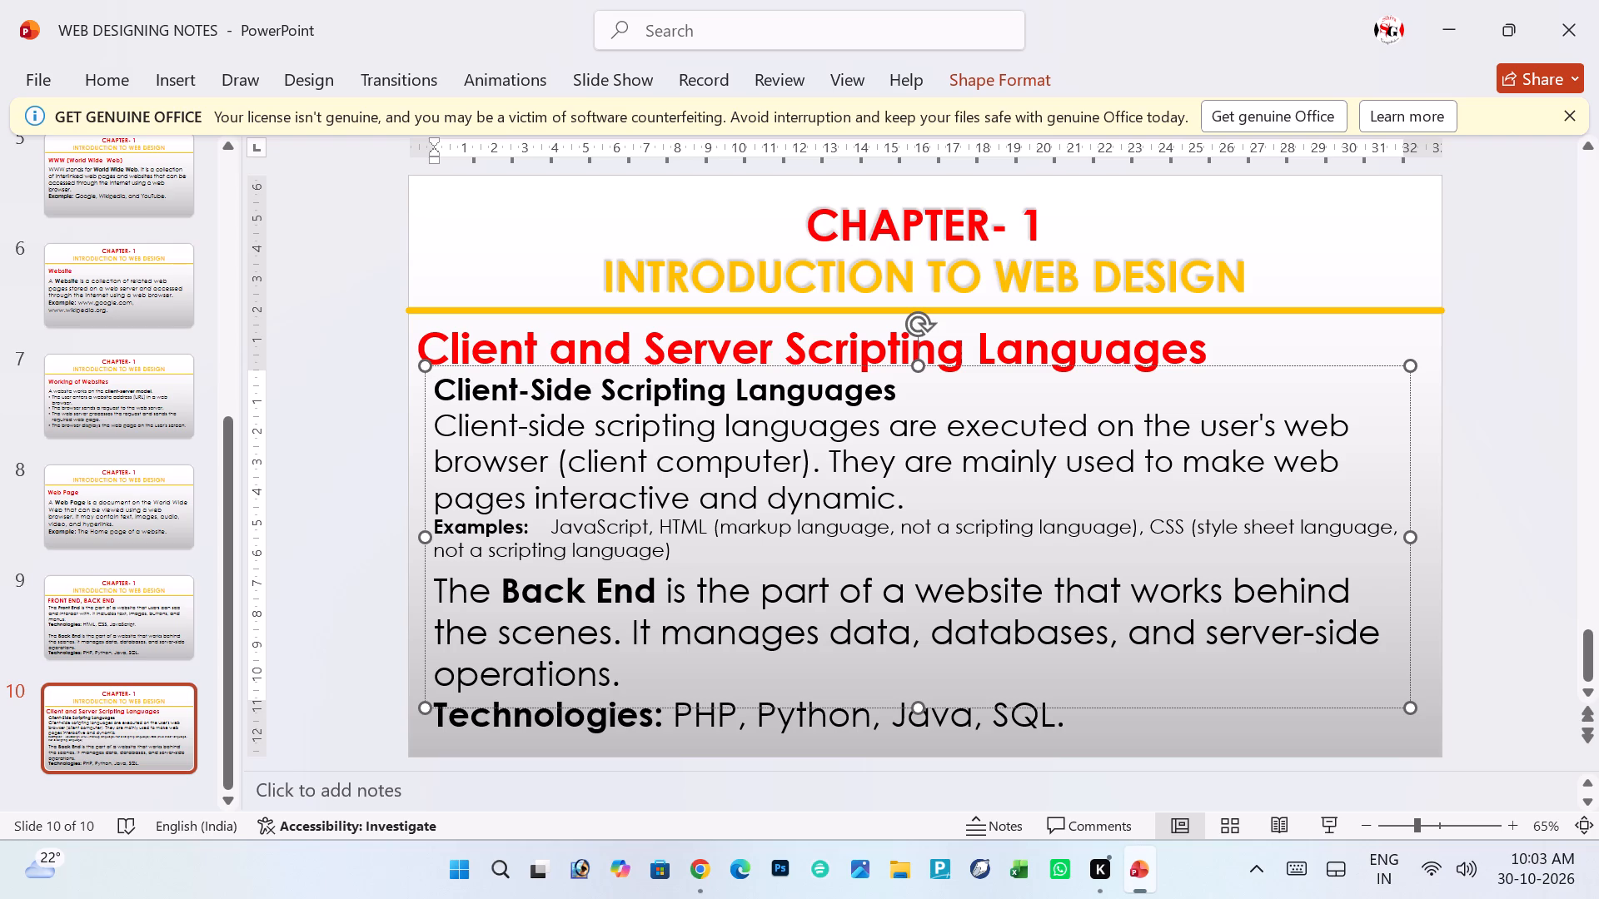
Make "JavaScript" and the letters "HTM" of "HTML" bold in the examples line.
left_click_drag(548, 522, 647, 524)
key("ctrl+v")
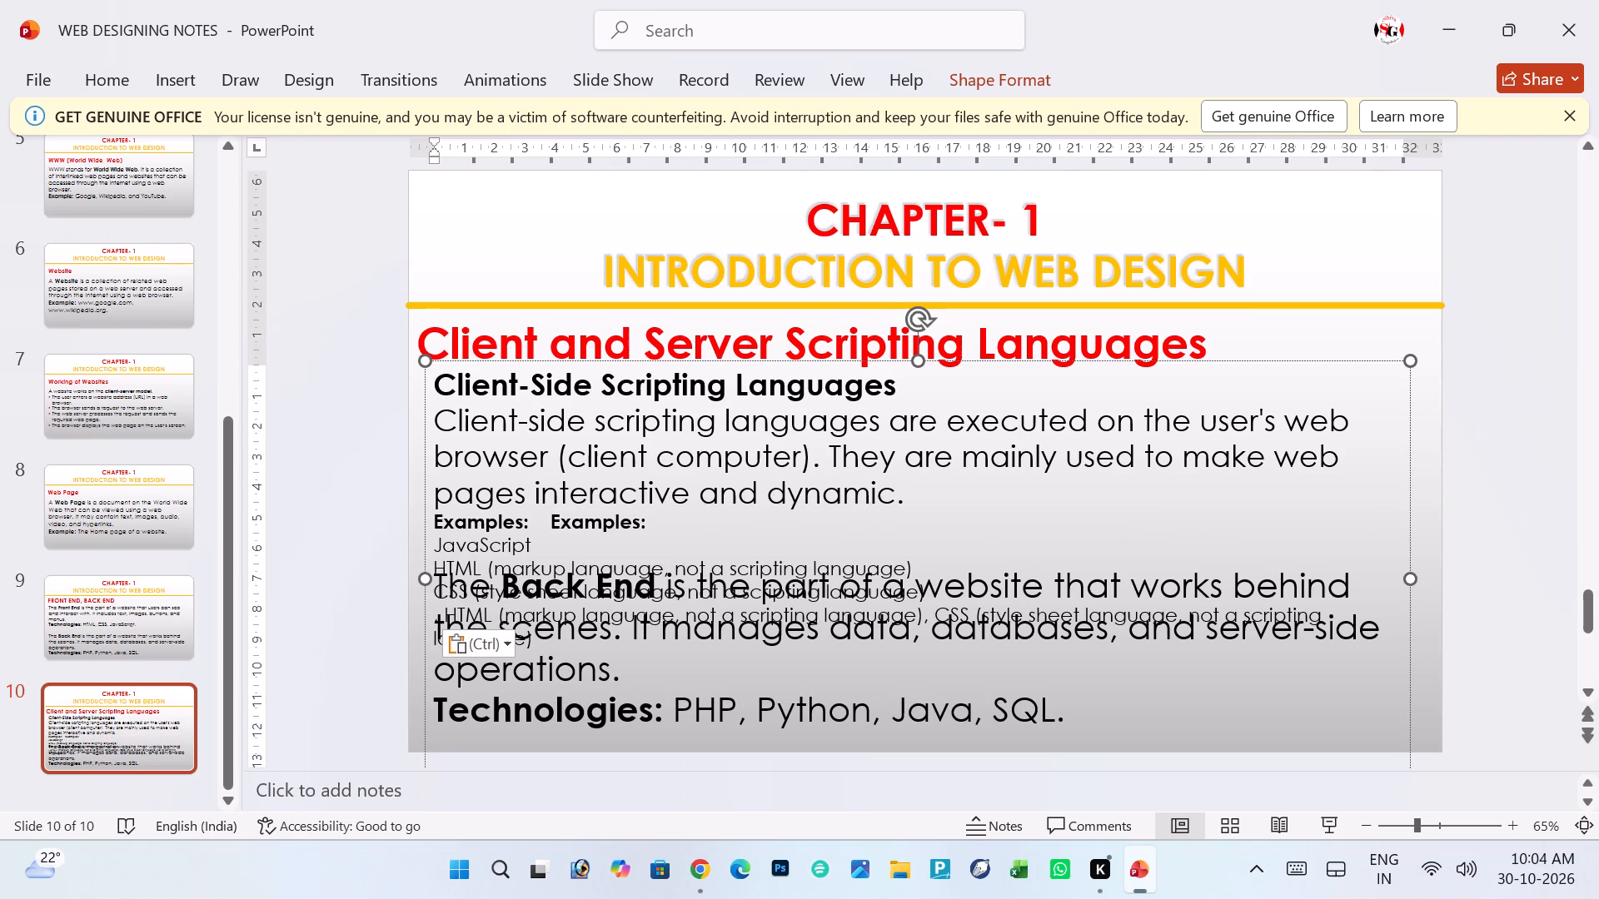
key("ctrl+z")
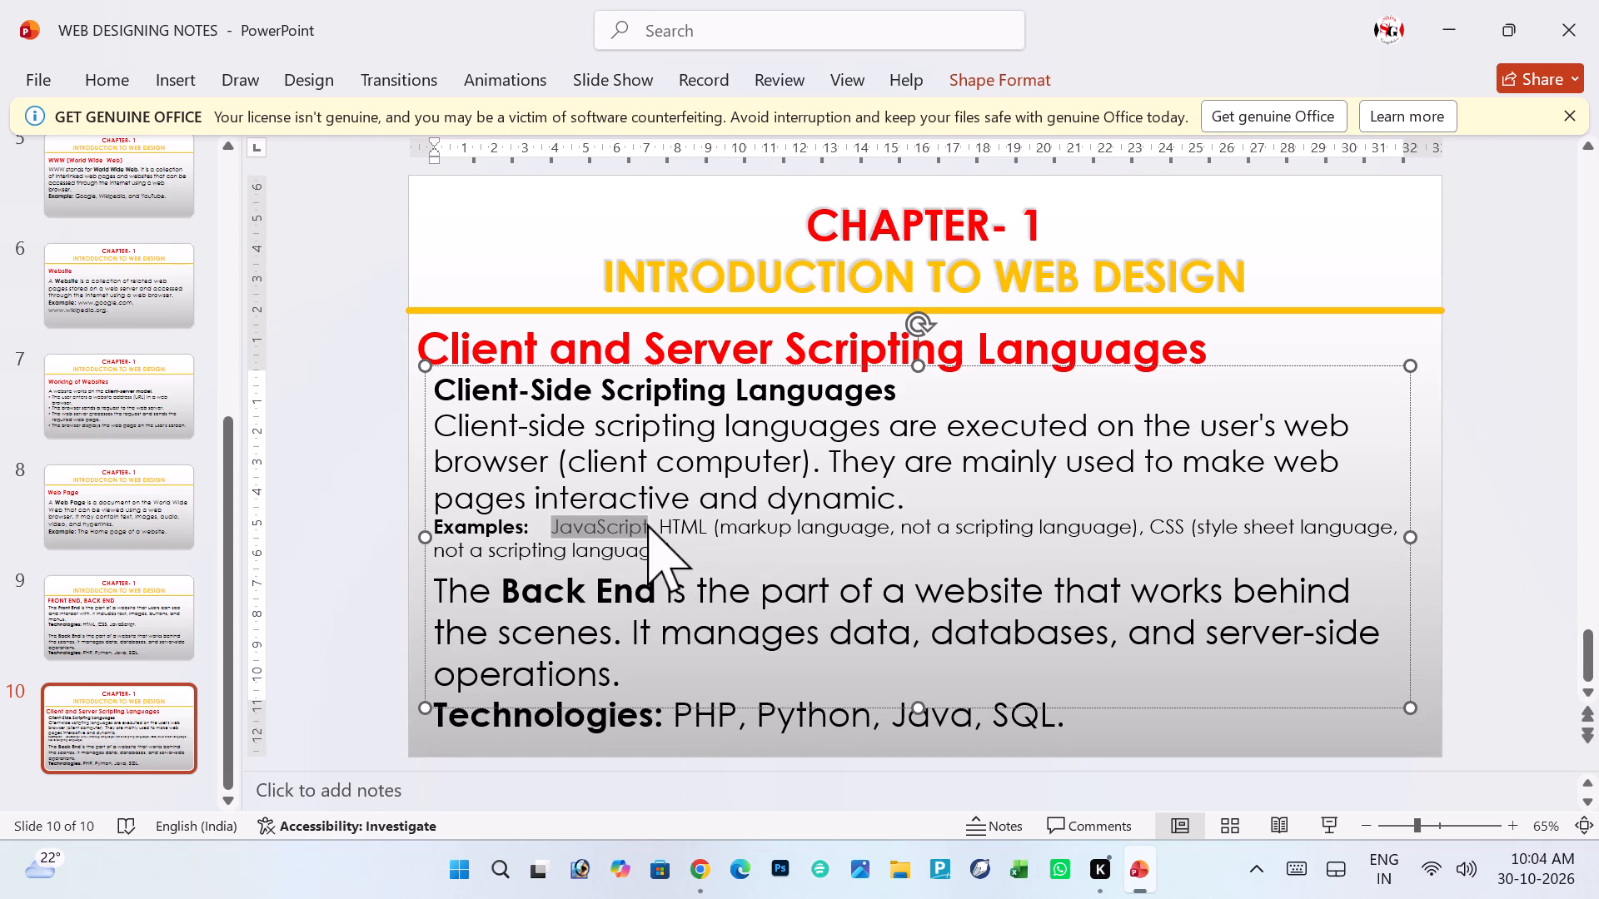
key("ctrl+b")
left_click_drag(651, 523, 688, 524)
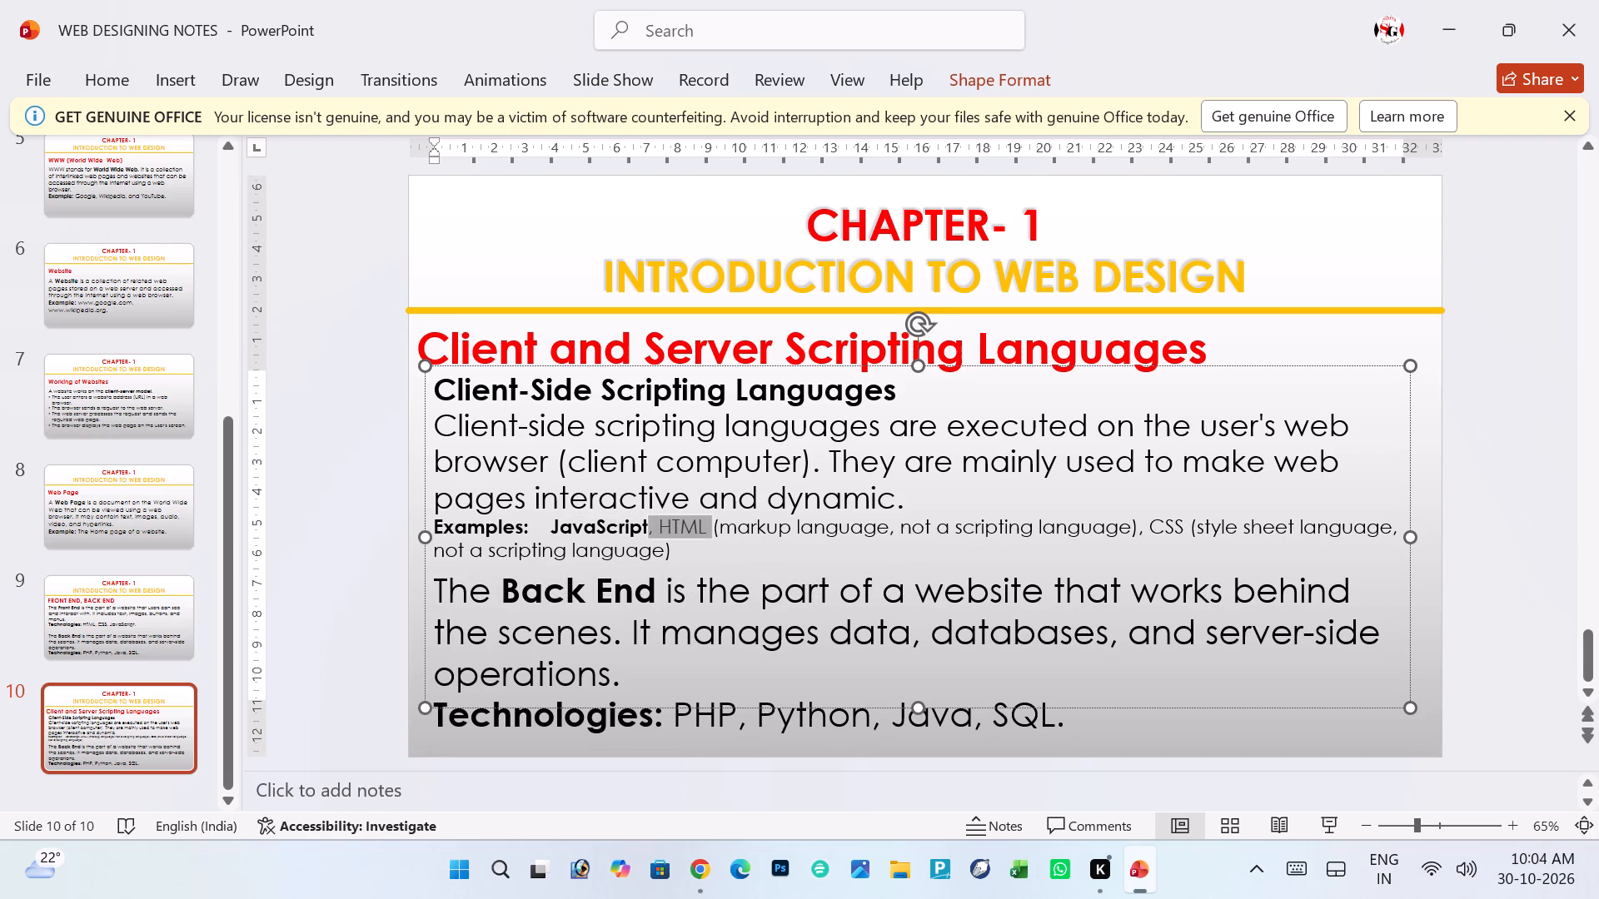
left_click_drag(688, 524, 701, 524)
scroll(701, 524, "up", 2, "ctrl")
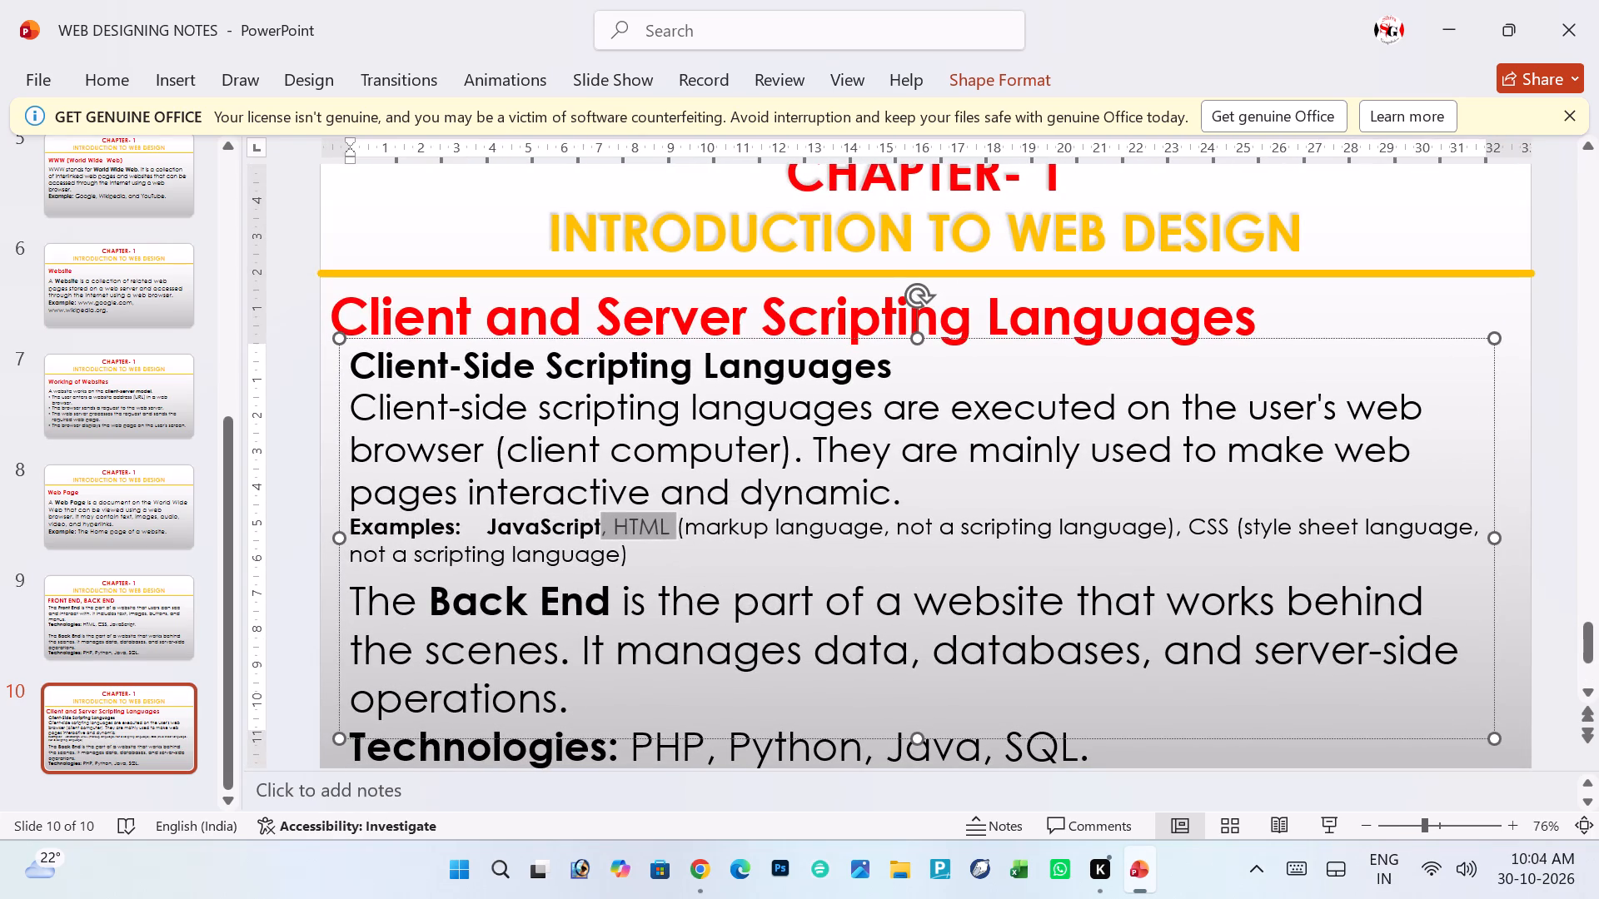
left_click(679, 525)
left_click_drag(662, 525, 611, 521)
key("ctrl+b")
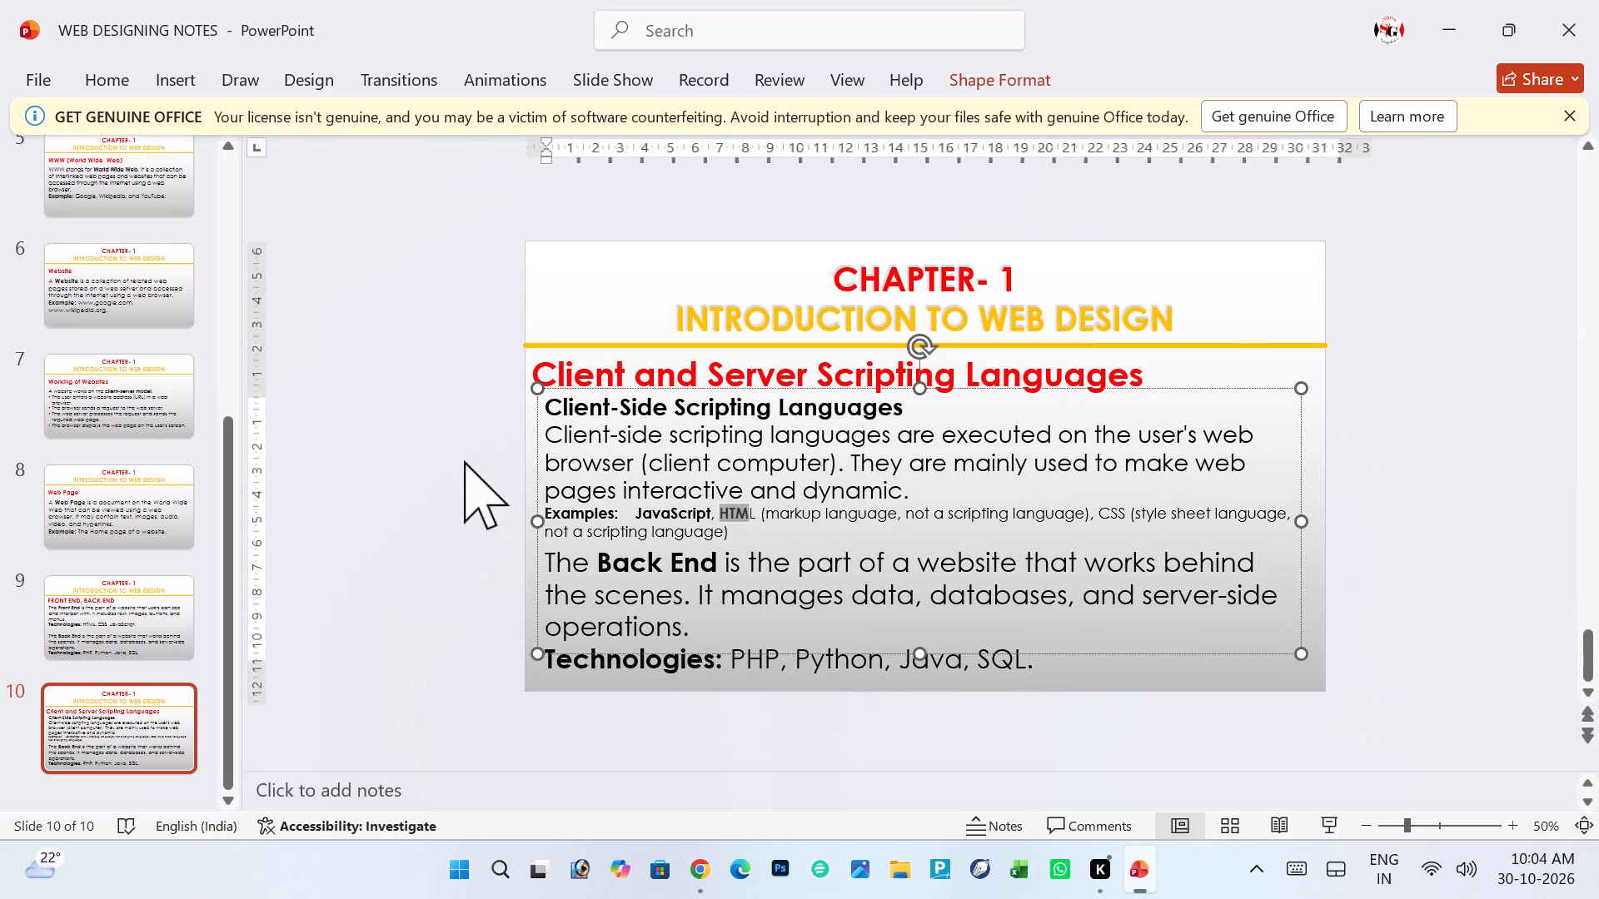
Delete the leftover Back End text box from slide 10.
left_click(464, 460)
left_click(615, 653)
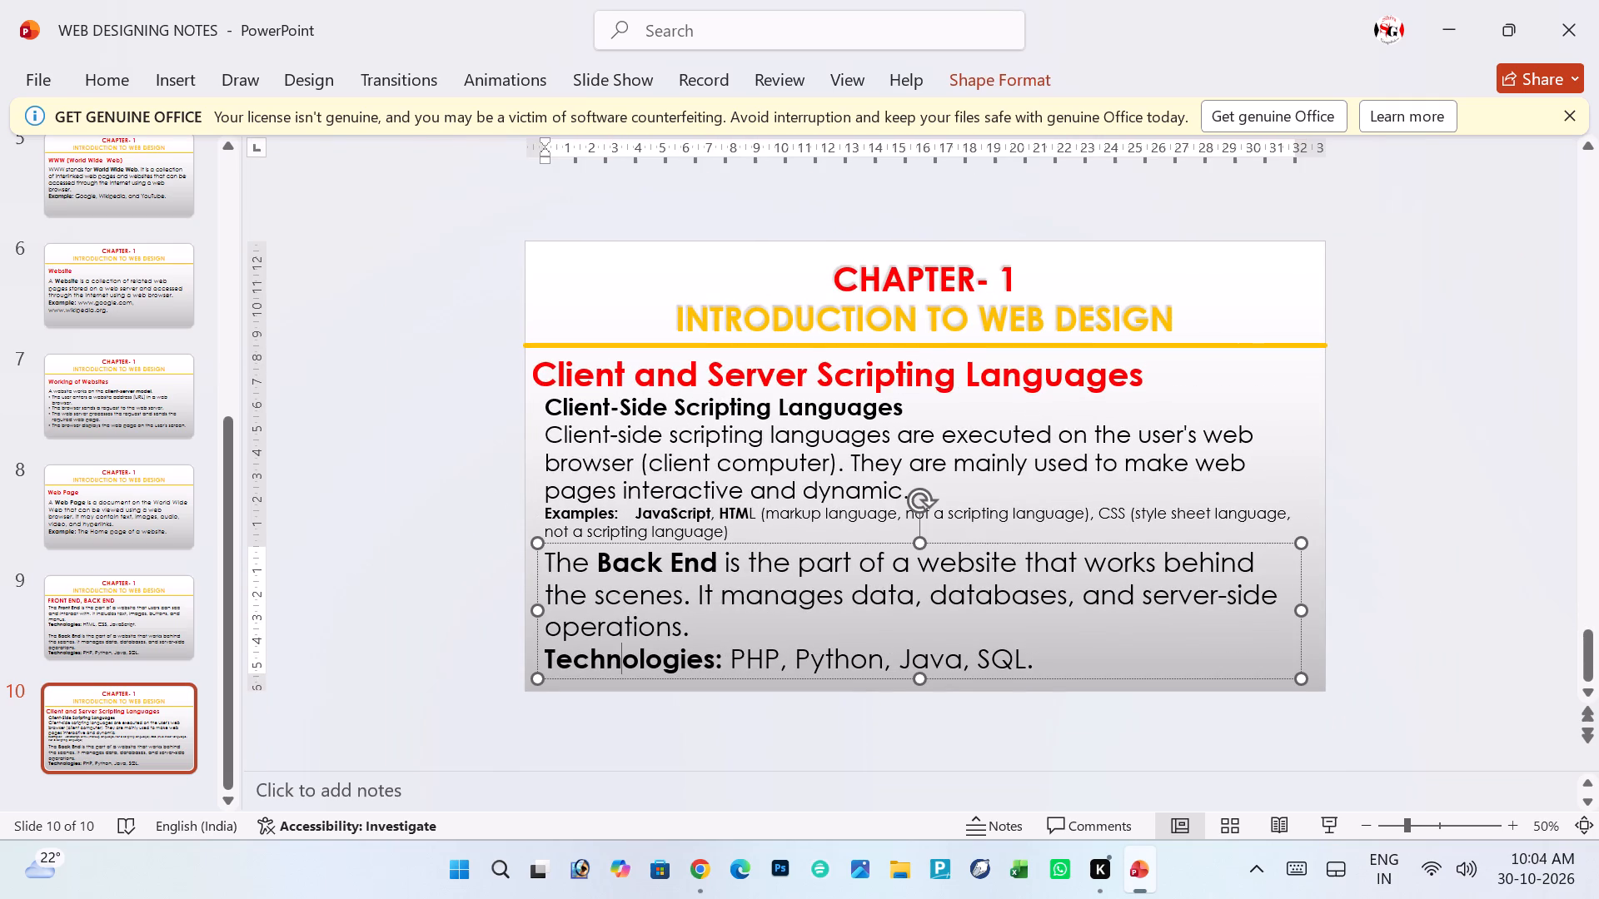
left_click(645, 540)
key("Delete")
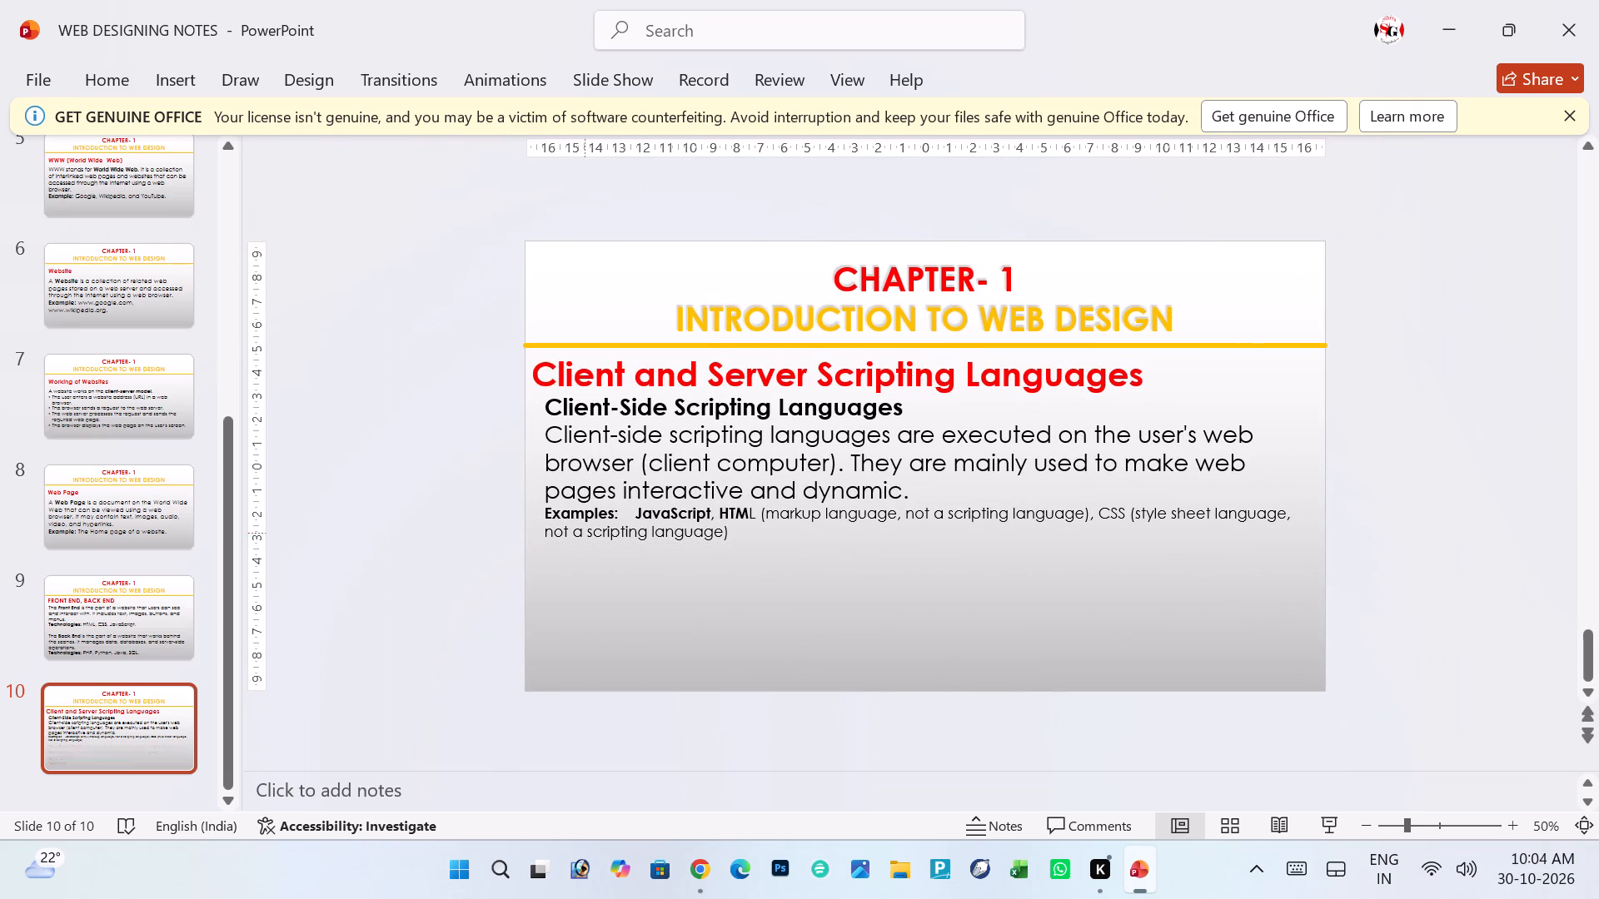
Enlarge the examples text below the client-side description on slide 10 to font size 32.
left_click_drag(544, 520, 763, 539)
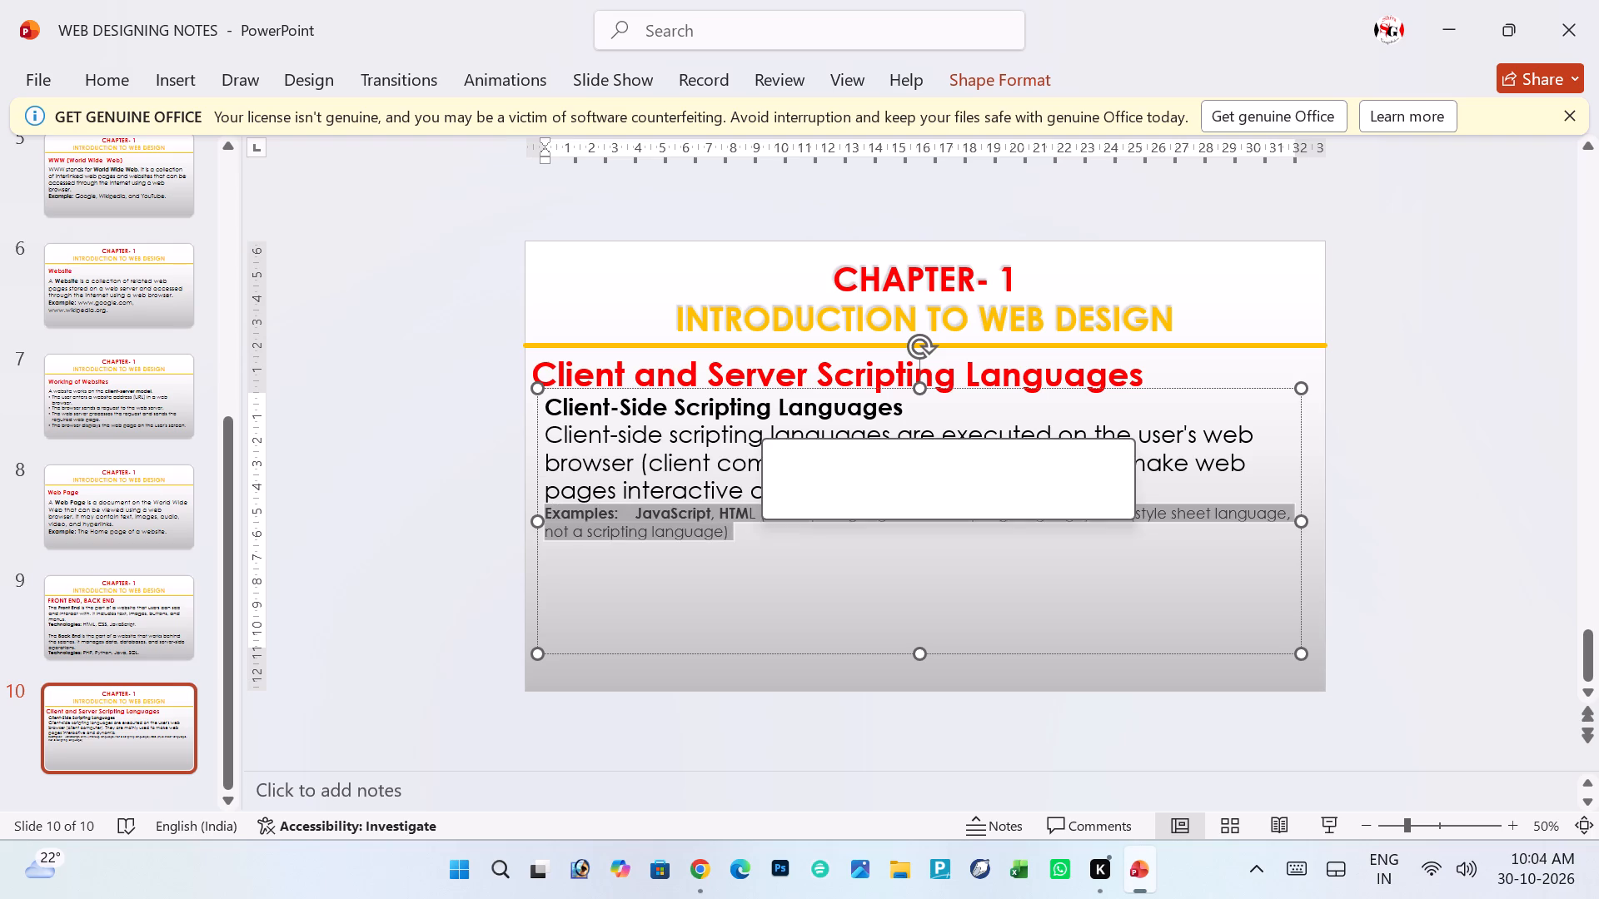
left_click(109, 80)
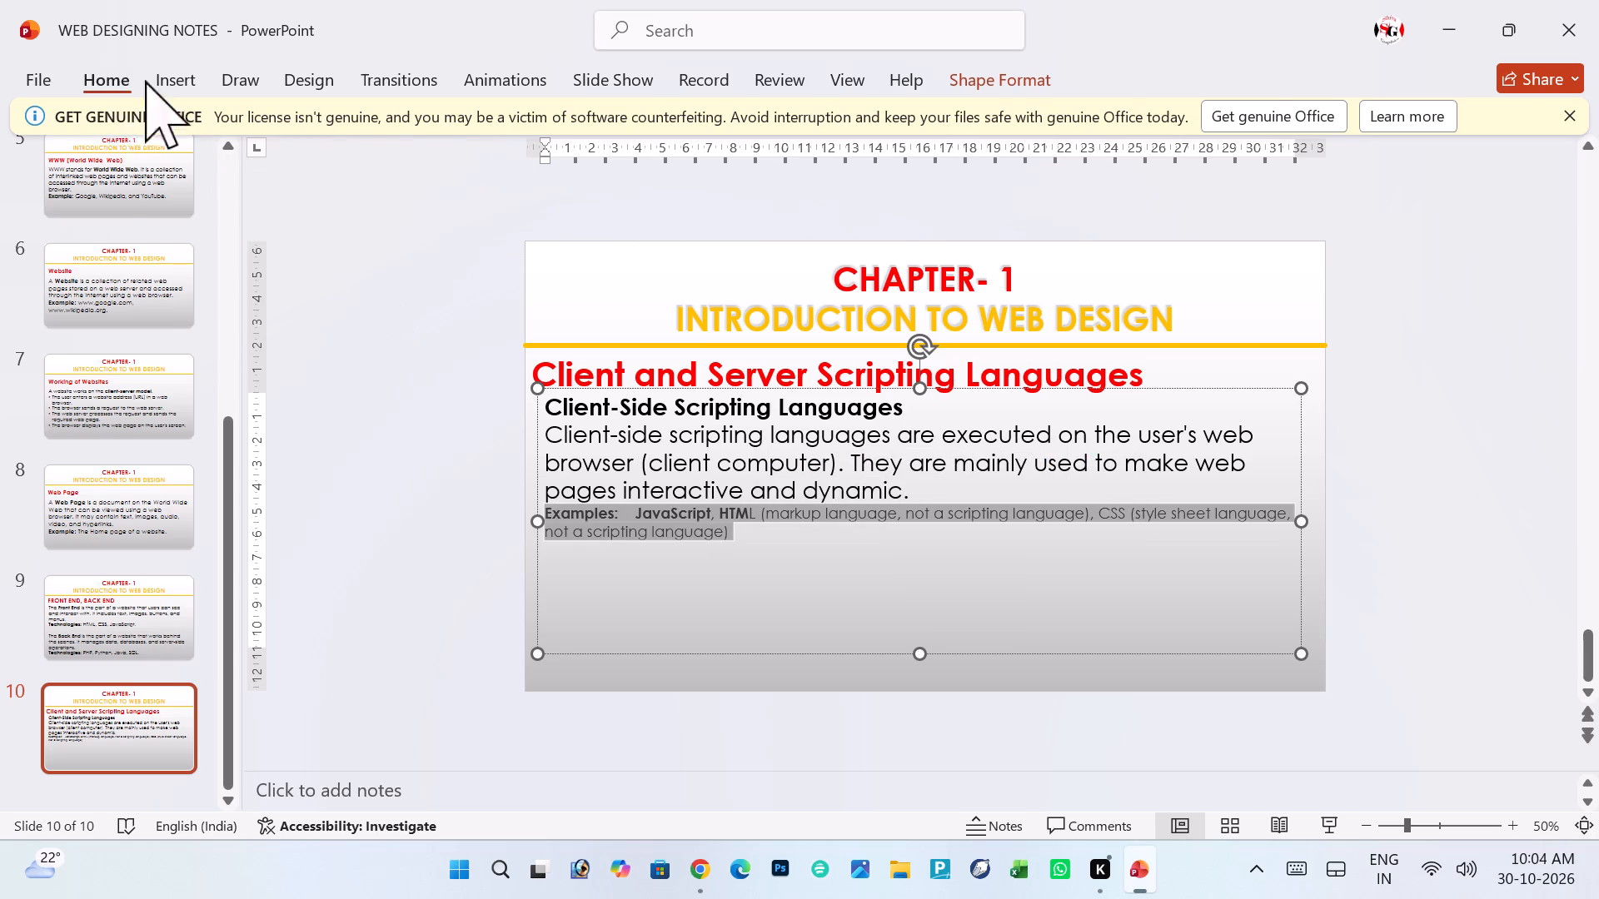
left_click(615, 124)
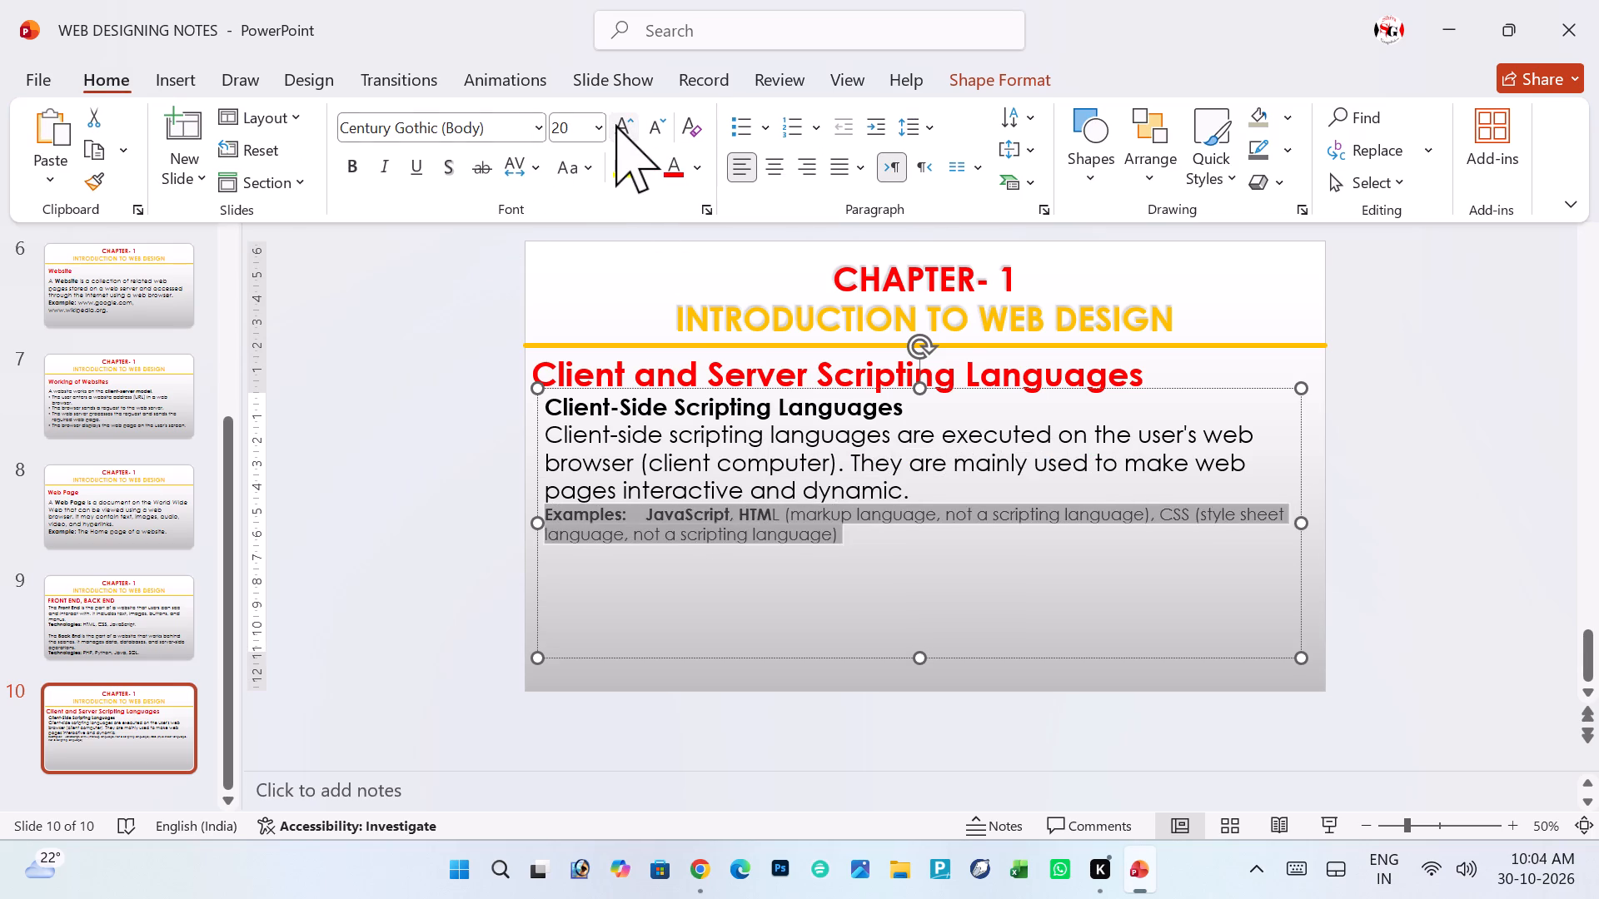
left_click(615, 124)
left_click(615, 124)
left_click(615, 124)
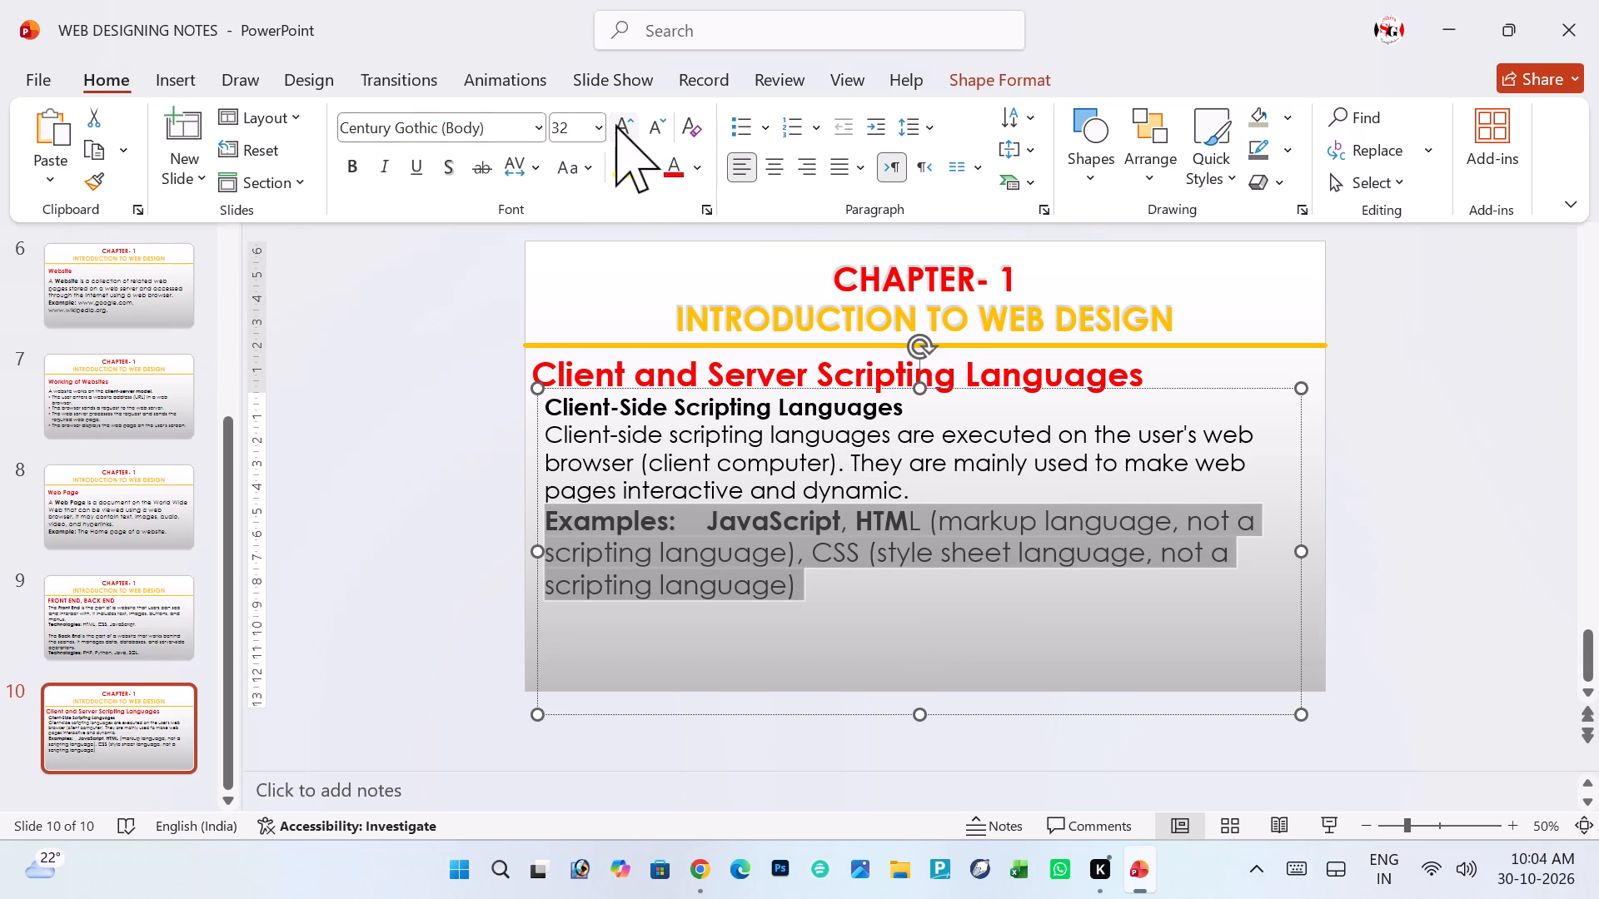
left_click(451, 447)
left_click(908, 574)
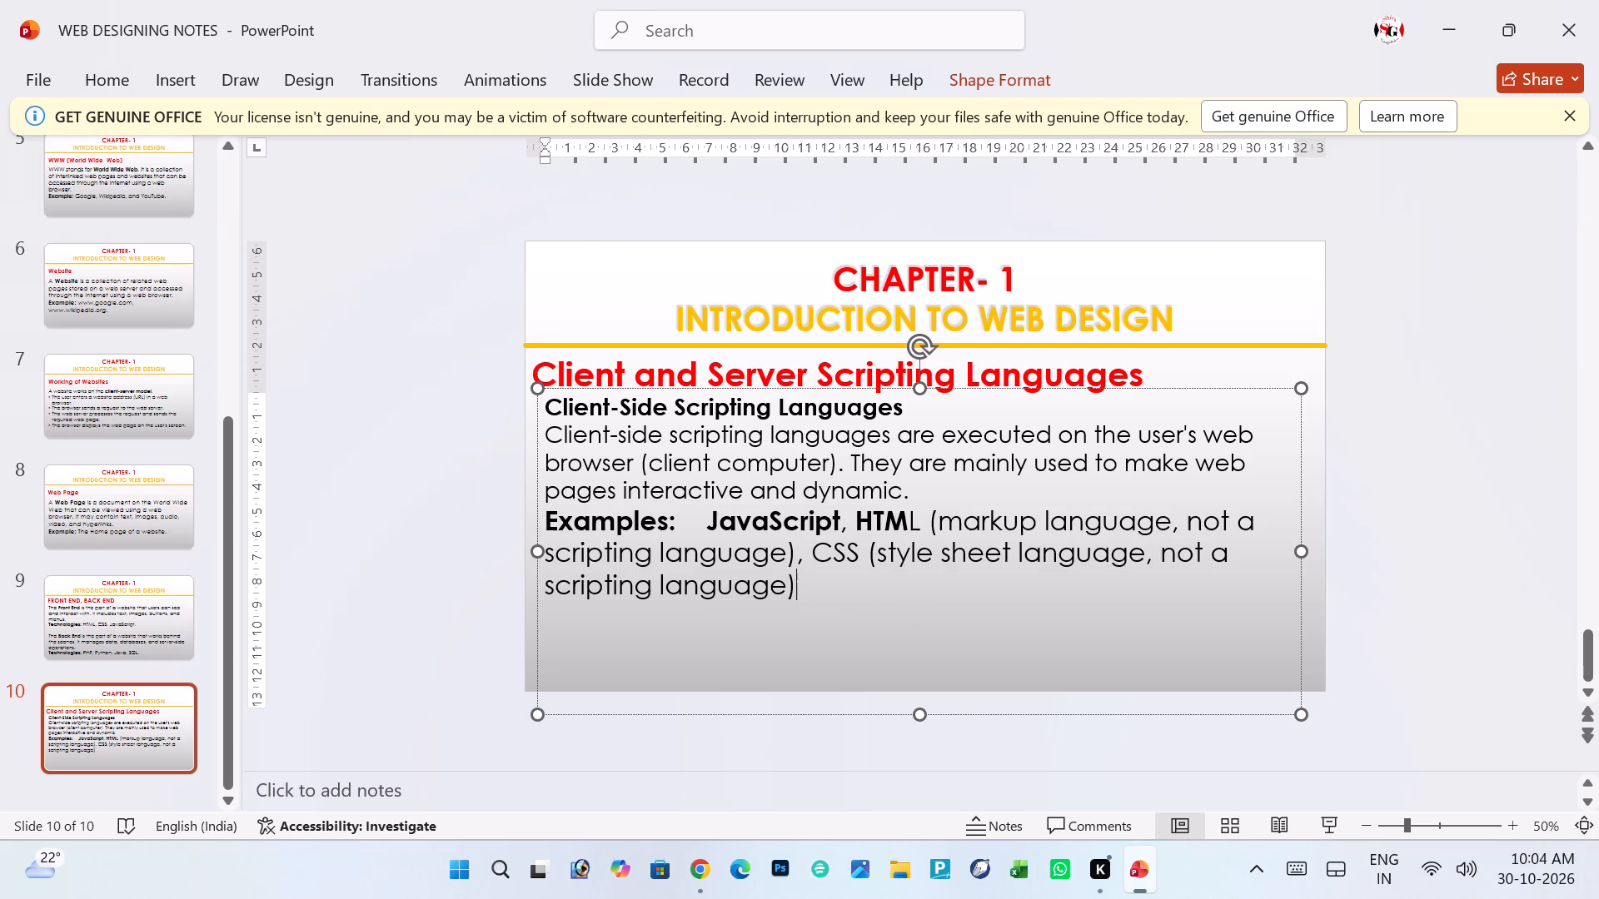
Put the HTML and CSS entries of the examples each on their own line, without a leading space before CSS.
left_click(855, 519)
key("Return")
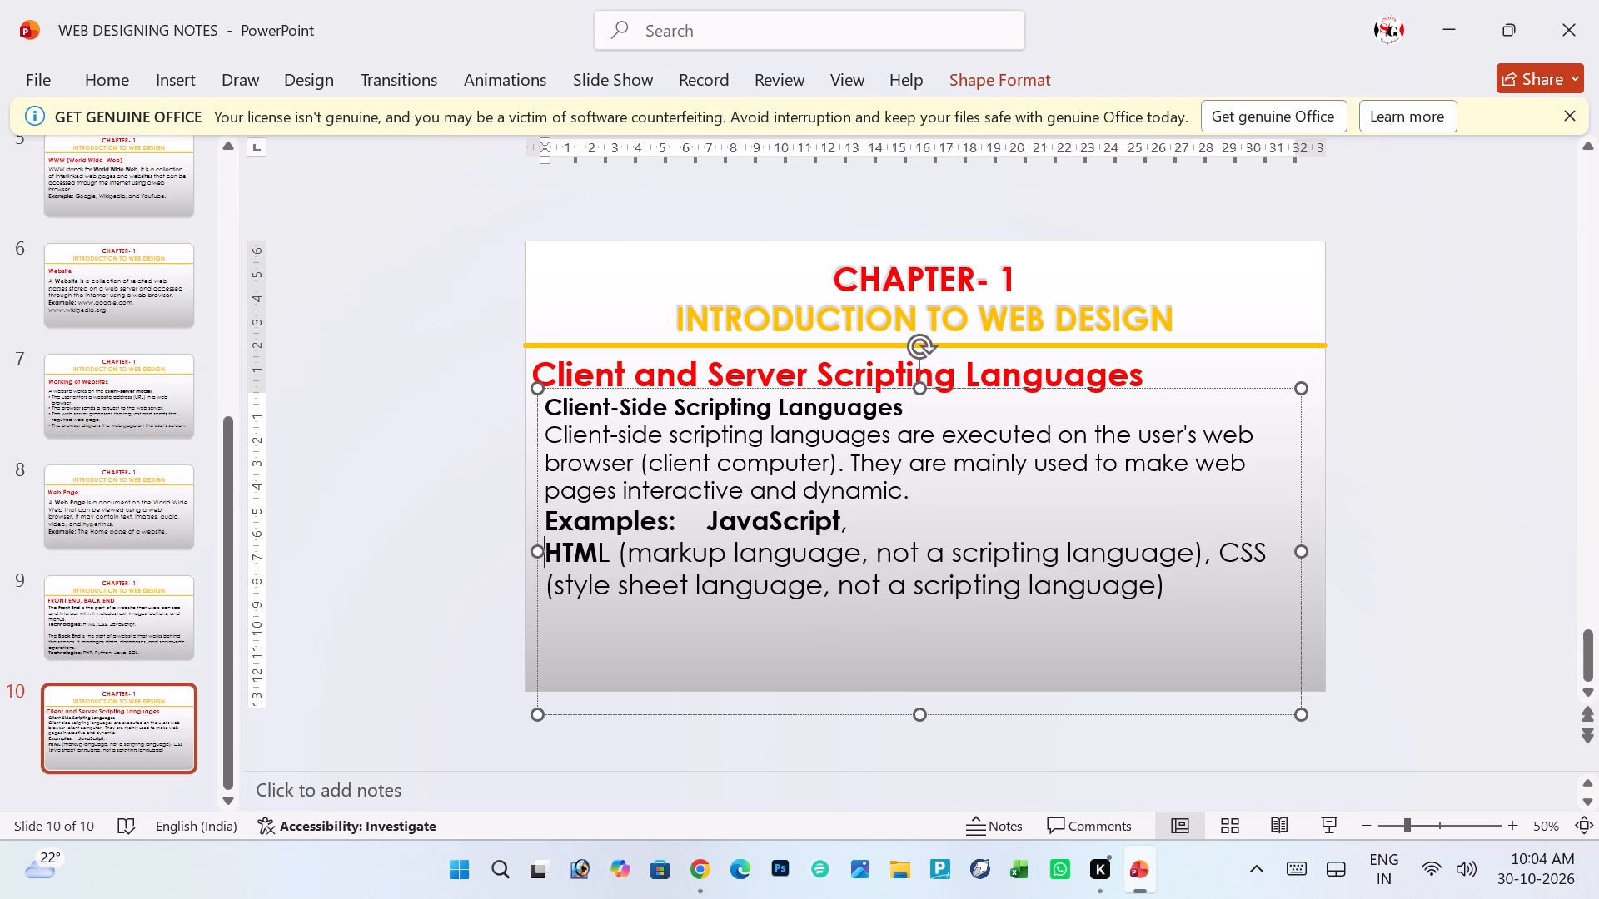
left_click(1211, 548)
key("Return")
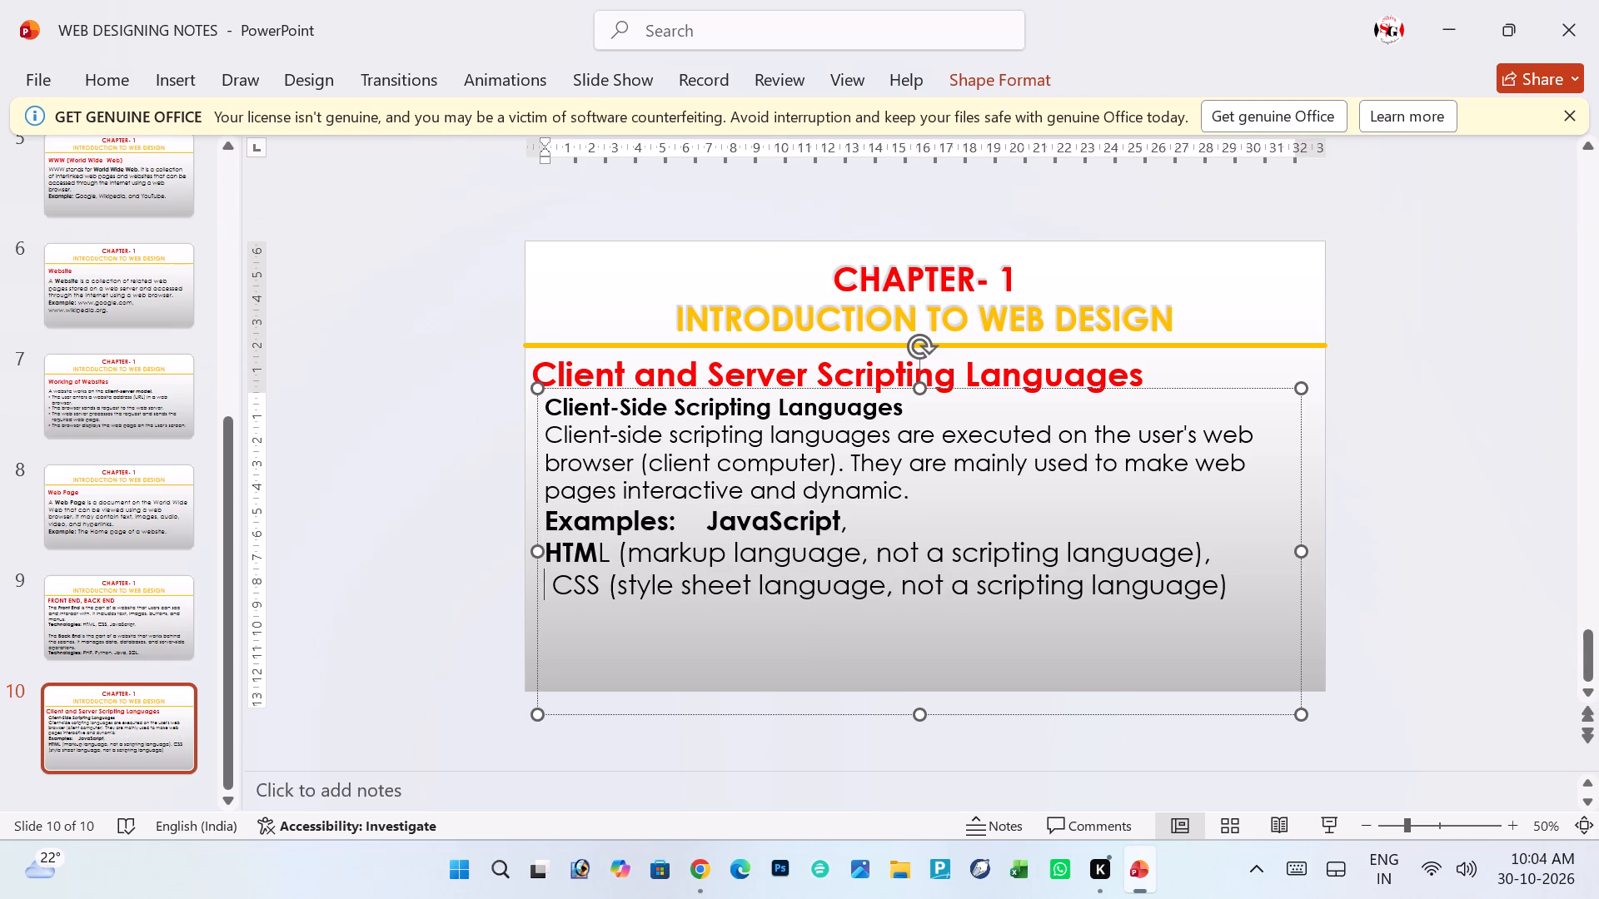
key("Right")
key("Return")
key("BackSpace")
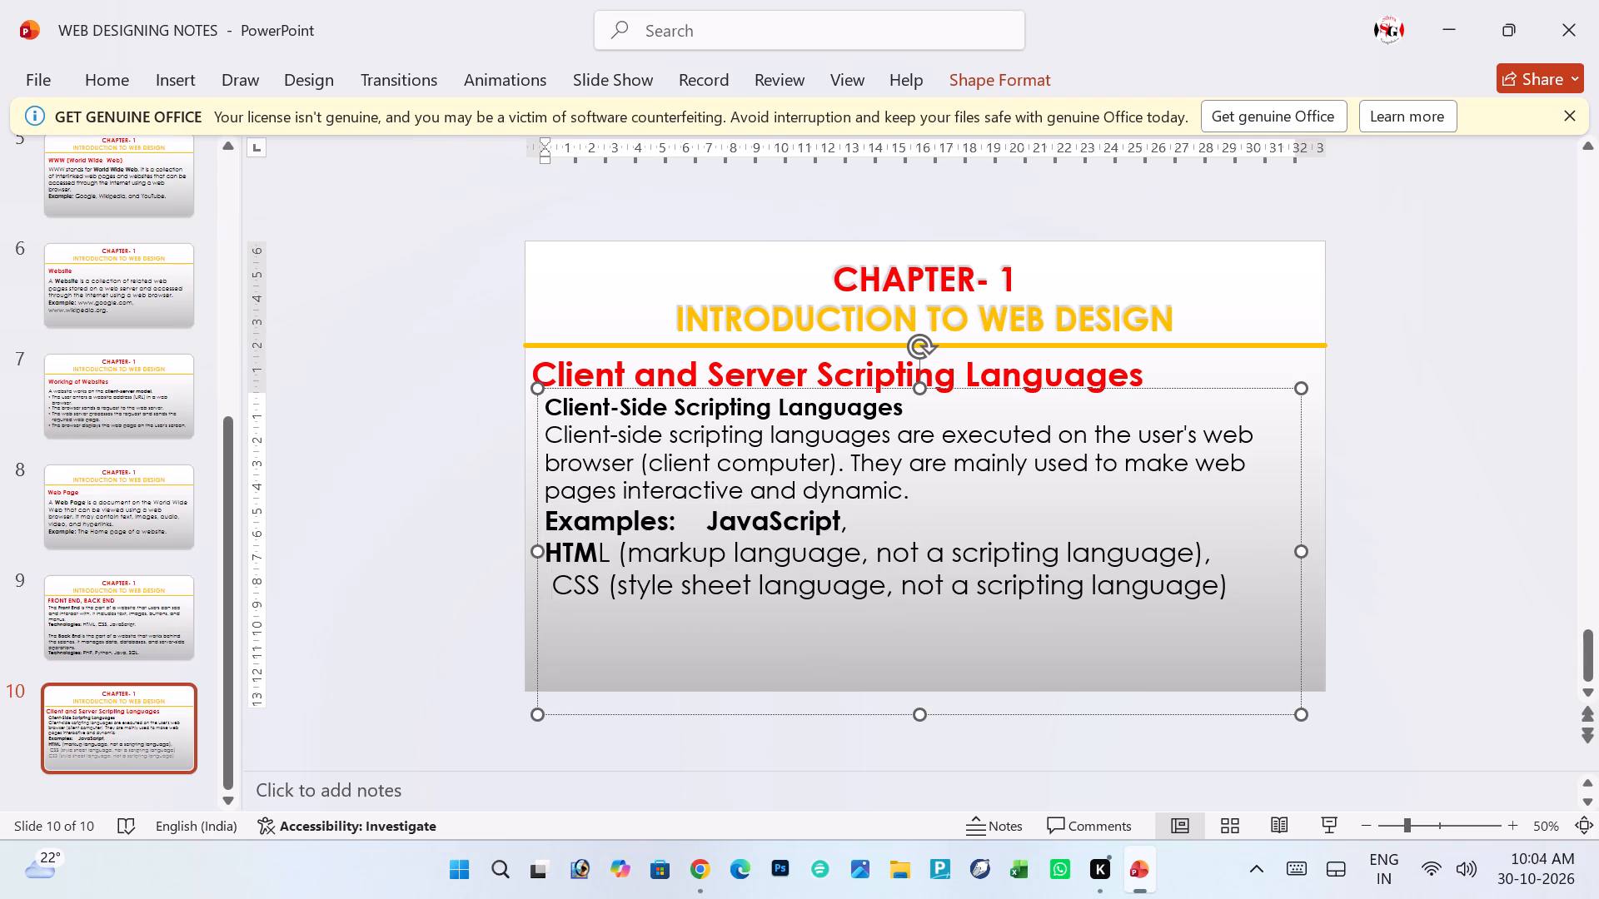
key("BackSpace")
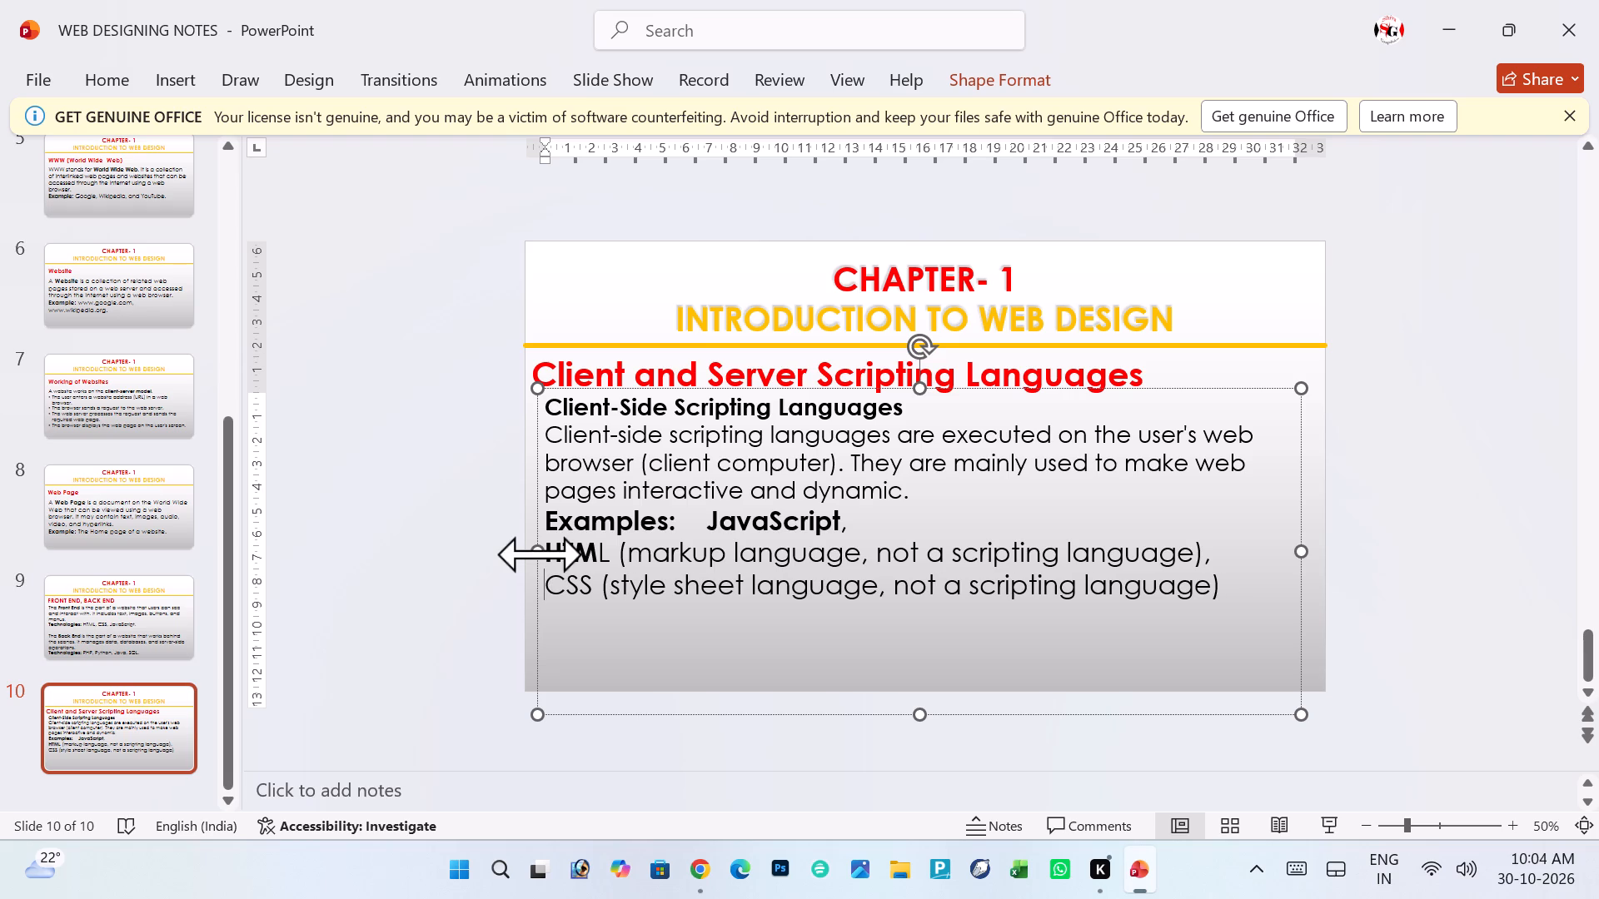
Make the whole words "HTML" and "CSS" bold at the start of their example lines.
left_click_drag(607, 549, 542, 549)
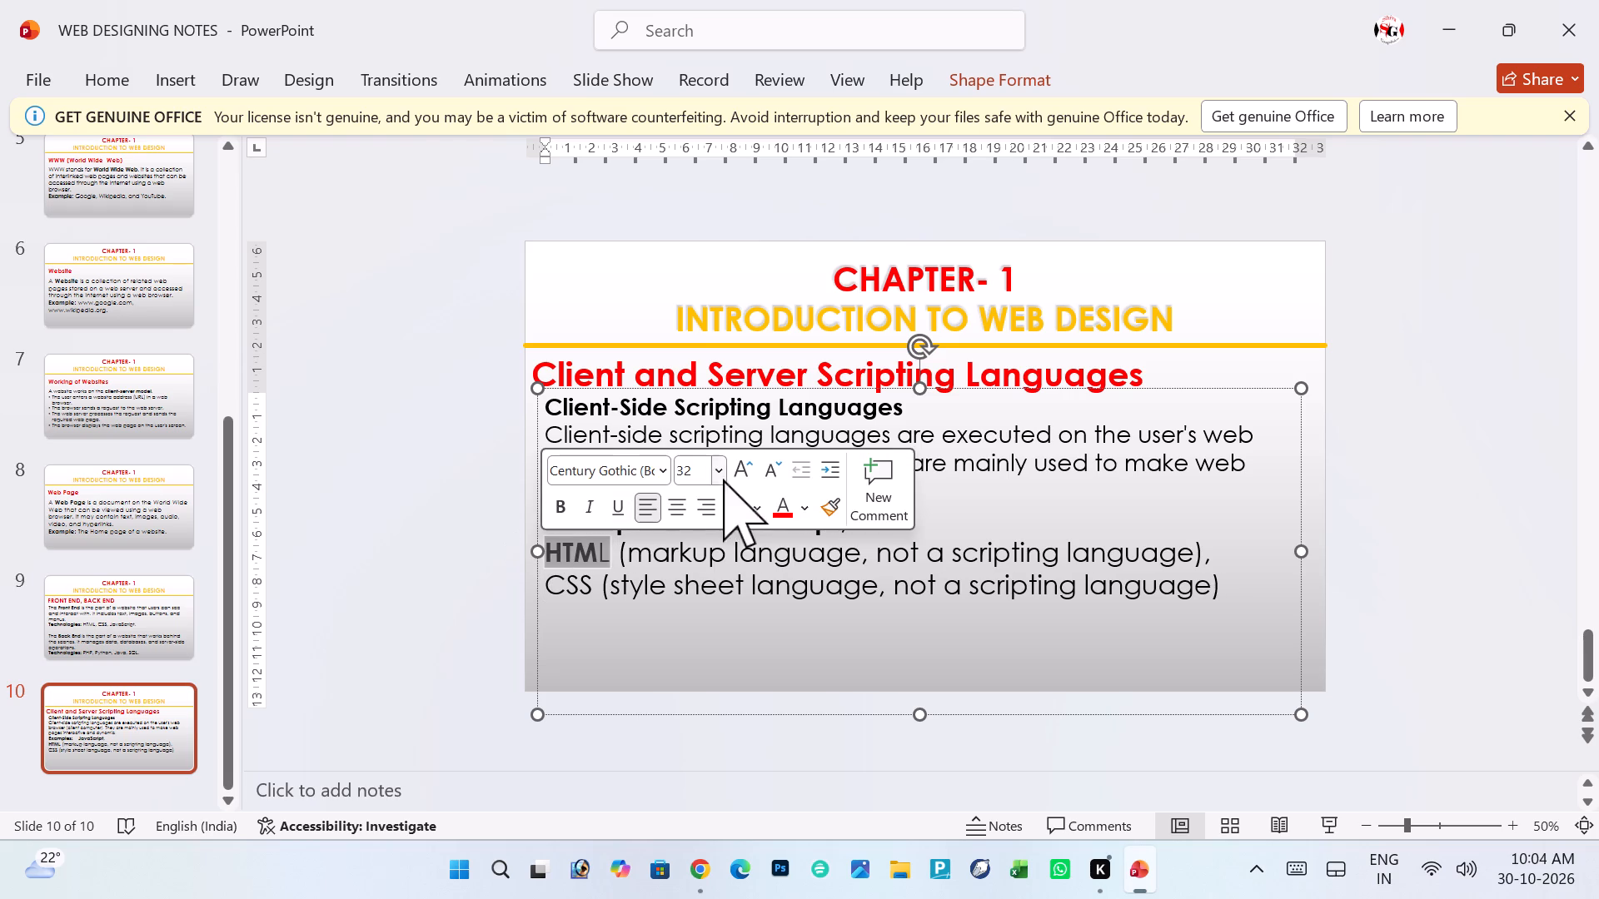
left_click(562, 507)
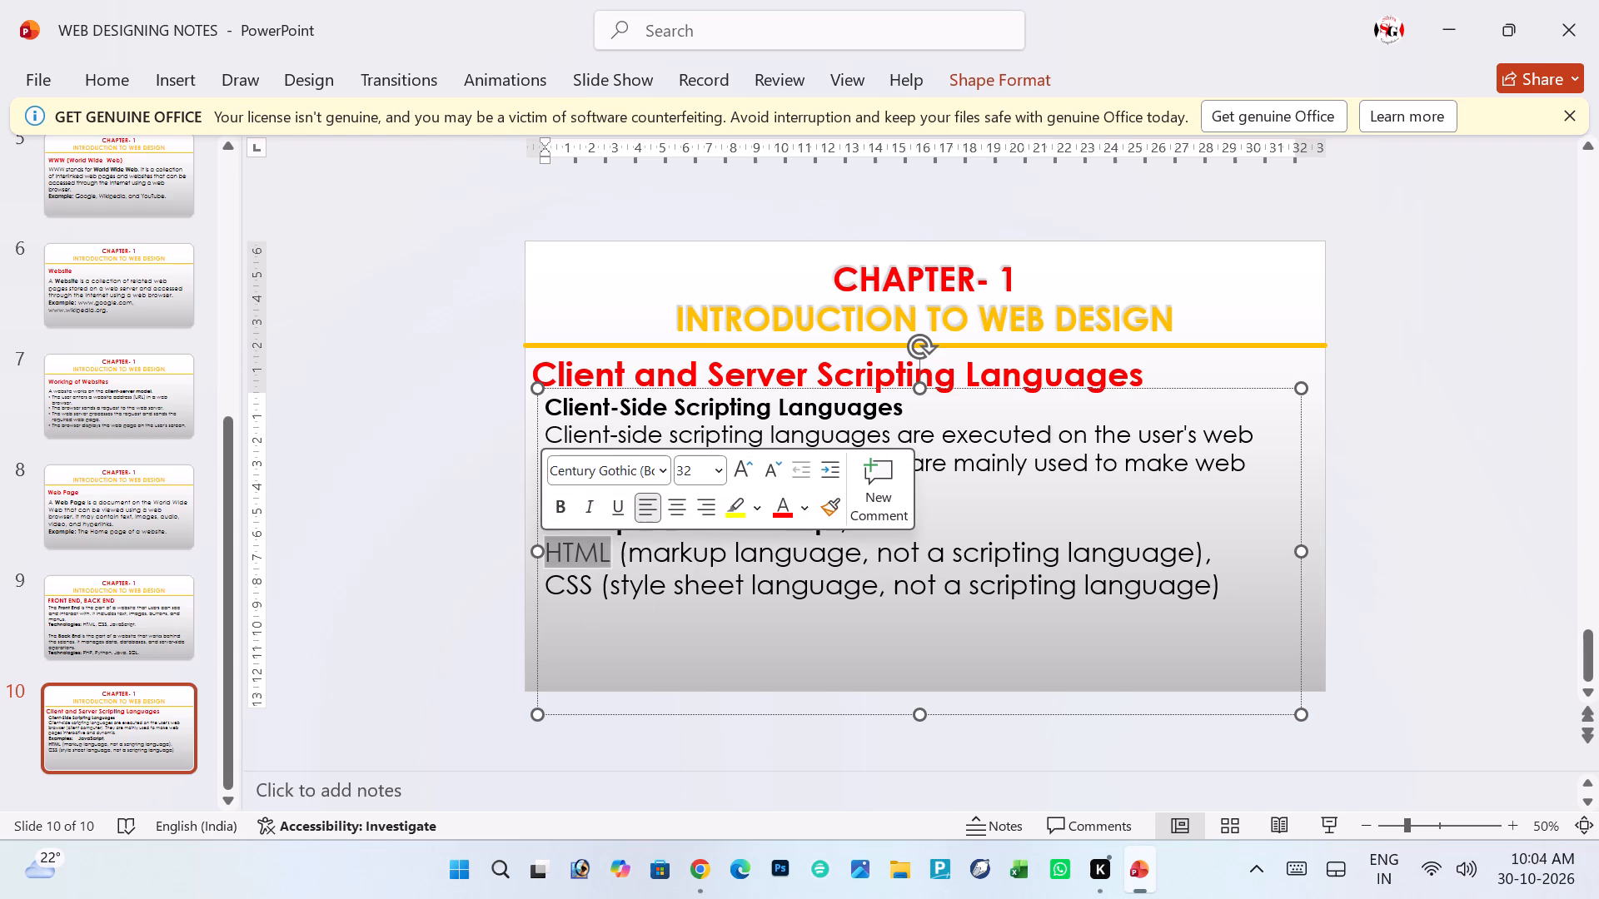
left_click_drag(589, 579, 540, 579)
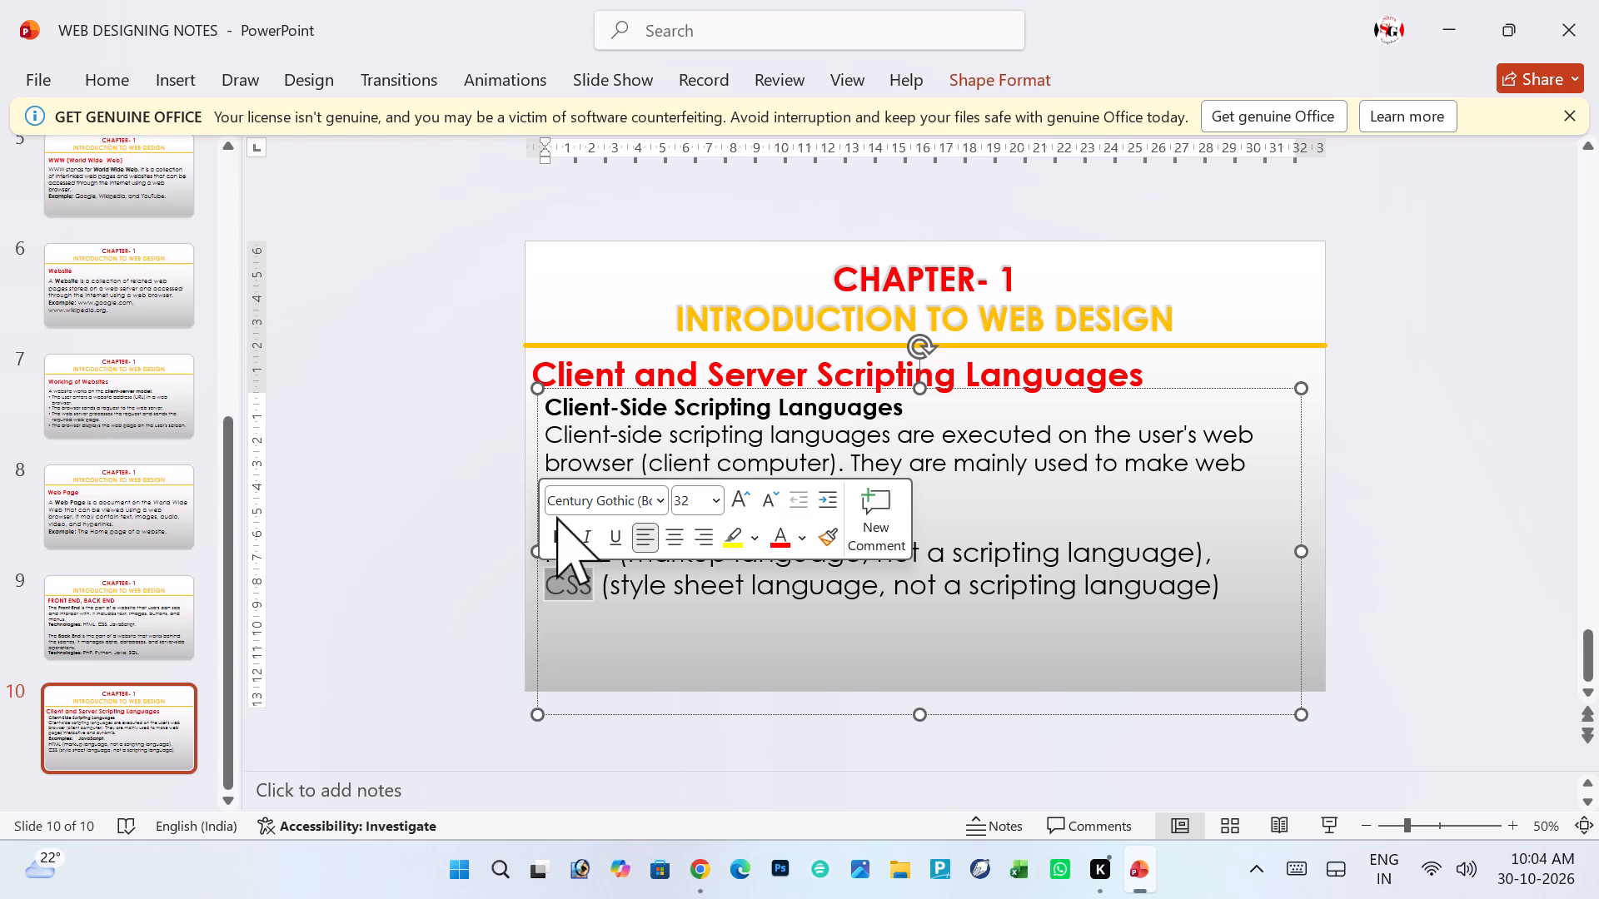
left_click(557, 534)
left_click(575, 571)
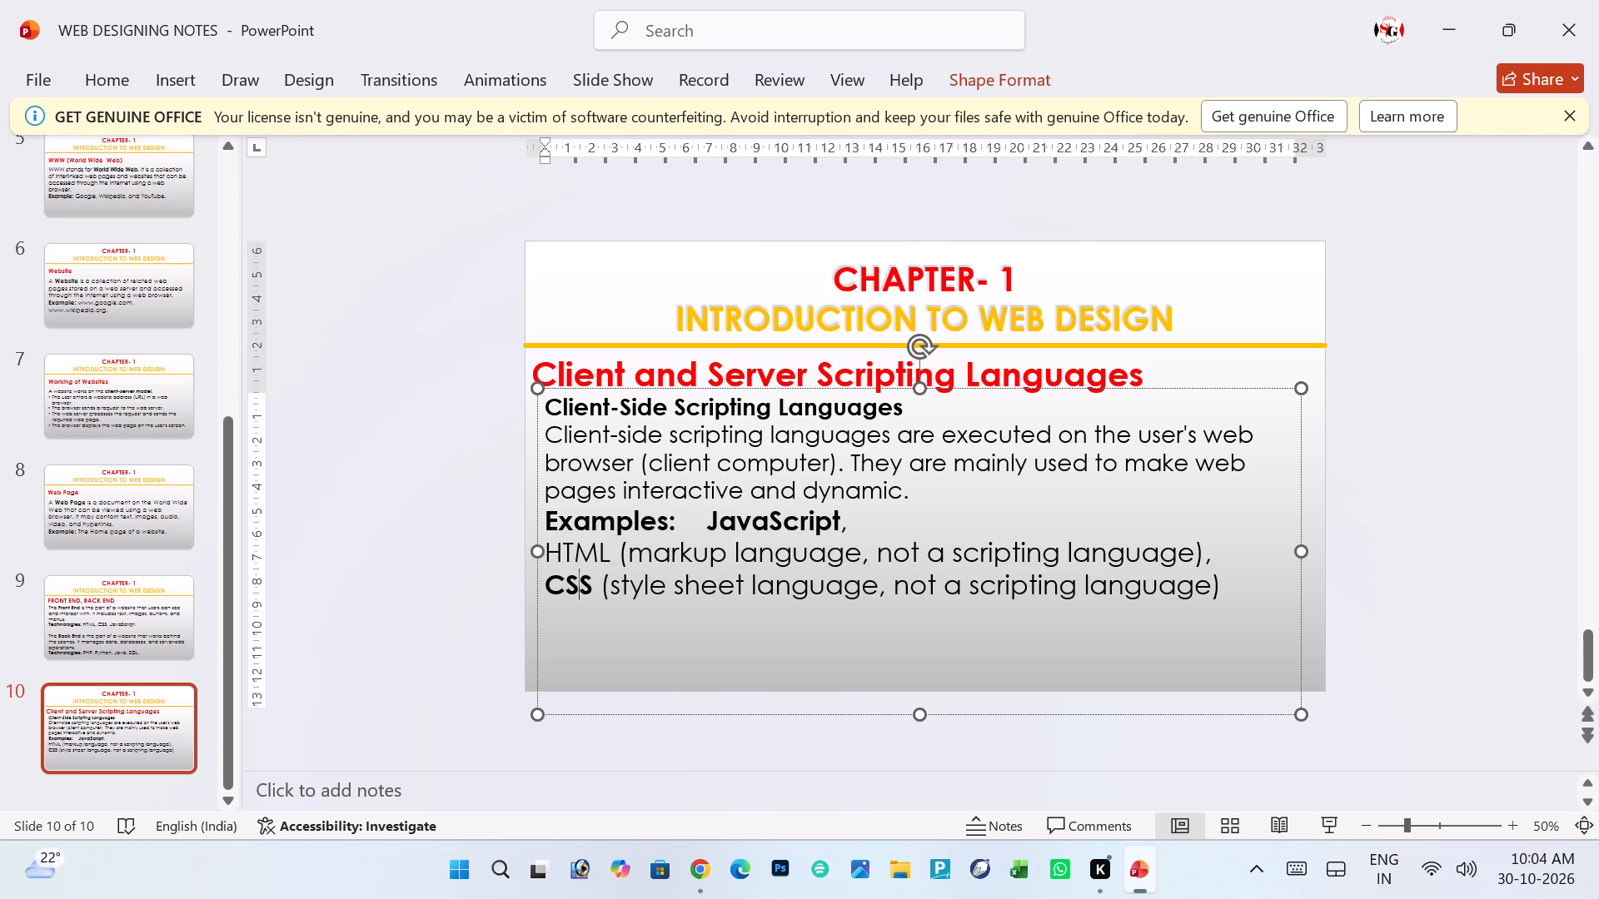
left_click_drag(605, 554, 536, 554)
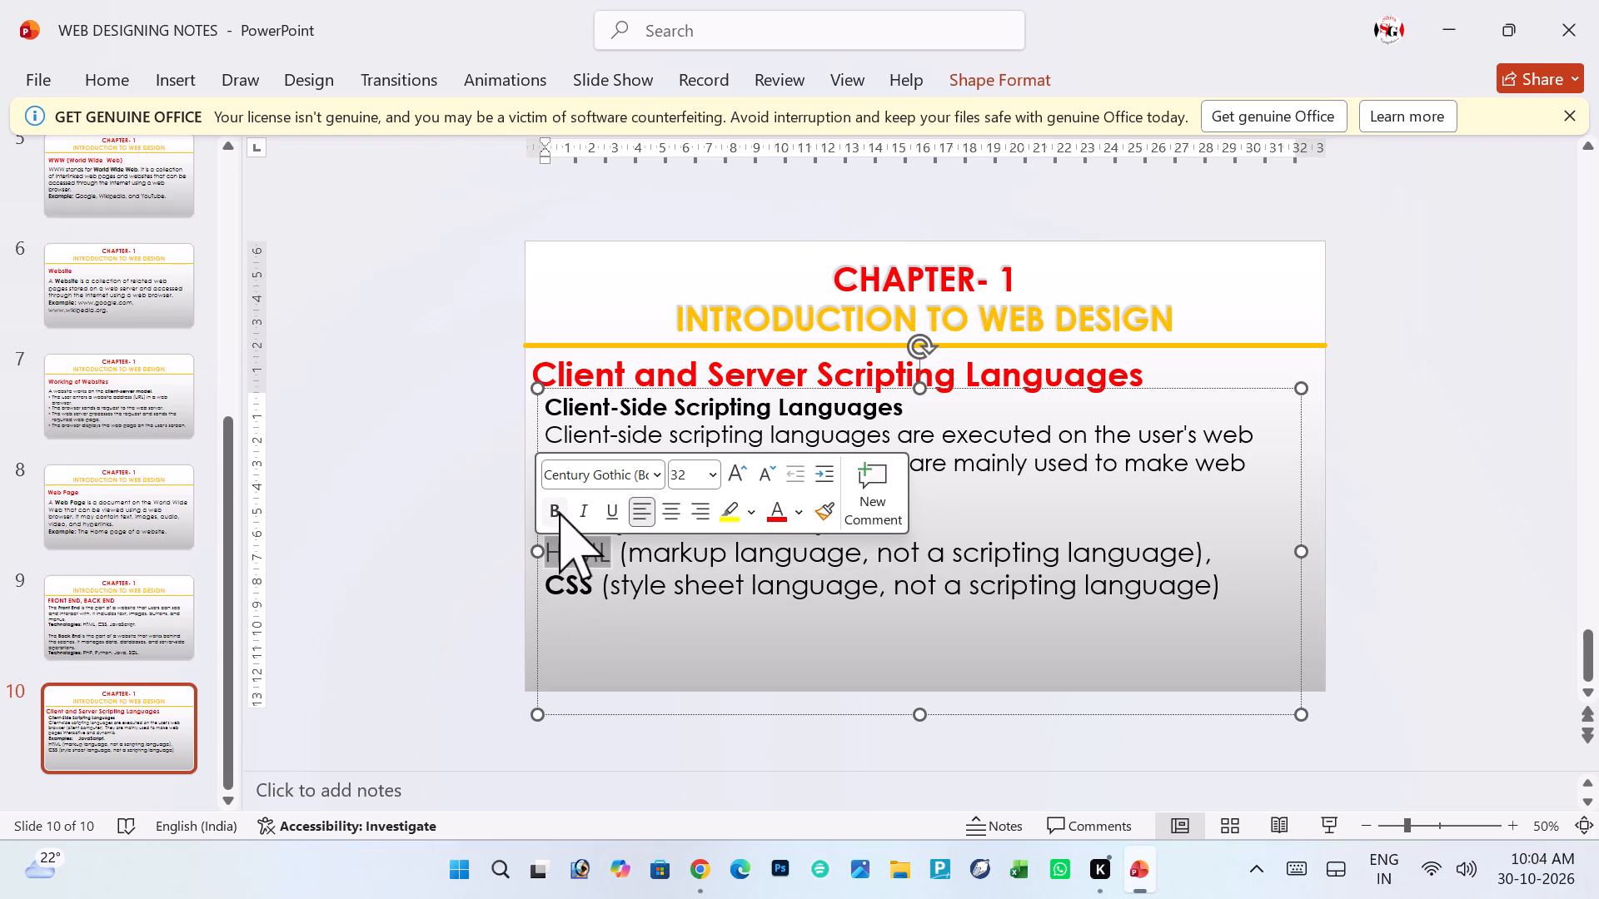
left_click(559, 511)
left_click(416, 506)
left_click(416, 506)
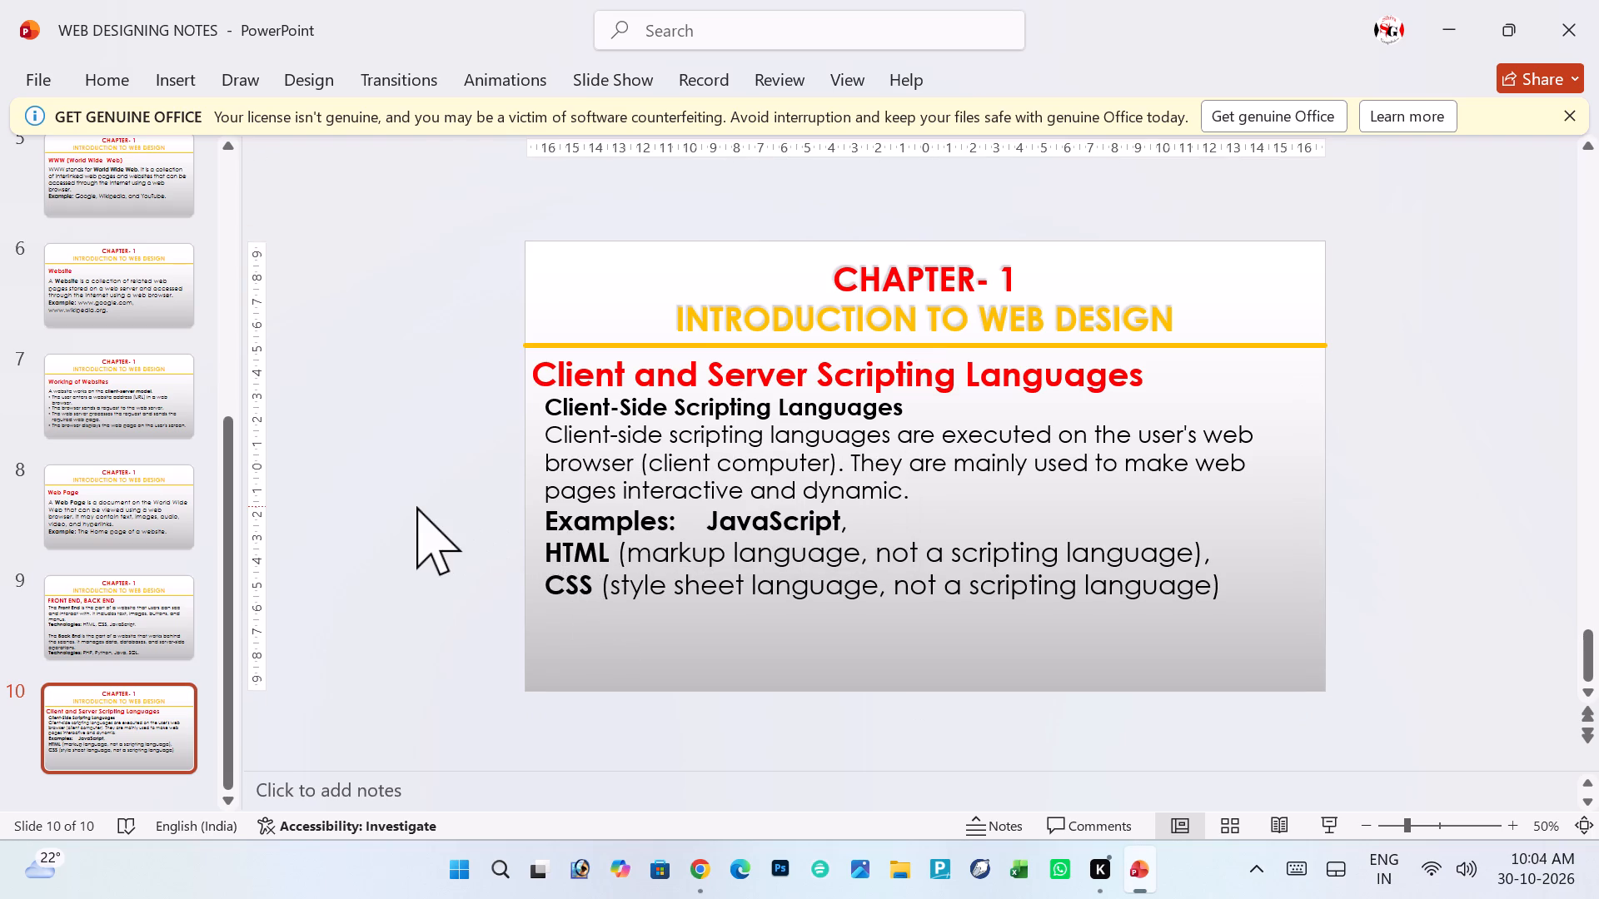
Increase the font size of the entire body text box on slide 10 by one increment.
left_click(520, 464)
left_click(560, 449)
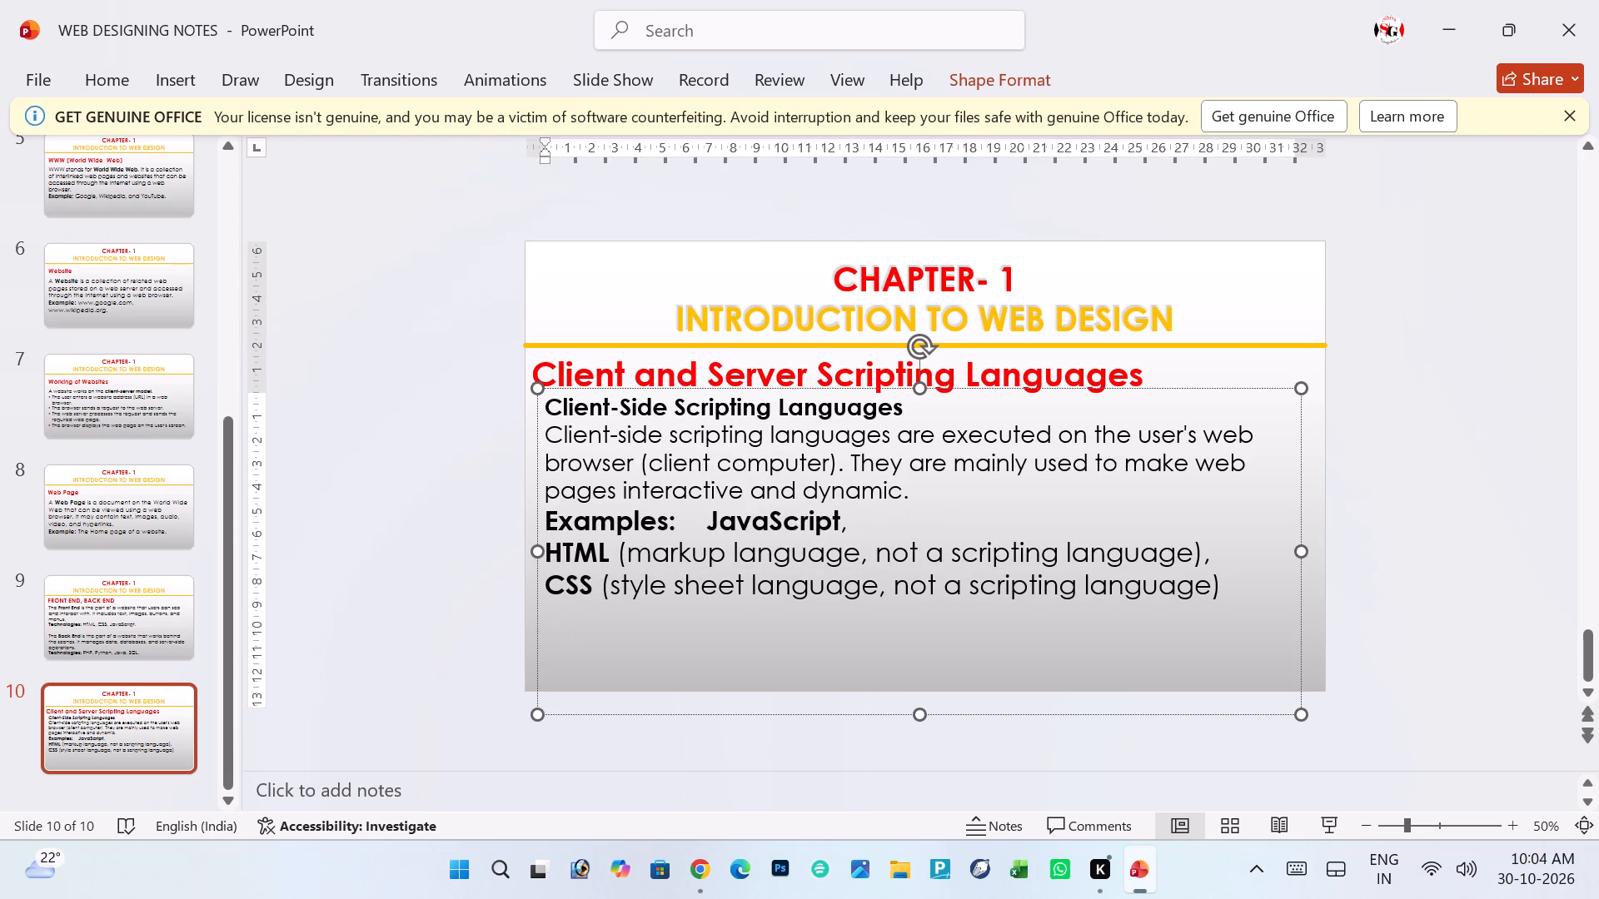
left_click(577, 390)
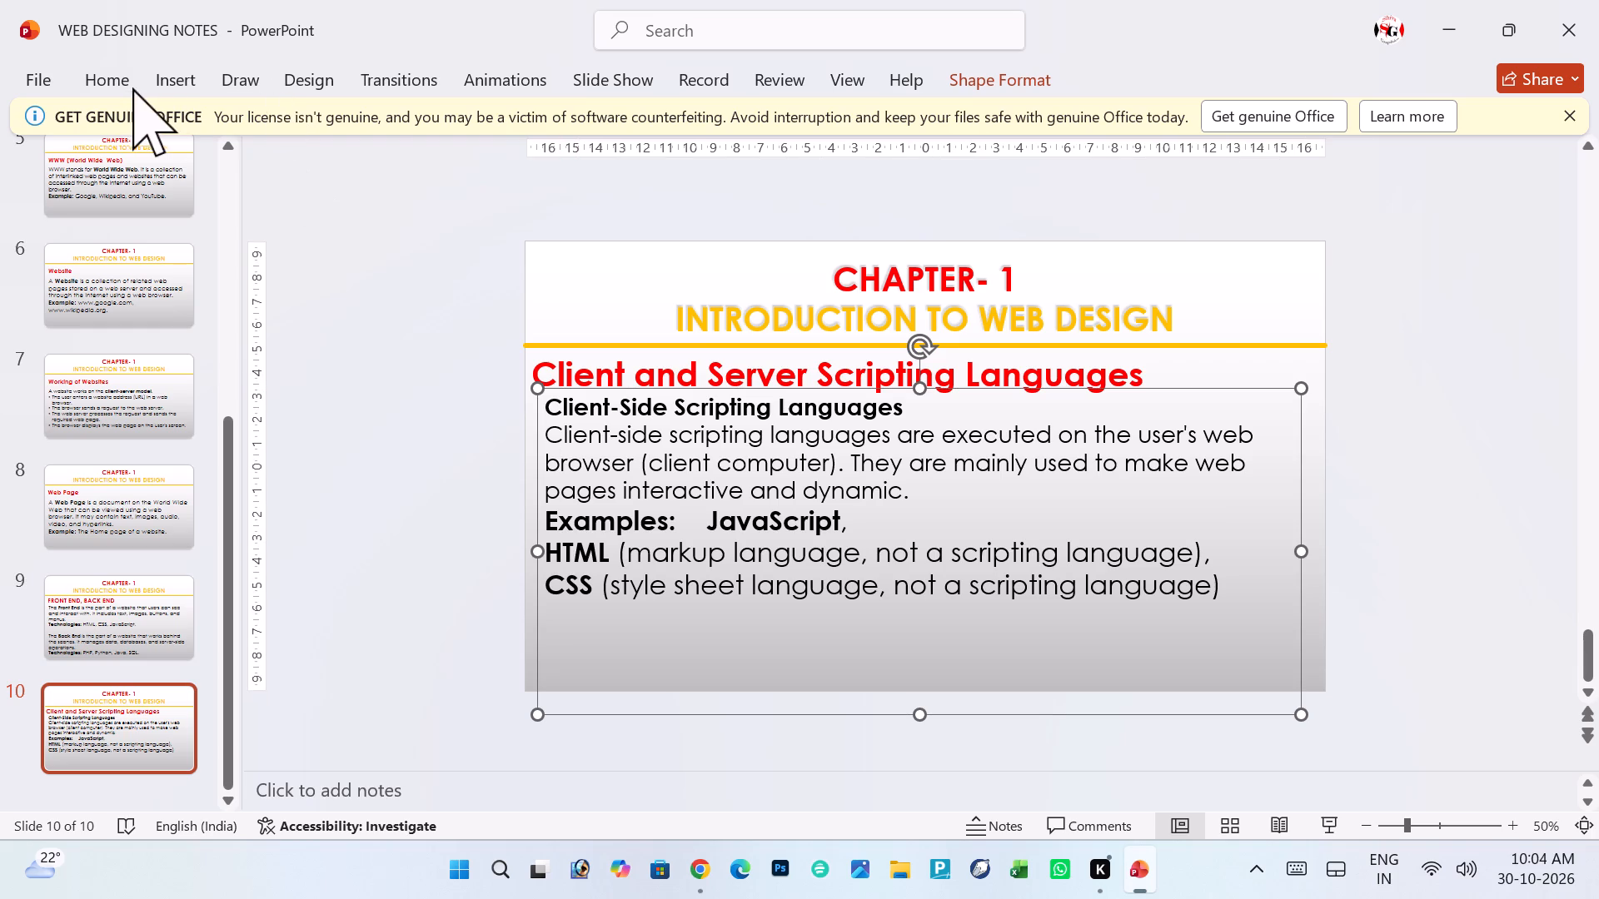
left_click(127, 87)
left_click(616, 121)
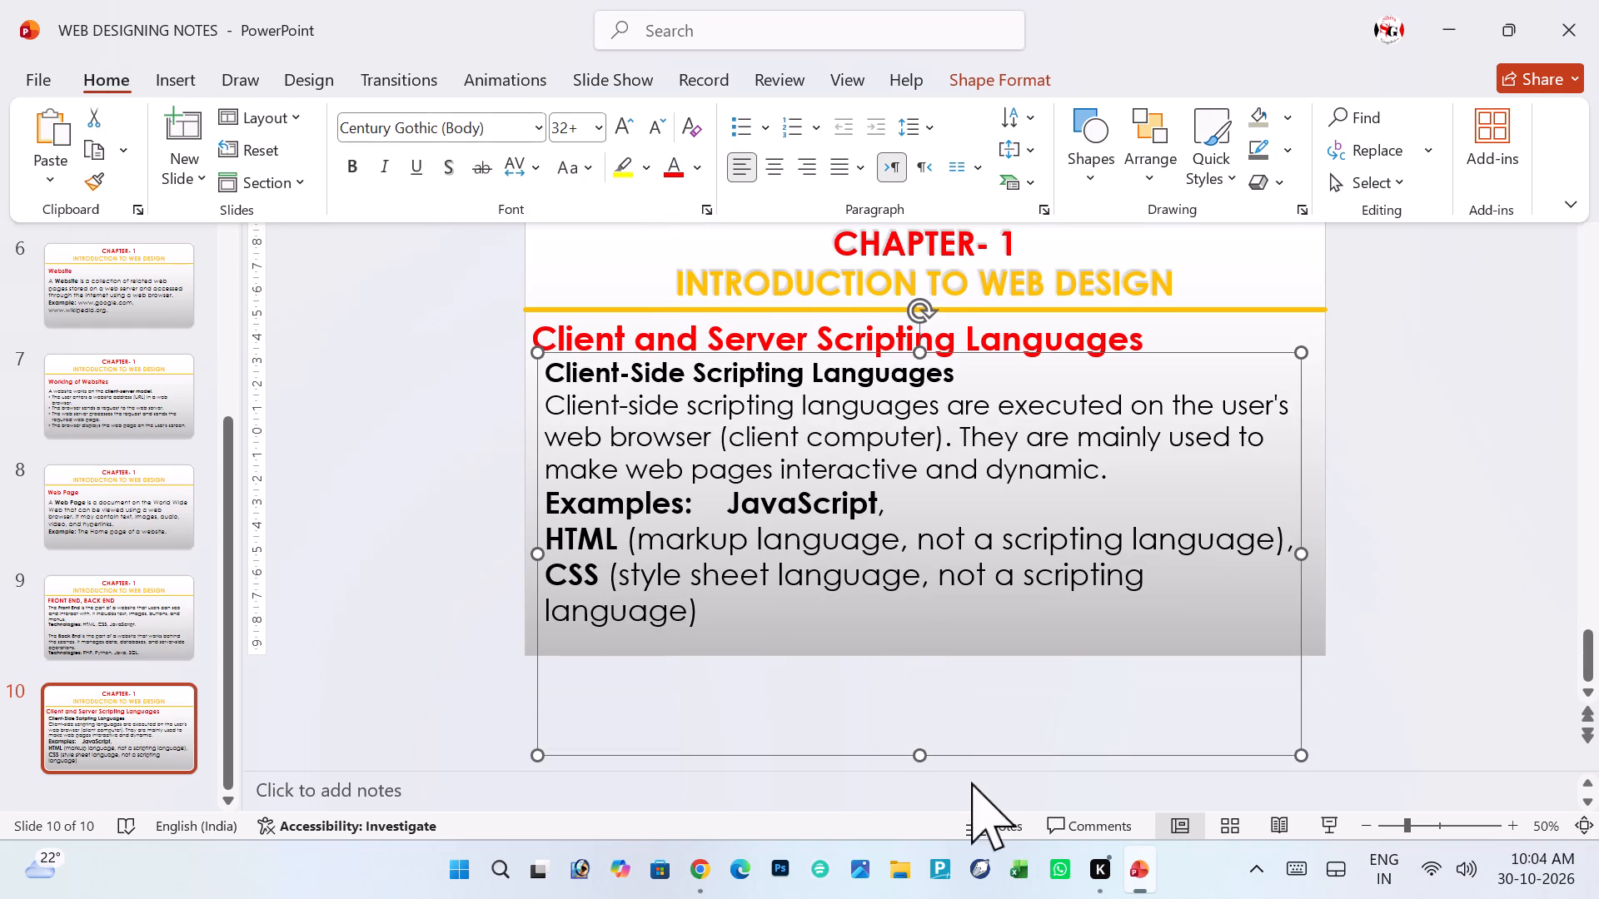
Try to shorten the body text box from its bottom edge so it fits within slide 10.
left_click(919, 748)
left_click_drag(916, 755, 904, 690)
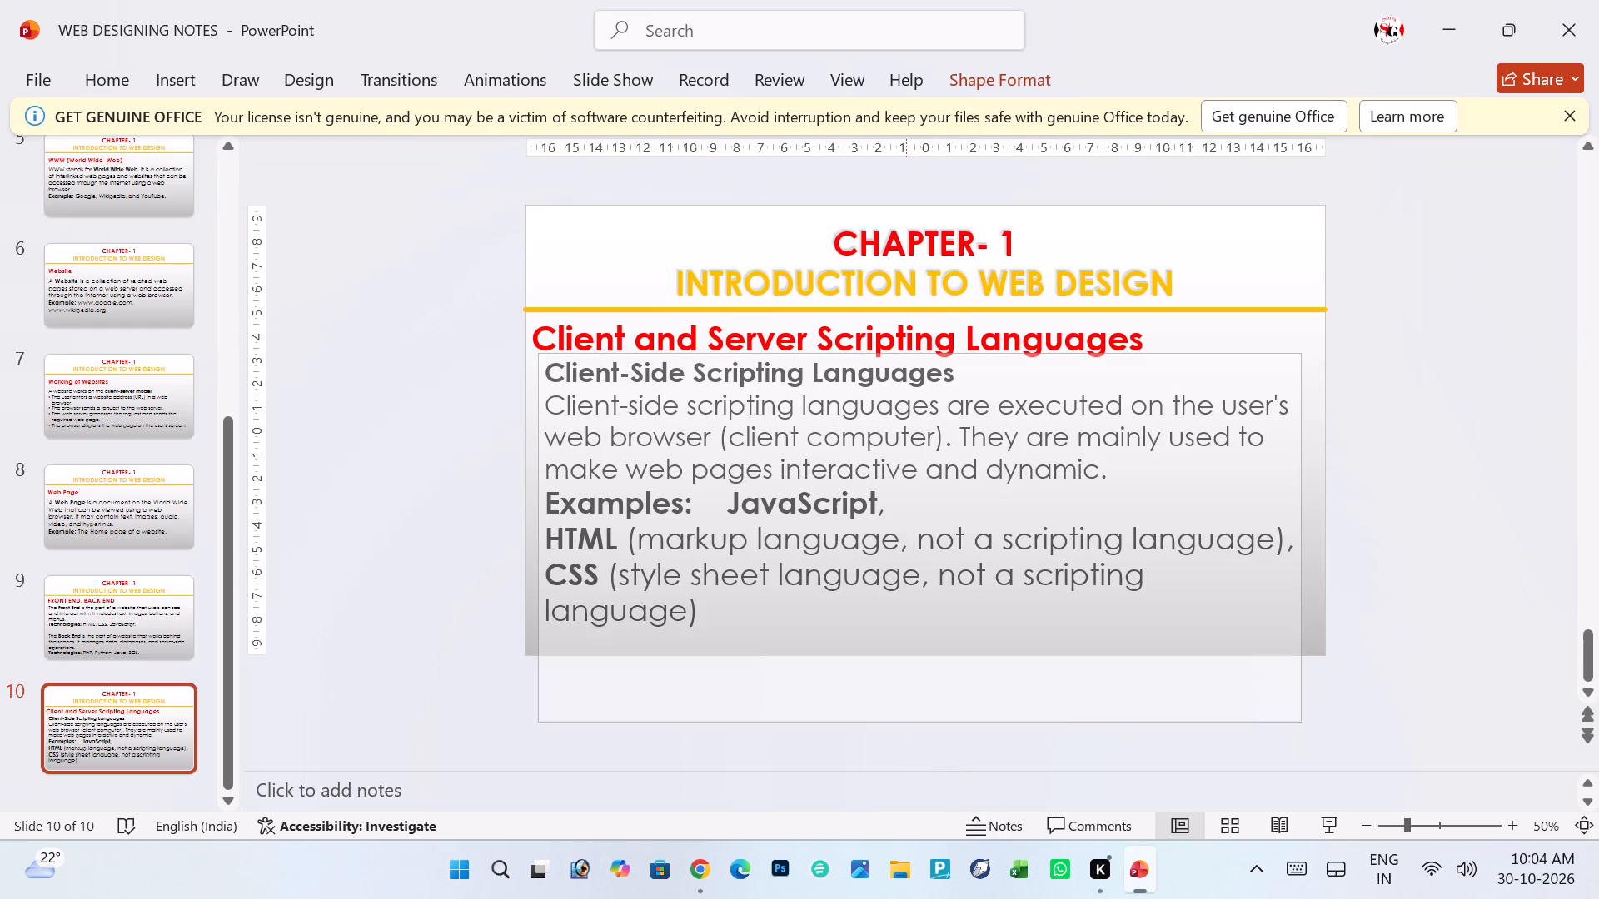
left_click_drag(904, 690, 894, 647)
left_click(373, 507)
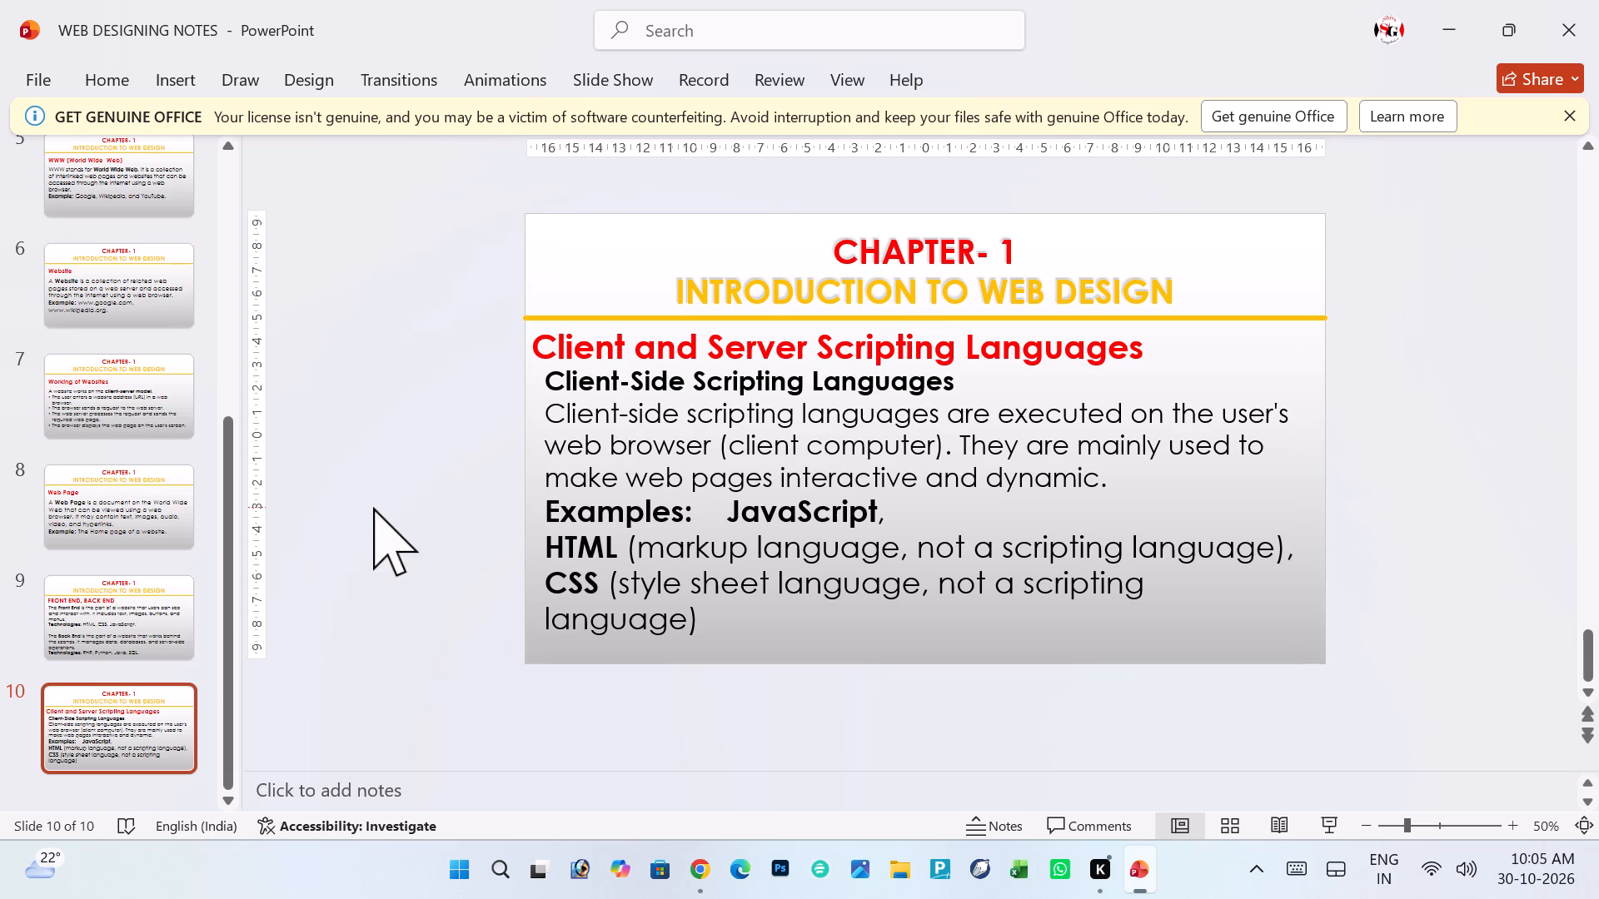
Duplicate slide 10 by copying it and pasting the copy directly after it as slide 11.
left_click(138, 752)
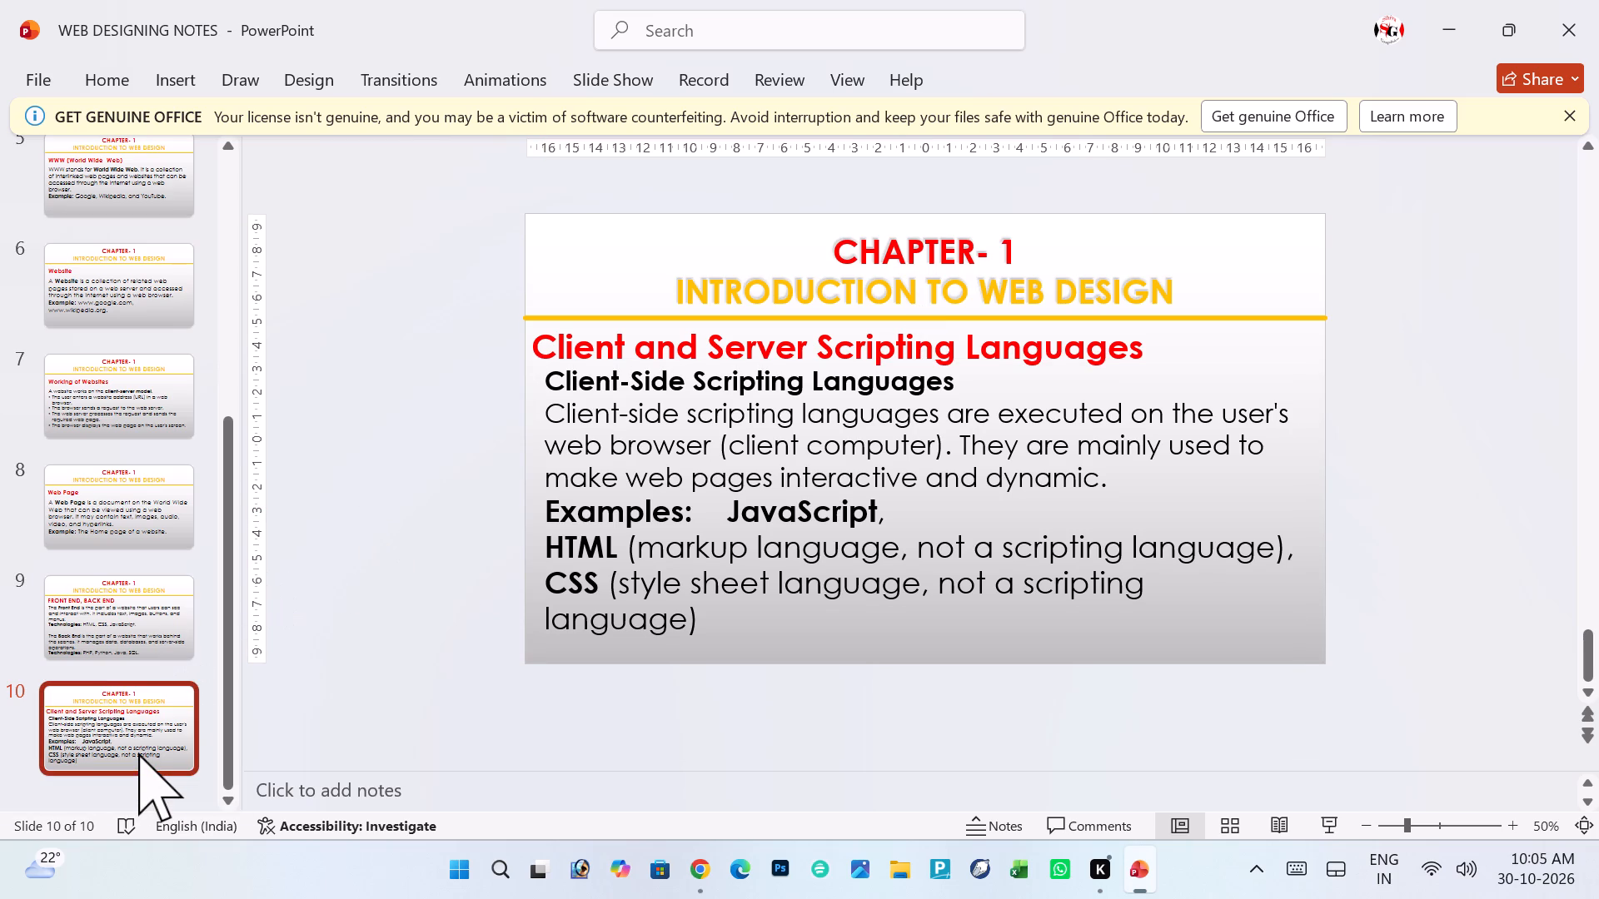
key("ctrl+c")
key("ctrl+v")
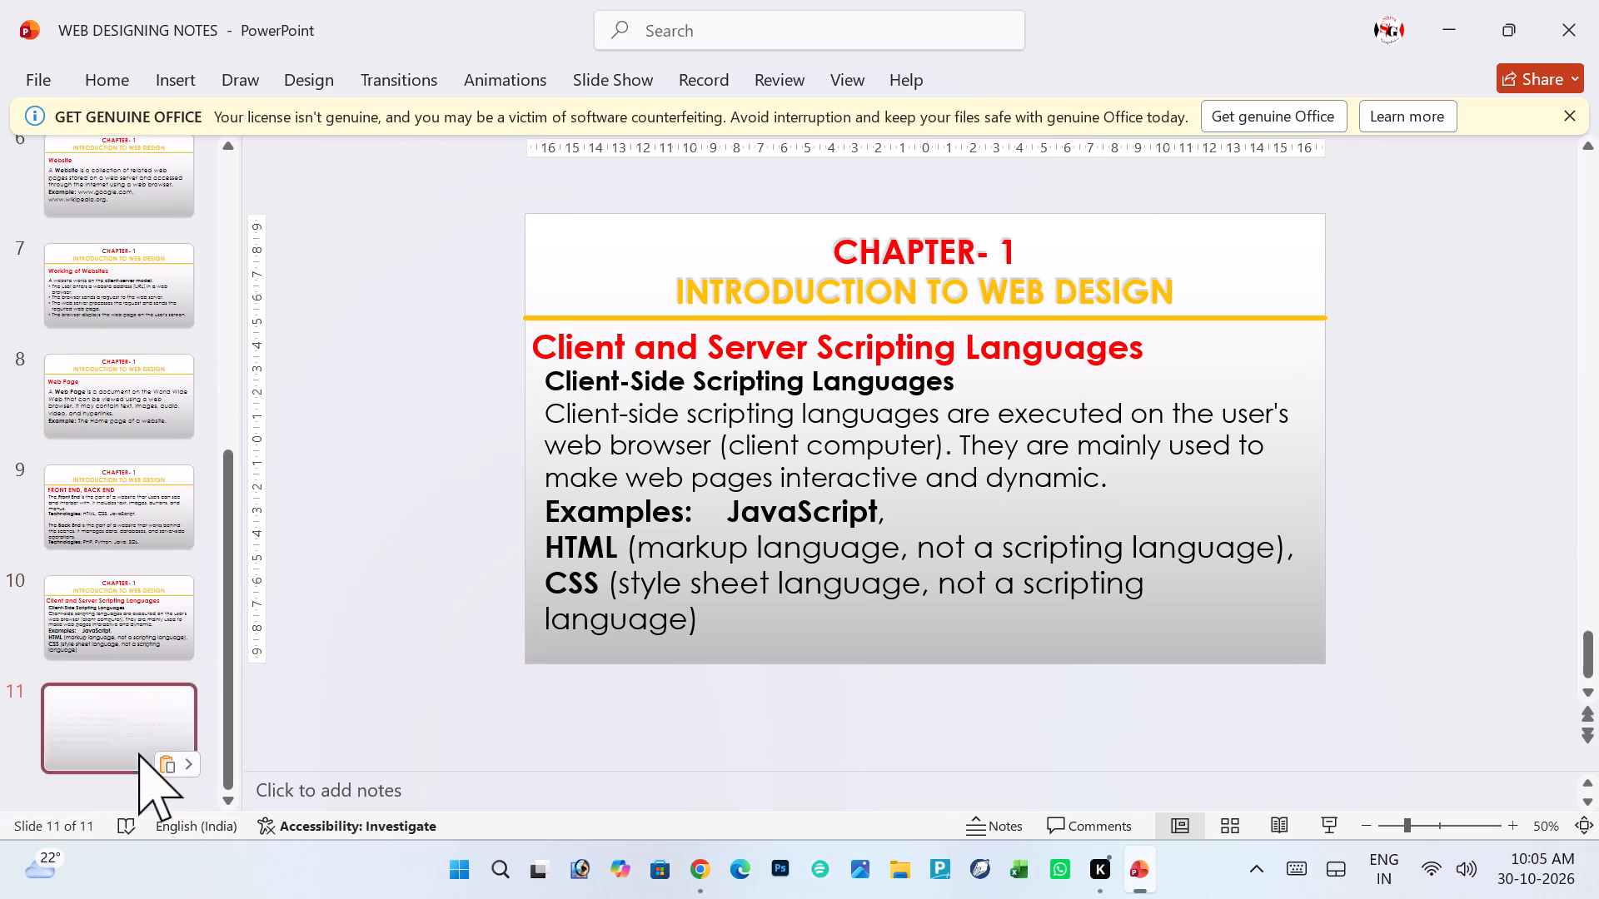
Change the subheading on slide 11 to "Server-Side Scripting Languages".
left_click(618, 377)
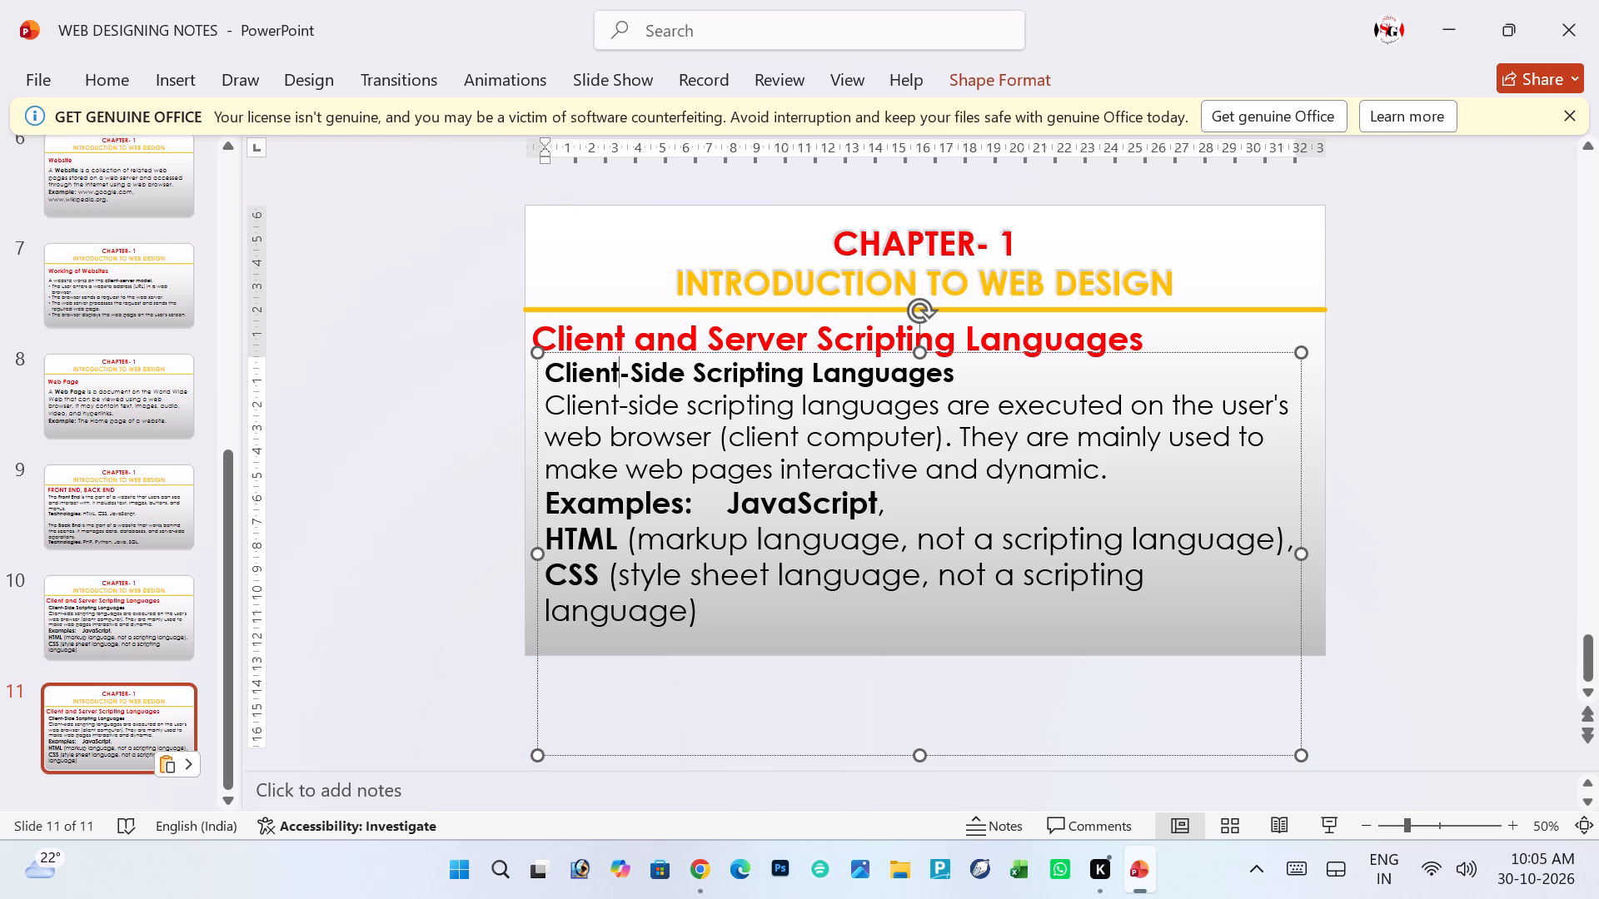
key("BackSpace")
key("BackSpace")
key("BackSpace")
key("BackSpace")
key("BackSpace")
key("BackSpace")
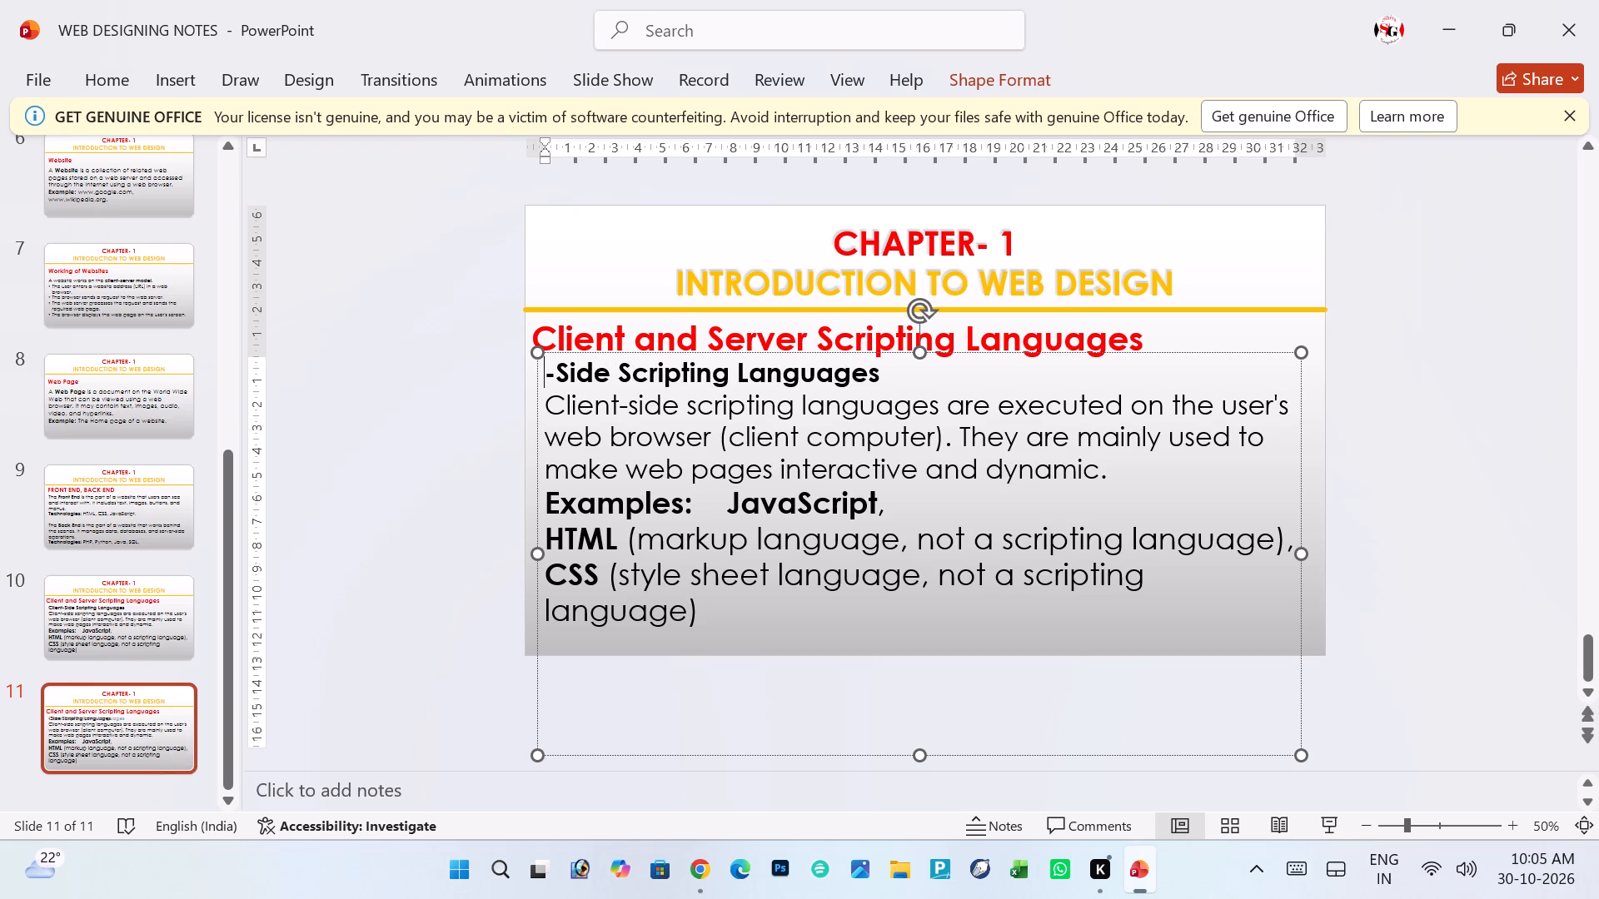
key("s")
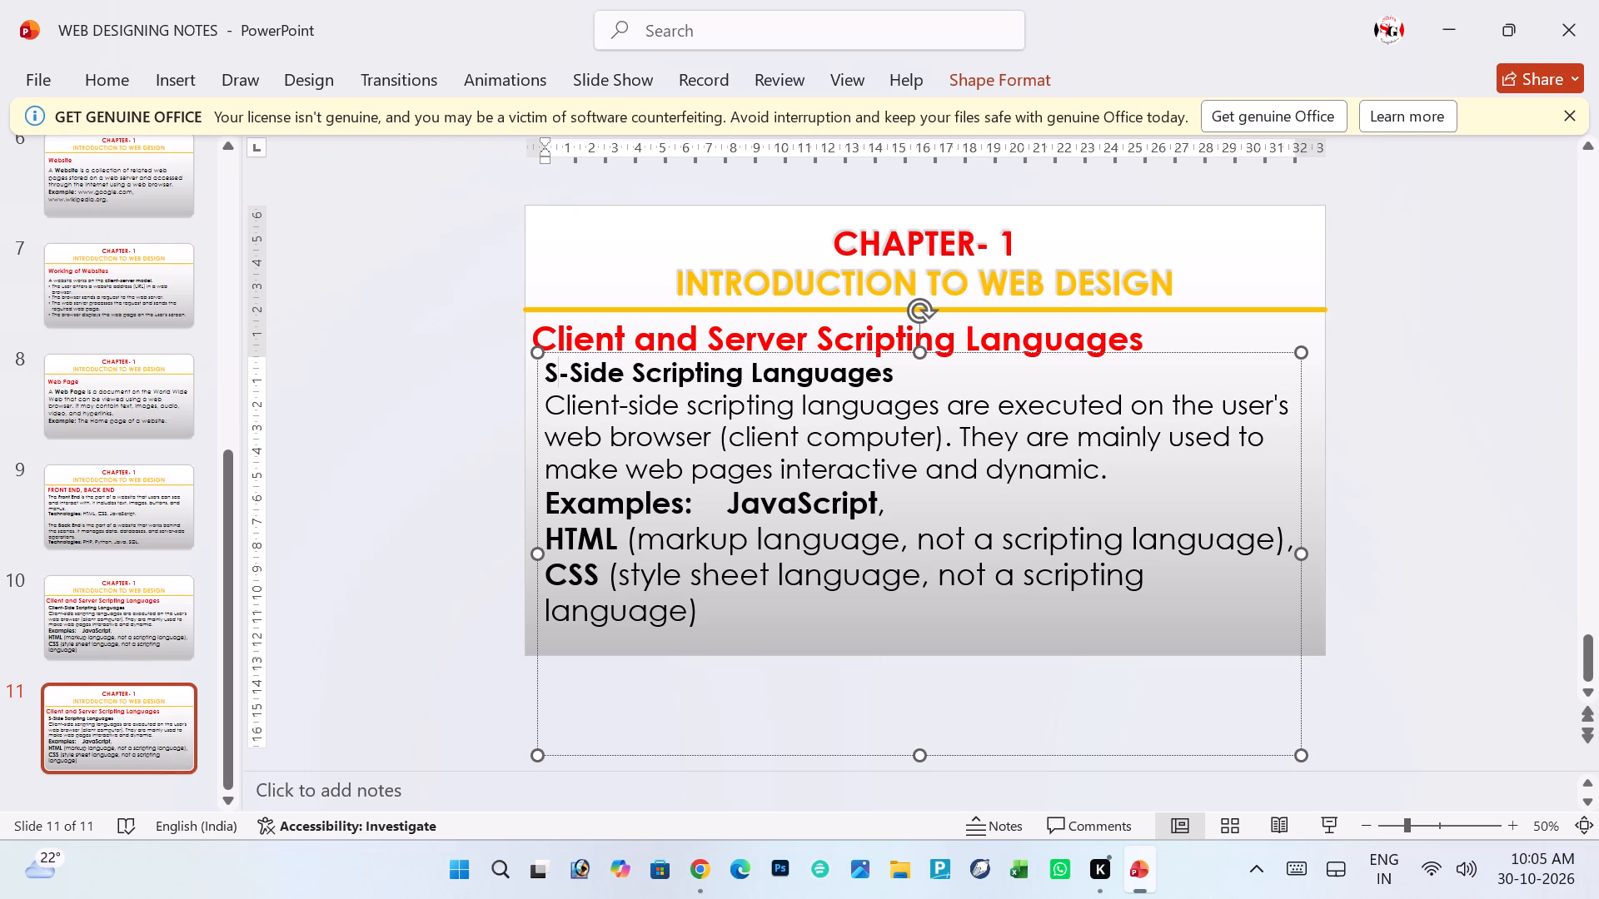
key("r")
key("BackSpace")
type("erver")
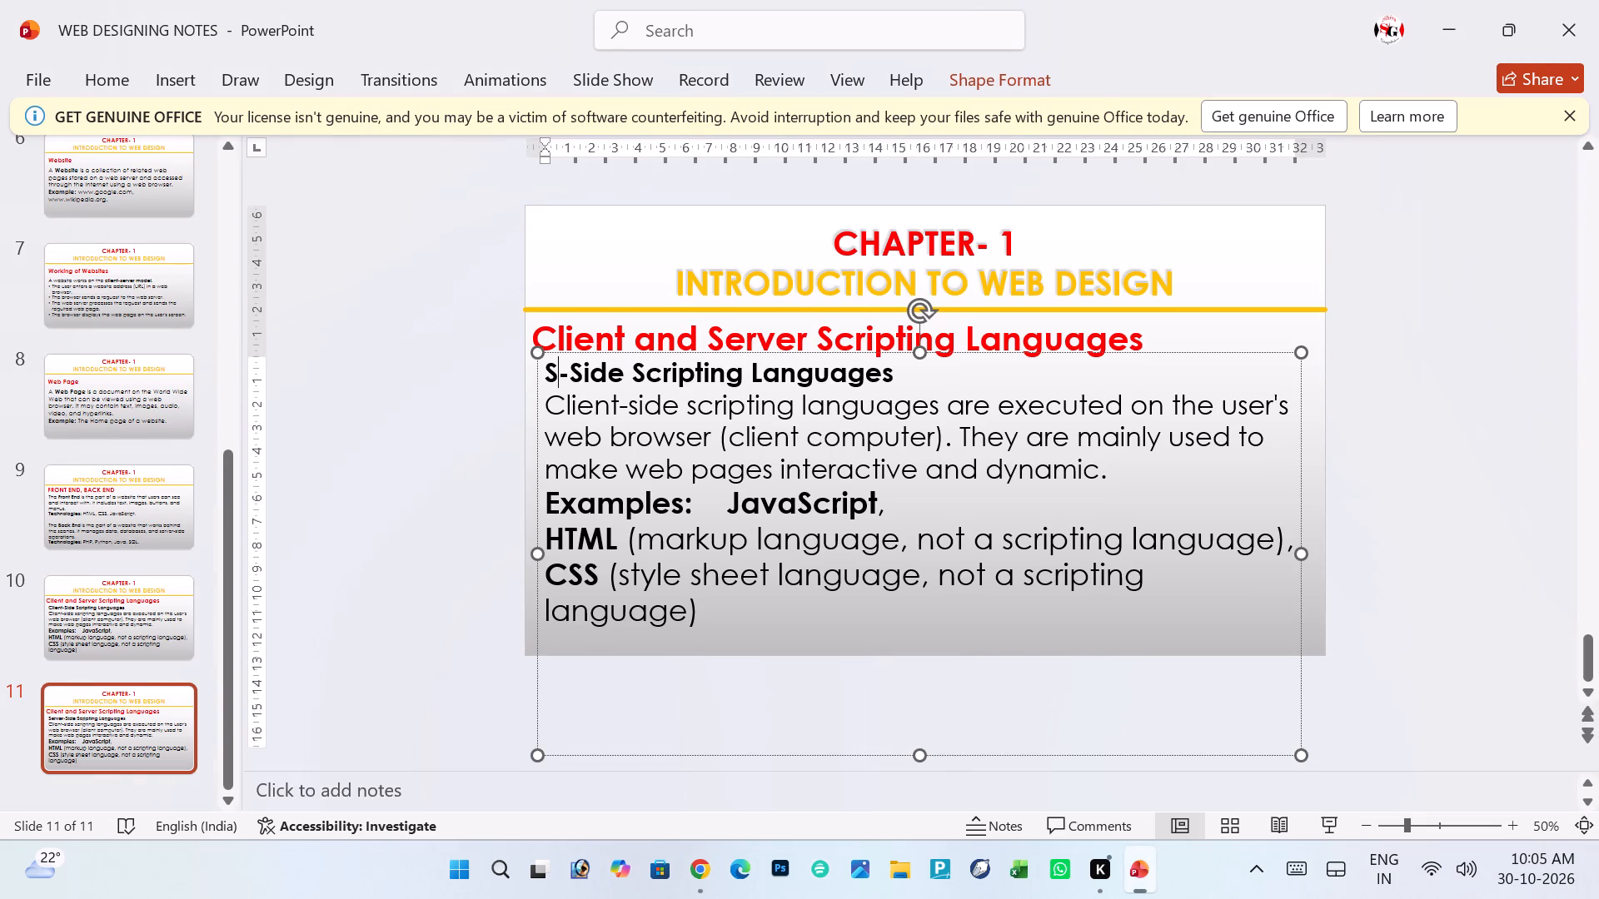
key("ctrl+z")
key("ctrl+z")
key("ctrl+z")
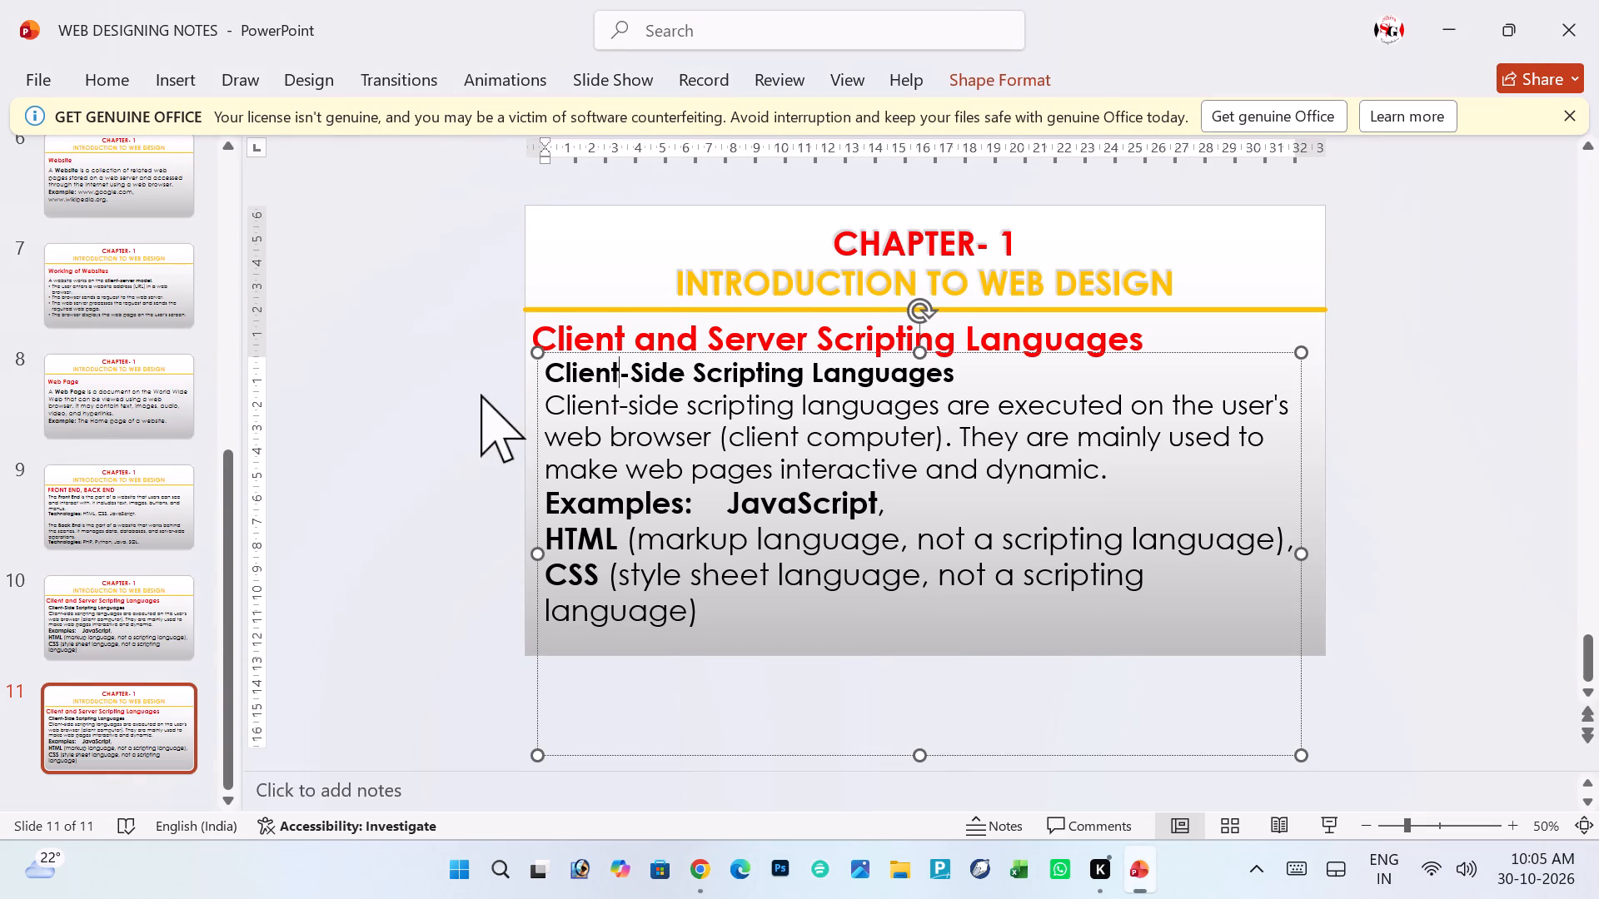
Replace the description and examples below the subheading on slide 11 with the copied Features text.
left_click(481, 394)
left_click_drag(547, 411, 802, 621)
key("ctrl+v")
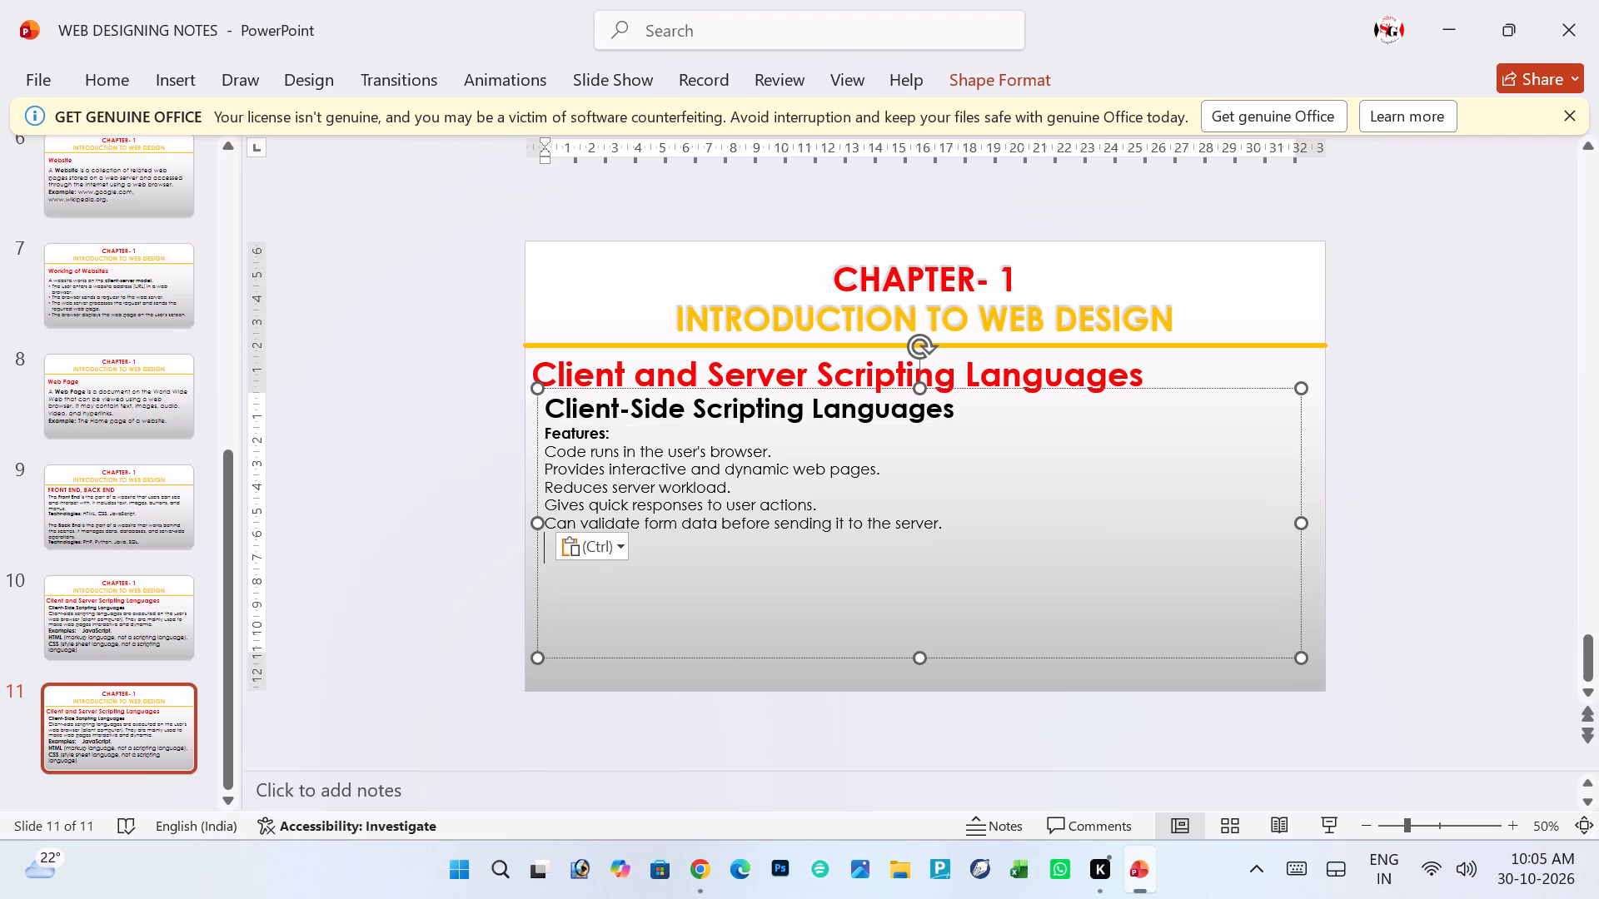
left_click(435, 479)
Switch to Chrome and copy the client-side "Example:" paragraph about clicking a button from ChatGPT's answer.
left_click(548, 447)
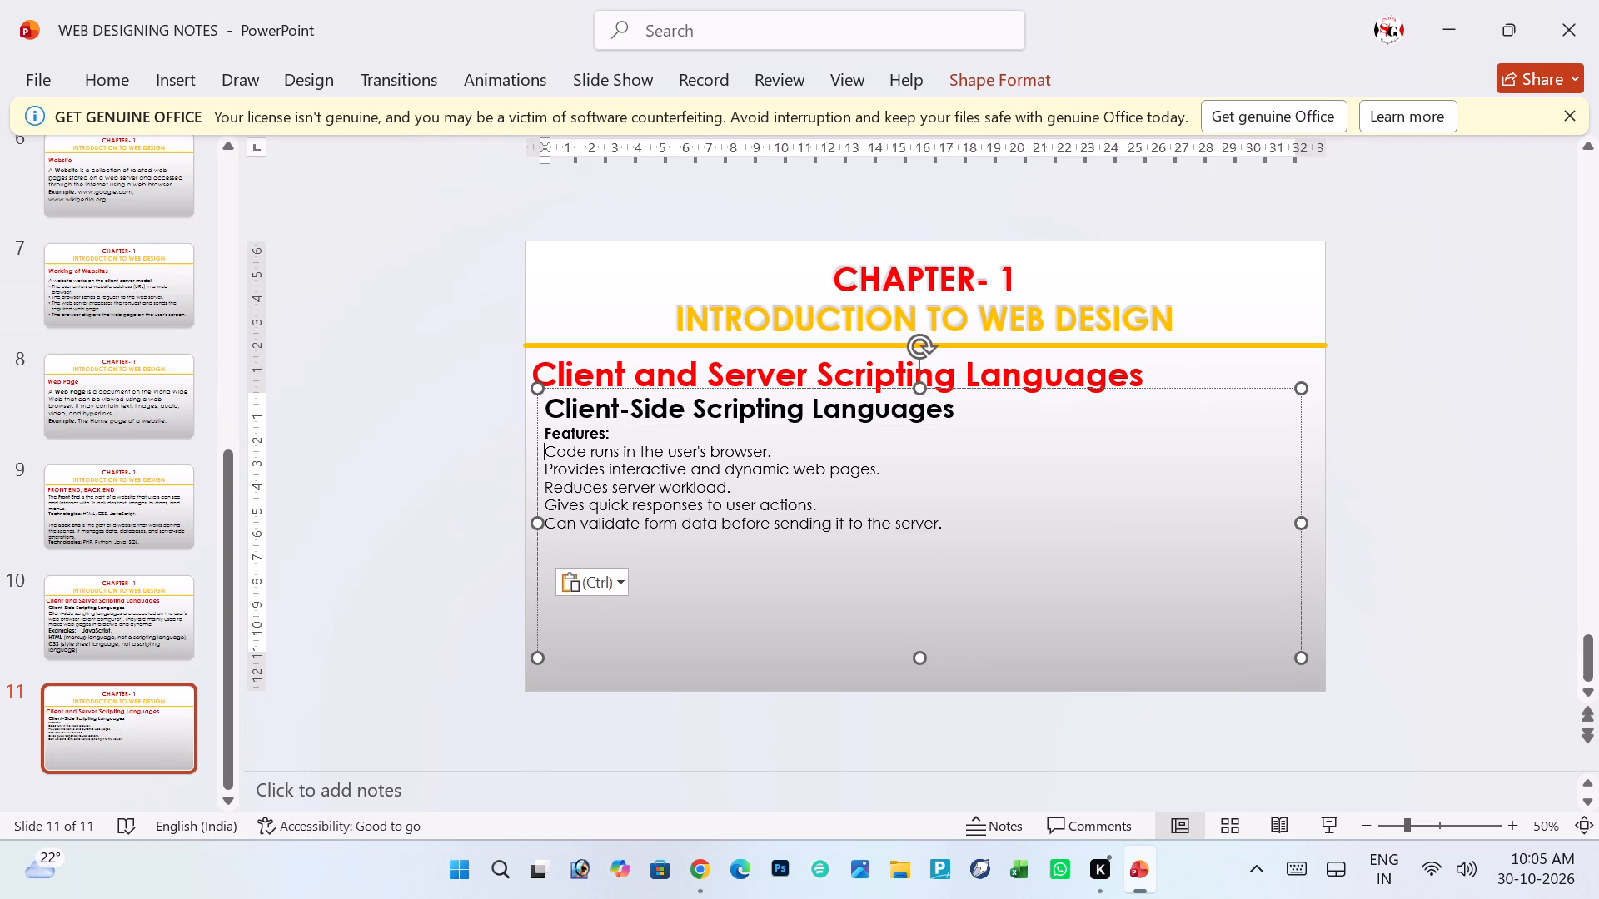
left_click(538, 432)
key("alt+Tab")
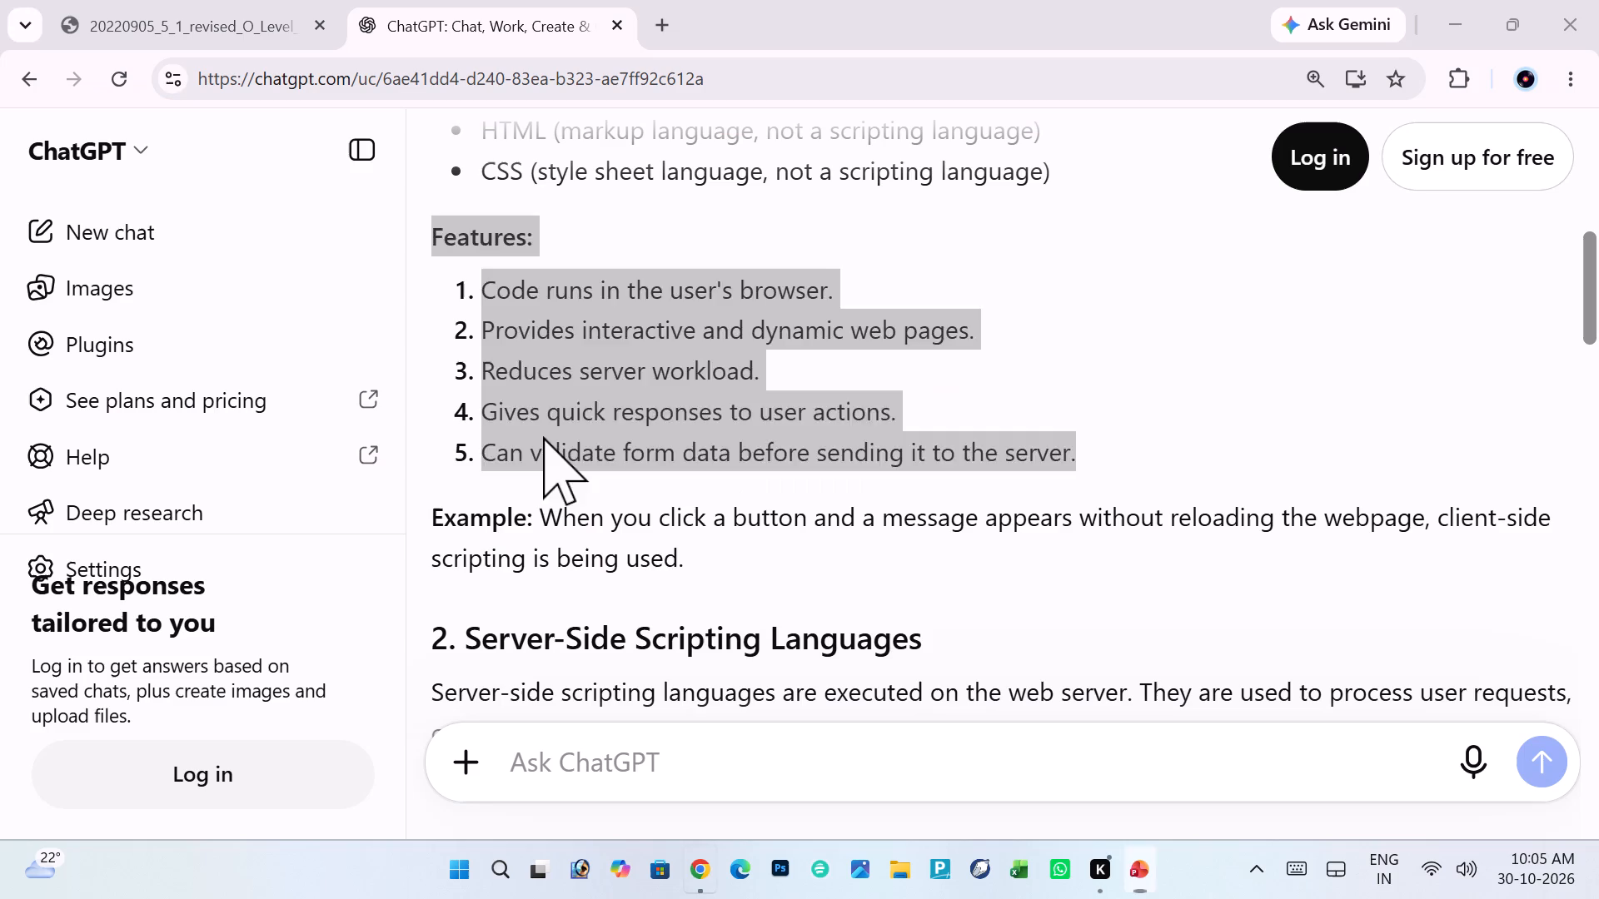
left_click_drag(434, 518, 736, 573)
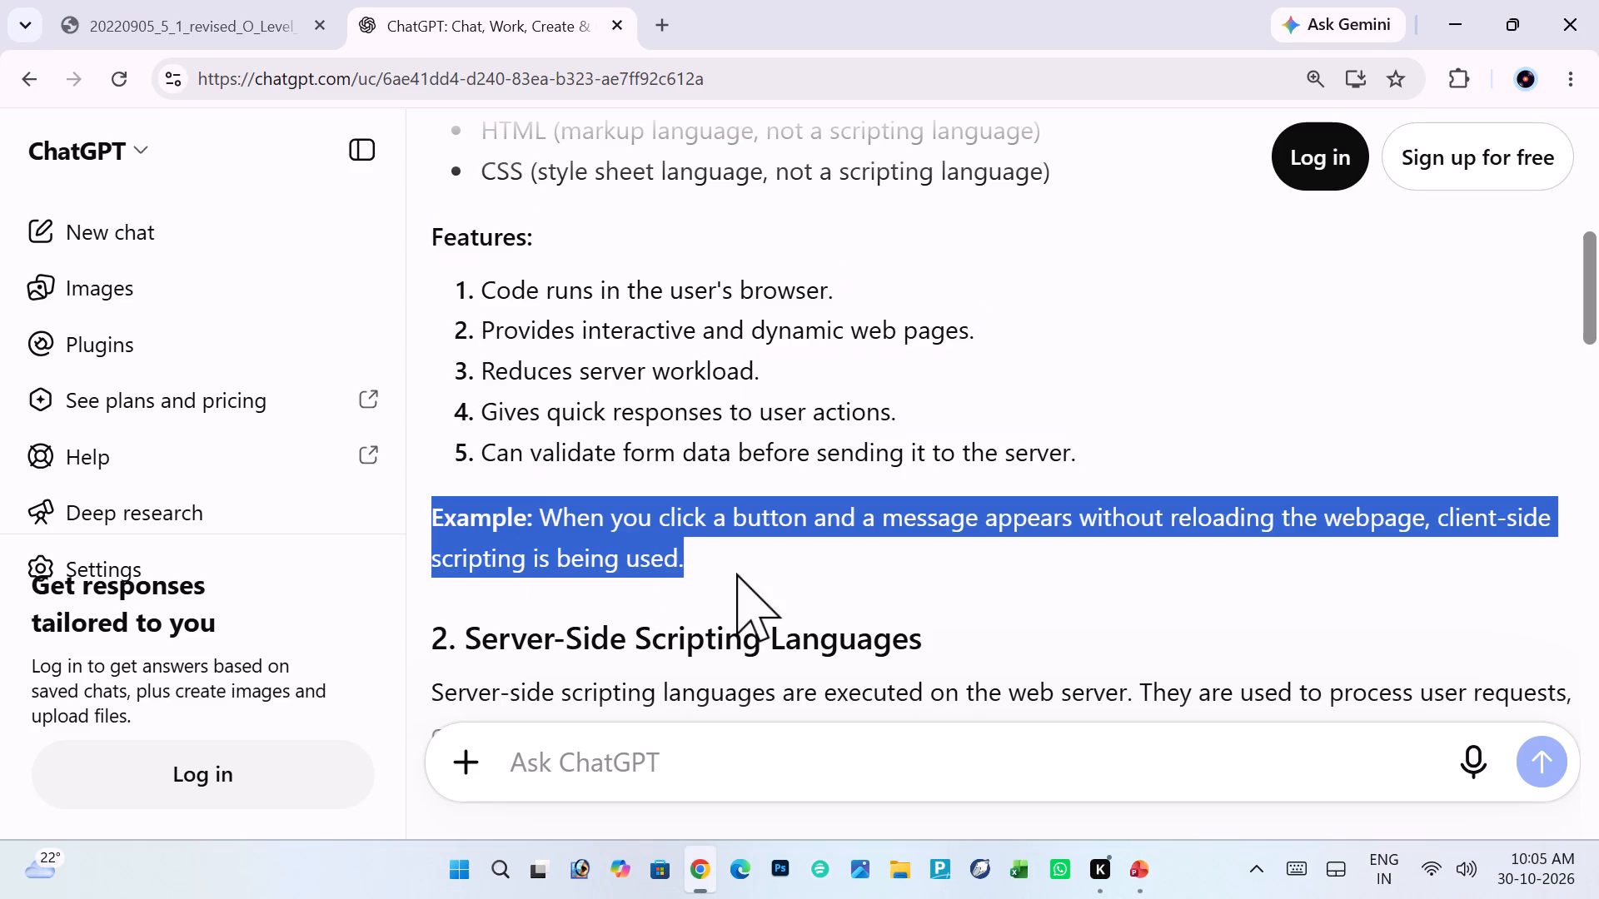
left_click_drag(736, 573, 737, 573)
key("ctrl+c")
Back in PowerPoint, paste the copied Example paragraph below the last feature line on slide 11.
key("alt+Tab")
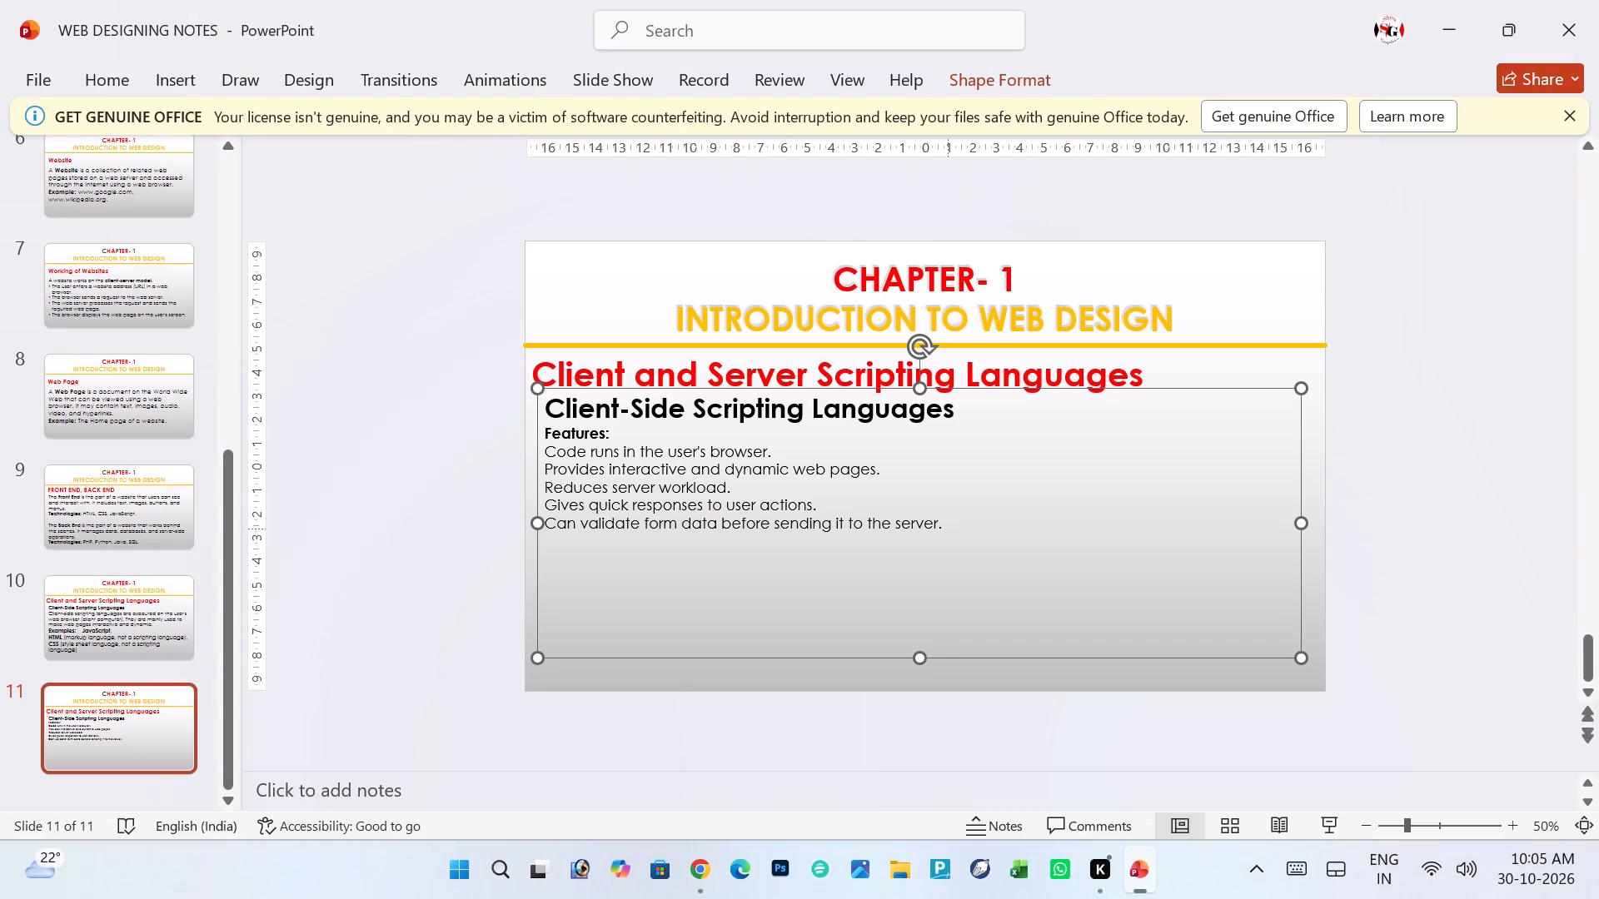
left_click(974, 521)
left_click(939, 521)
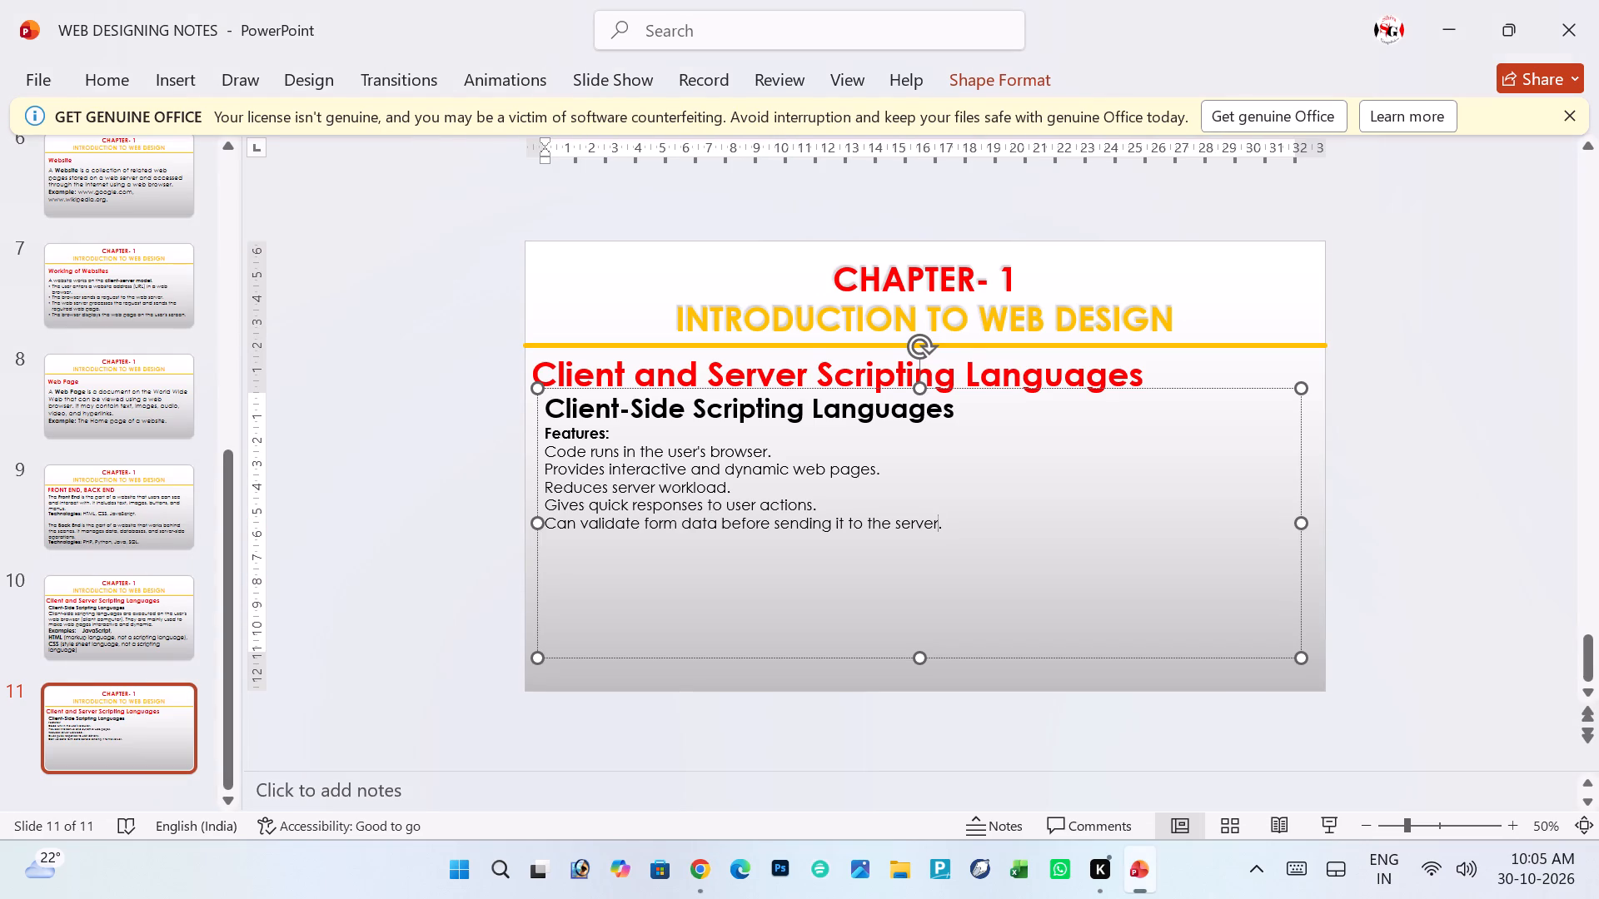
key("Right")
key("Right")
key("Return")
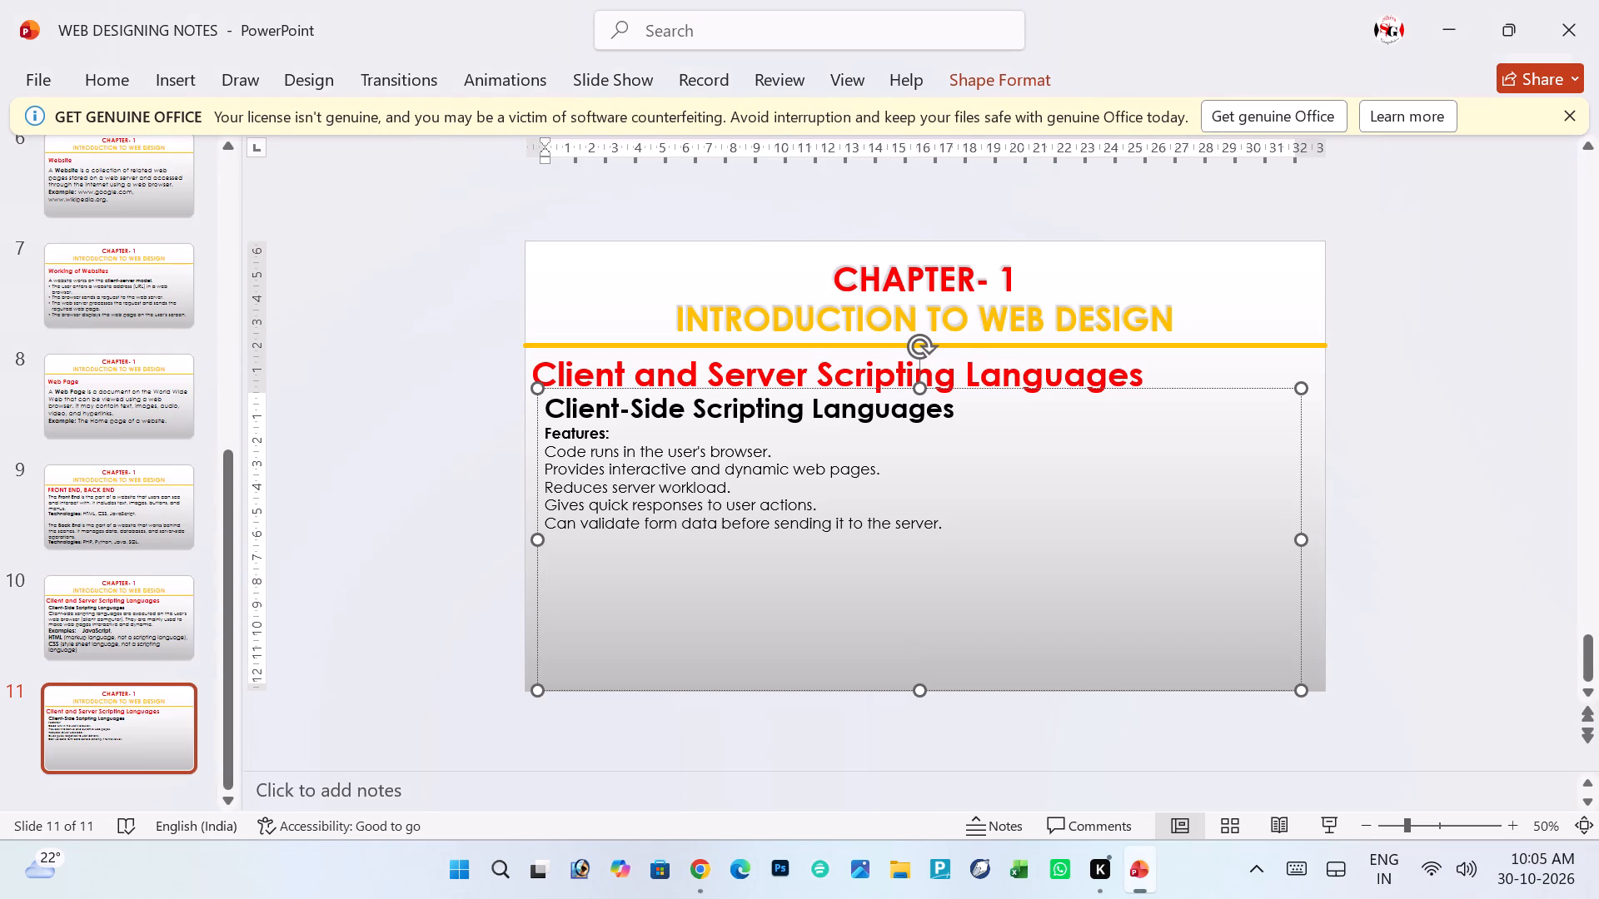
key("ctrl+v")
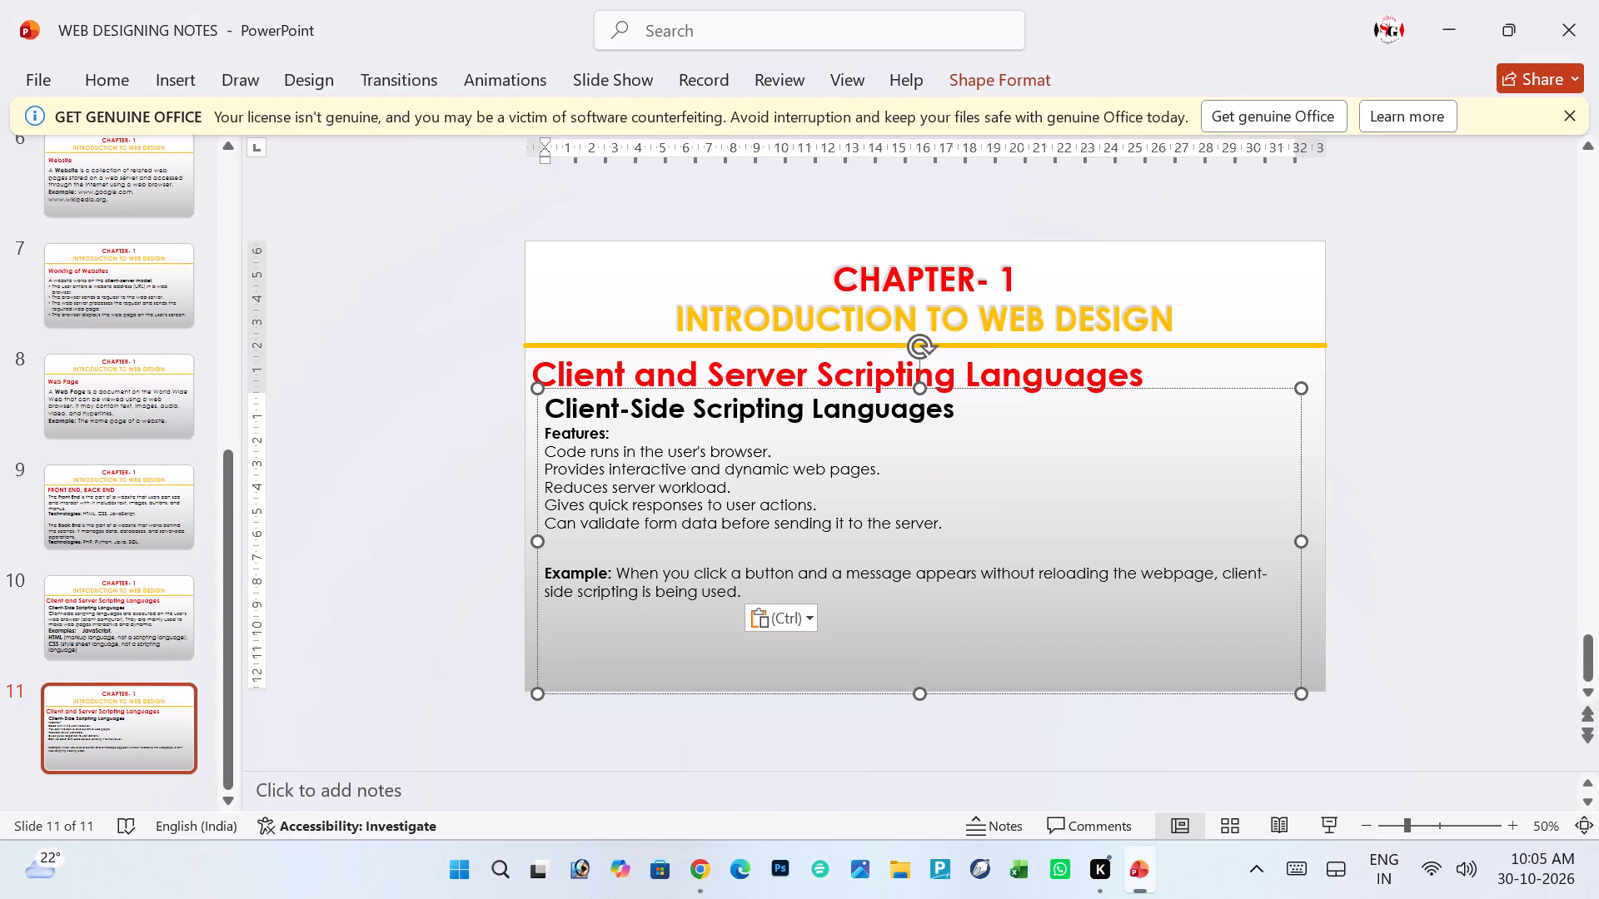
Enlarge the Features and Example text below the subheading on slide 11 to 24 pt.
left_click(531, 583)
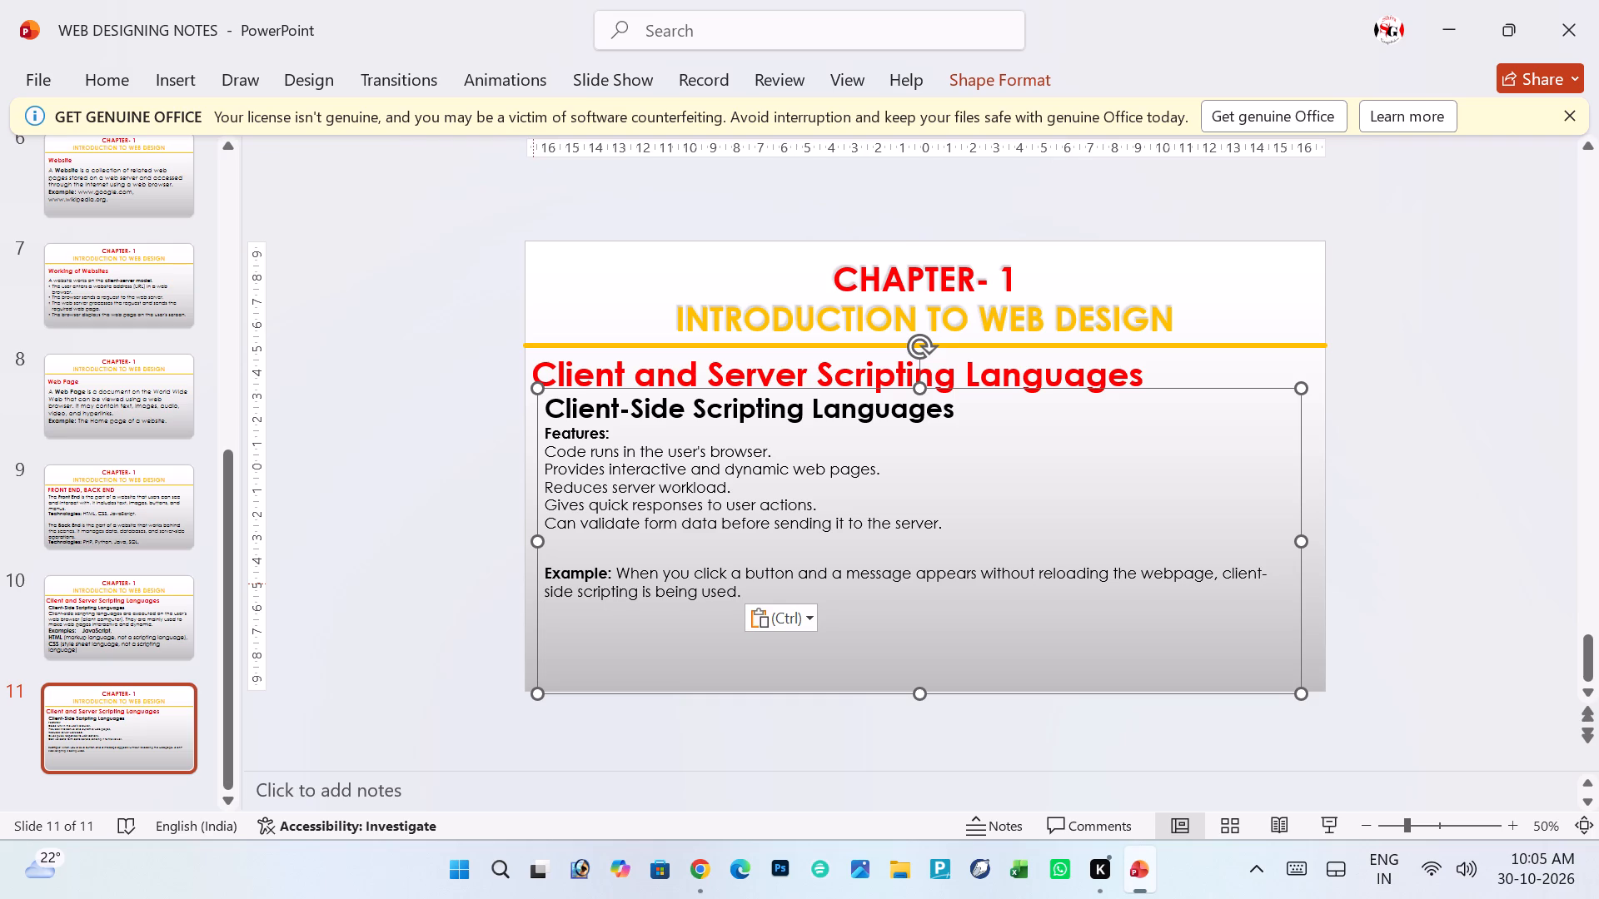
left_click(533, 584)
left_click_drag(546, 434, 601, 470)
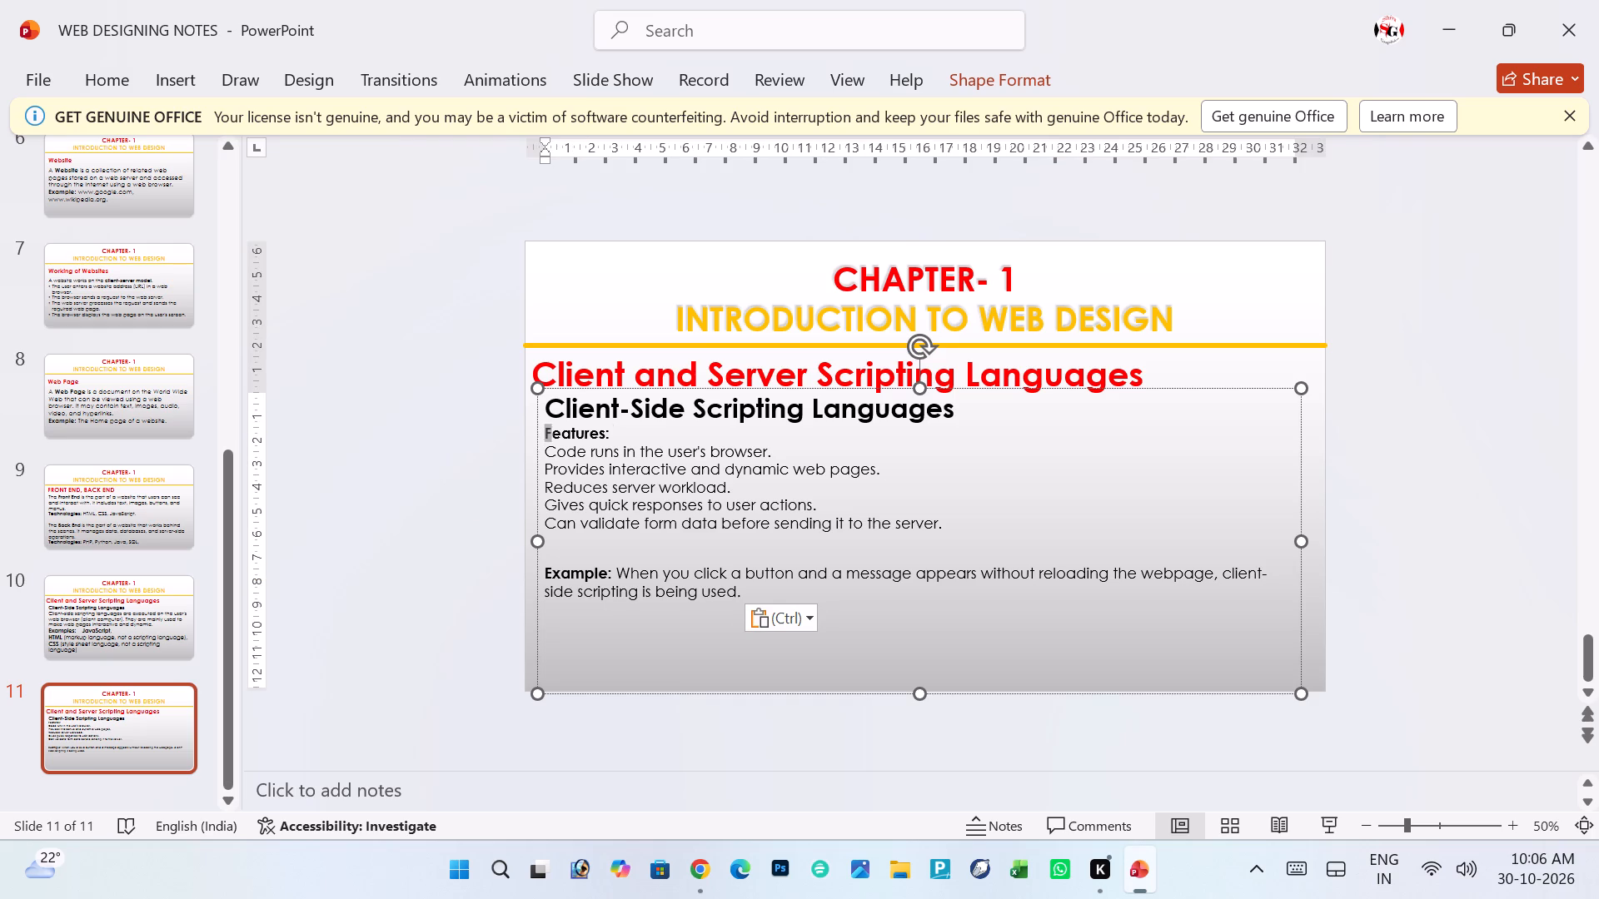
left_click_drag(601, 470, 796, 646)
left_click(985, 574)
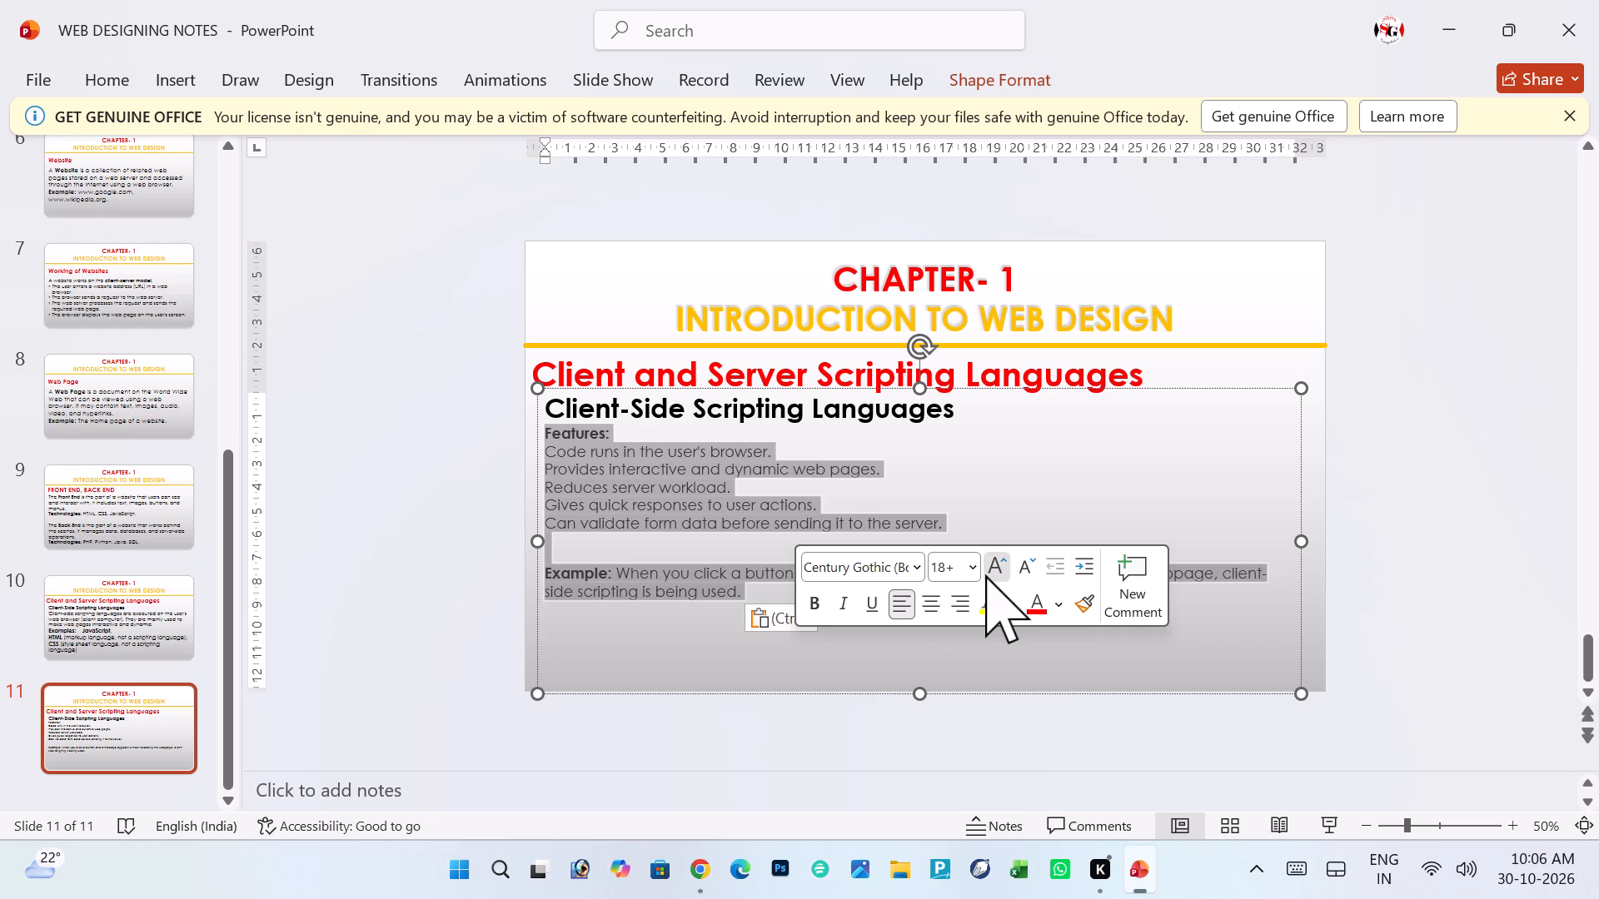
left_click(985, 574)
left_click(985, 574)
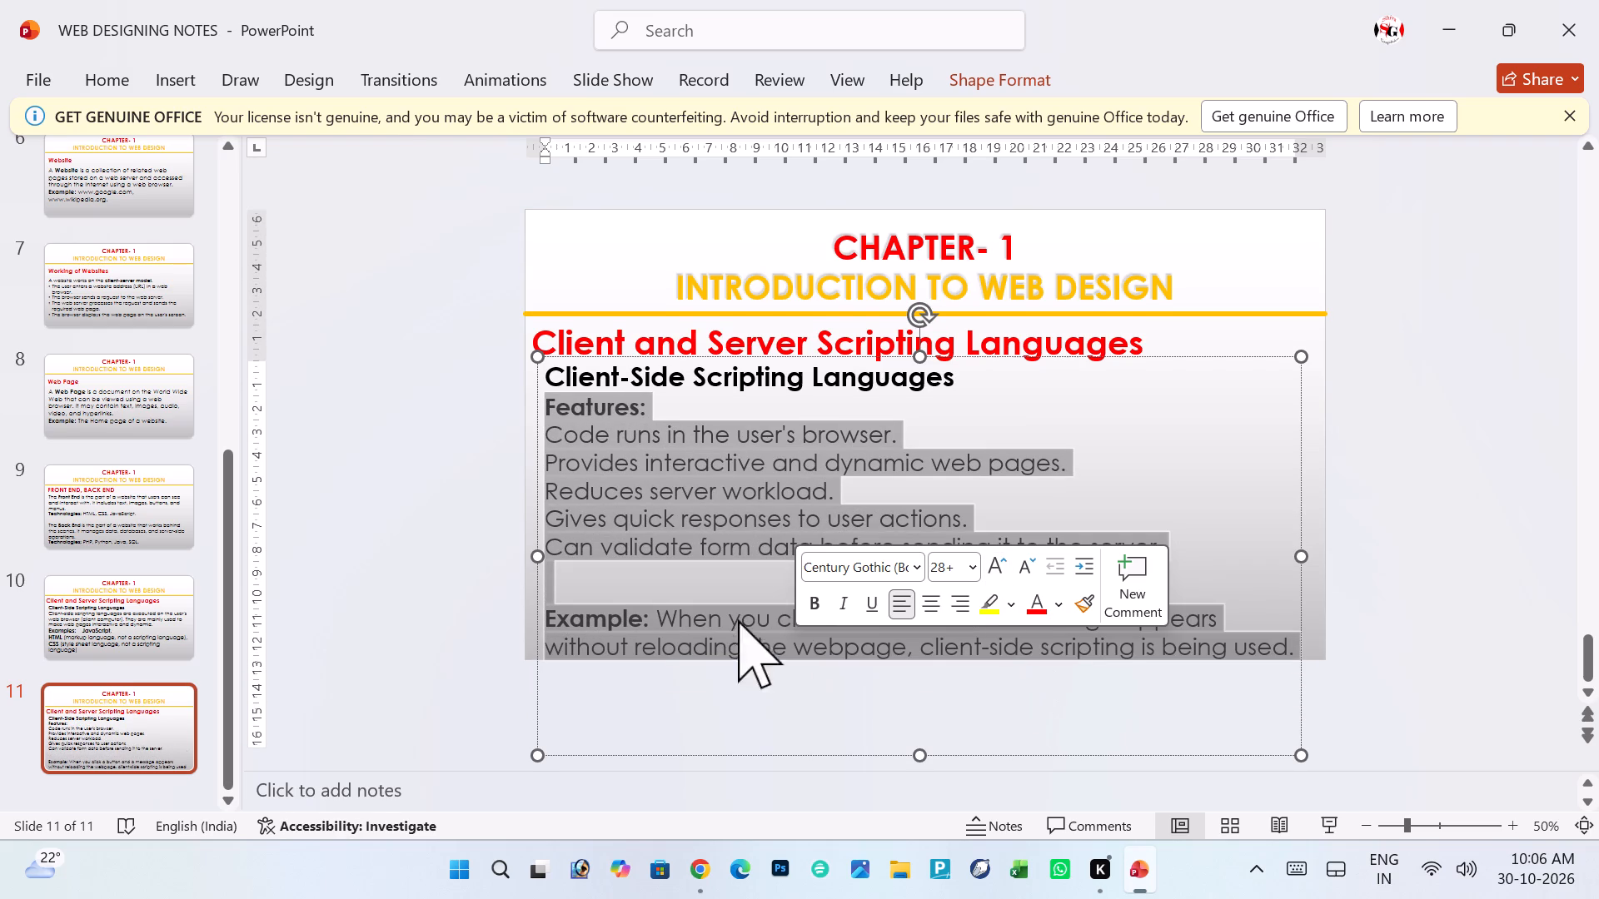
left_click(1028, 563)
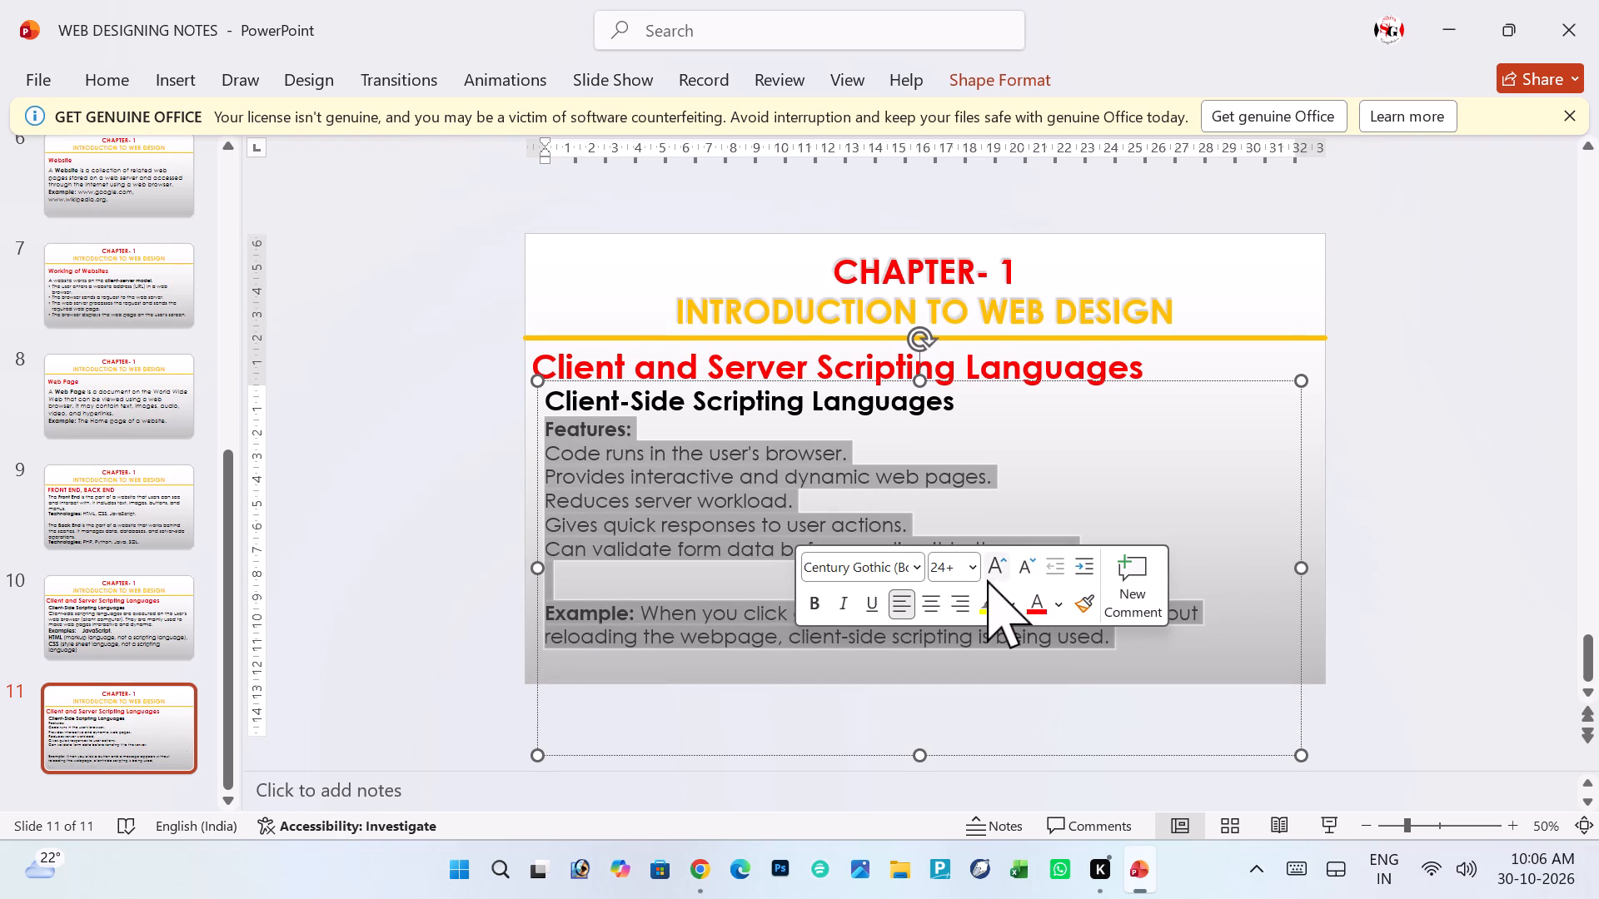
left_click(441, 525)
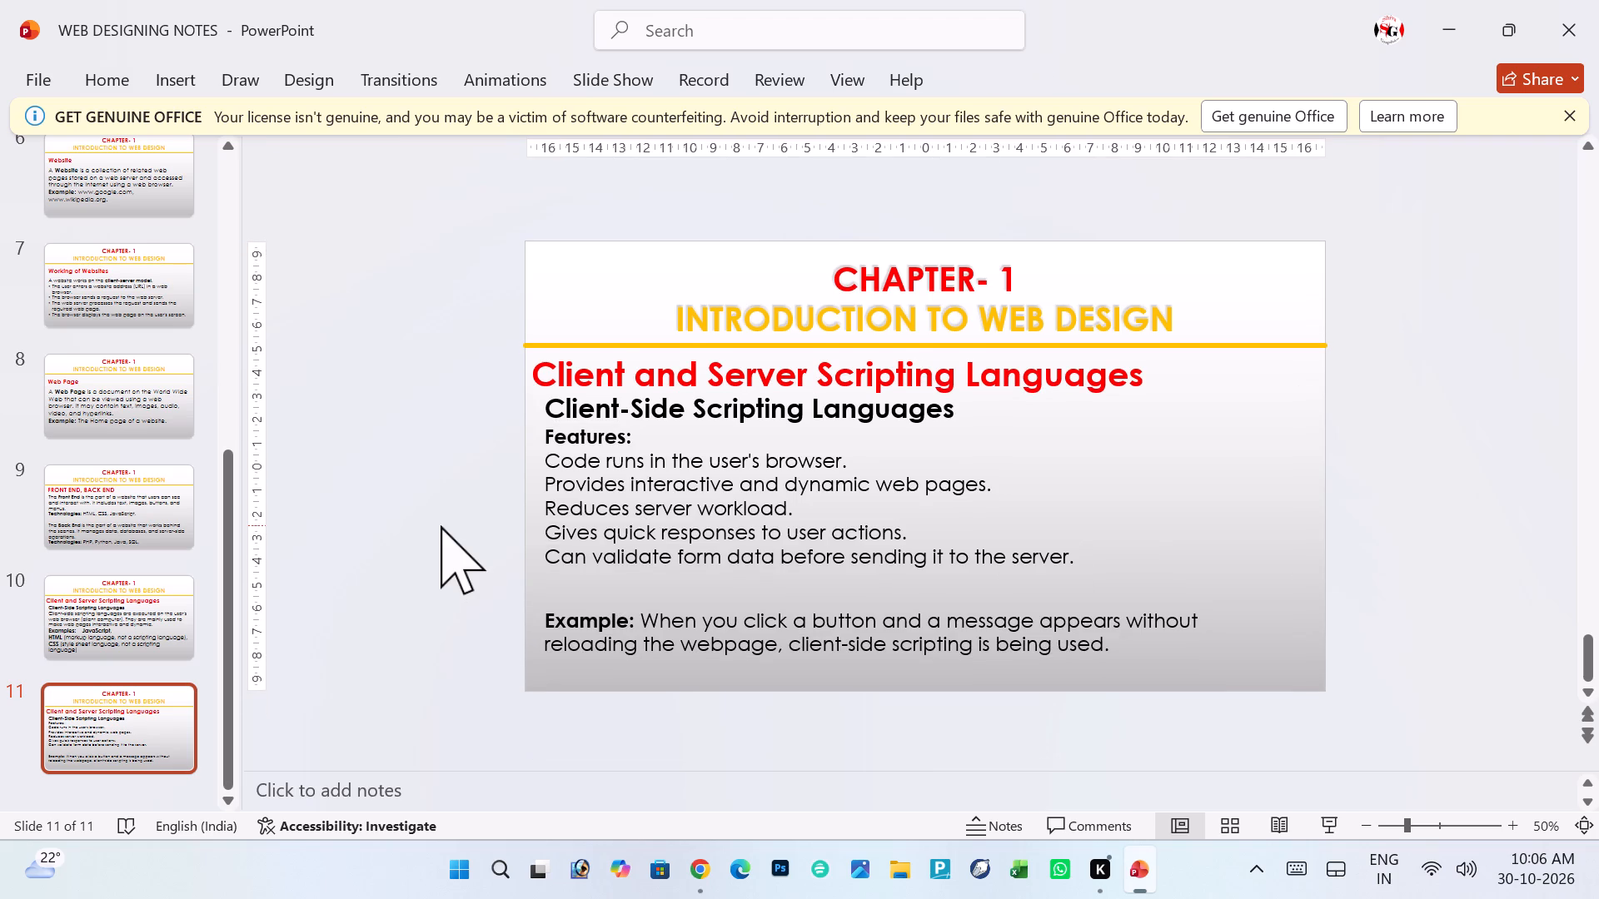
left_click(374, 462)
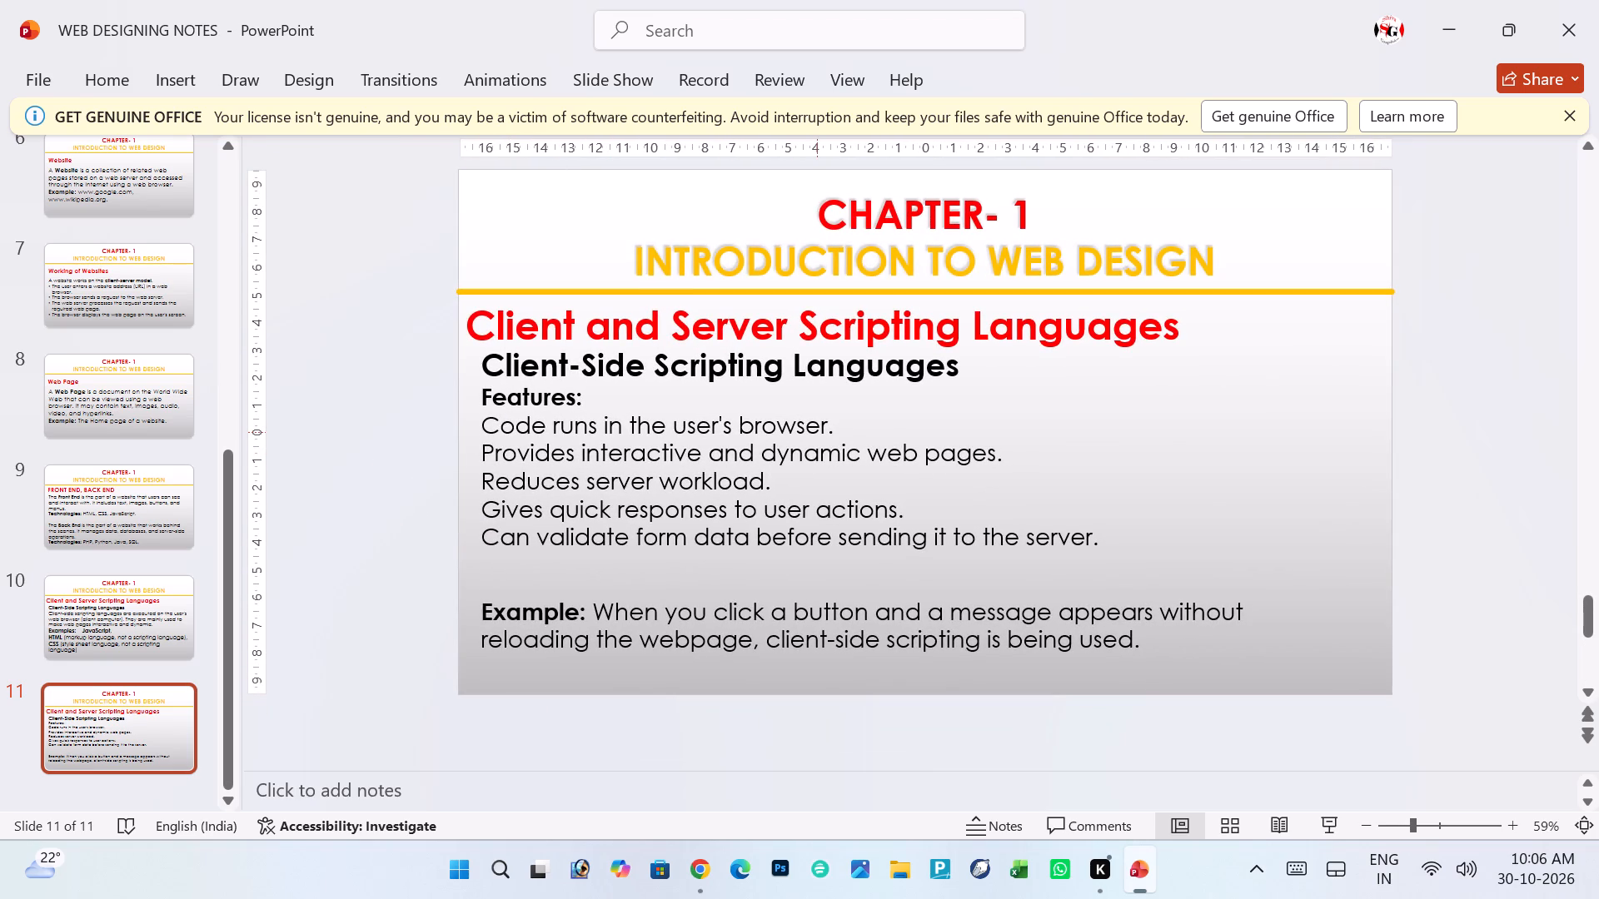
left_click(371, 410)
Apply bullets to the five feature lines under "Features:" on slide 11.
left_click_drag(481, 428, 681, 539)
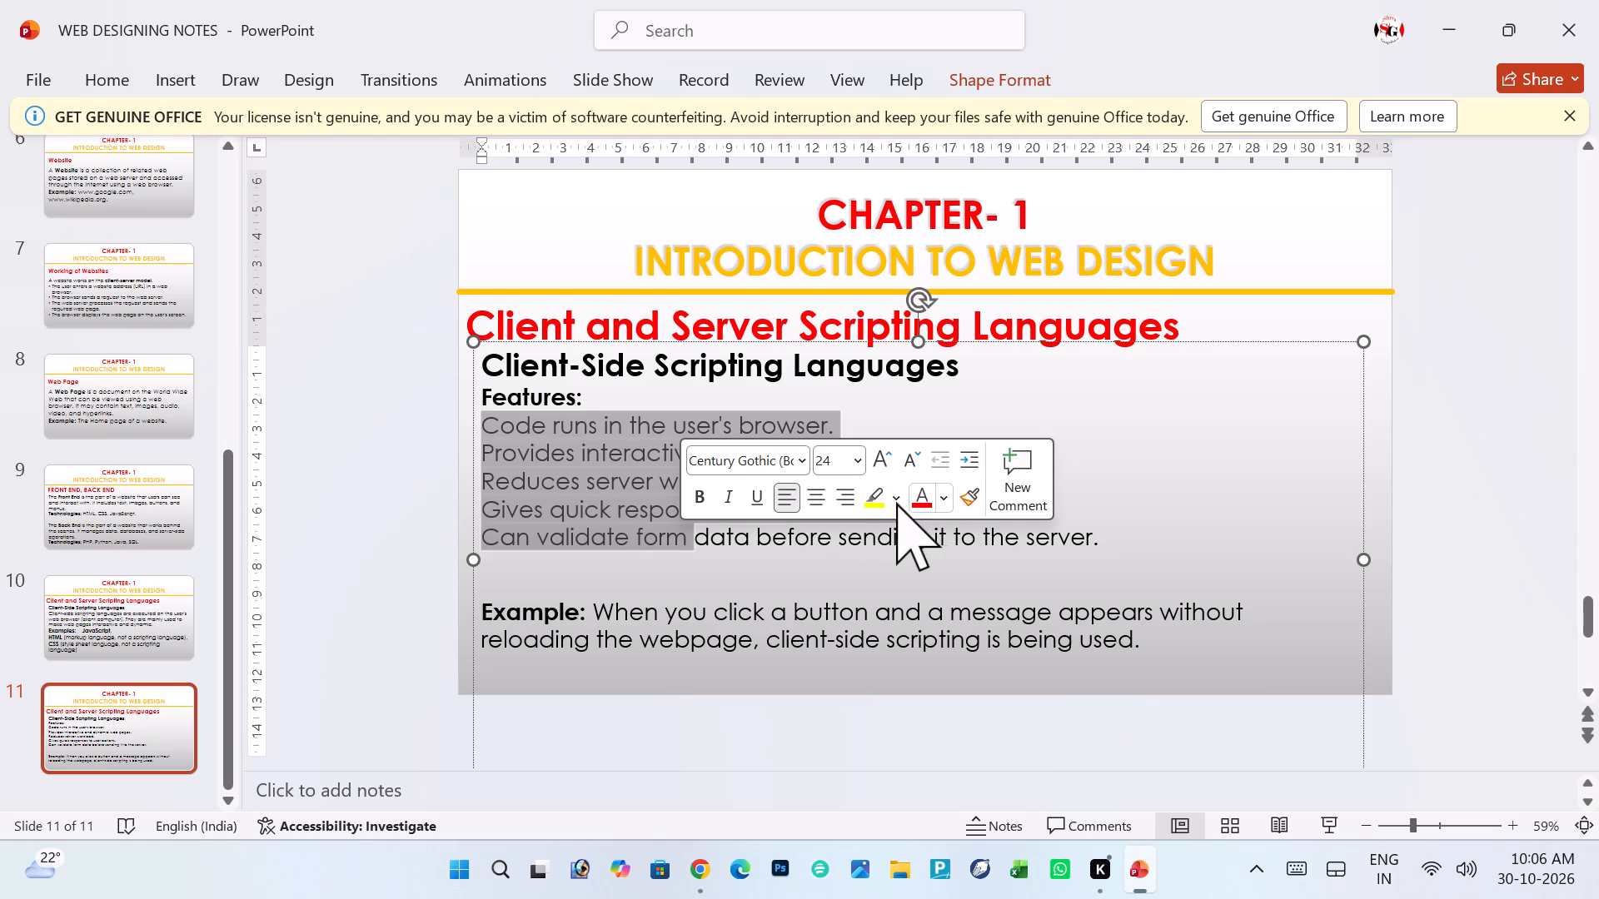
left_click(126, 62)
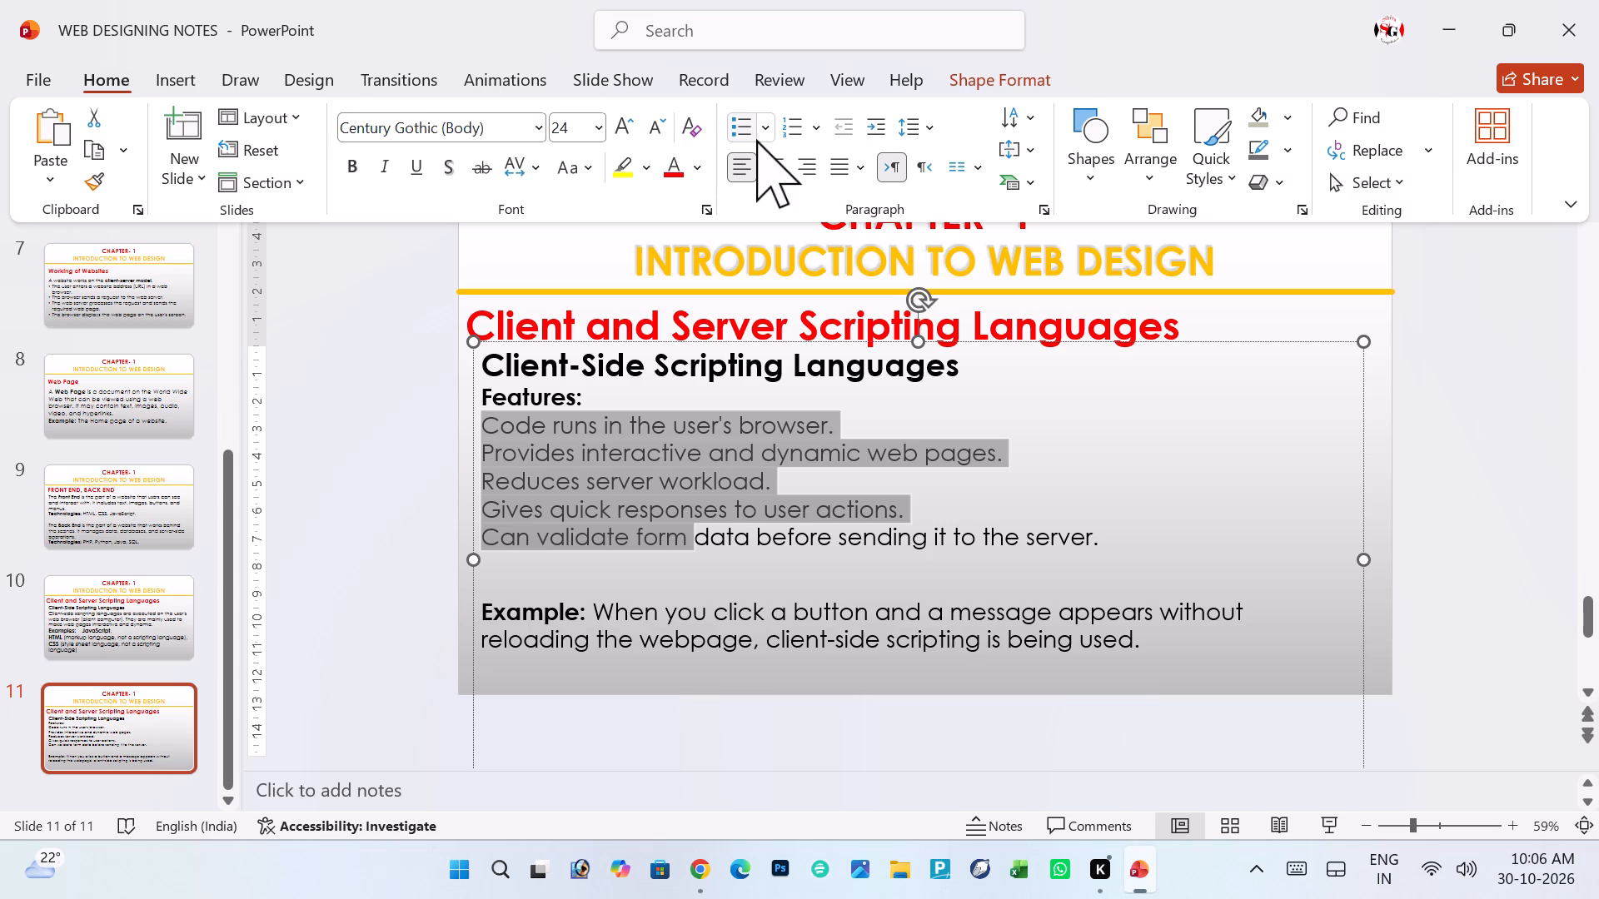
left_click(756, 139)
left_click(412, 305)
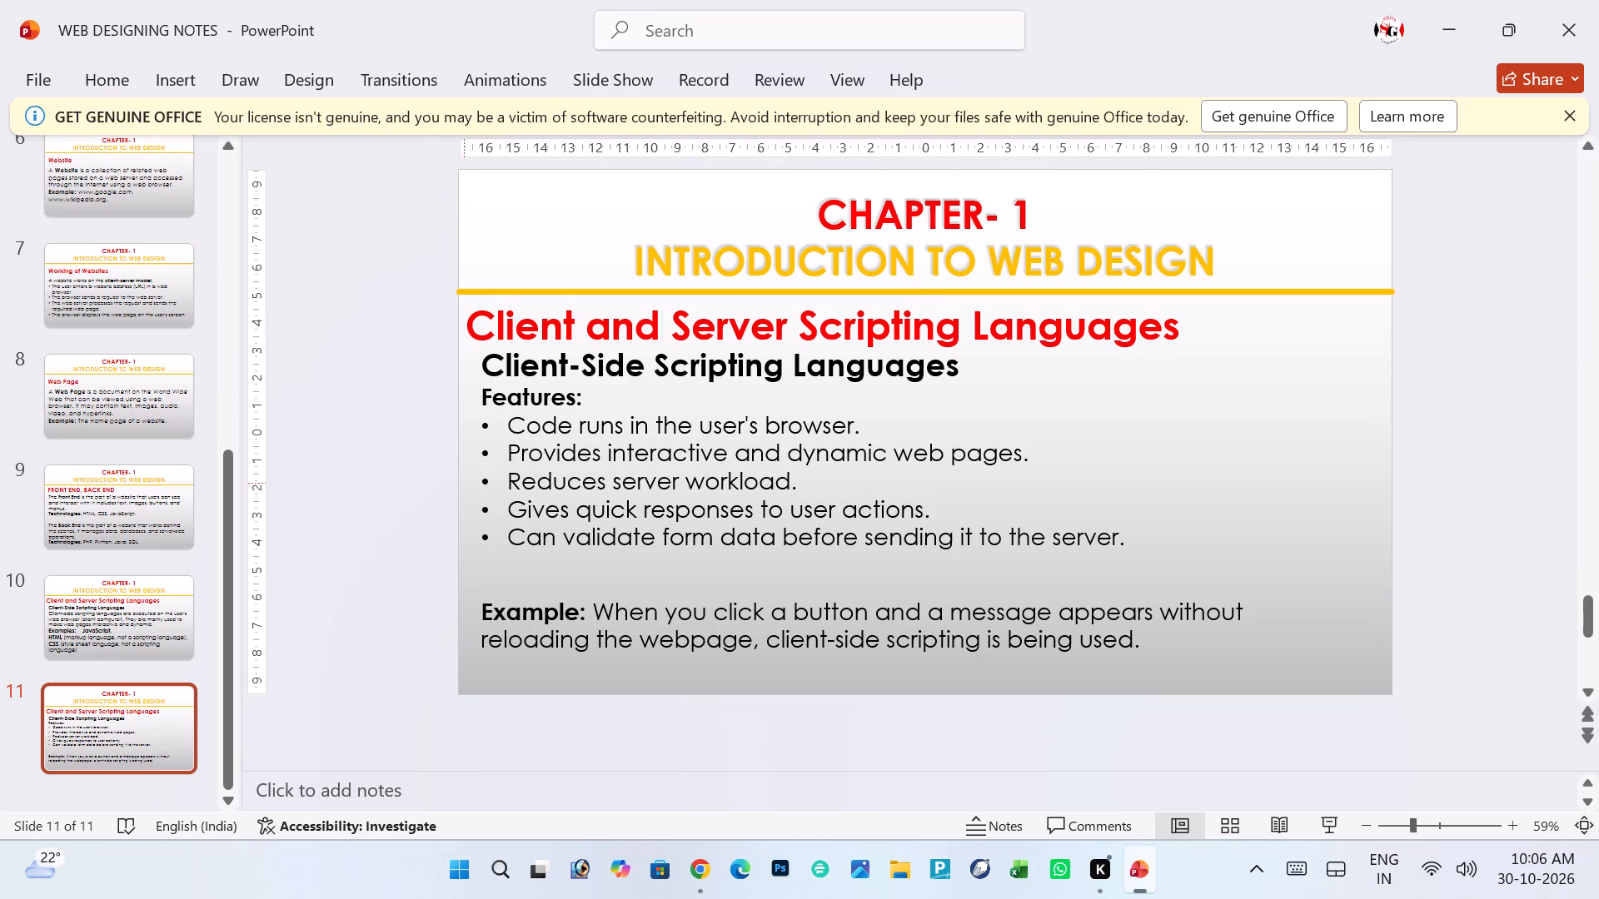
left_click(489, 584)
key("BackSpace")
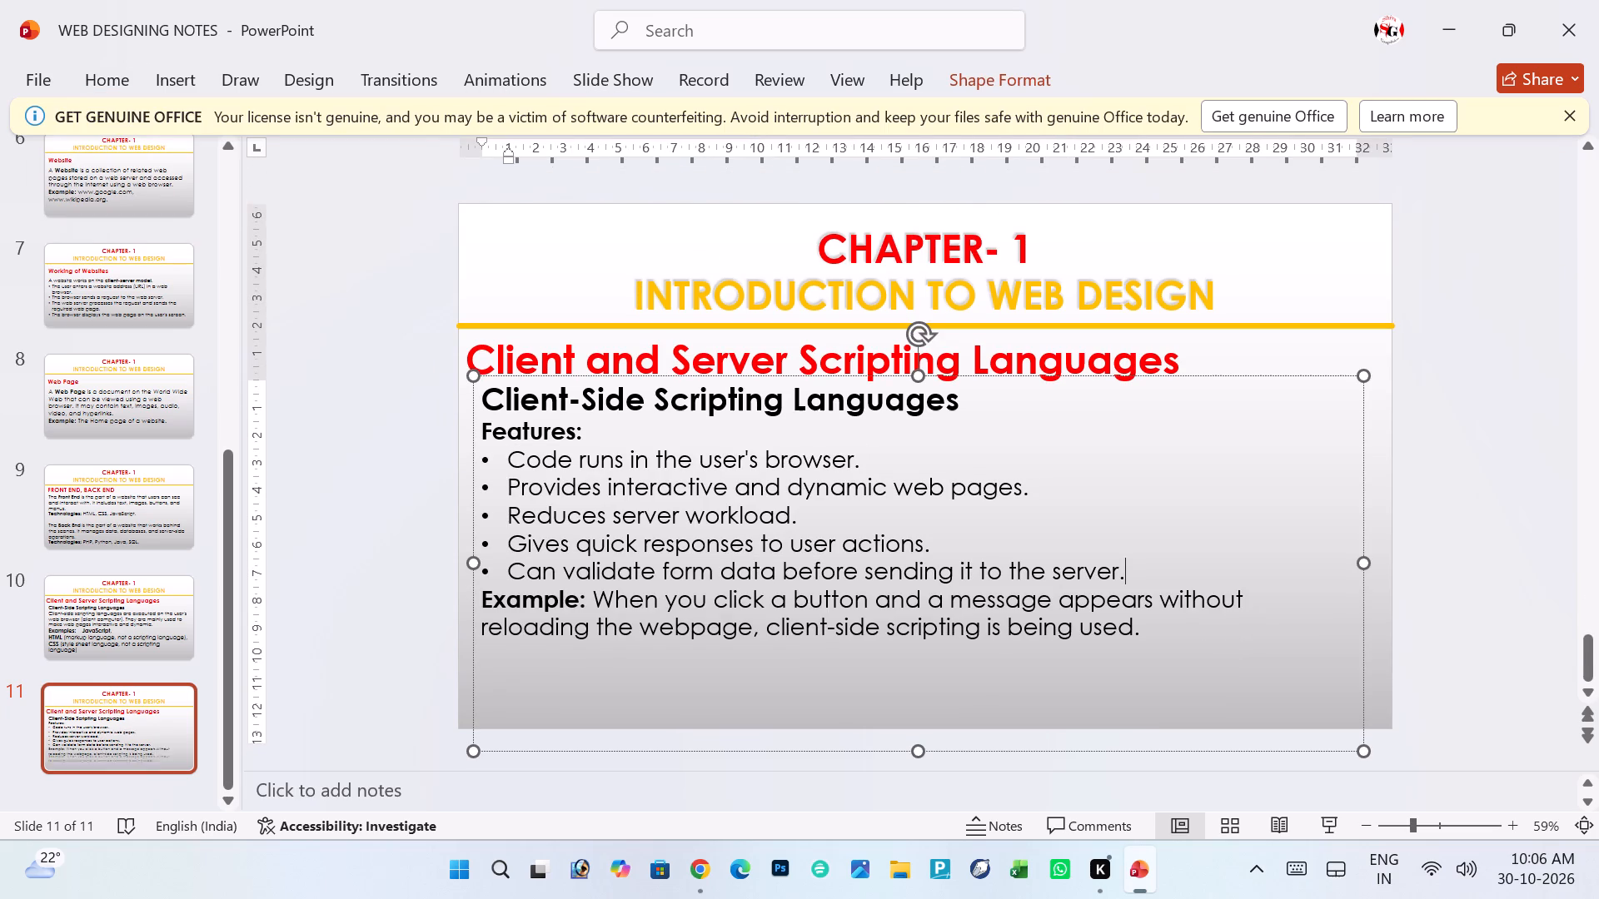
left_click(358, 484)
left_click(517, 504)
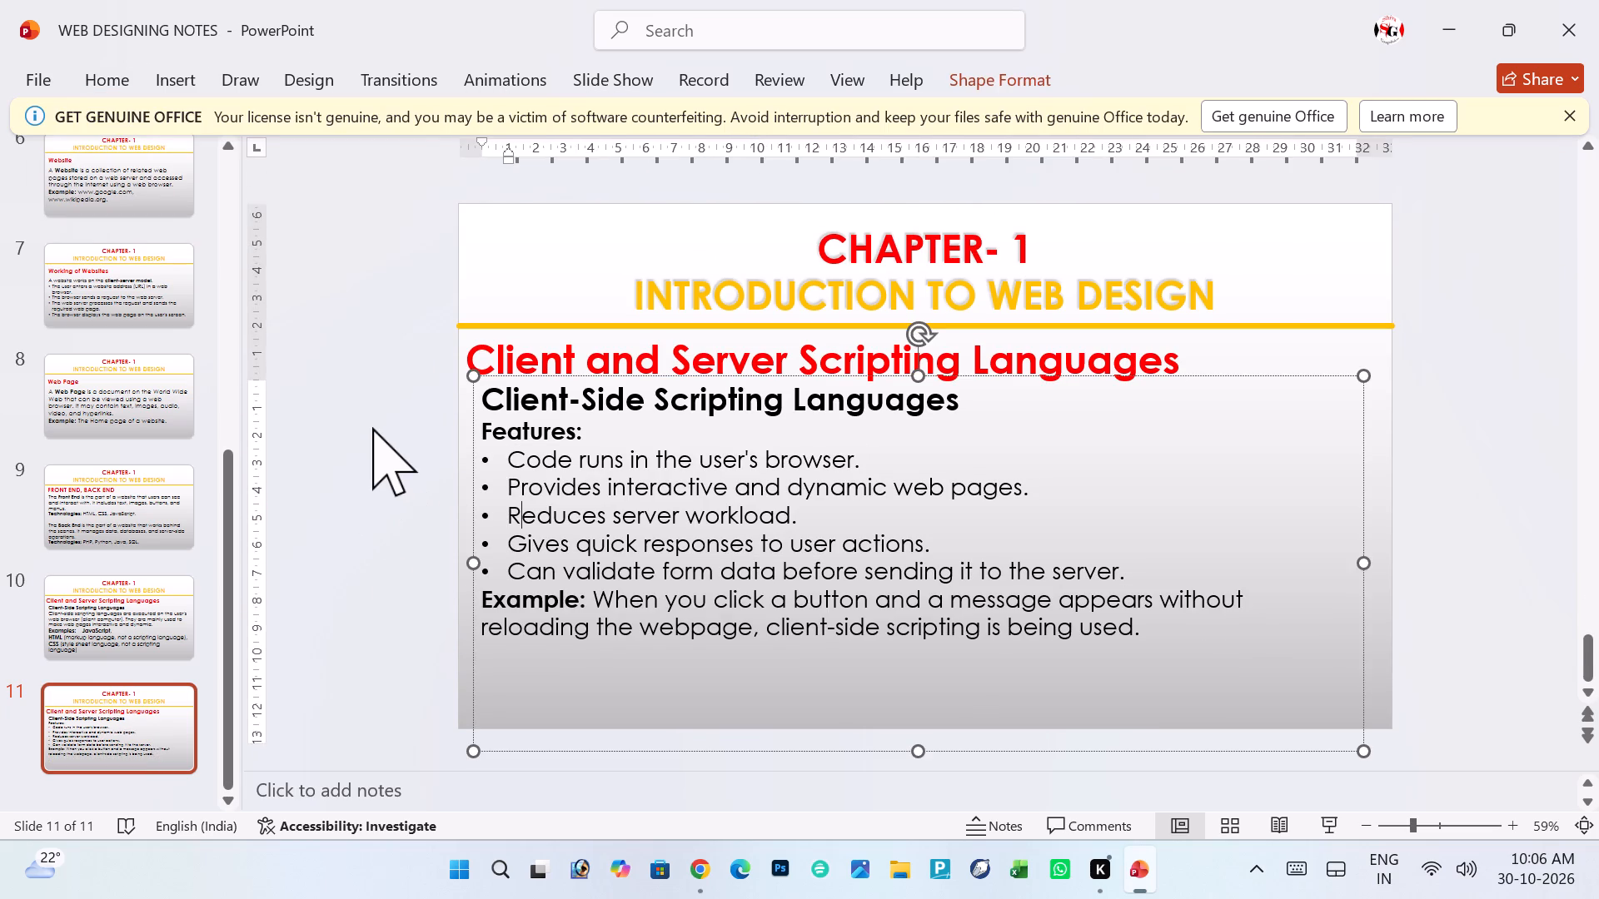
left_click(372, 427)
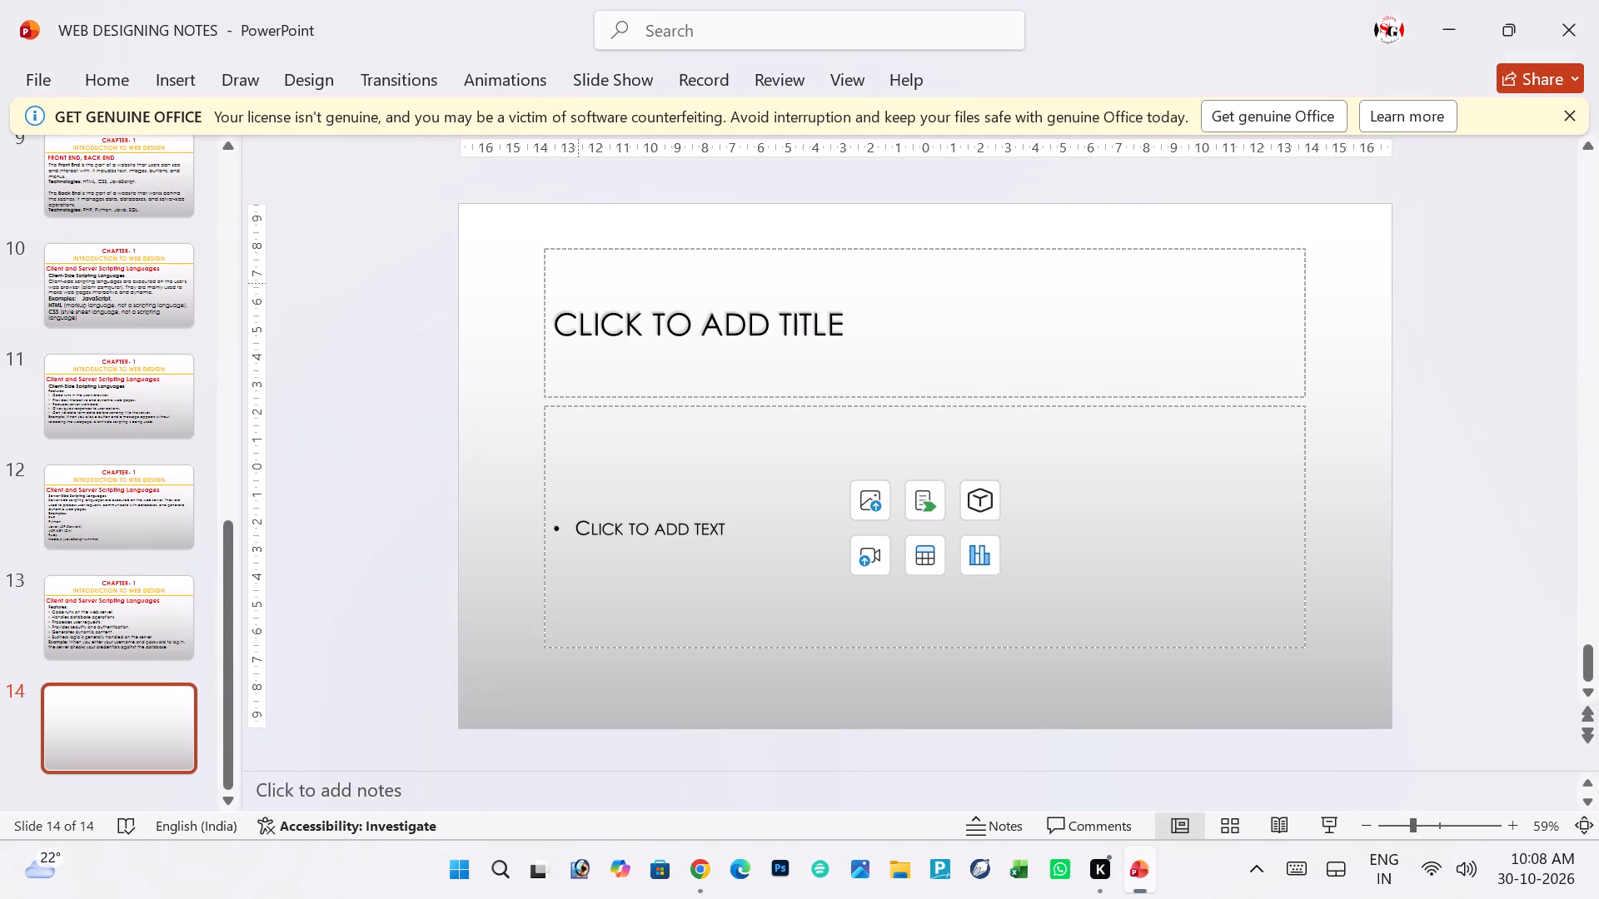
left_click(604, 241)
key("Delete")
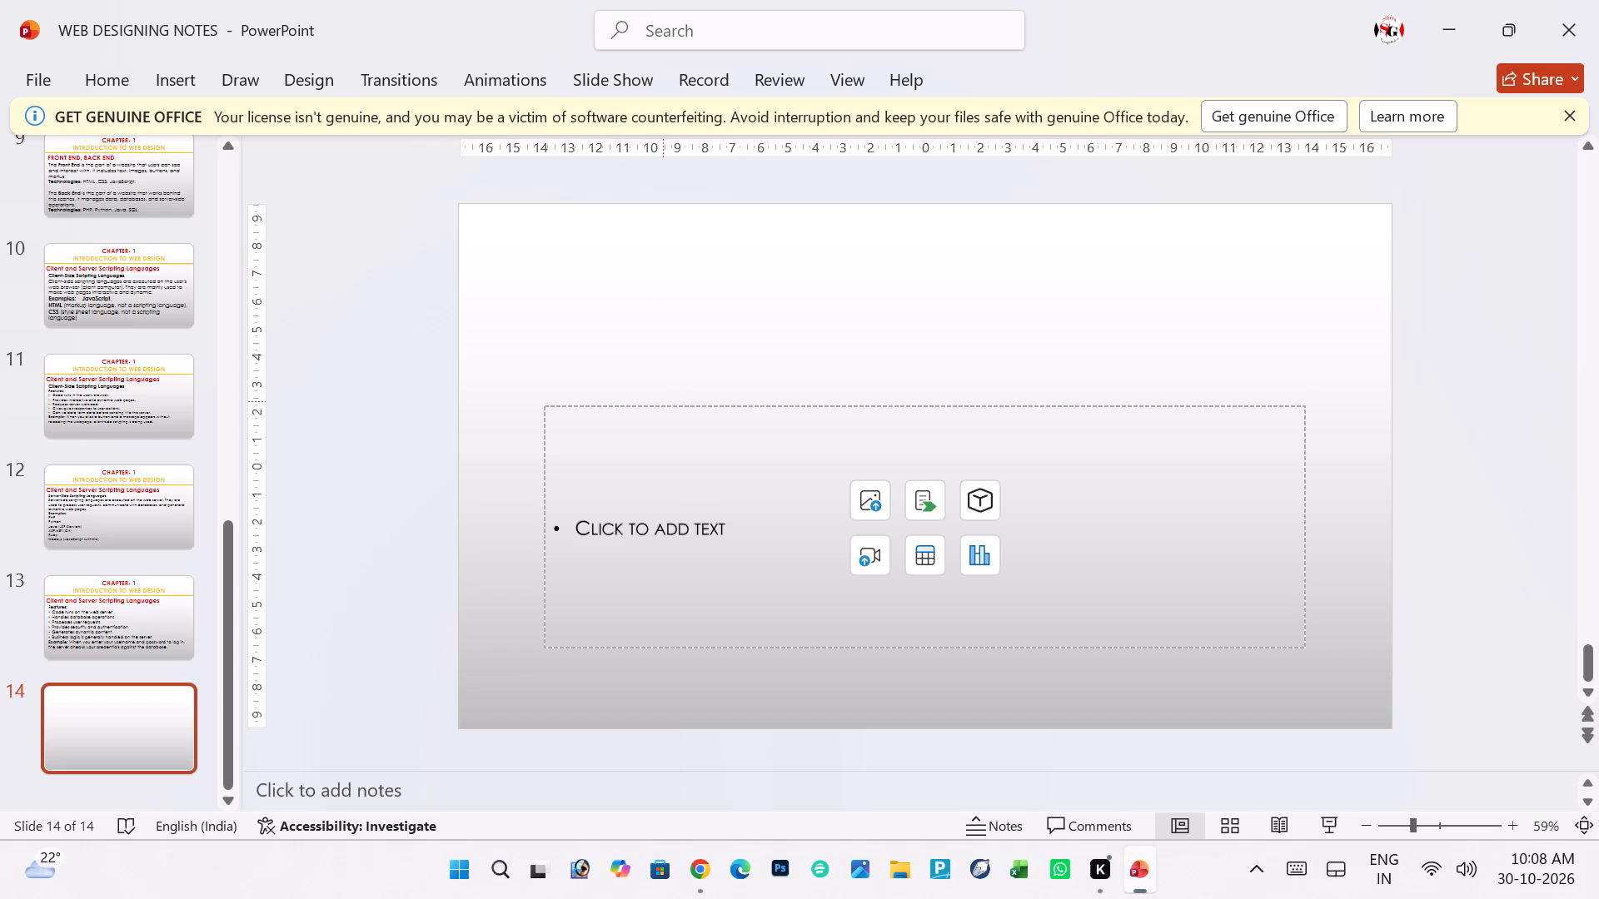
left_click(663, 401)
key("Delete")
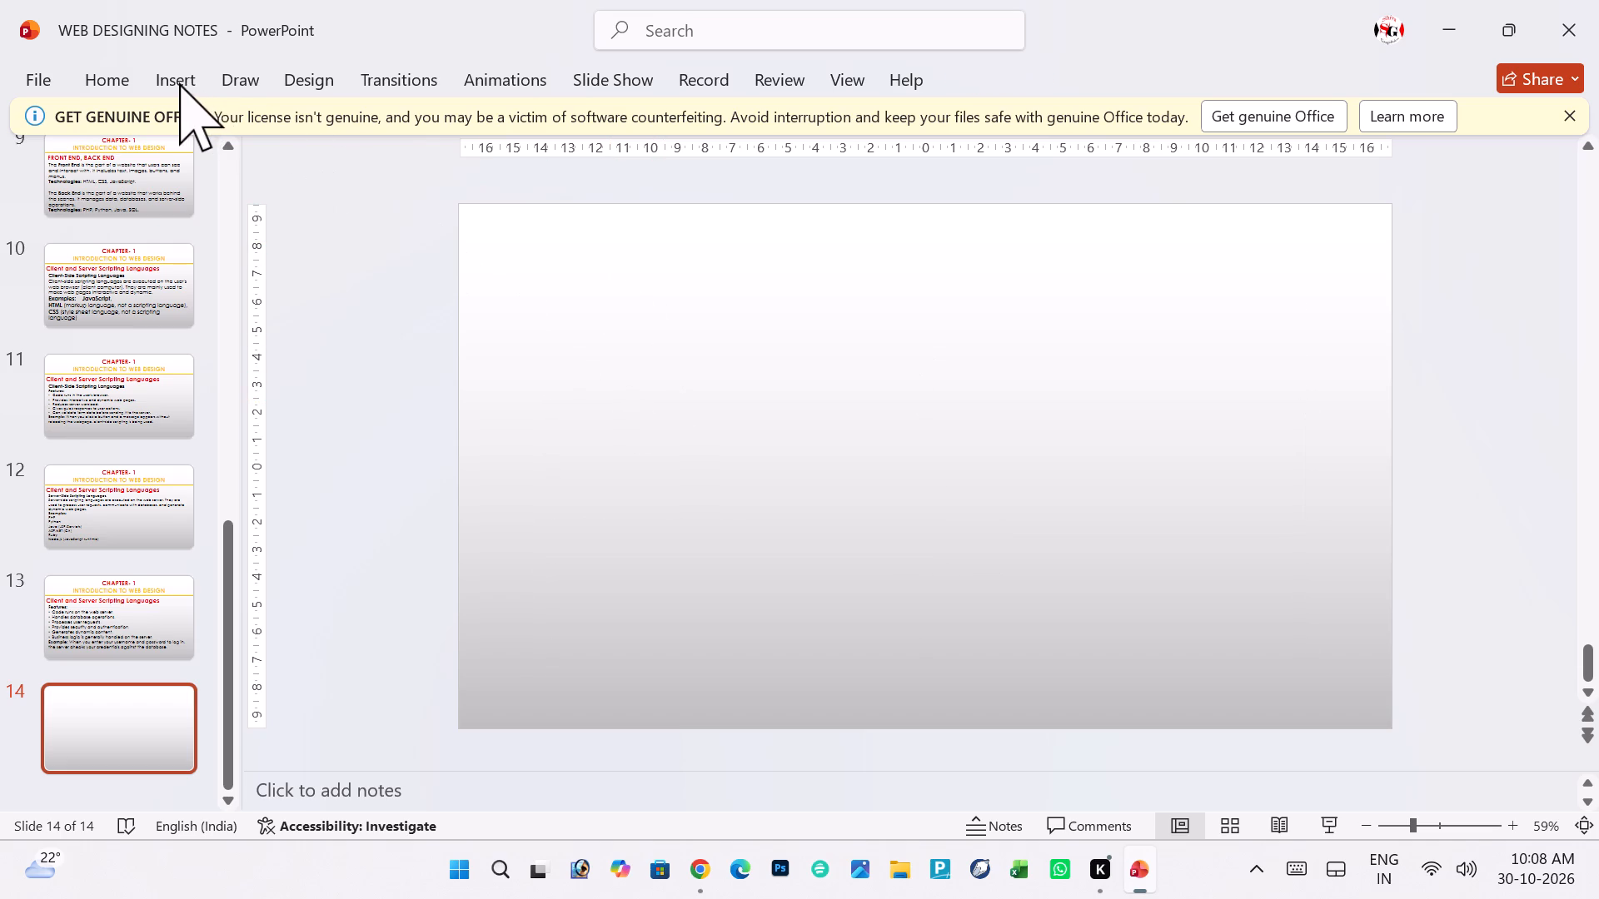
Insert a screen clipping of ChatGPT's Working Process diagram, from Users through Client side to Server side, onto slide 14.
left_click(179, 82)
left_click(303, 130)
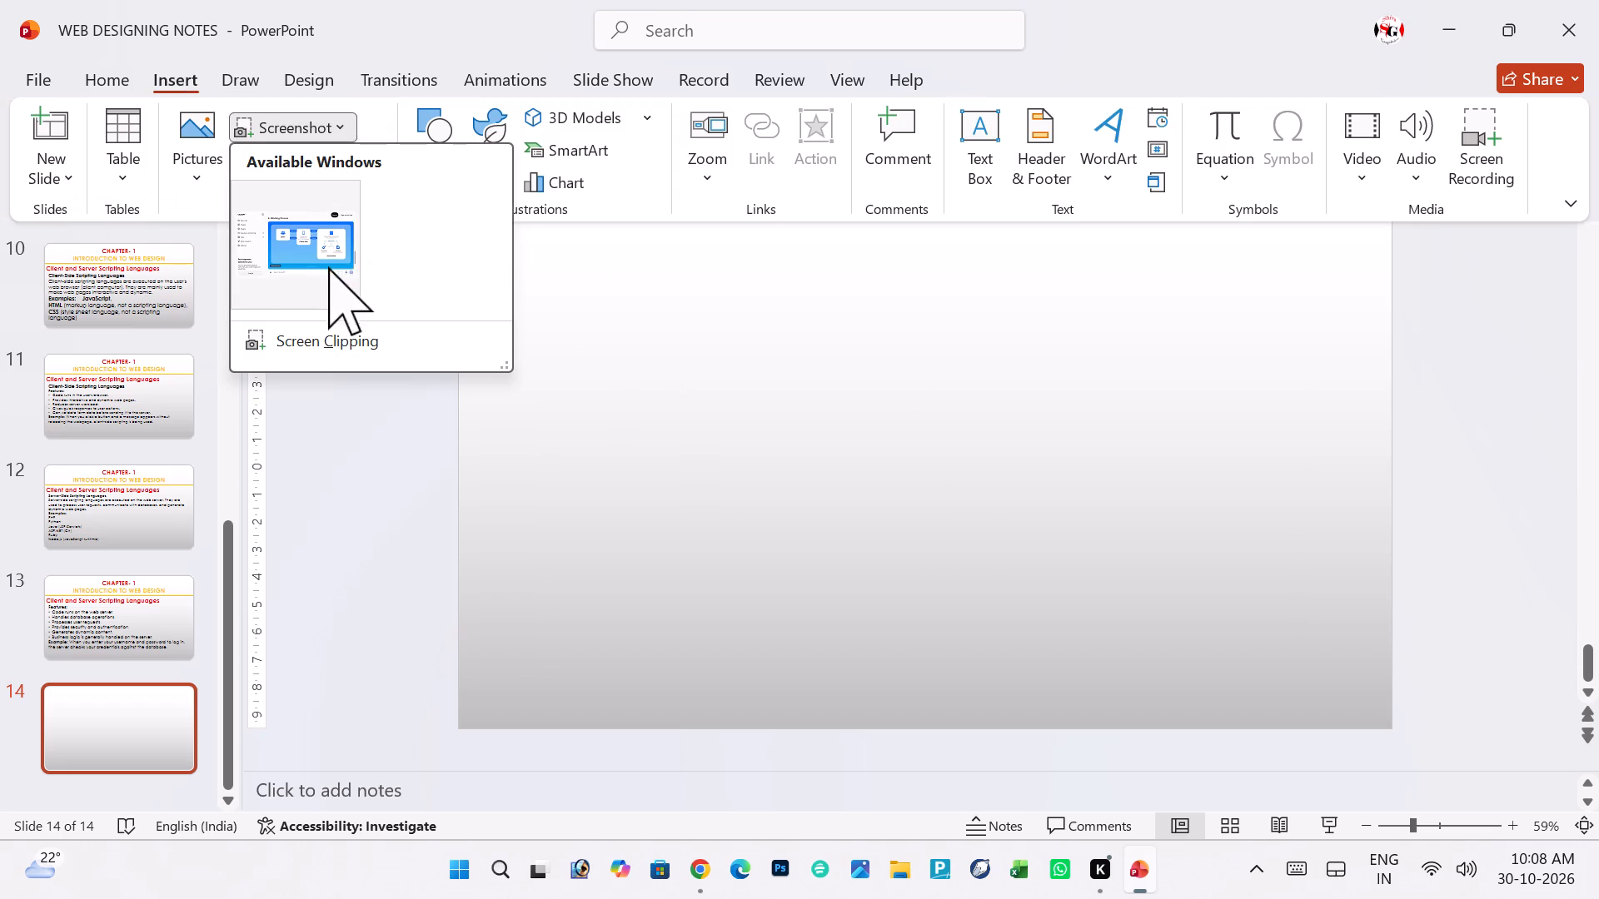
left_click(329, 330)
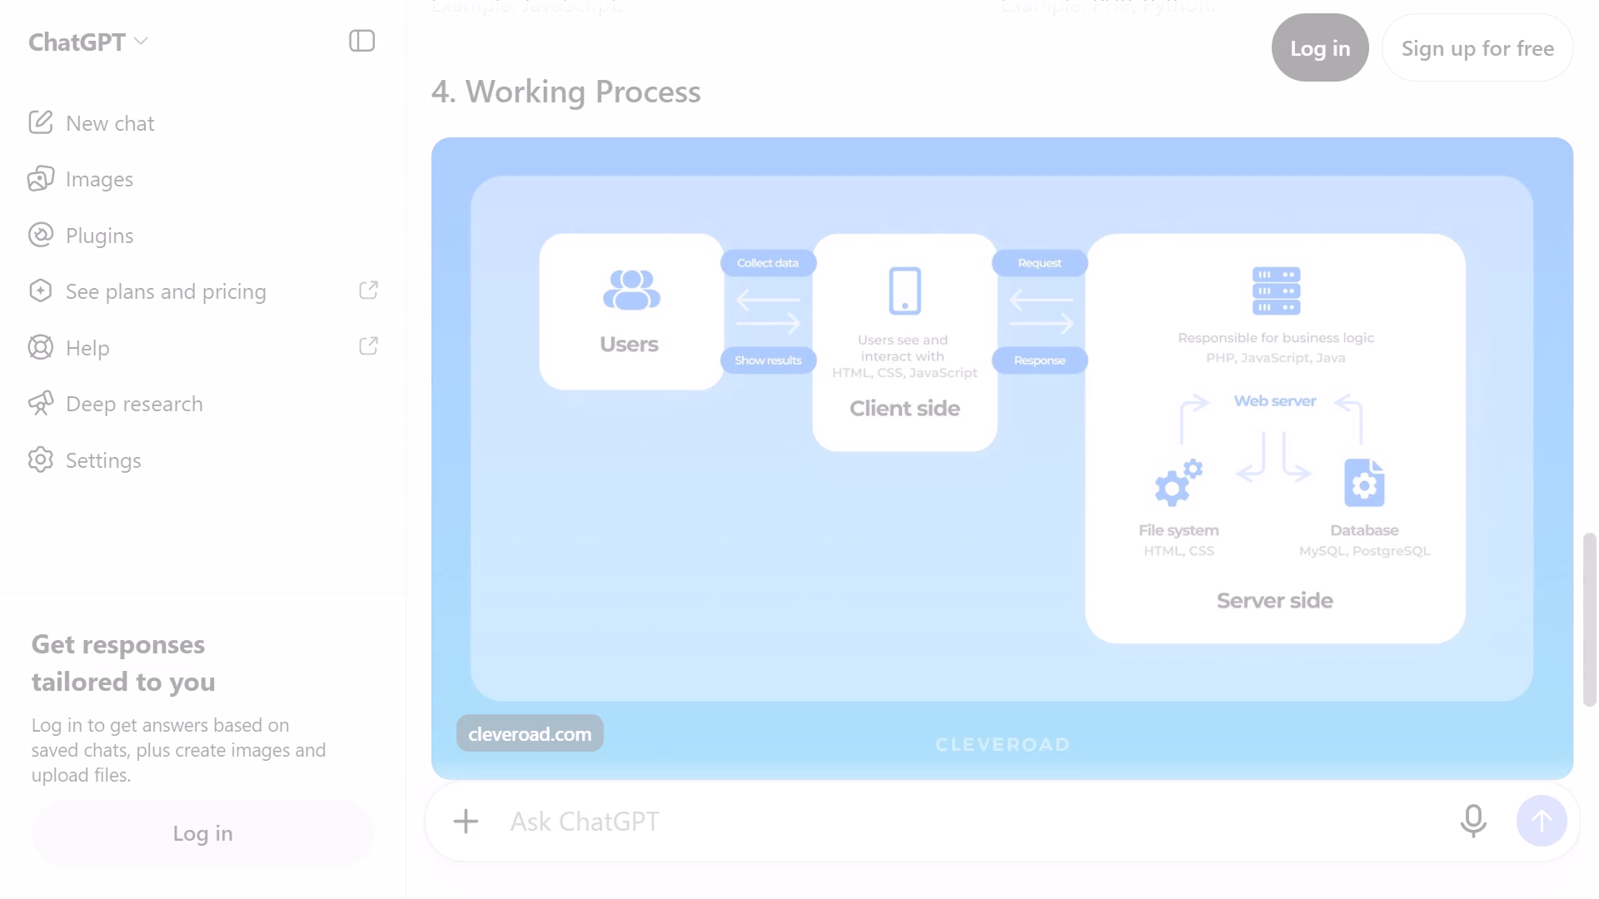
left_click_drag(452, 161, 1544, 722)
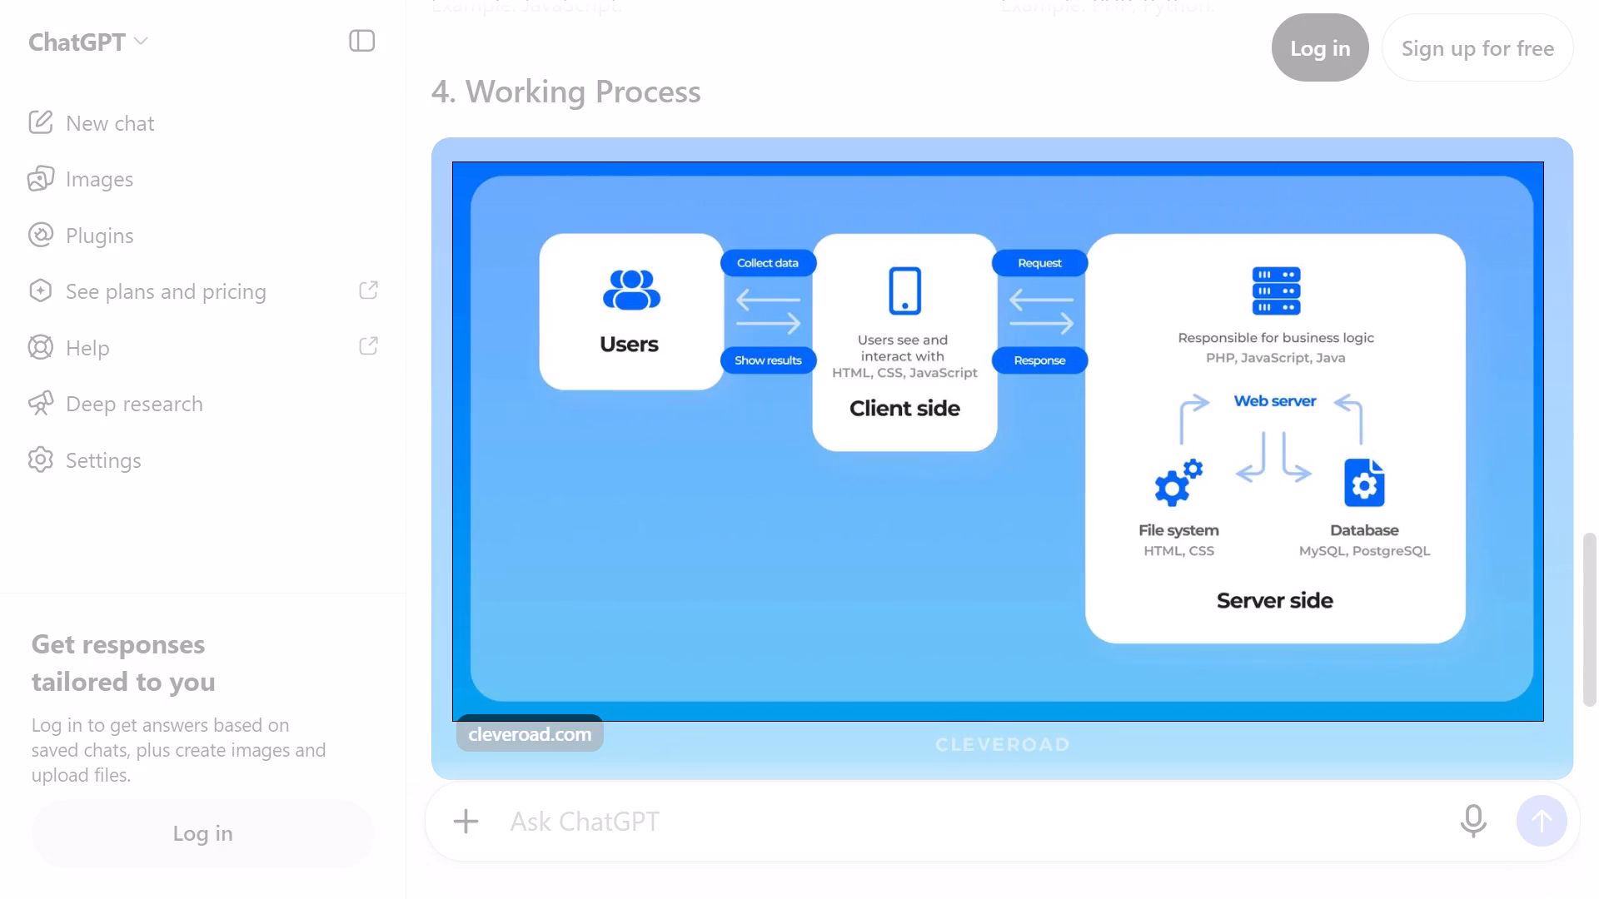
left_click_drag(1544, 722, 1542, 709)
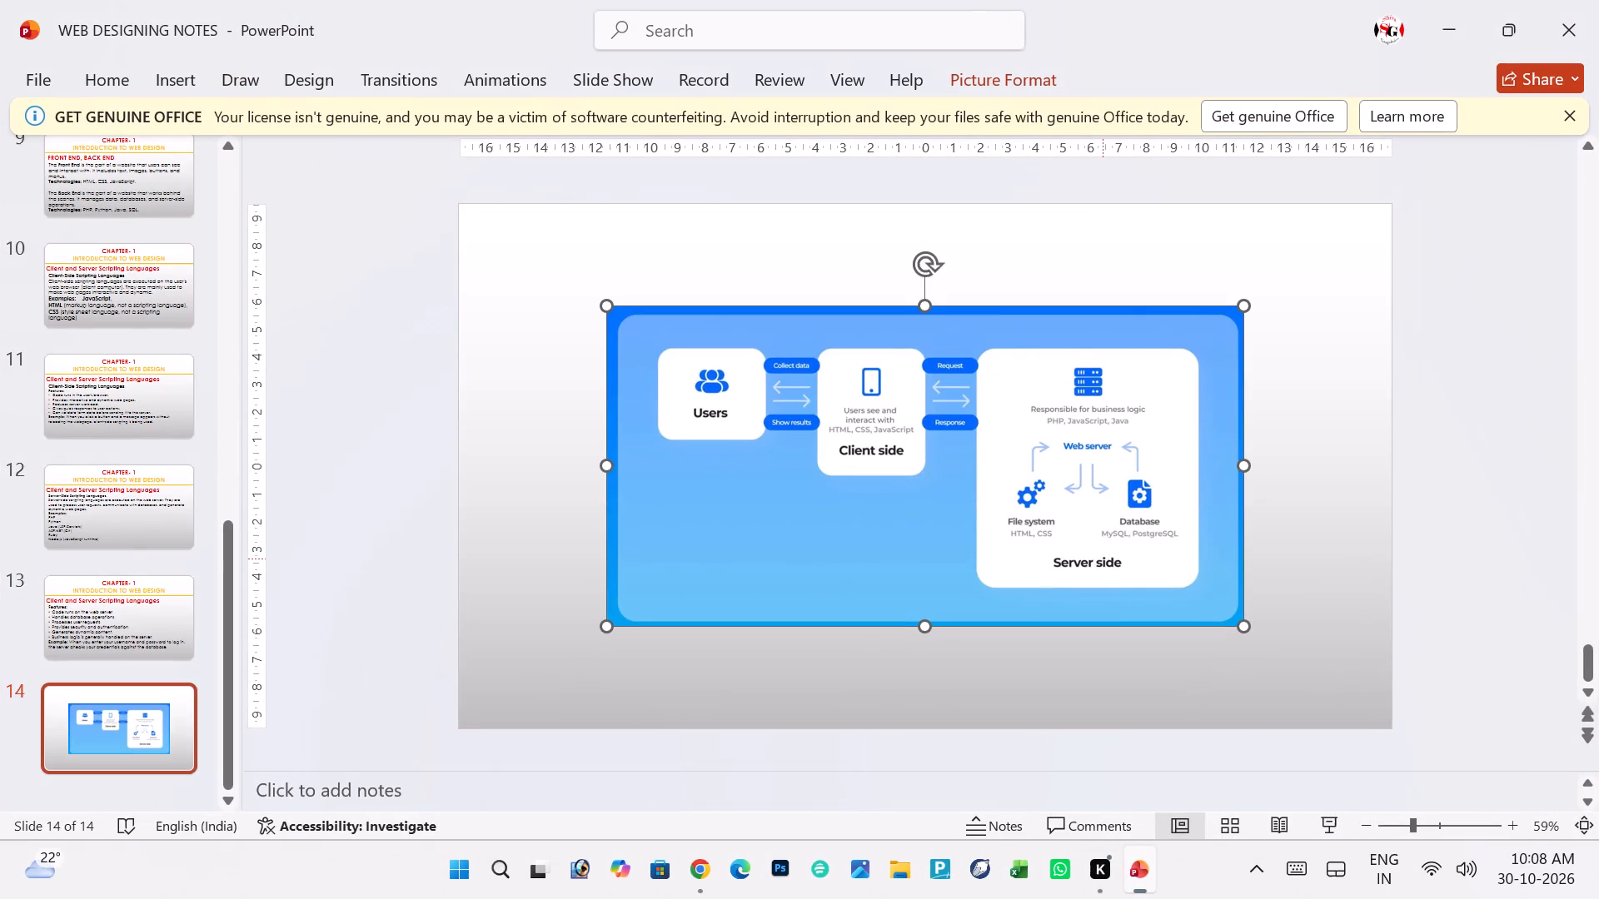
Move and stretch the Working Process picture so it fills the whole of slide 14, and save the presentation.
left_click_drag(1036, 523, 886, 423)
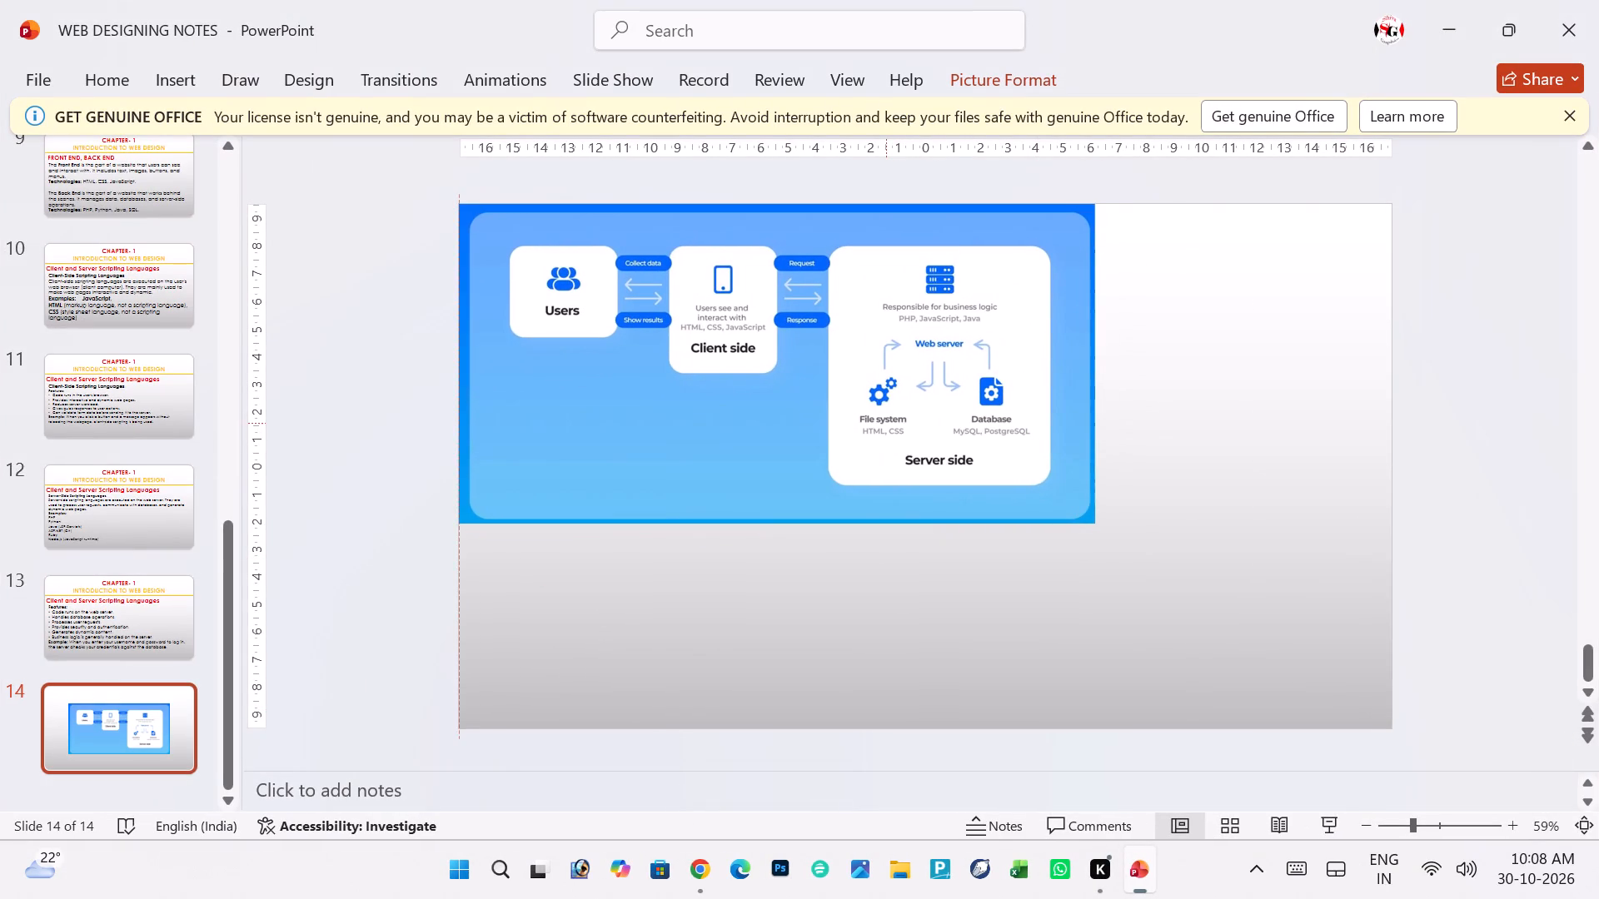
left_click_drag(886, 423, 886, 420)
left_click_drag(1098, 548, 1388, 658)
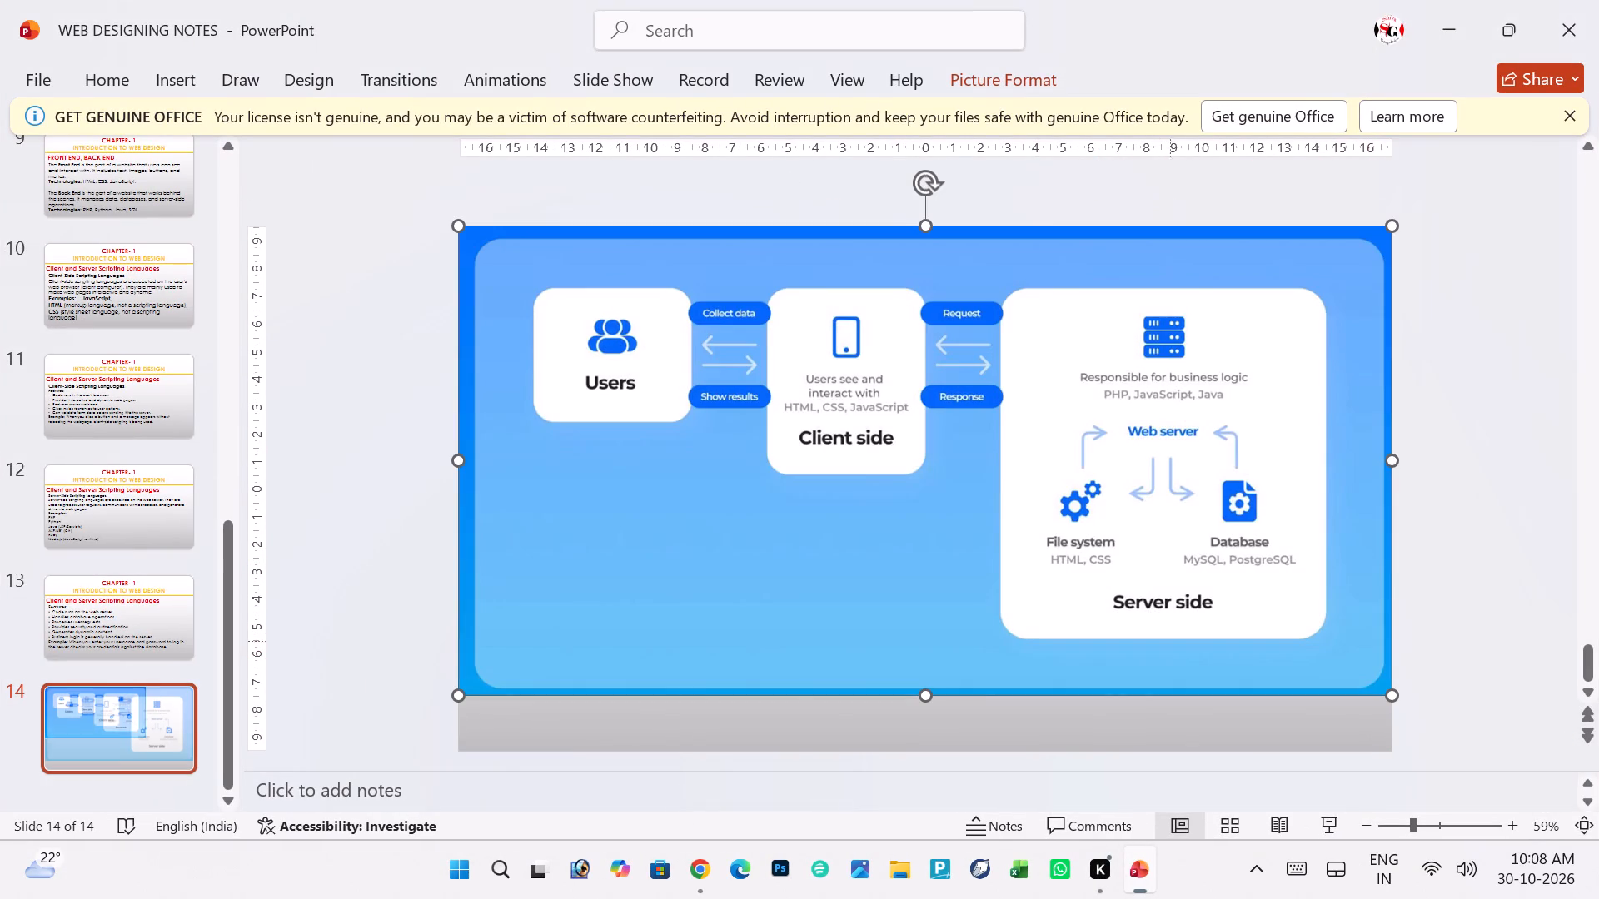
left_click_drag(928, 693, 943, 739)
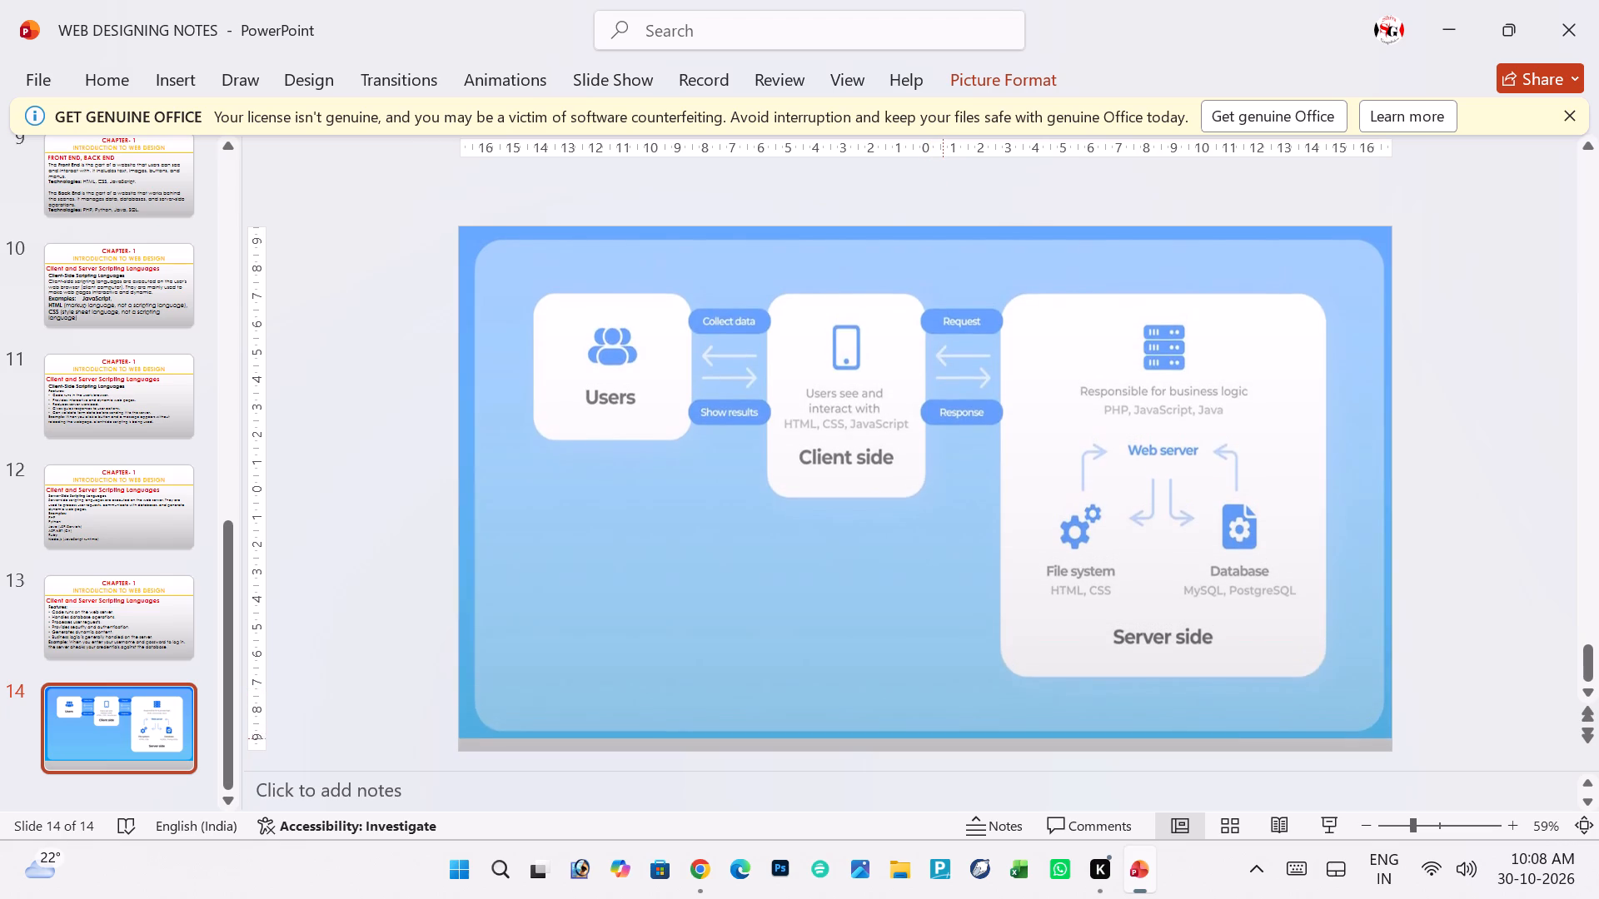
left_click_drag(943, 739, 943, 749)
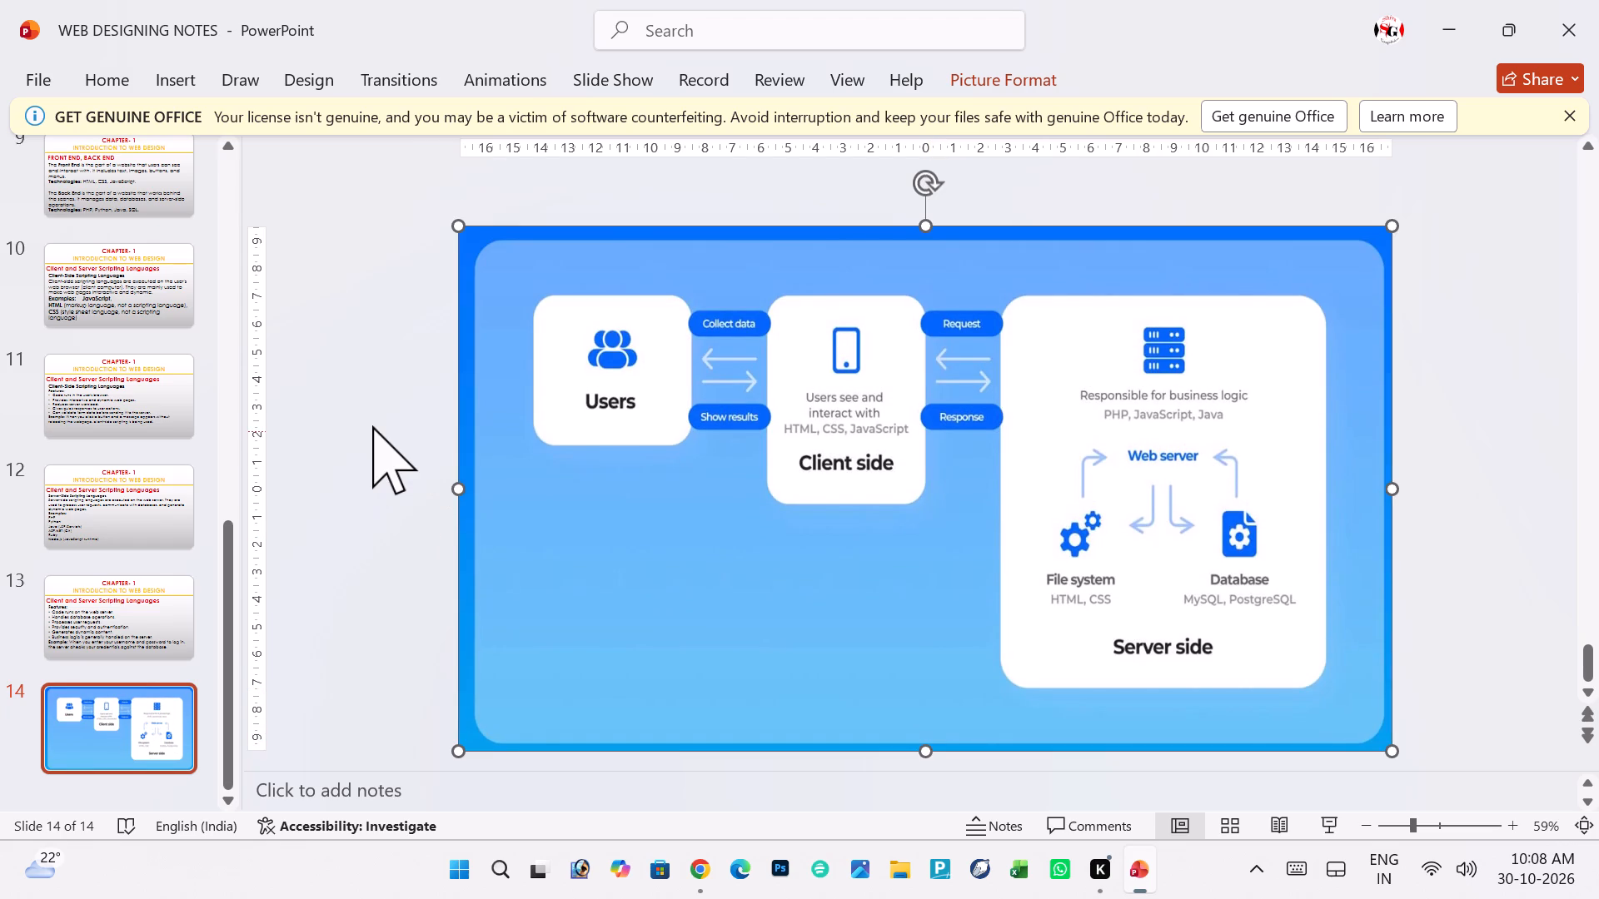
left_click(372, 425)
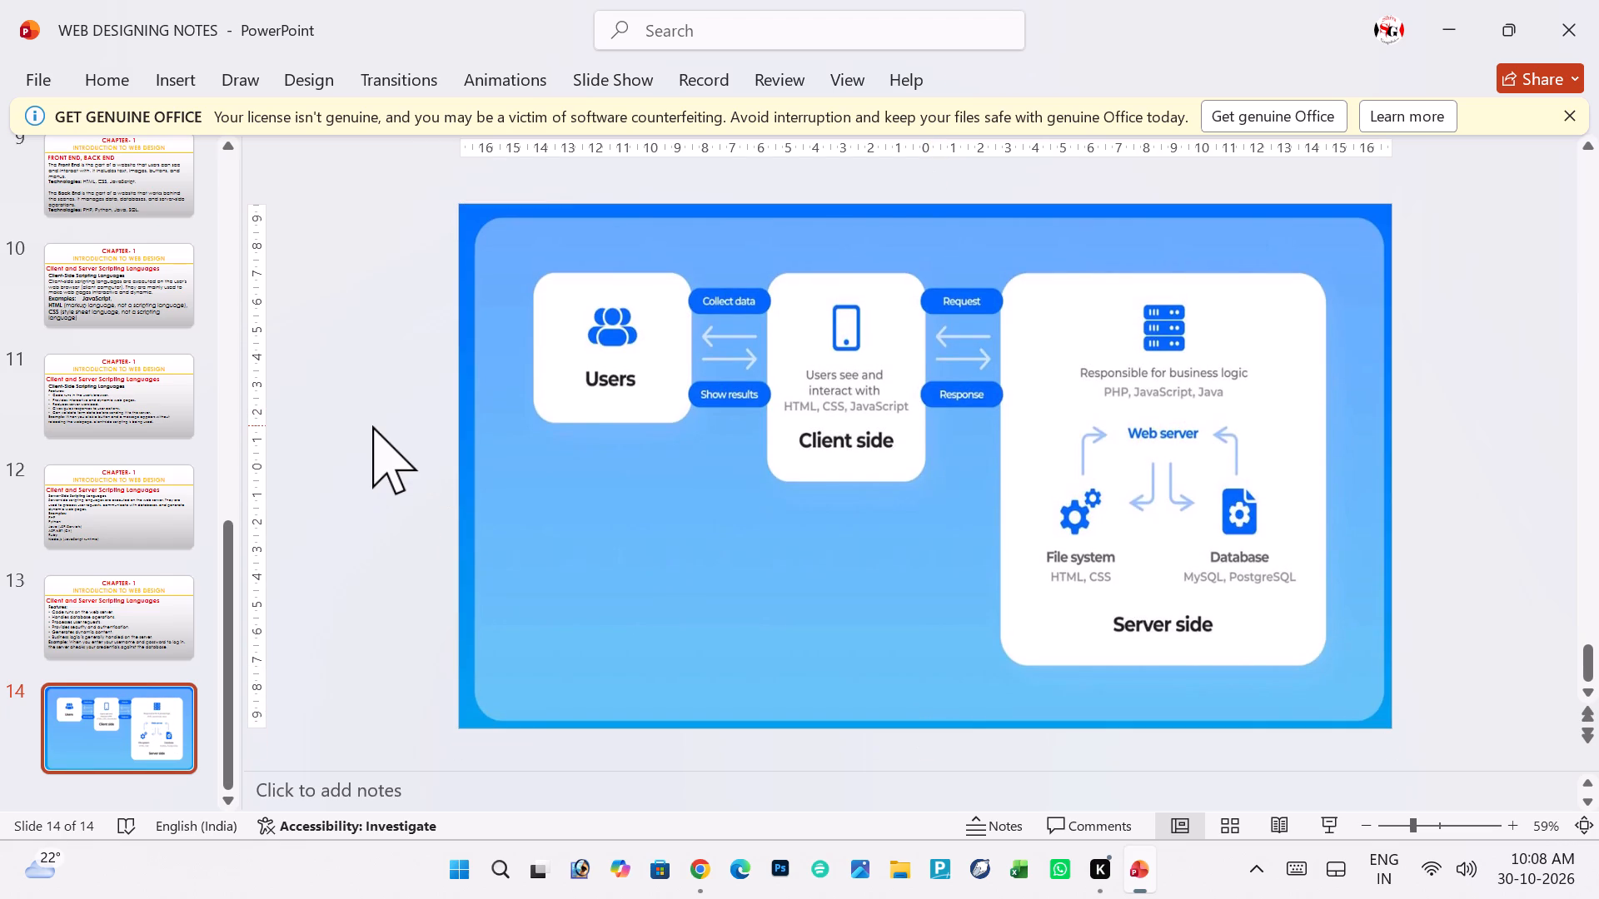
key("ctrl+s")
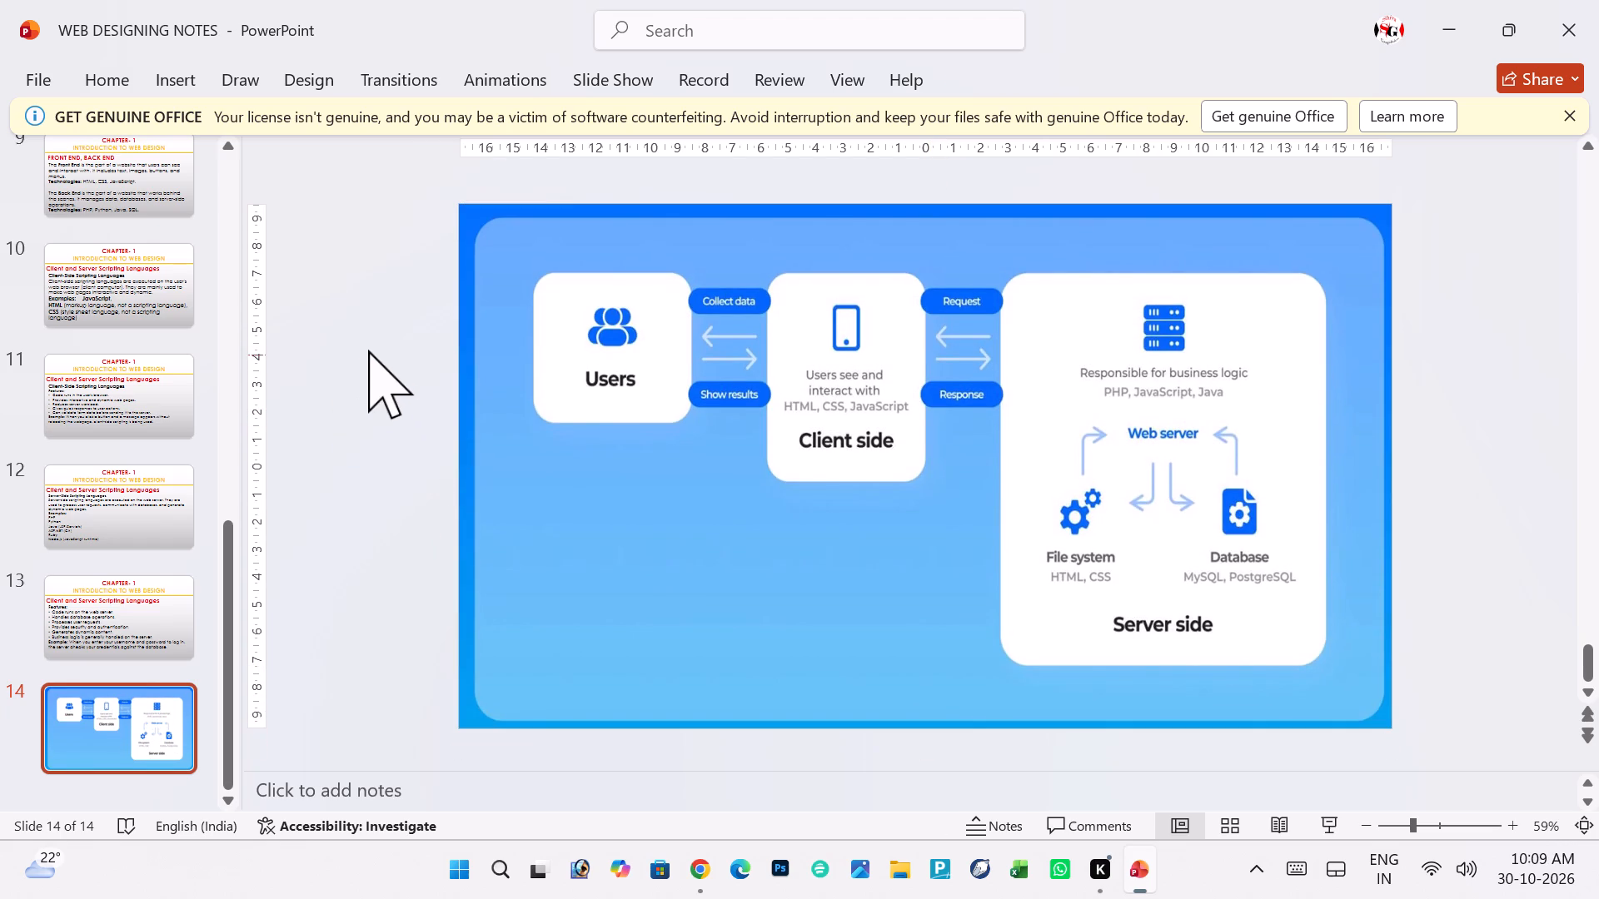
left_click(361, 344)
Switch to Chrome, copy the topic "Responsive Web Designing" from the Introduction to Web Design syllabus in the PDF, and return to PowerPoint.
key("alt+Tab")
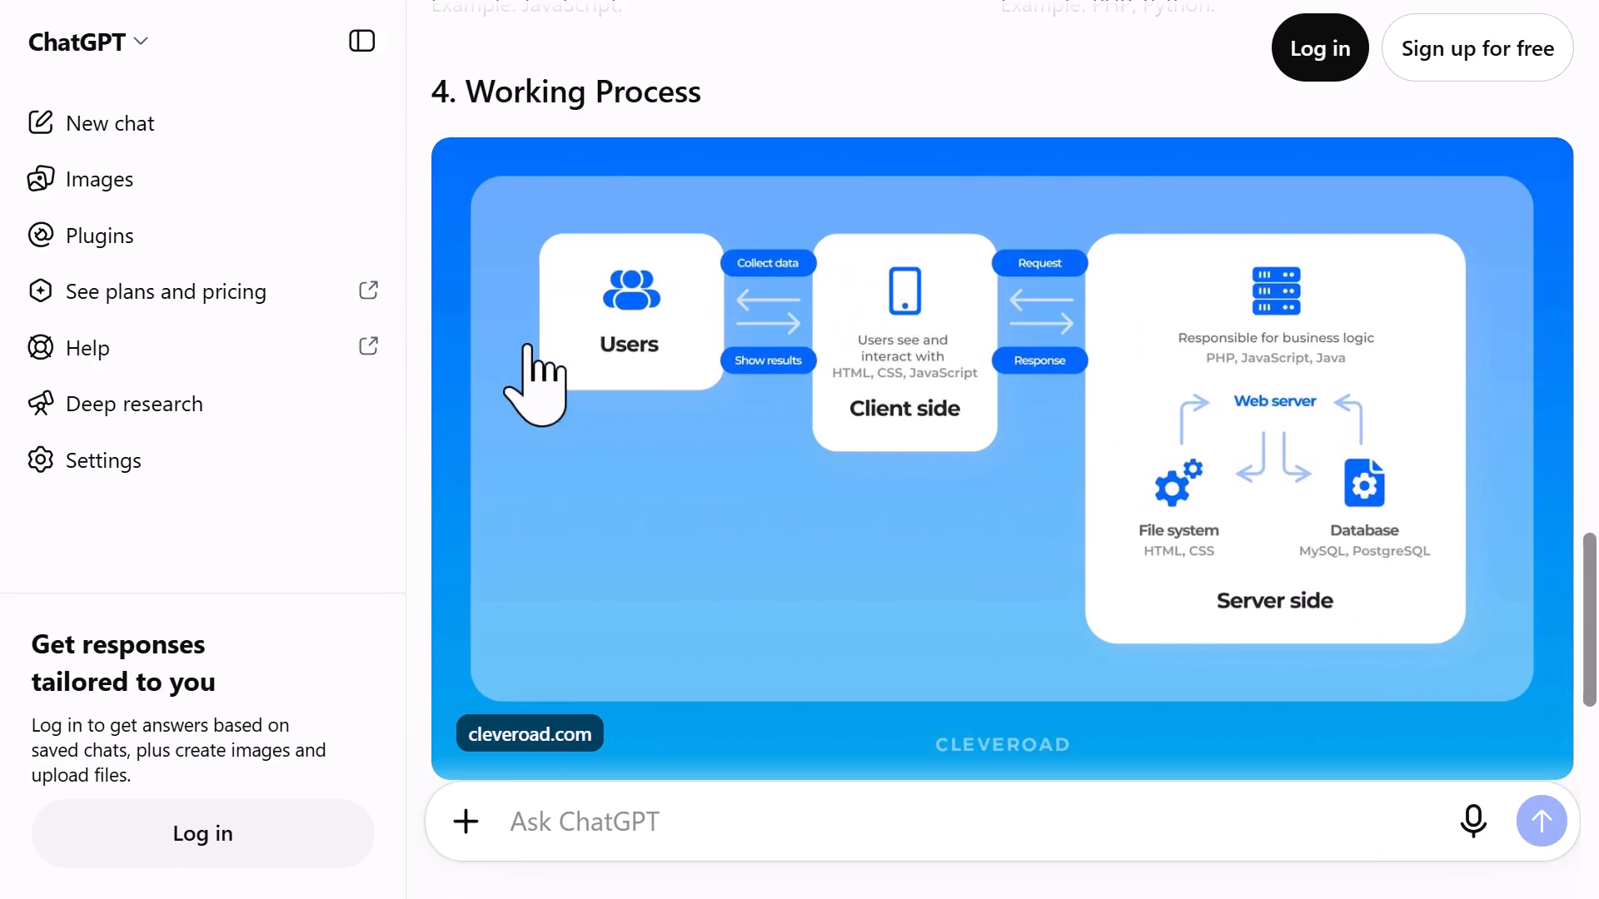
key("alt+Tab")
key("alt+Tab")
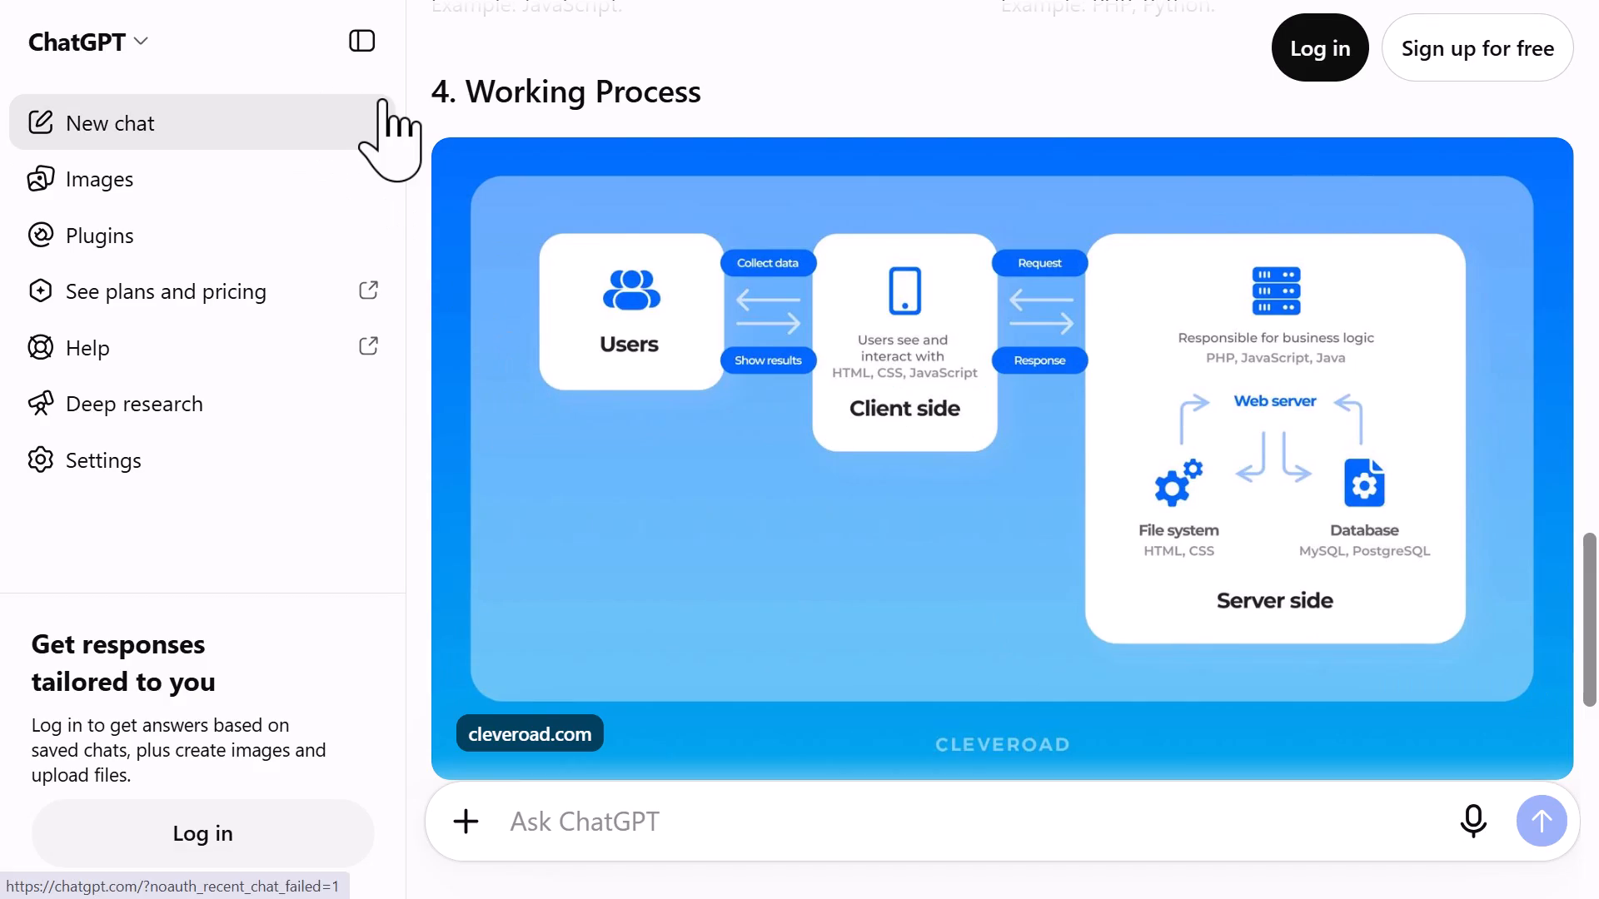
key("ctrl+Tab")
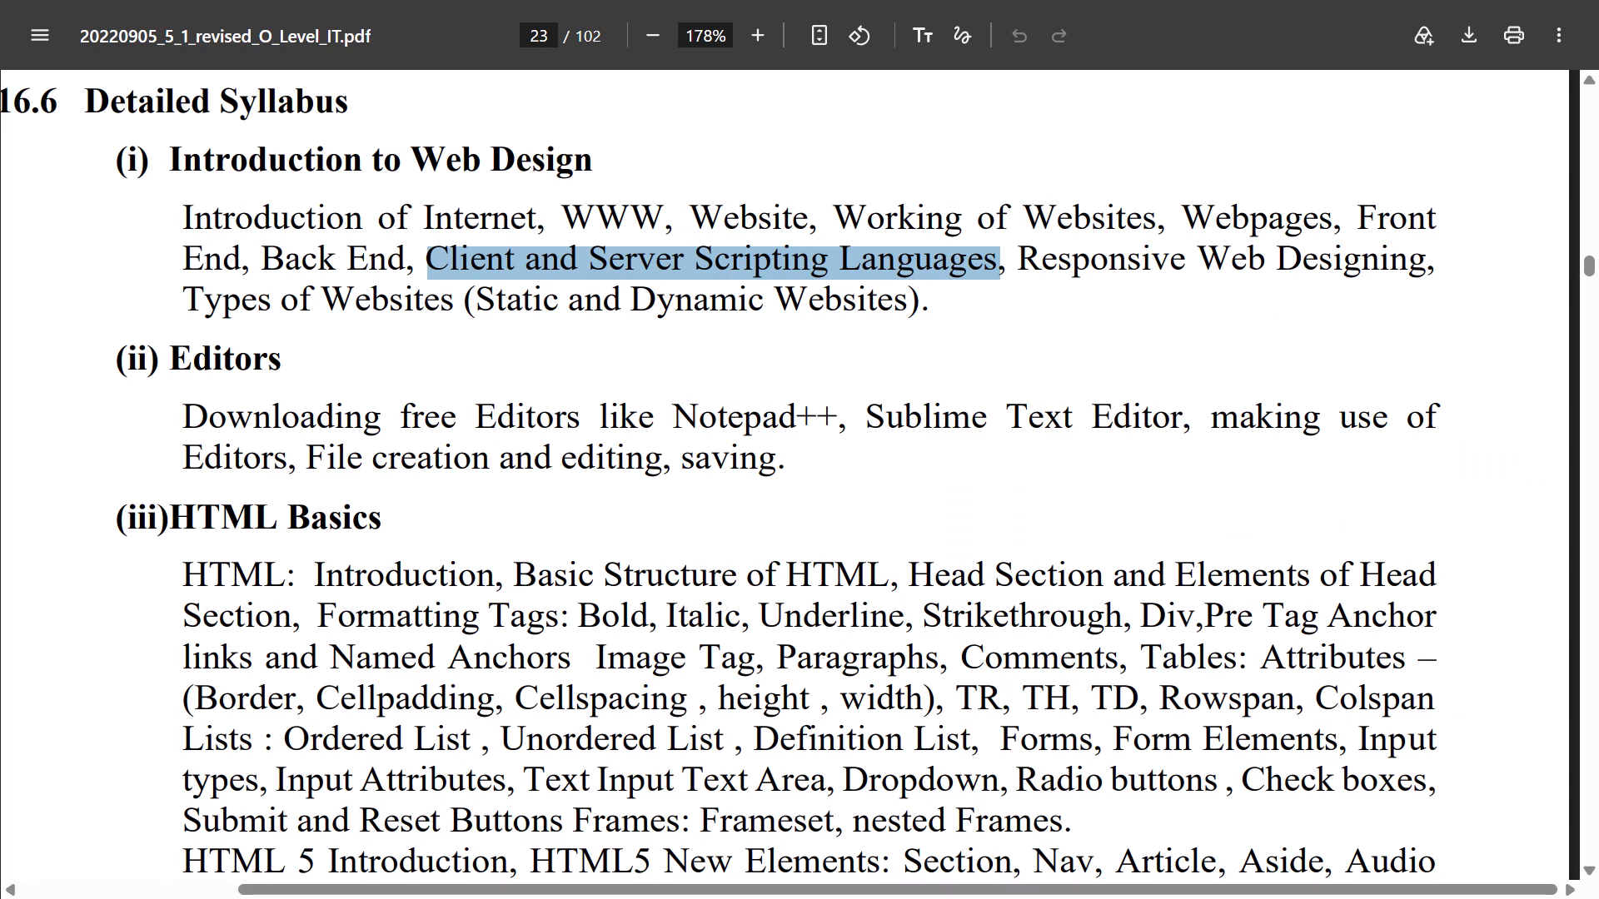
left_click_drag(1013, 254, 1327, 256)
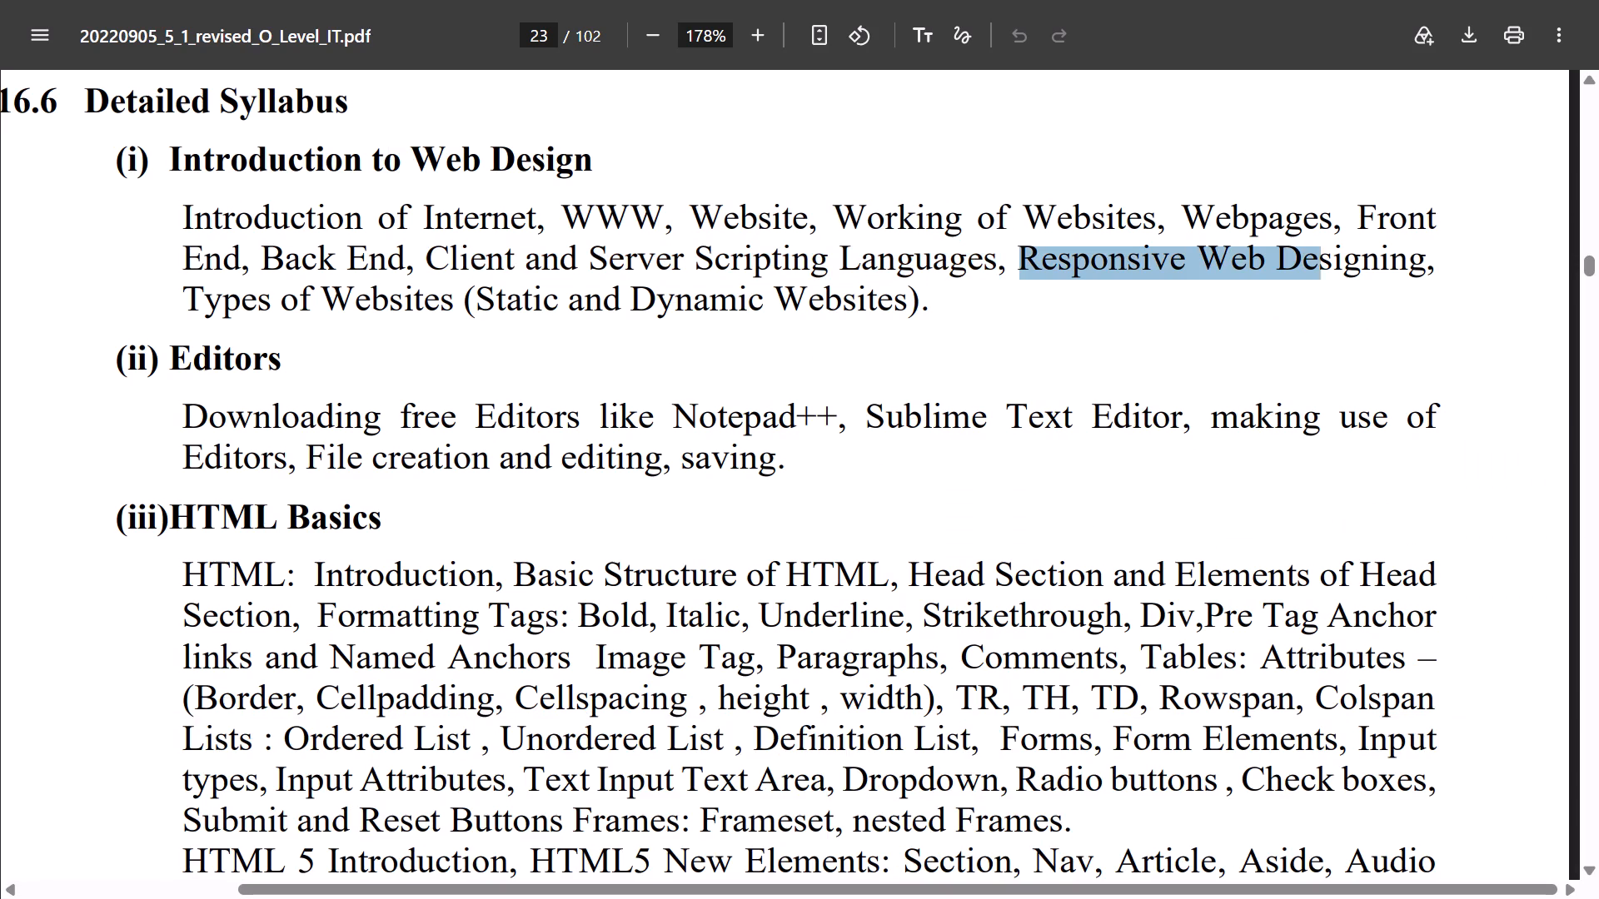
left_click_drag(1327, 256, 1421, 262)
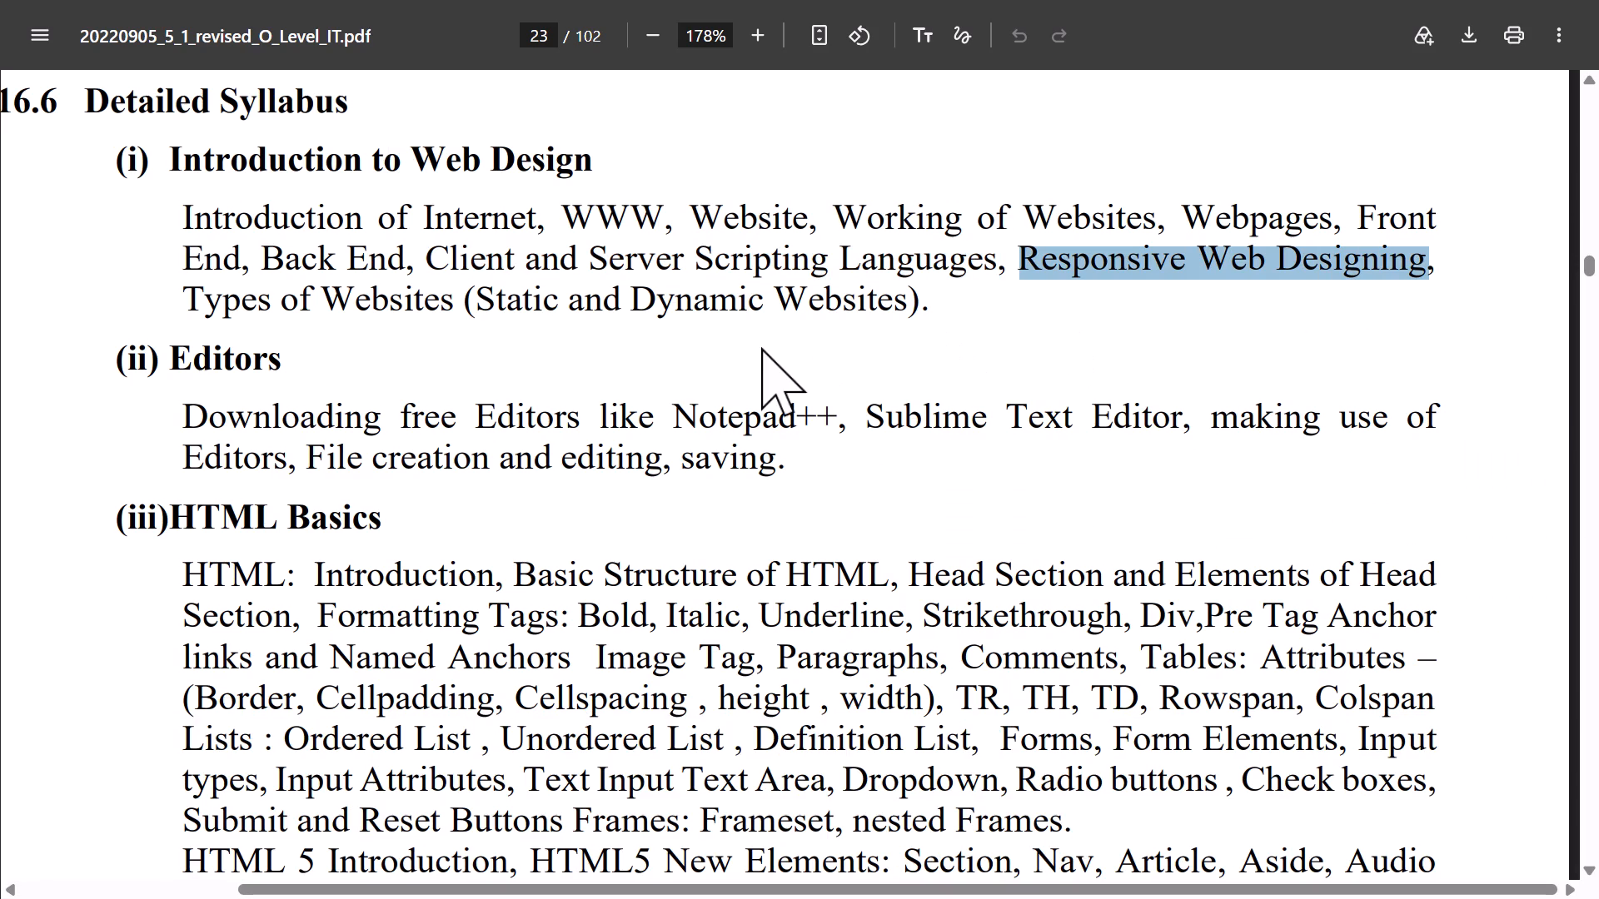
key("ctrl+c")
key("alt+Tab")
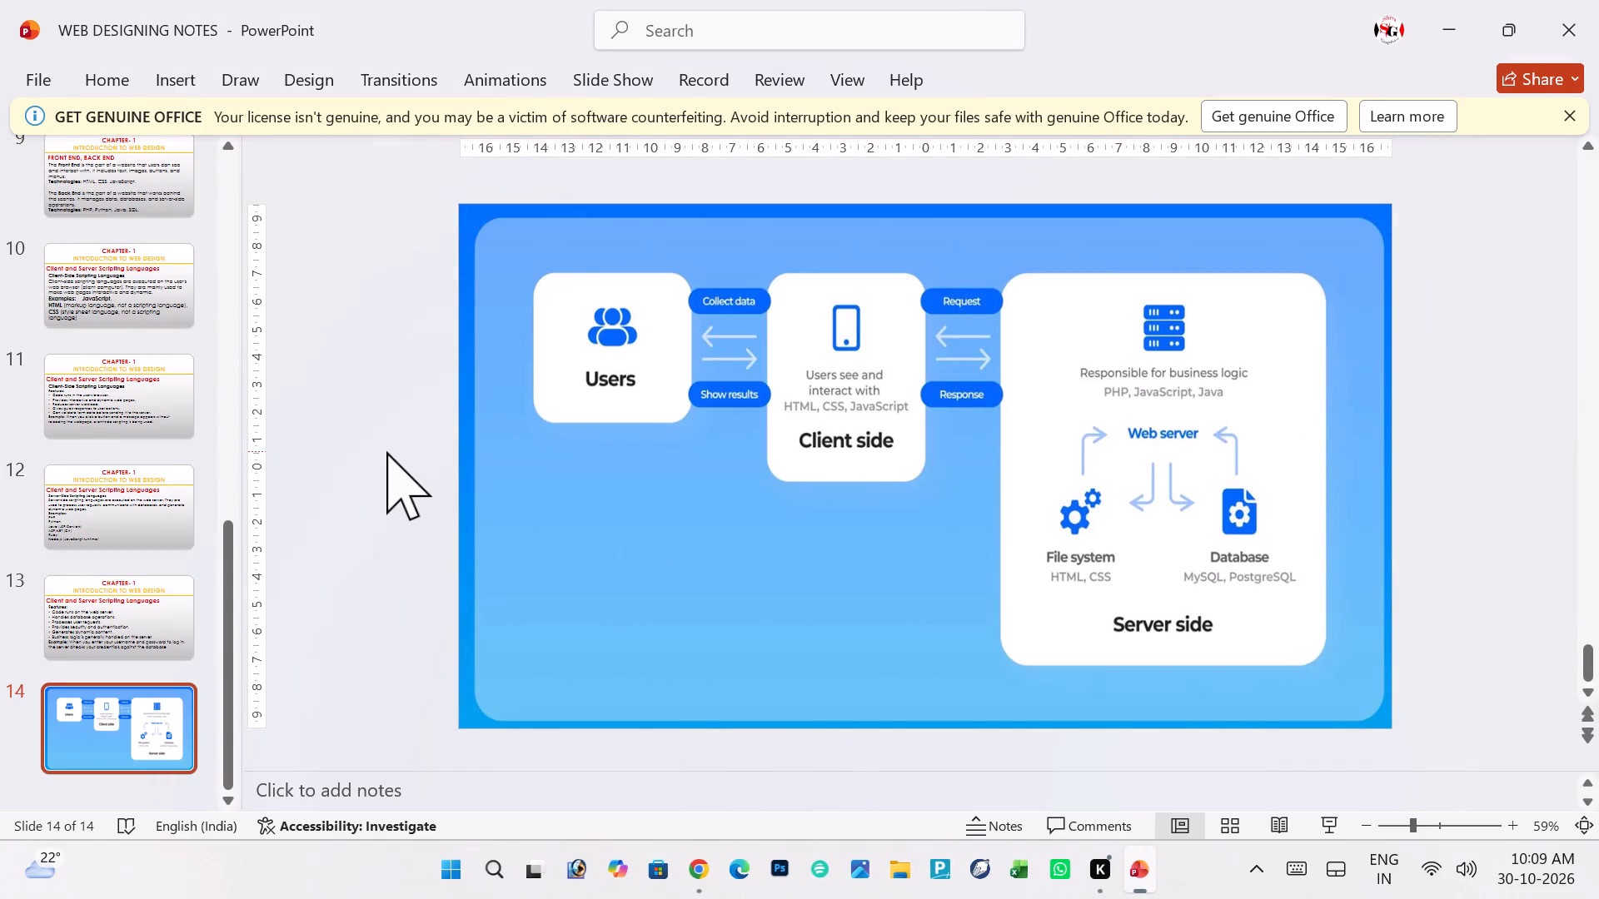
Copy slide 13 and paste it after slide 14 as slide 15.
left_click(385, 451)
left_click(134, 601)
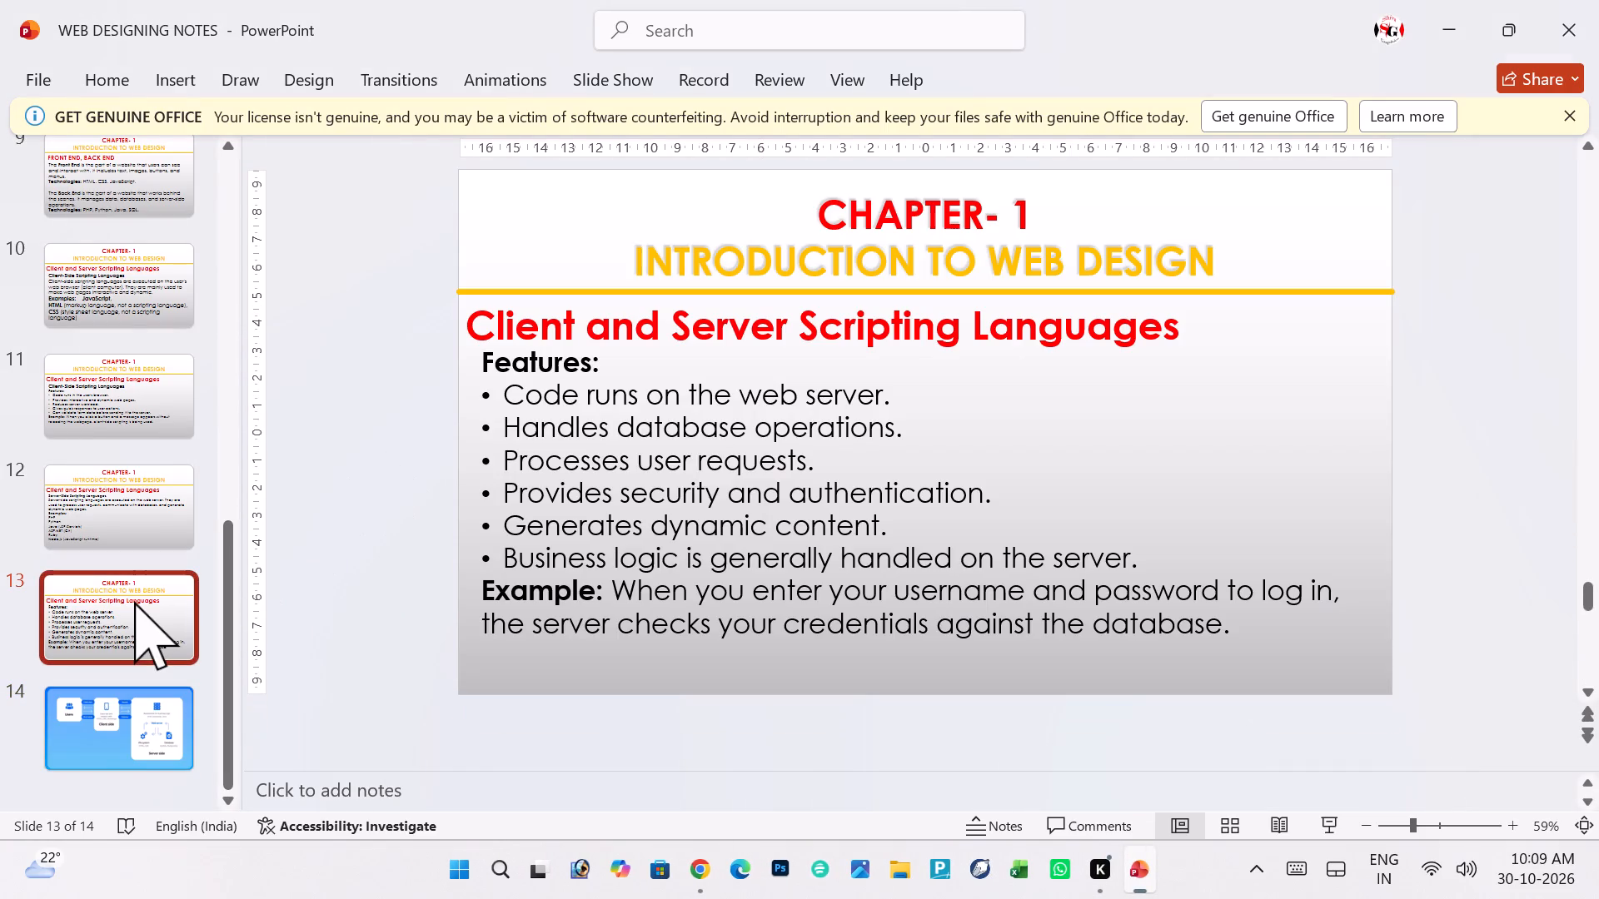
key("ctrl+c")
left_click(117, 728)
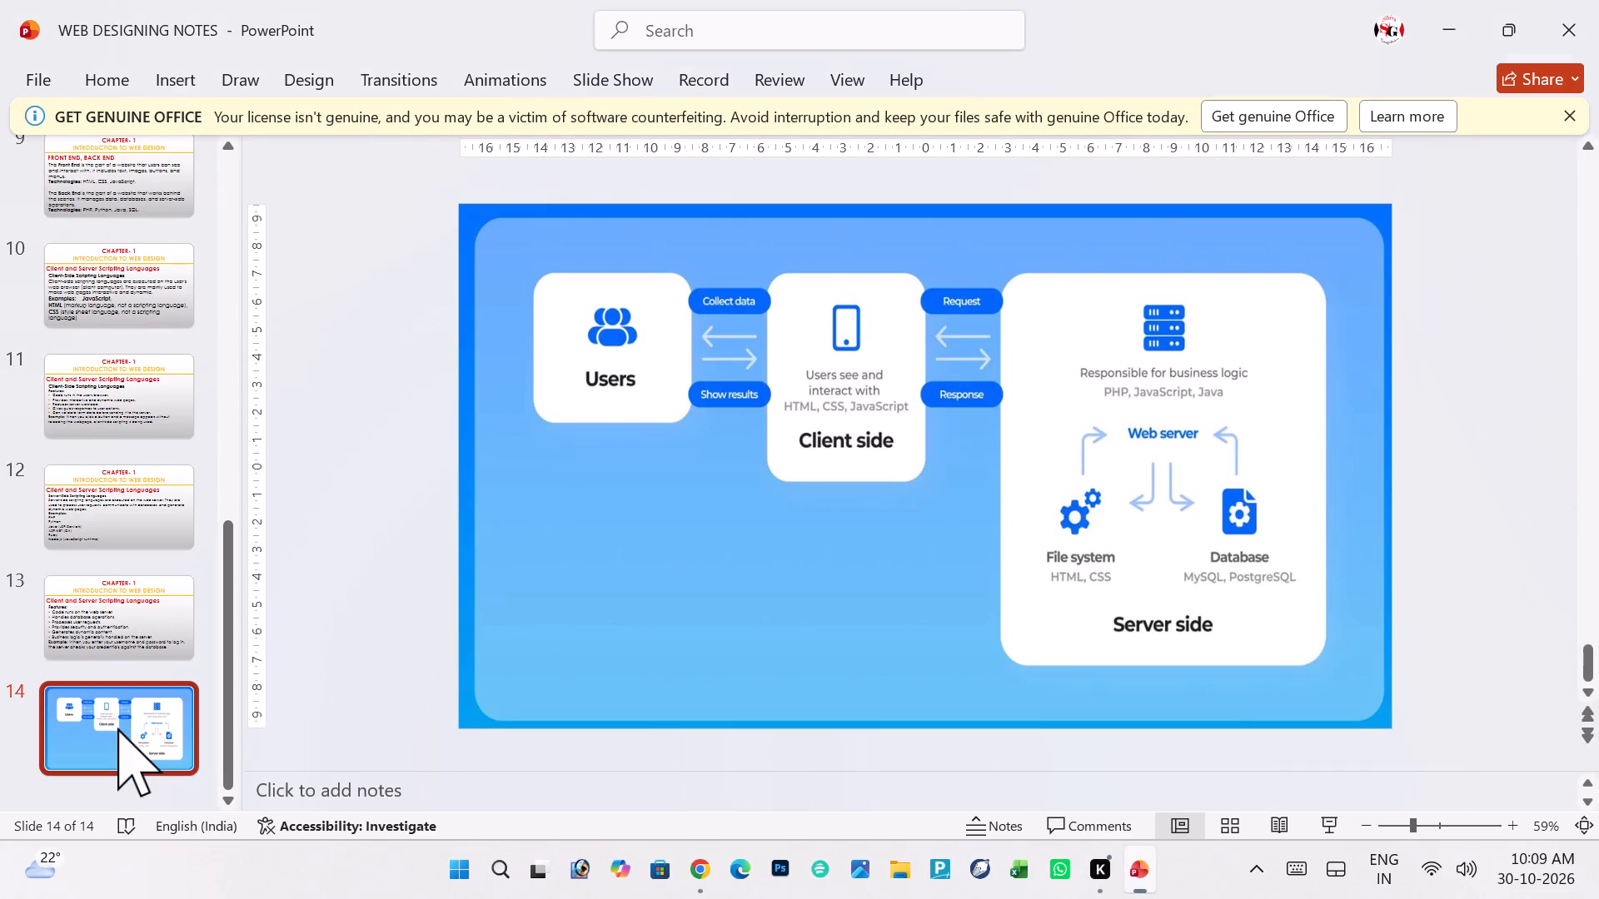
key("ctrl+v")
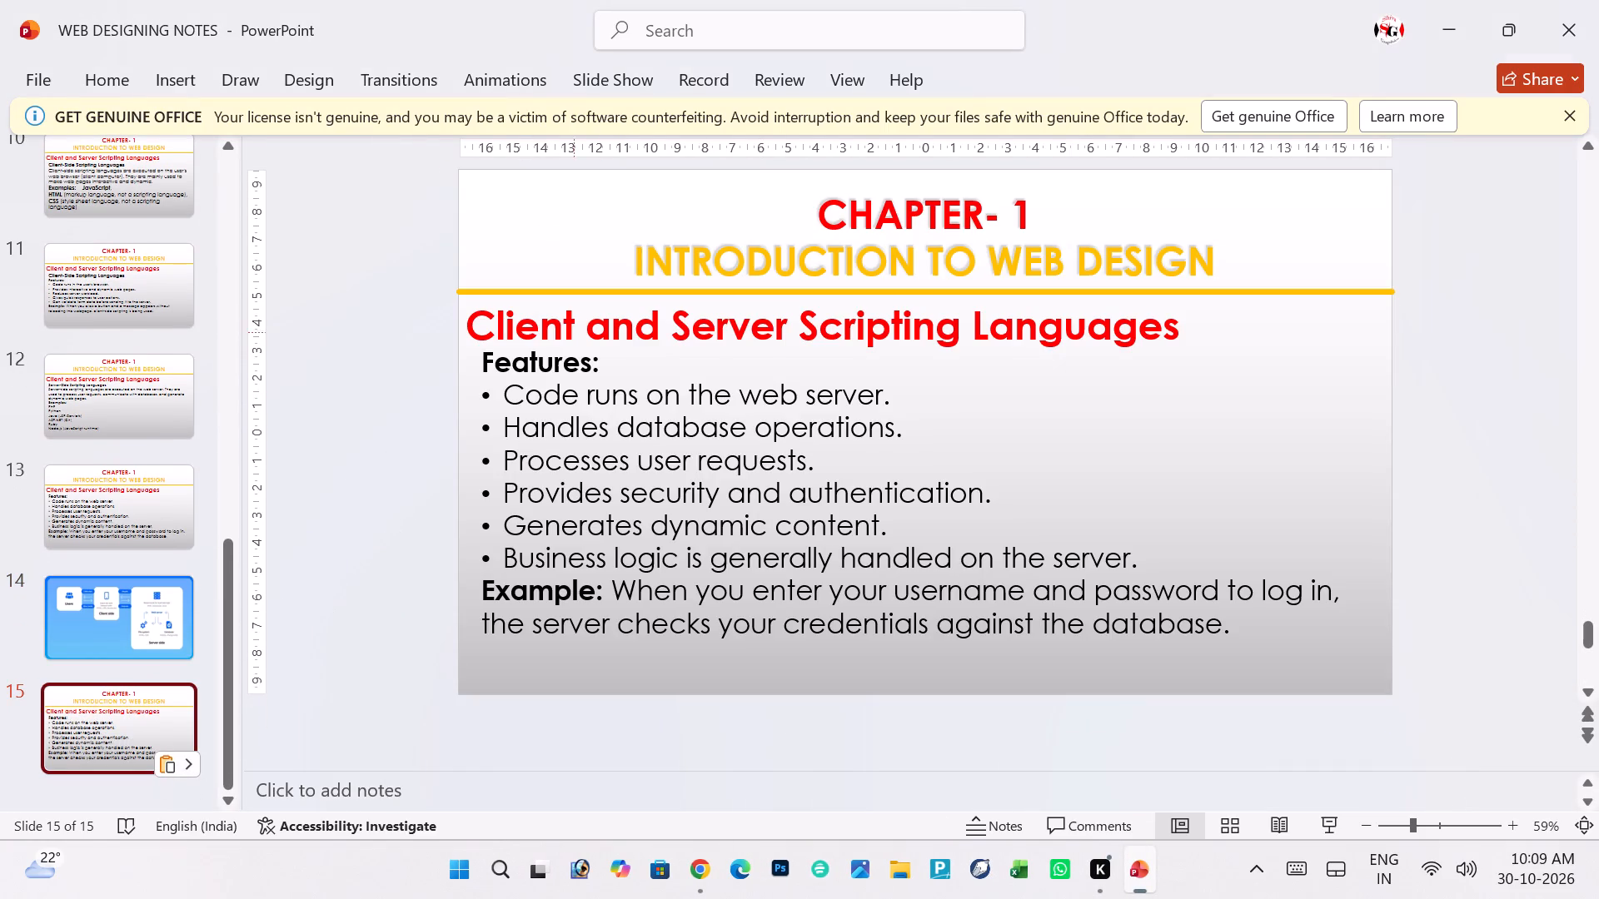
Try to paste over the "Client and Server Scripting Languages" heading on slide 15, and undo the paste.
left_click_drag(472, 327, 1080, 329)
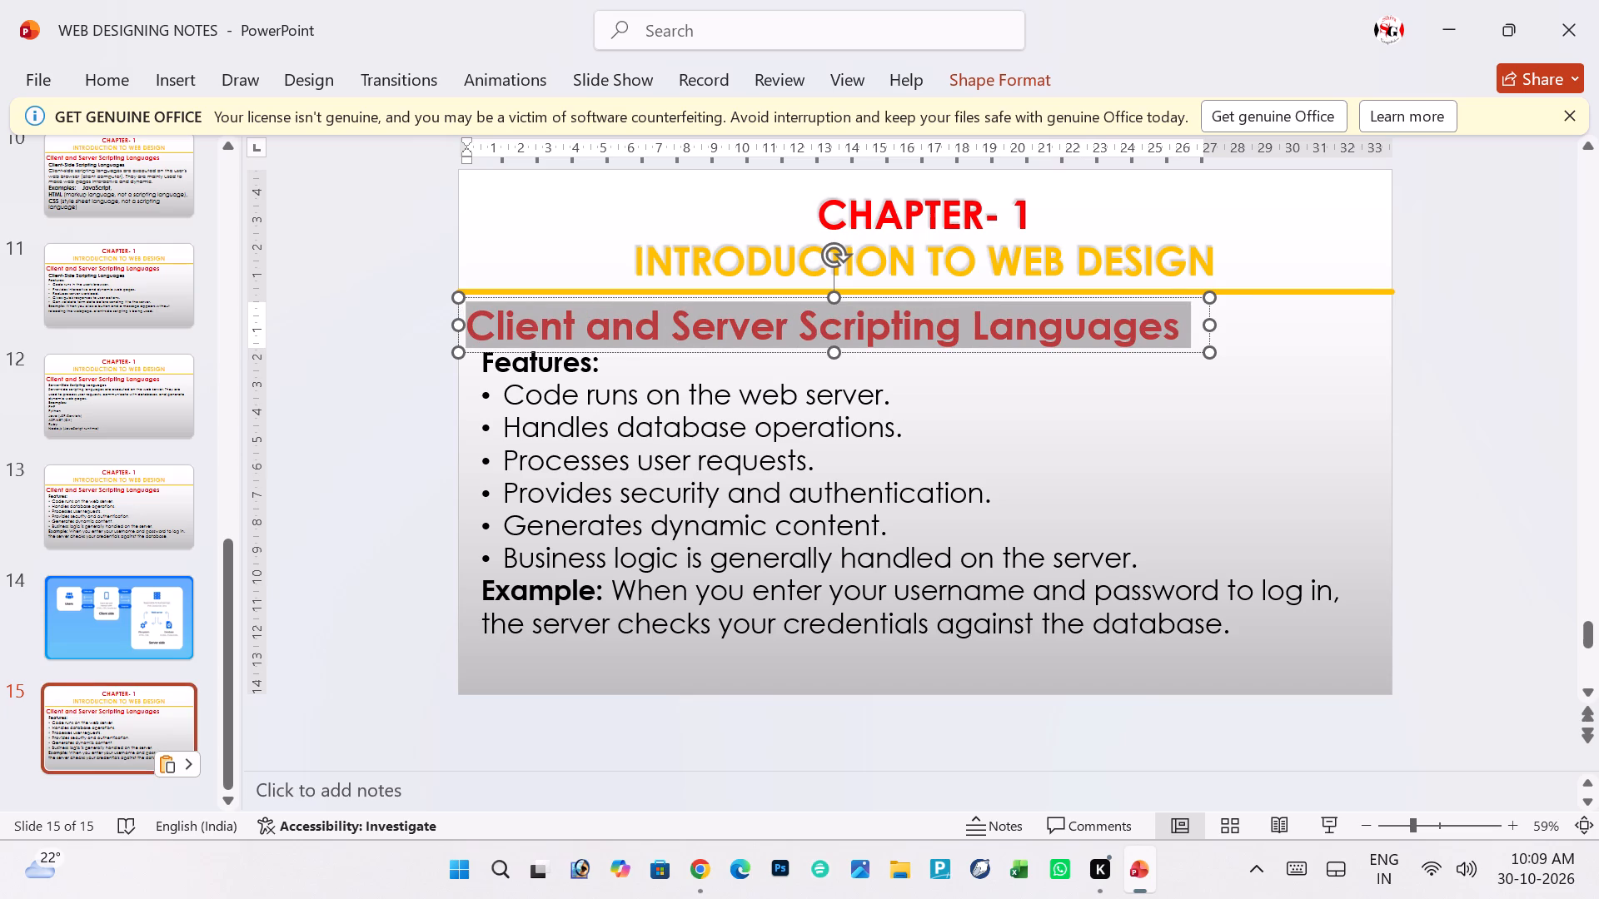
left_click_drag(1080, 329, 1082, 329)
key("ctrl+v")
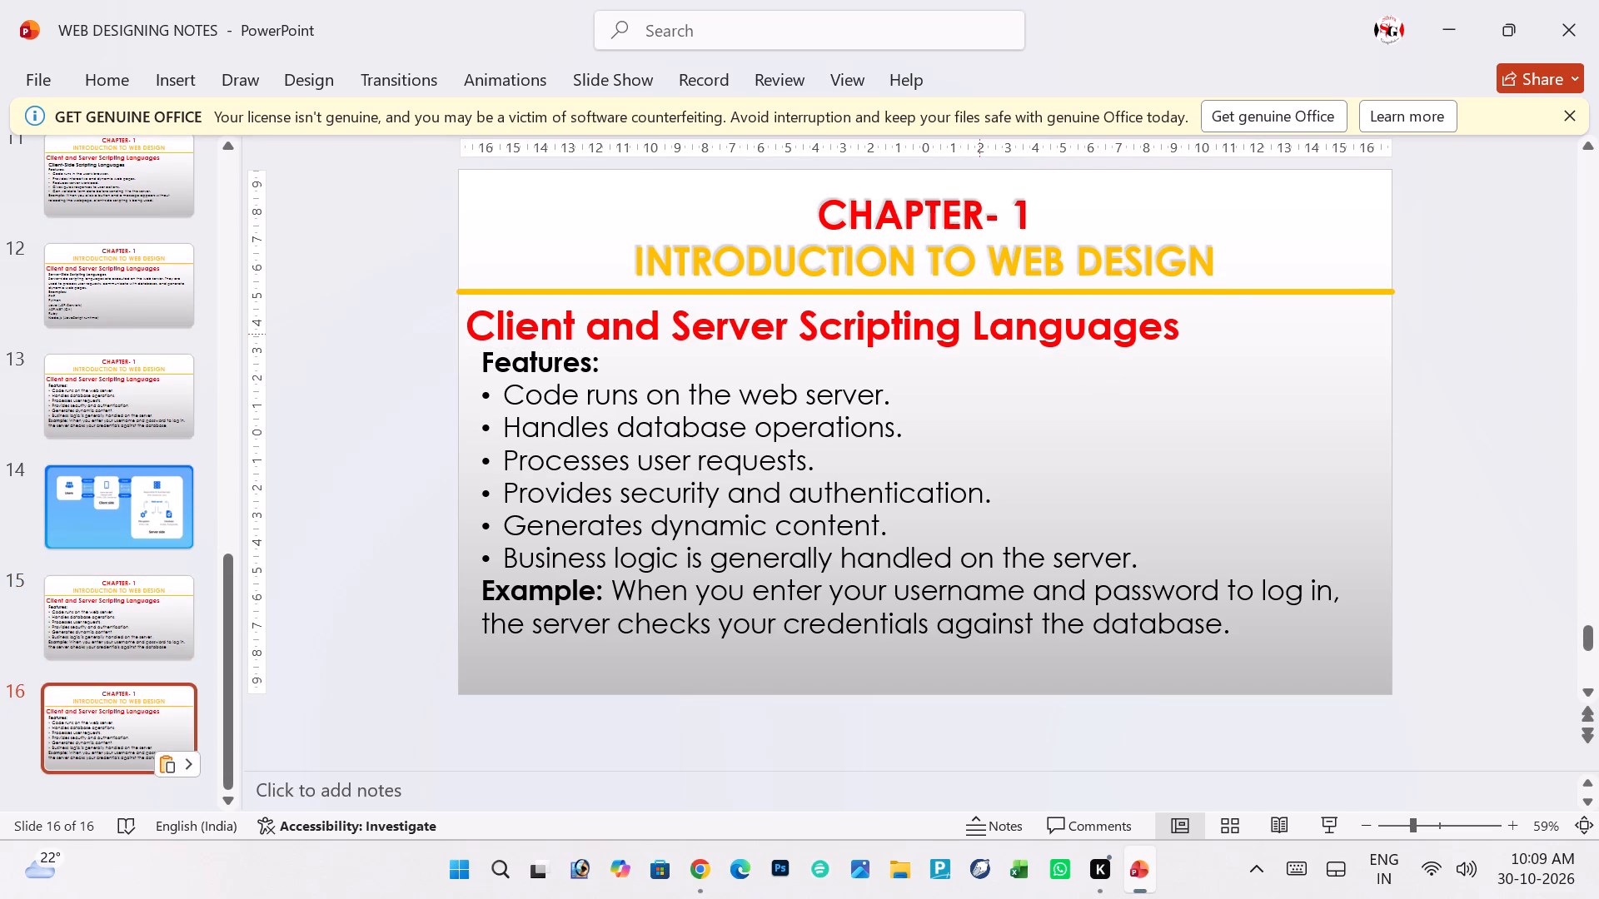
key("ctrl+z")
Copy "Responsive Web Designing" from the syllabus PDF again and paste it over "and Server Scripting Languages" in slide 15's heading.
key("alt+Tab")
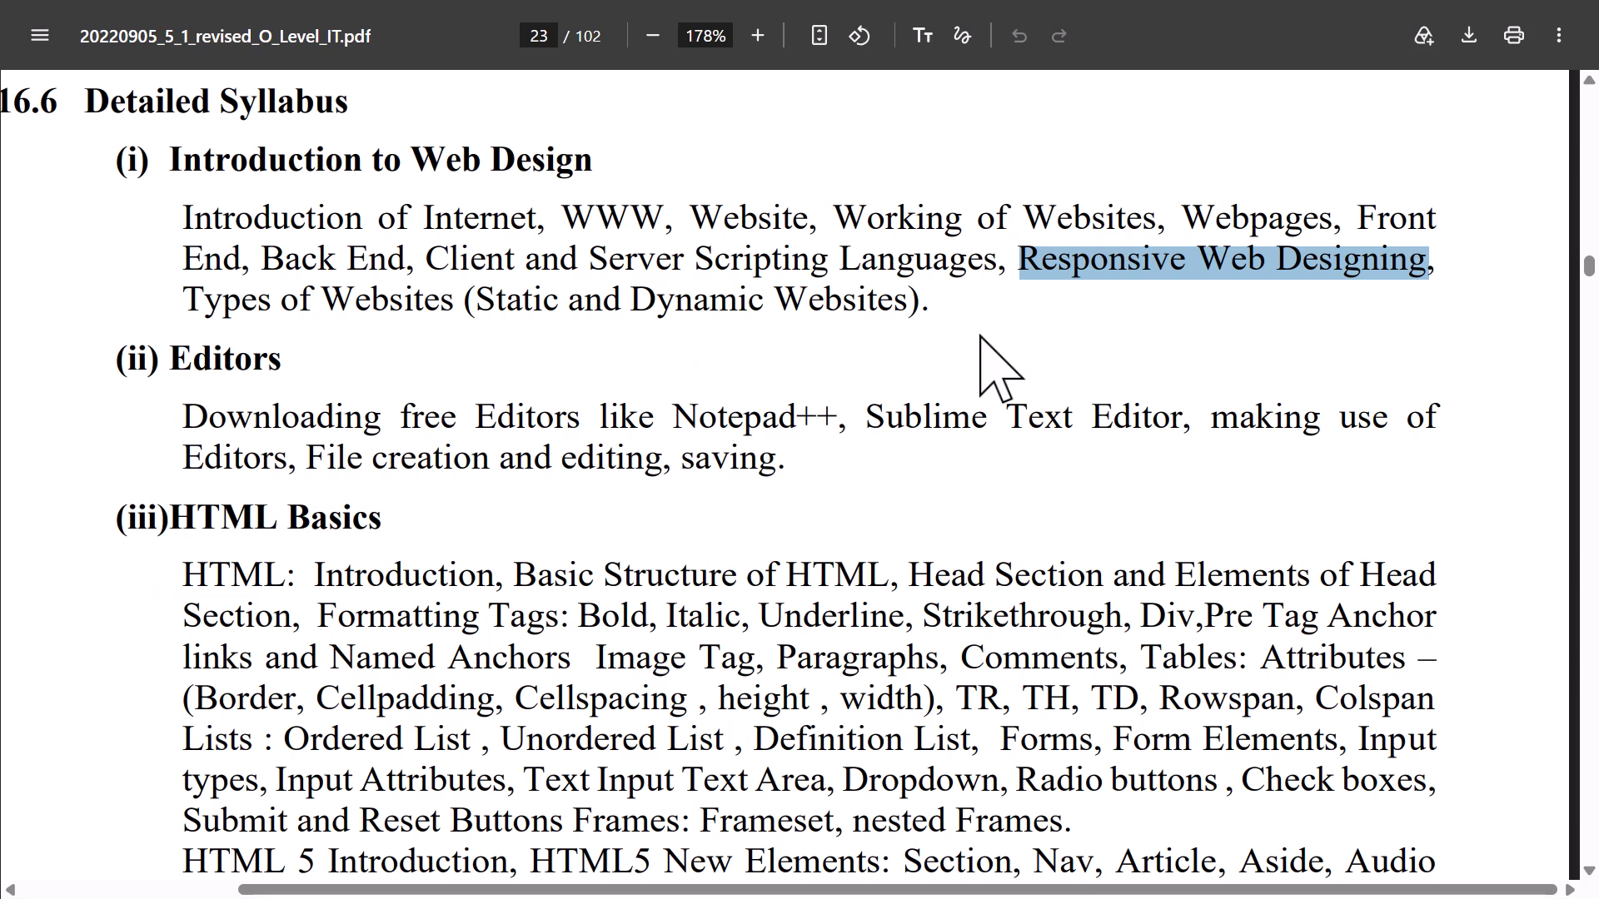
key("ctrl+c")
key("alt+Tab")
key("ctrl+v")
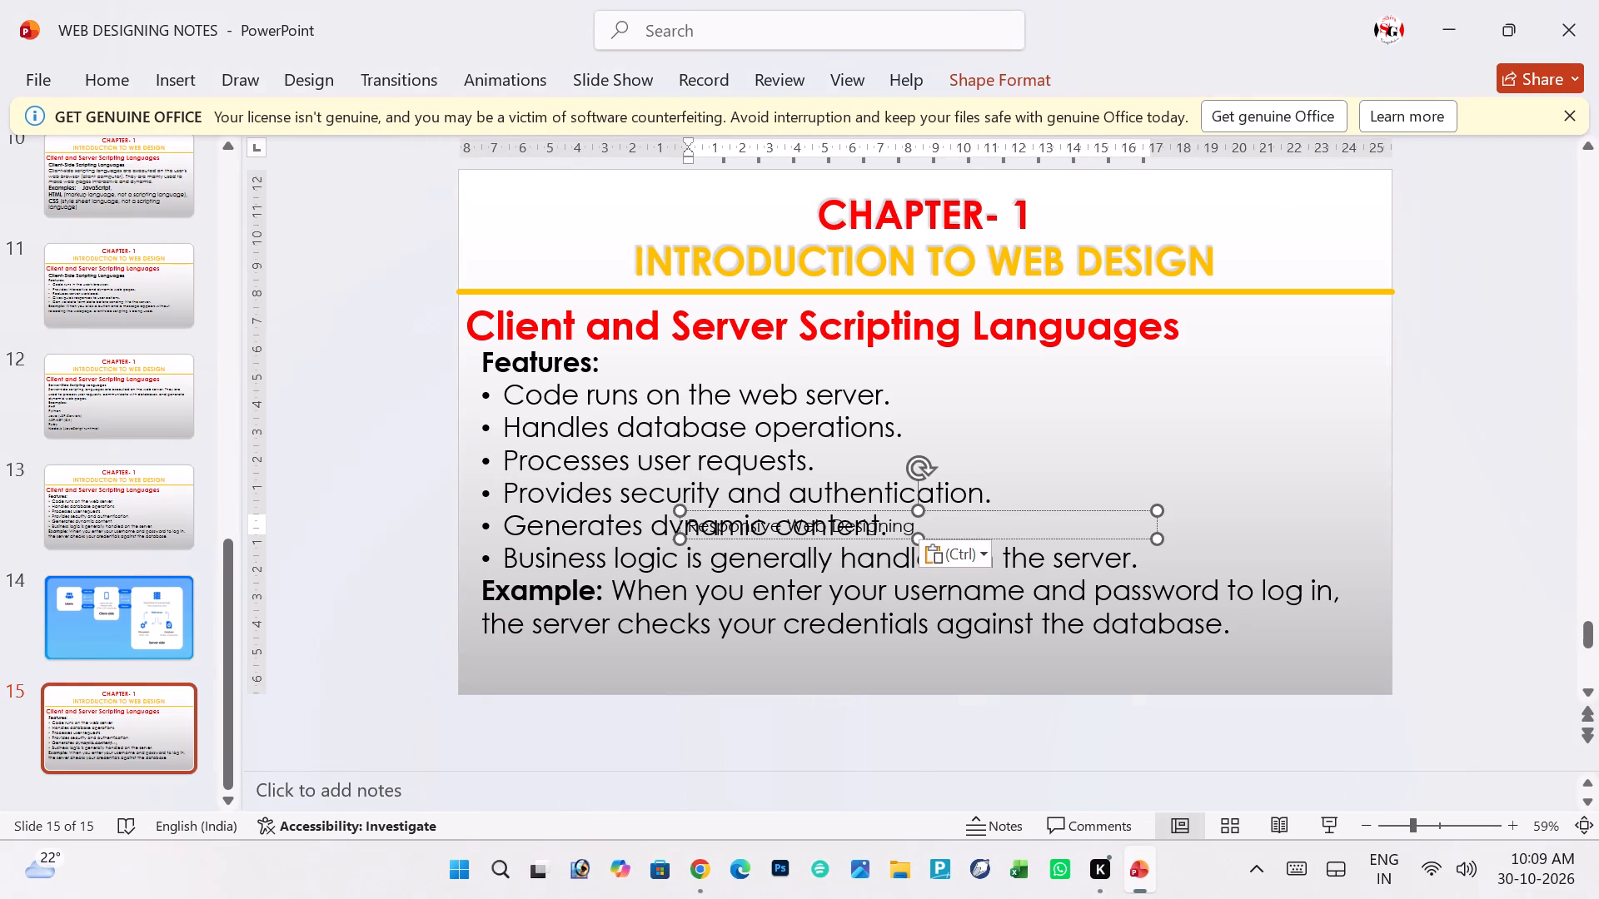
key("ctrl+z")
left_click(1010, 328)
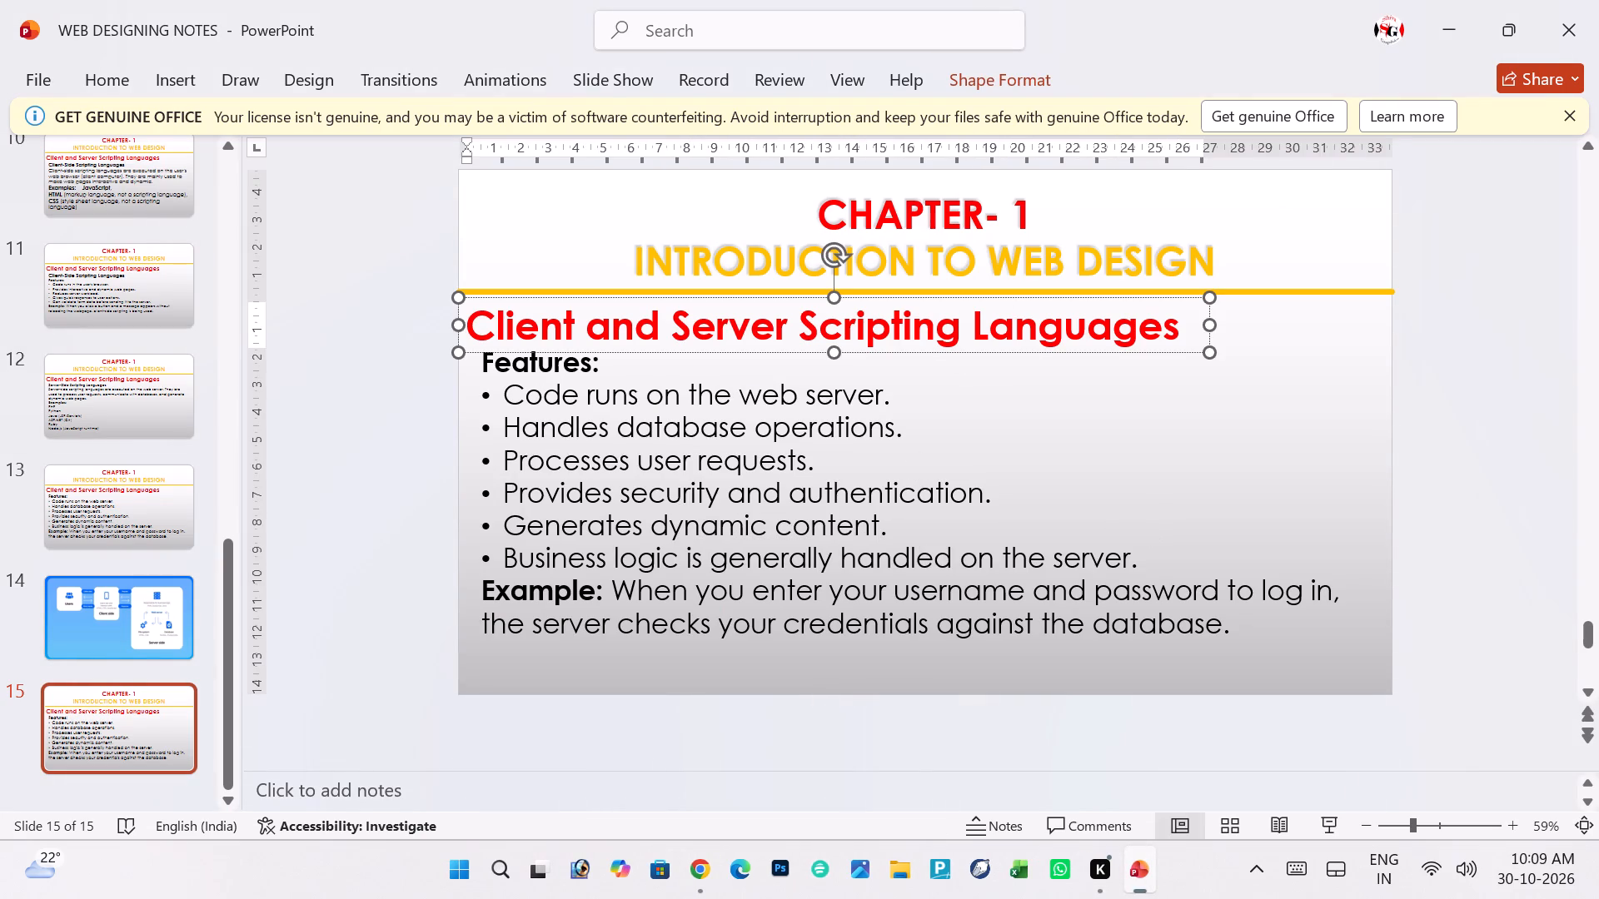
left_click(1181, 322)
left_click_drag(1176, 327, 602, 330)
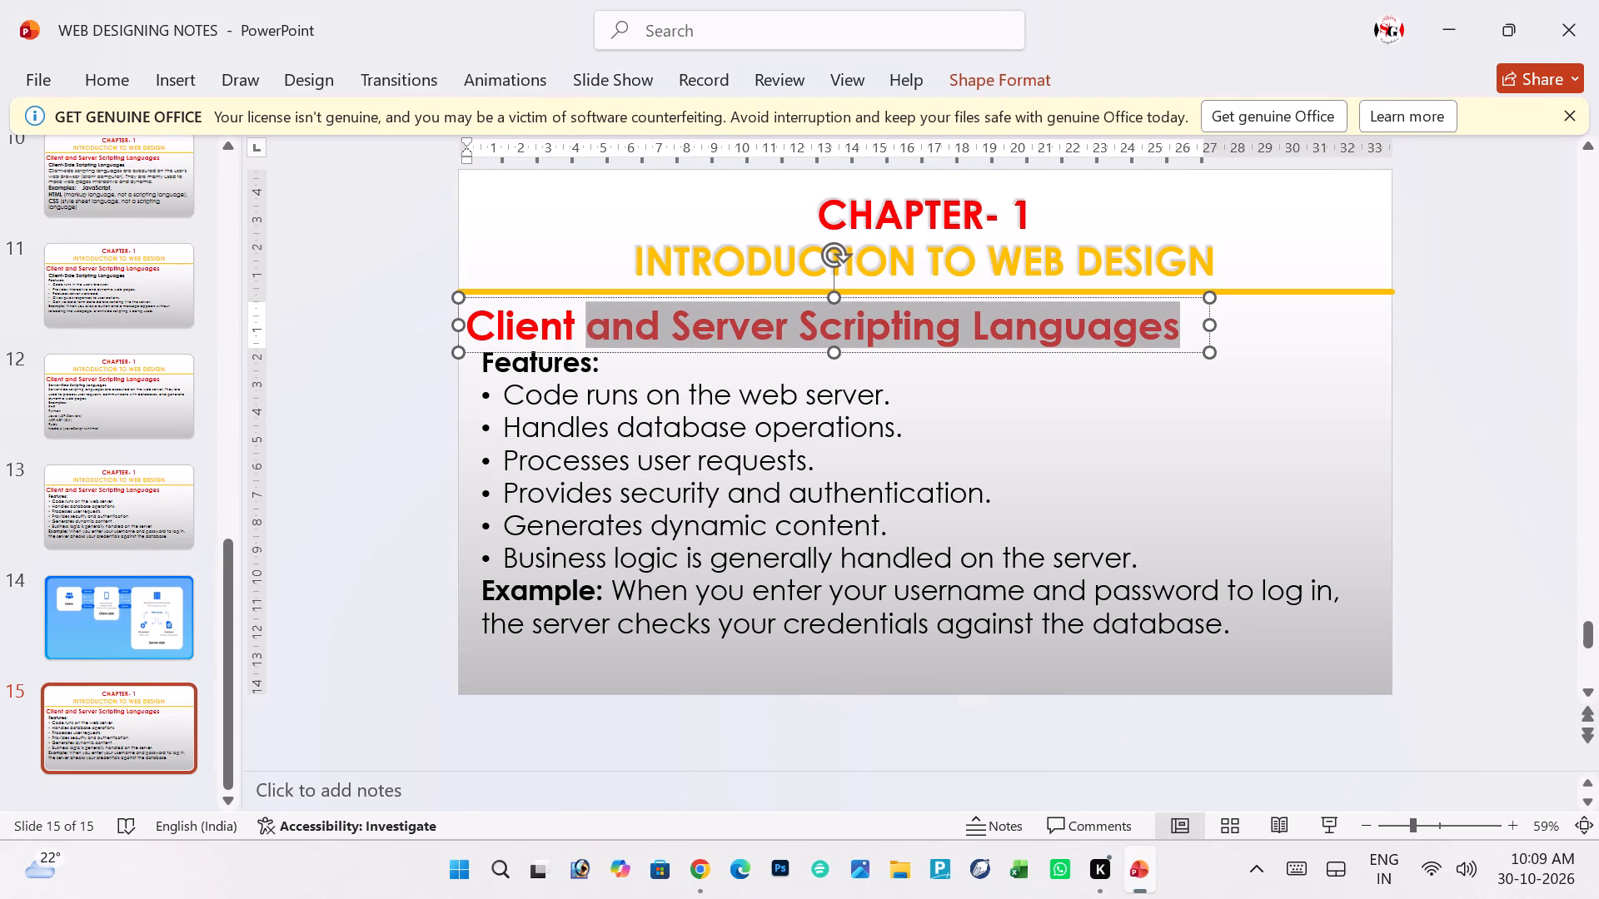
left_click_drag(602, 330, 596, 329)
key("ctrl+v")
Apply the red bold formatting of "Client" to "Responsive Web Designing" in slide 15's heading with Format Painter.
left_click_drag(539, 325, 566, 326)
left_click(844, 270)
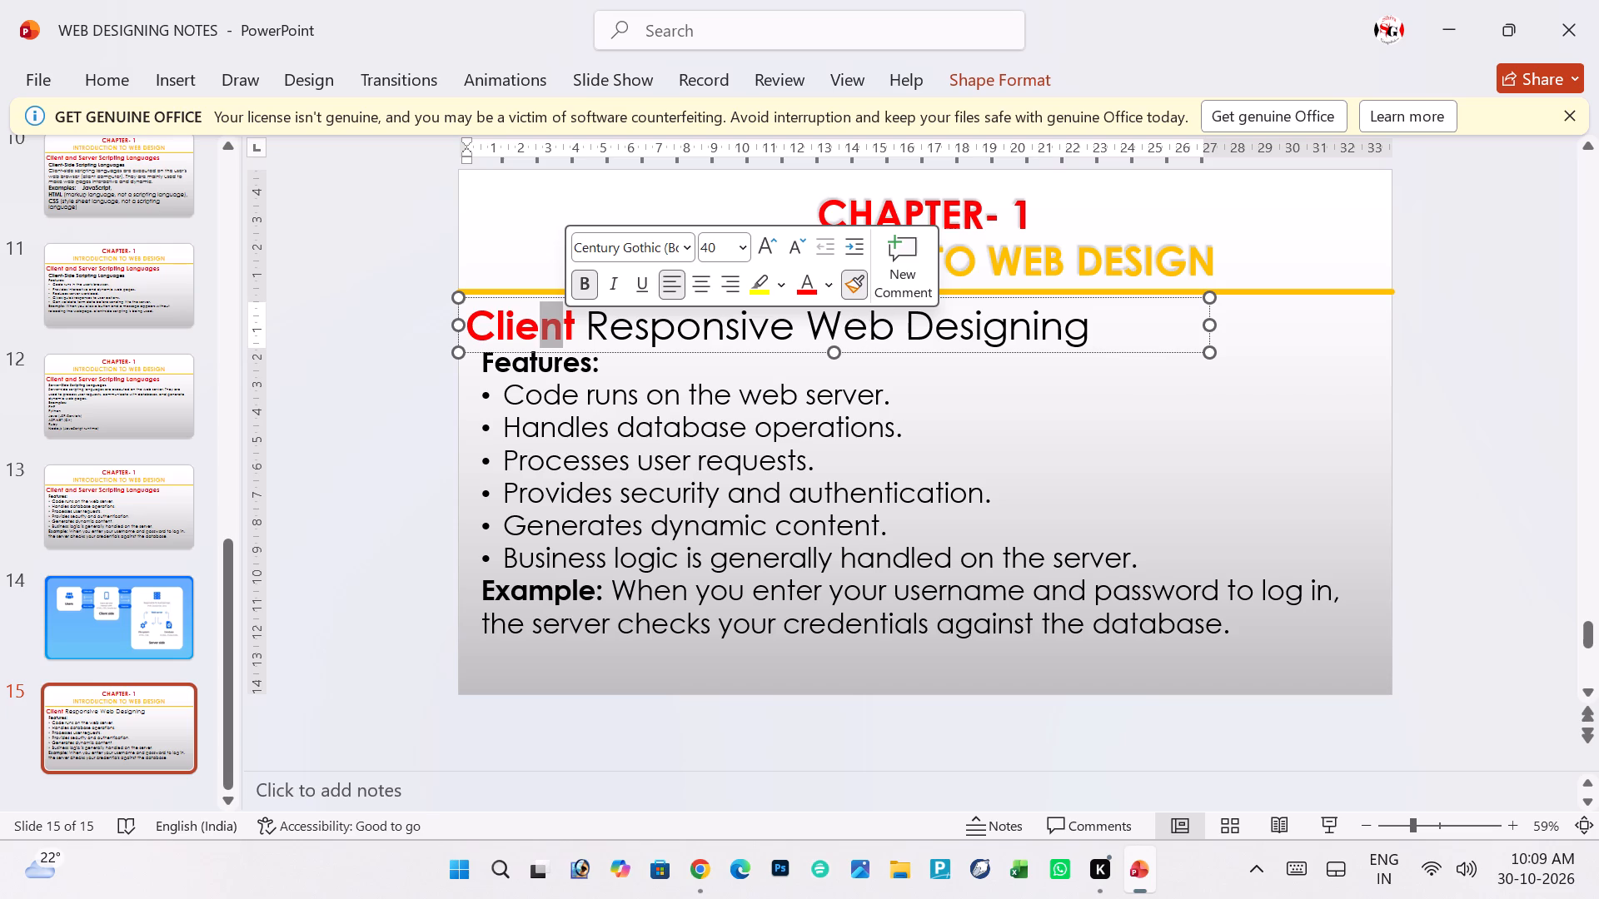
left_click_drag(629, 317, 1084, 324)
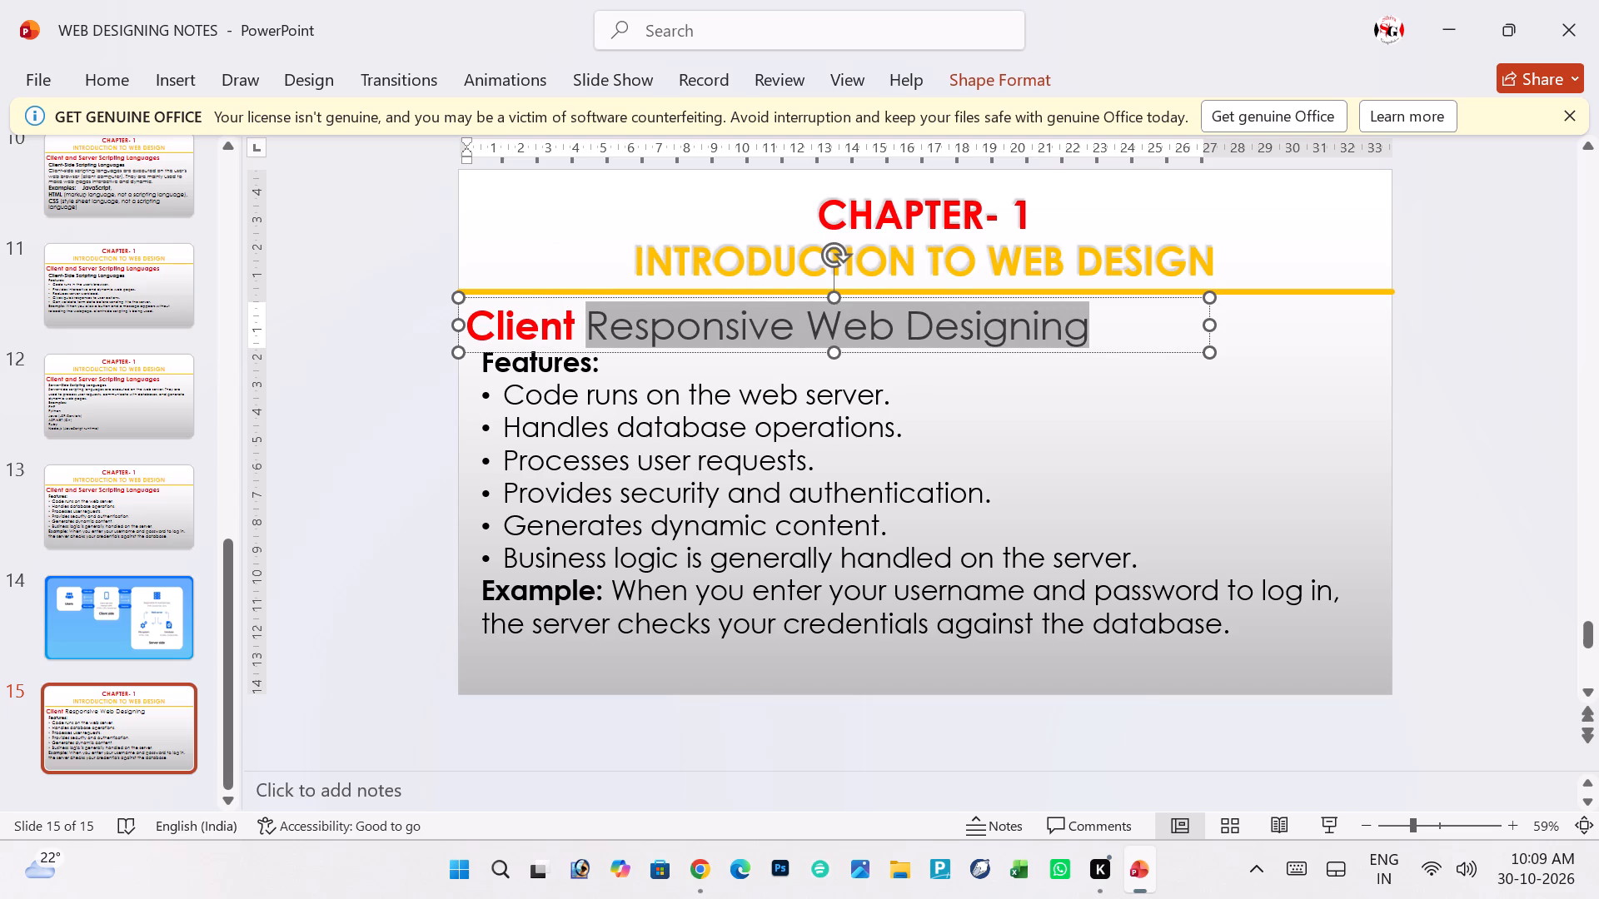
left_click_drag(1084, 324, 1138, 337)
left_click(588, 325)
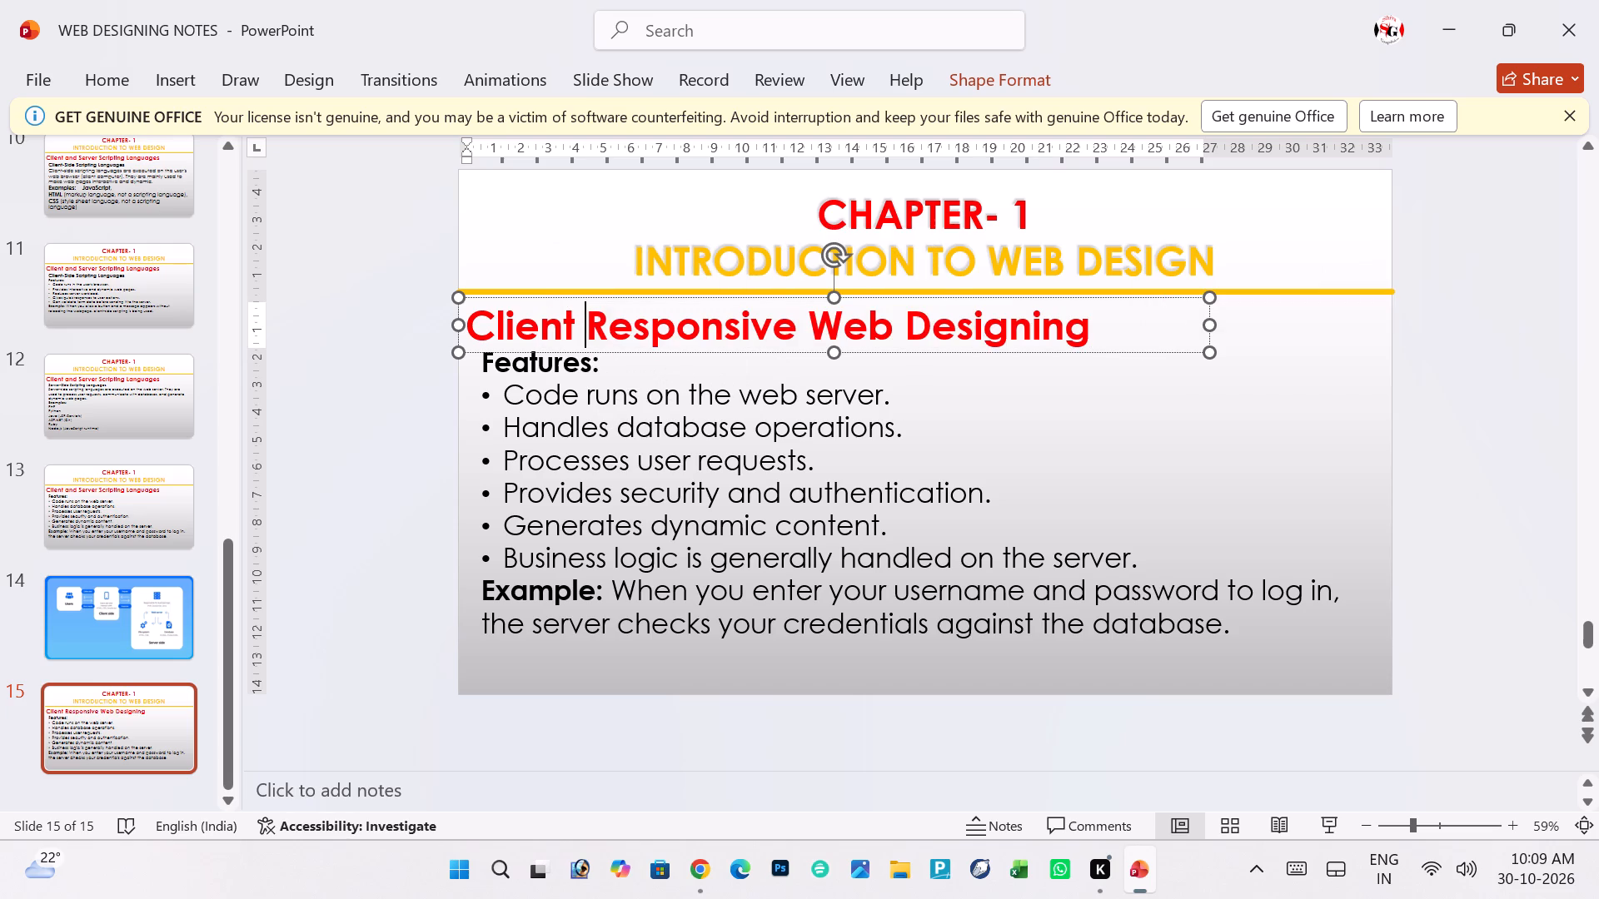
left_click_drag(579, 321, 366, 318)
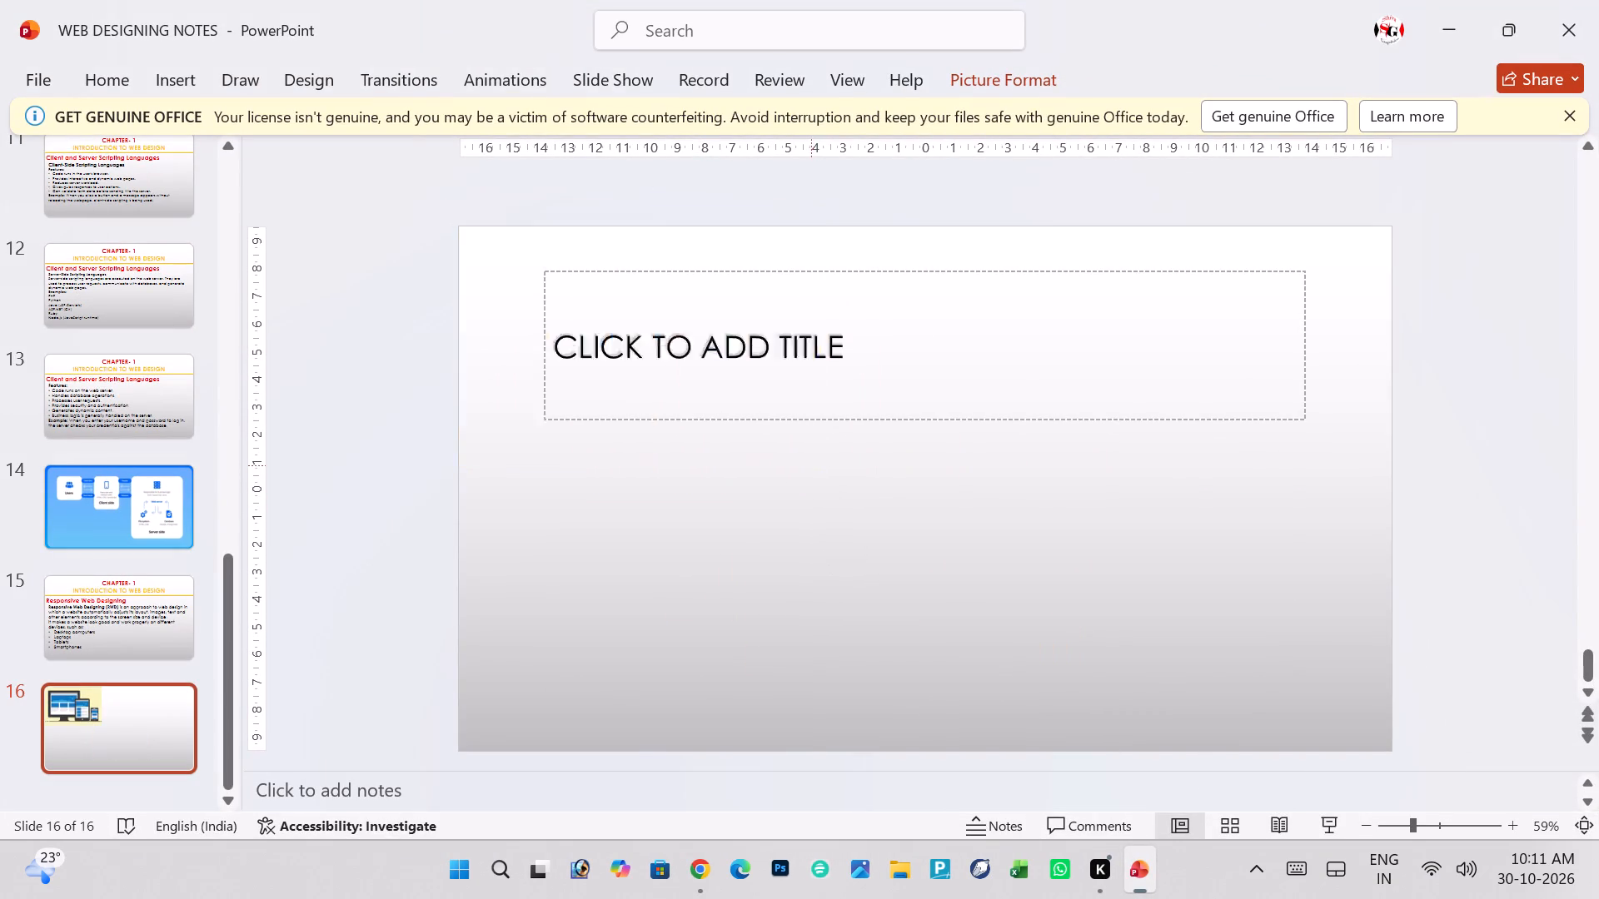
left_click_drag(838, 473, 1322, 705)
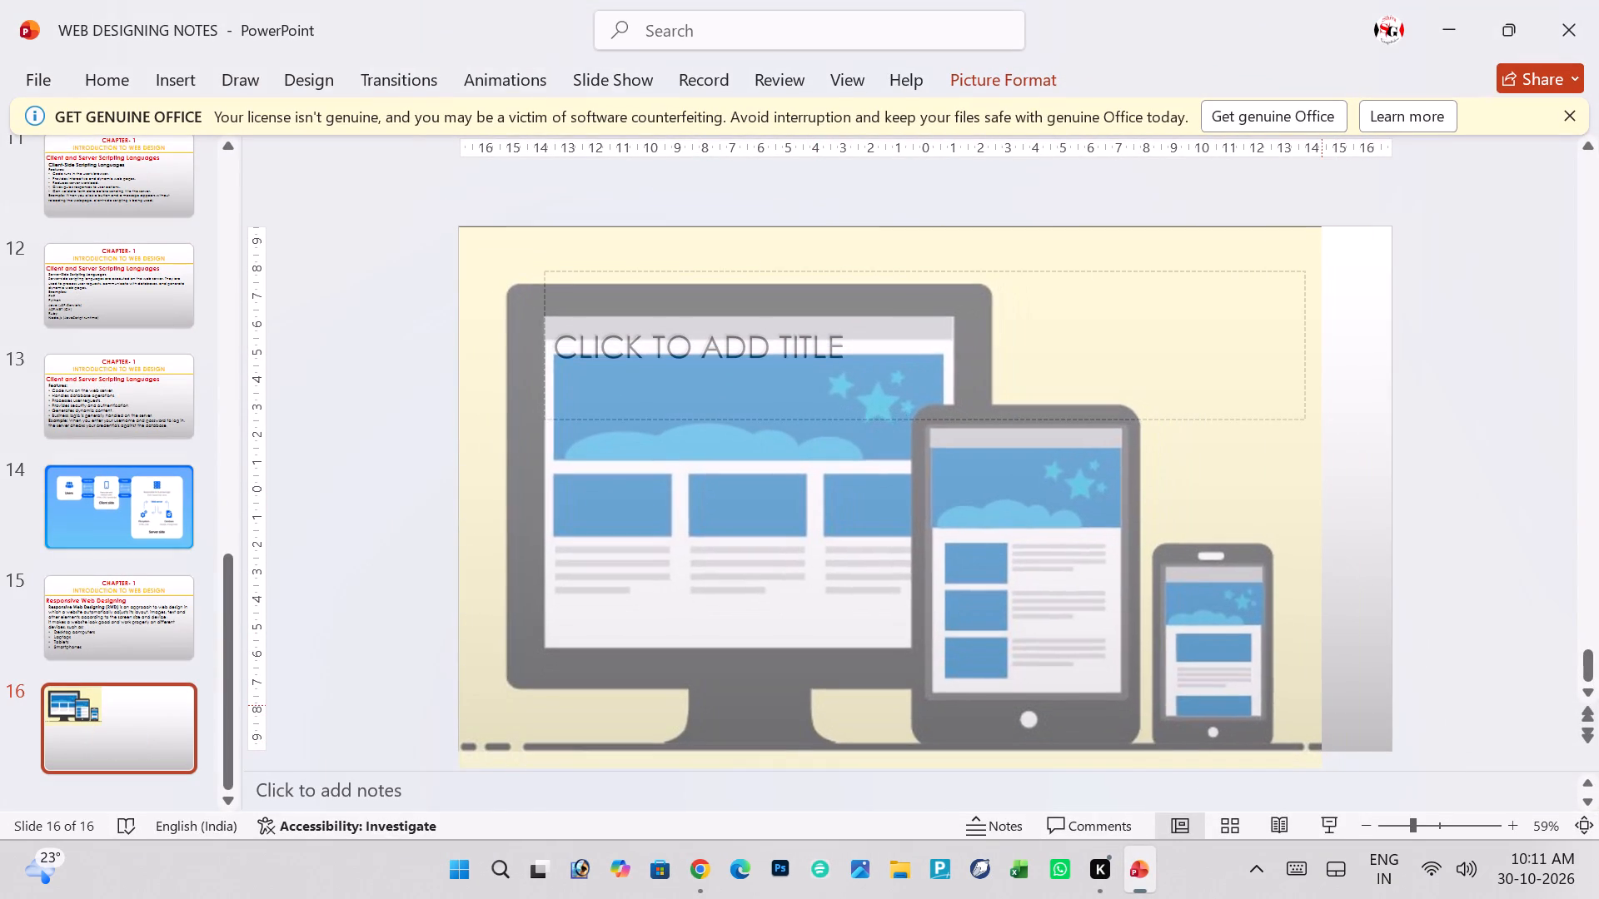
left_click_drag(1322, 705, 1236, 670)
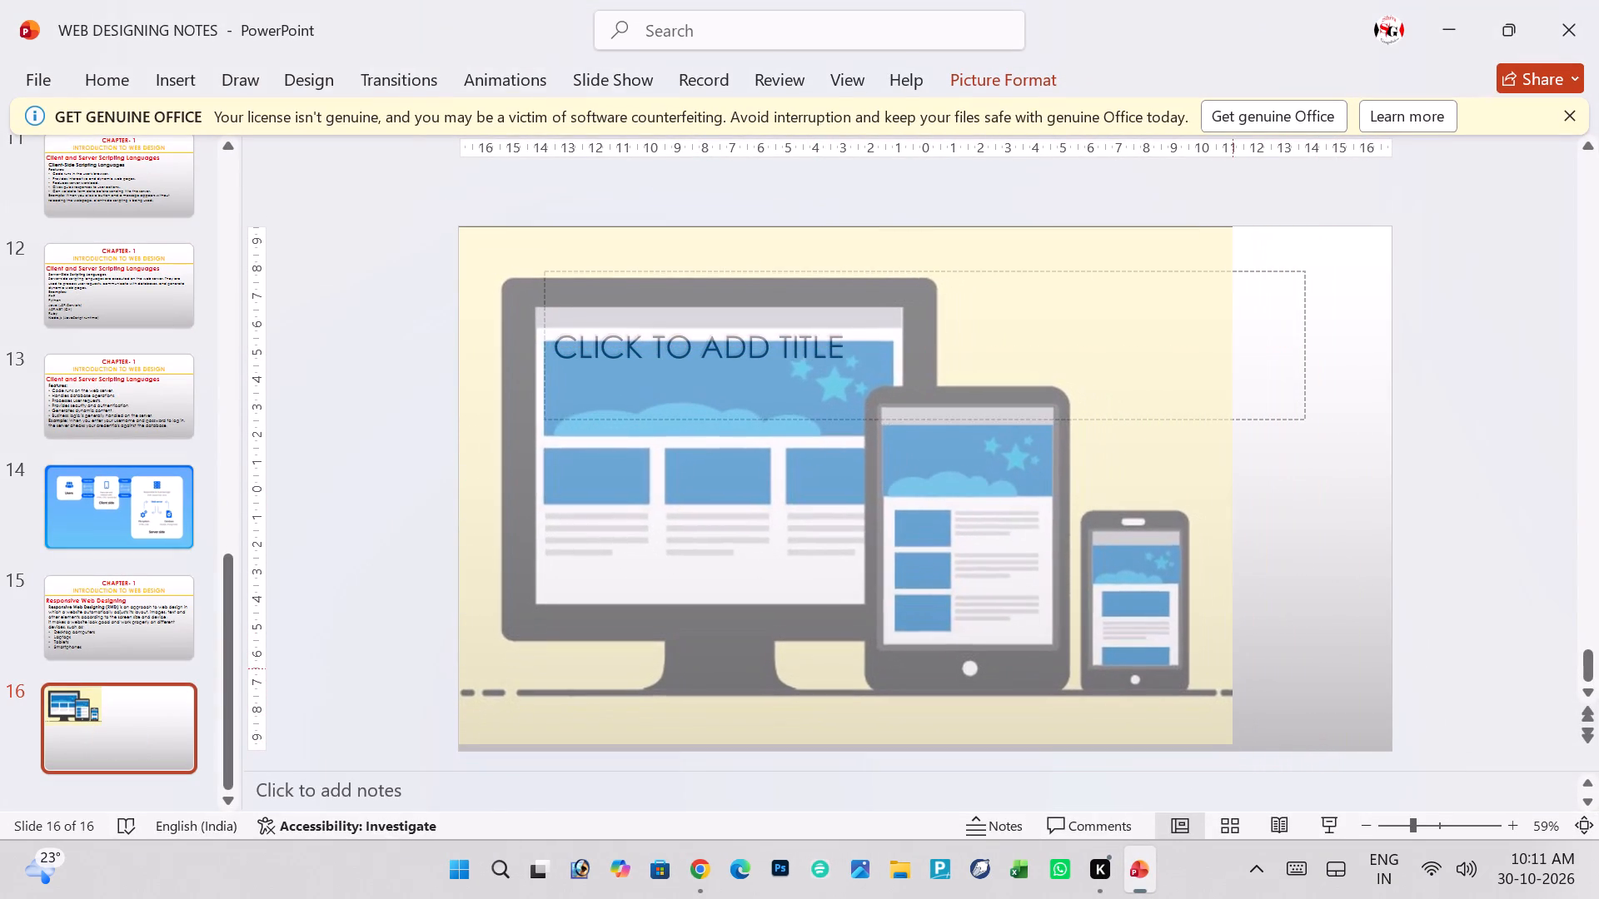
left_click_drag(1236, 670, 1245, 680)
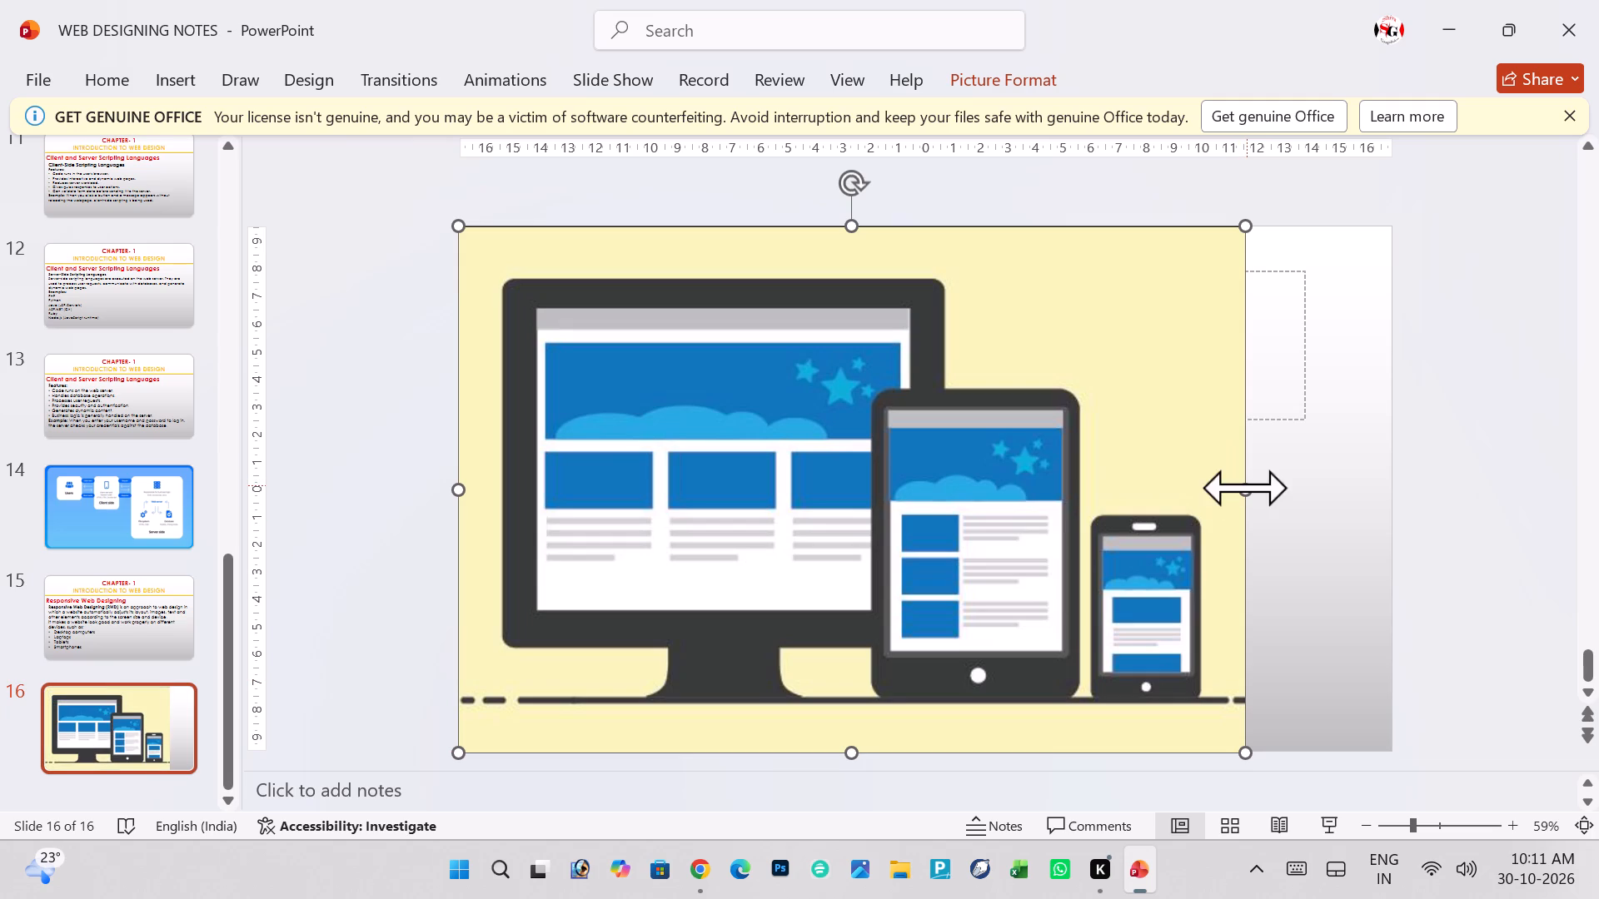
left_click_drag(1247, 487, 1390, 479)
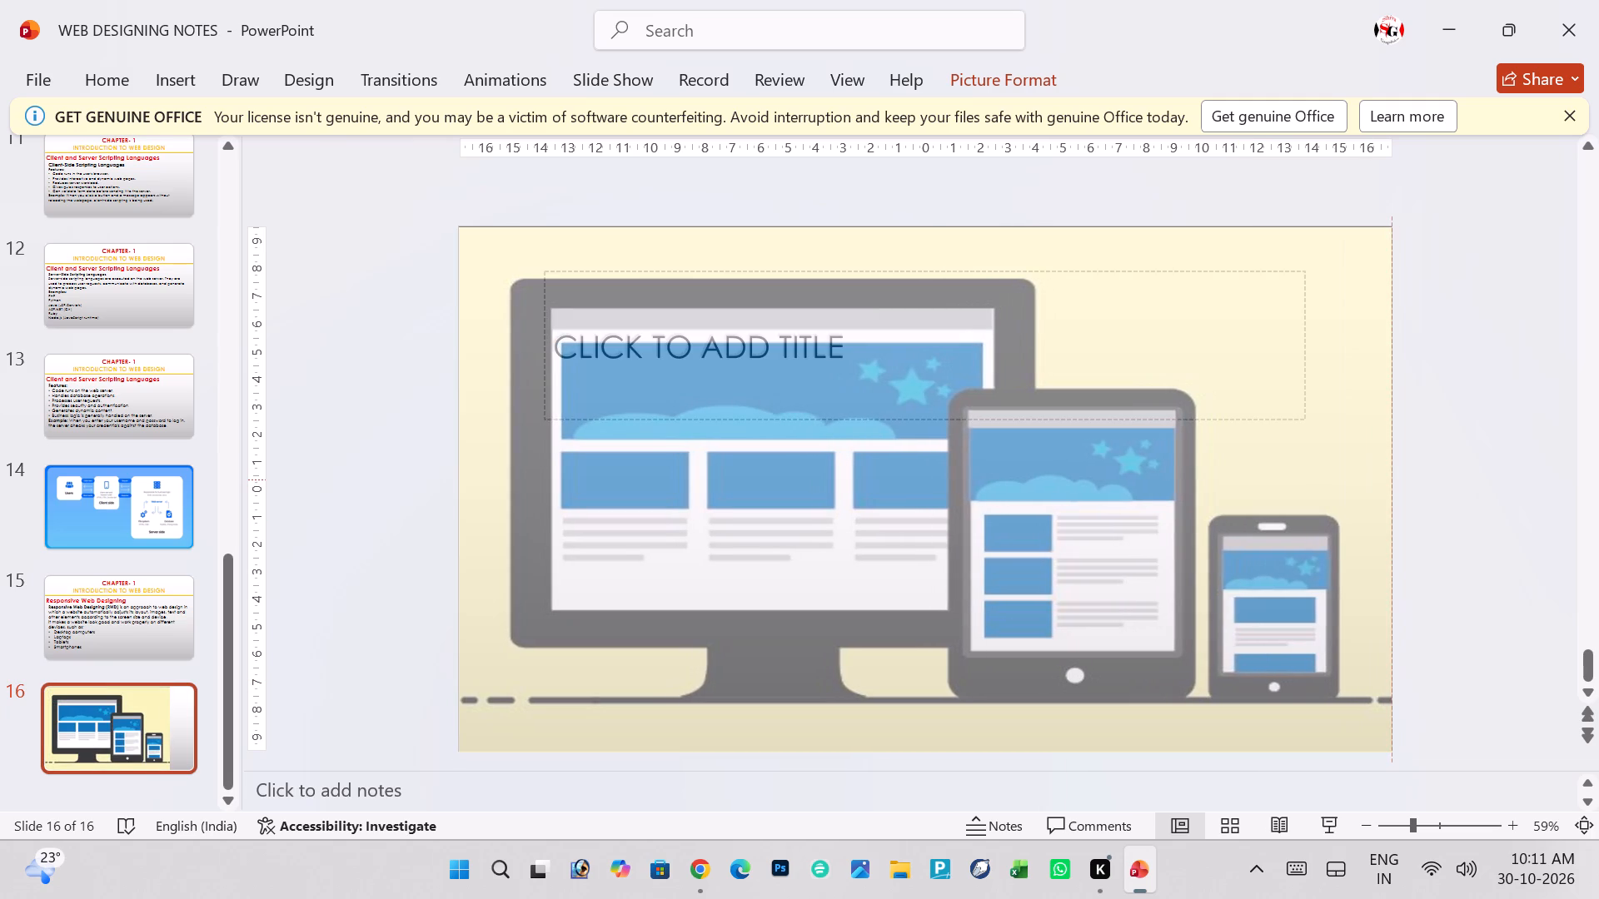
left_click(1470, 407)
left_click(384, 405)
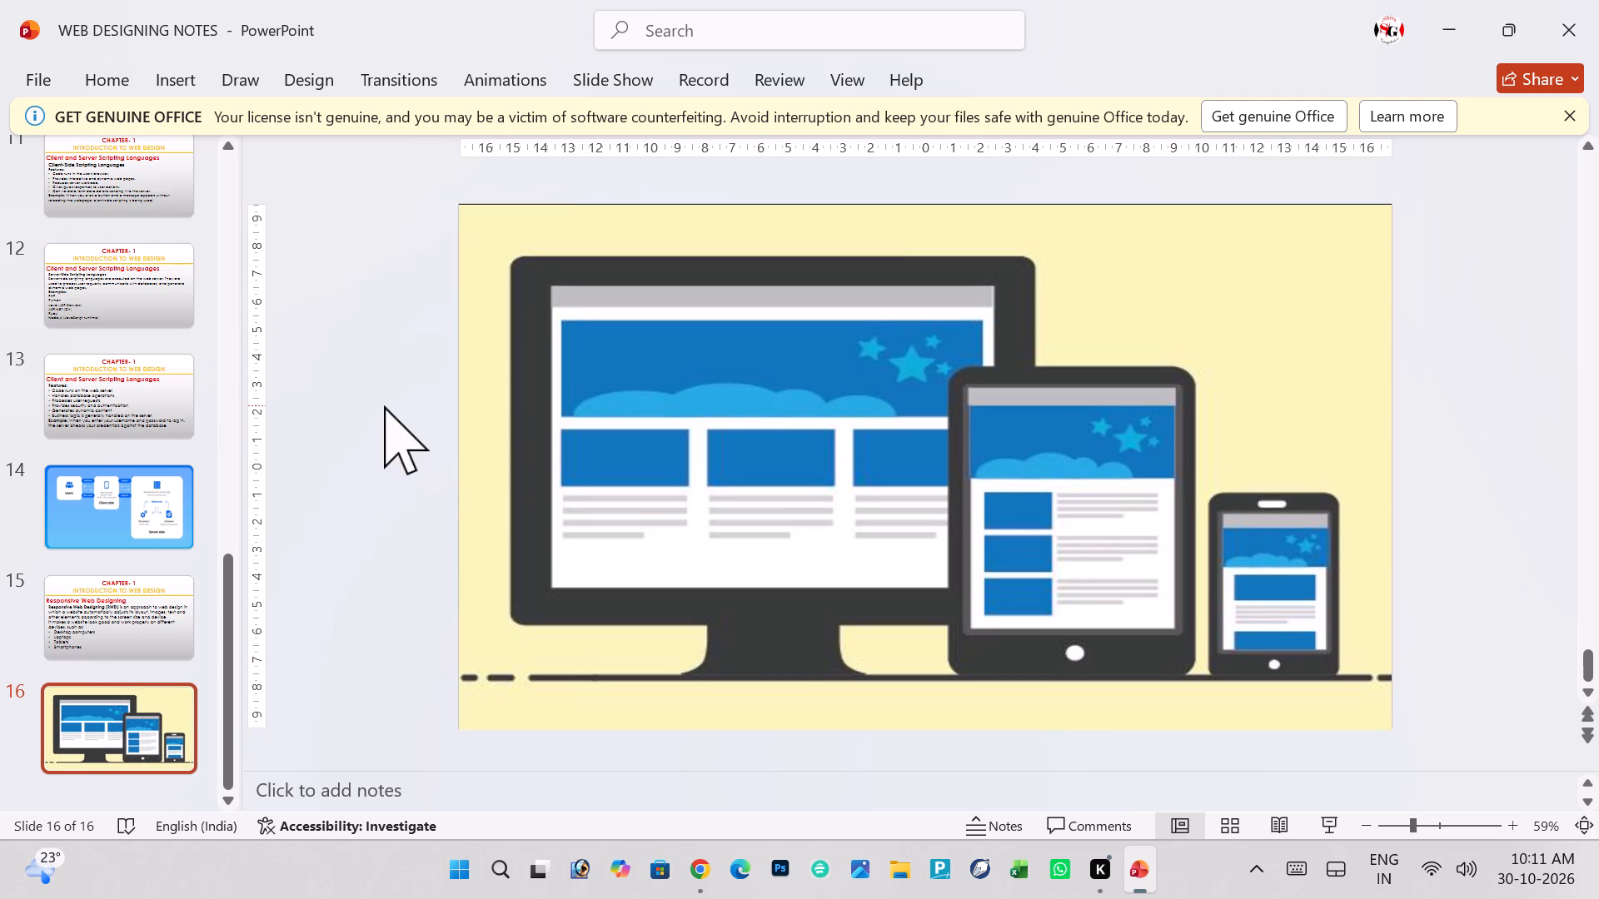
Go back to slide 15 and save the presentation.
left_click(109, 617)
left_click(322, 441)
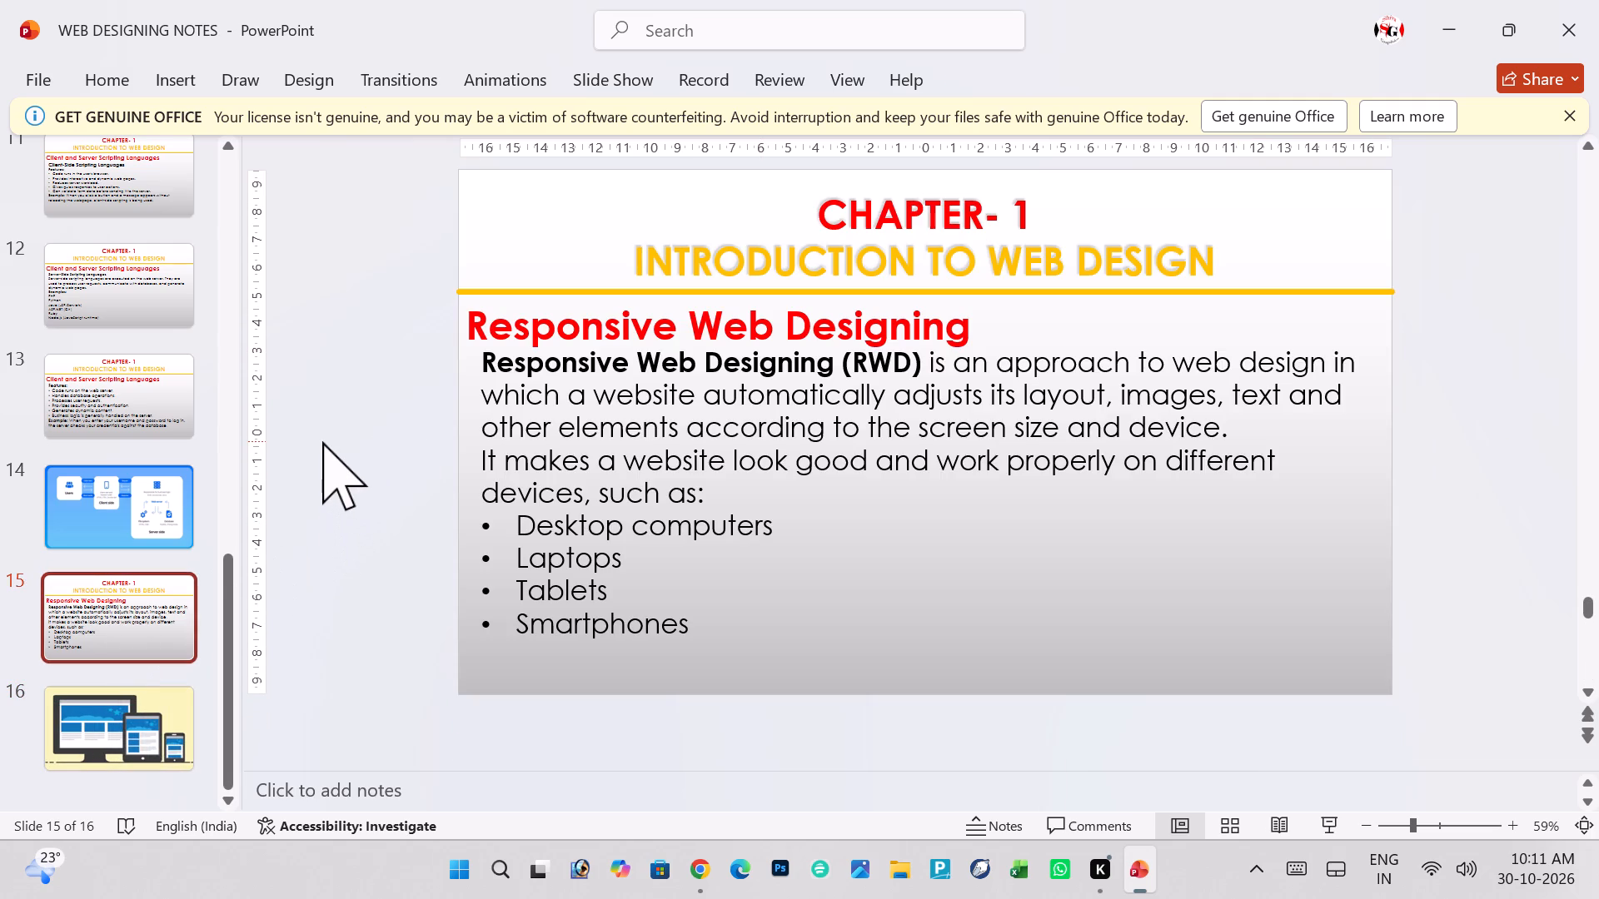
key("ctrl+s")
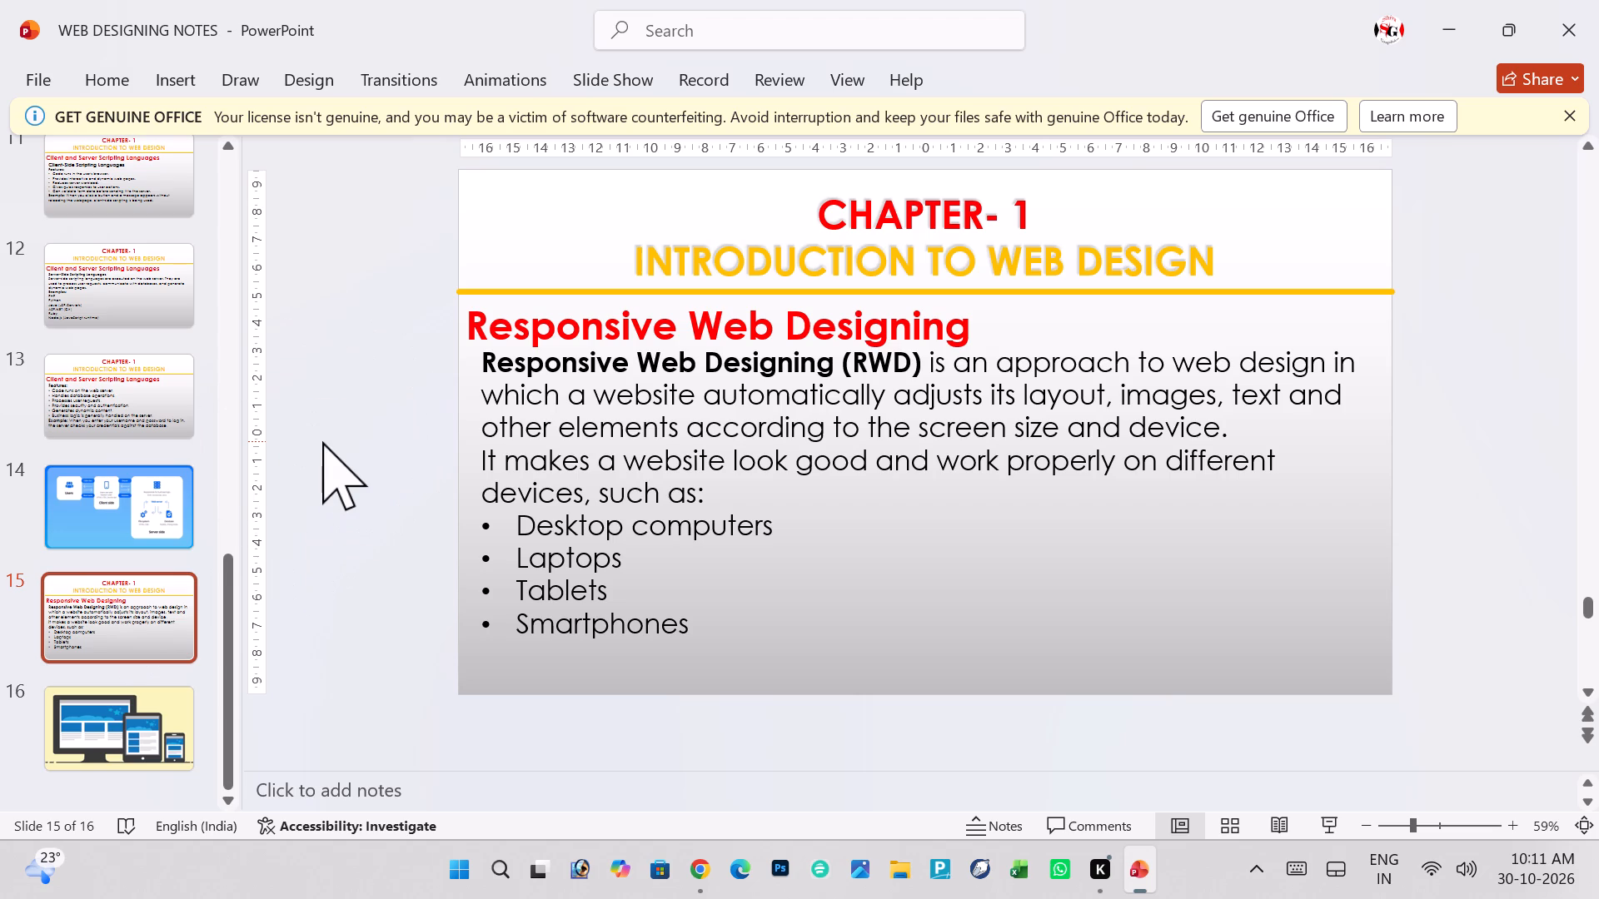
Switch to Chrome, close the enlarged image in ChatGPT, and copy "Types of Websites" from the O Level syllabus PDF.
key("alt+Tab")
key("Escape")
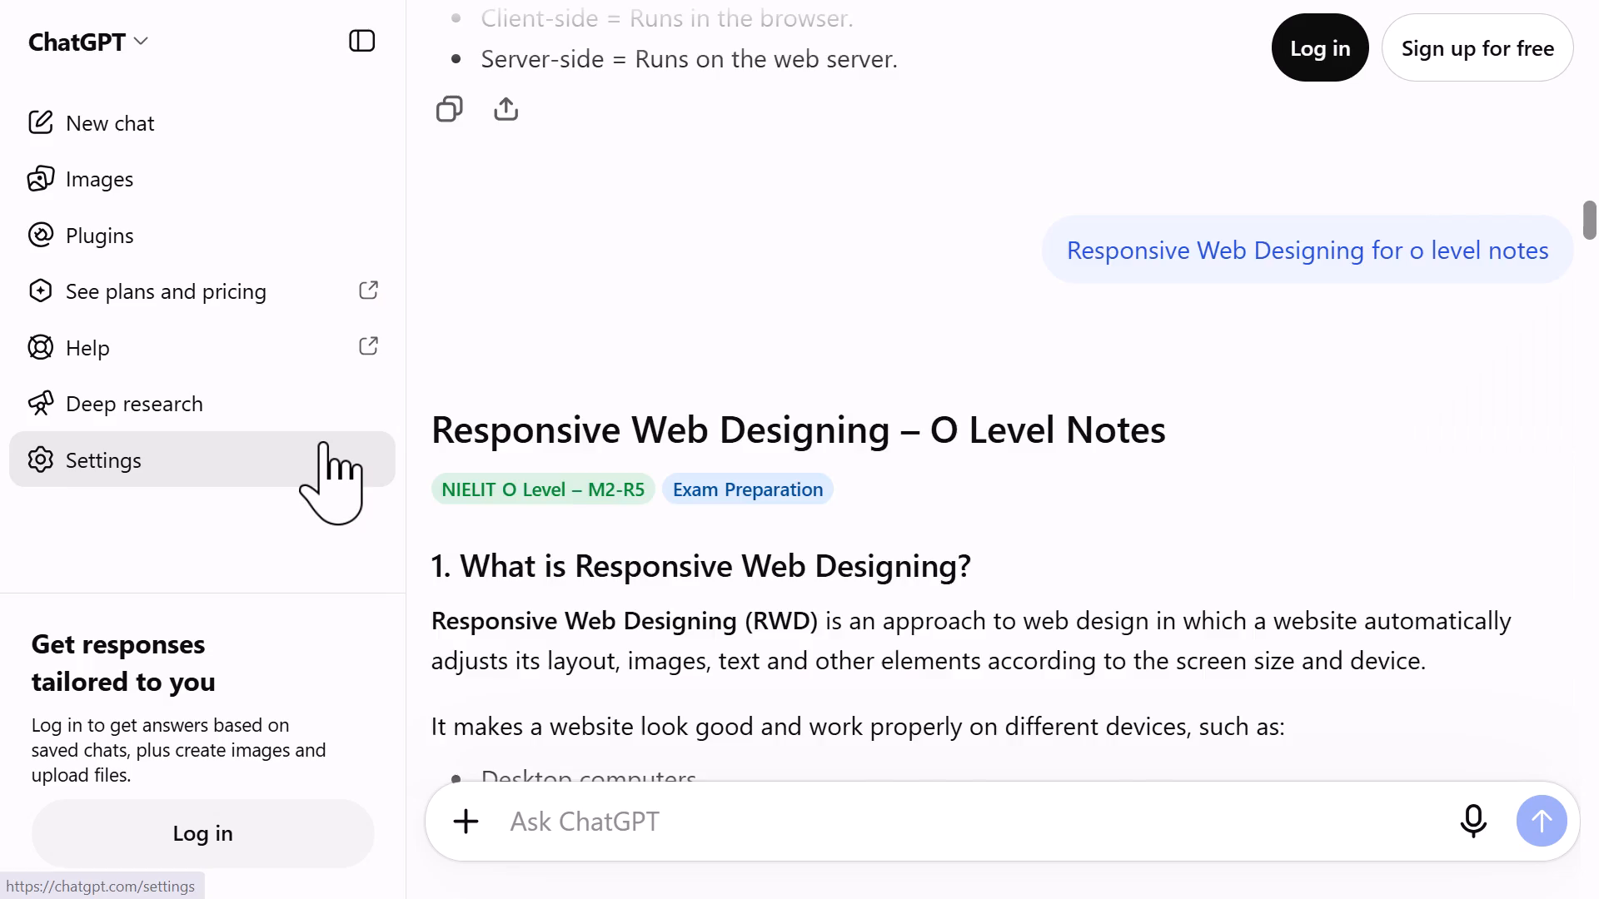
key("alt+Tab")
key("alt+Tab")
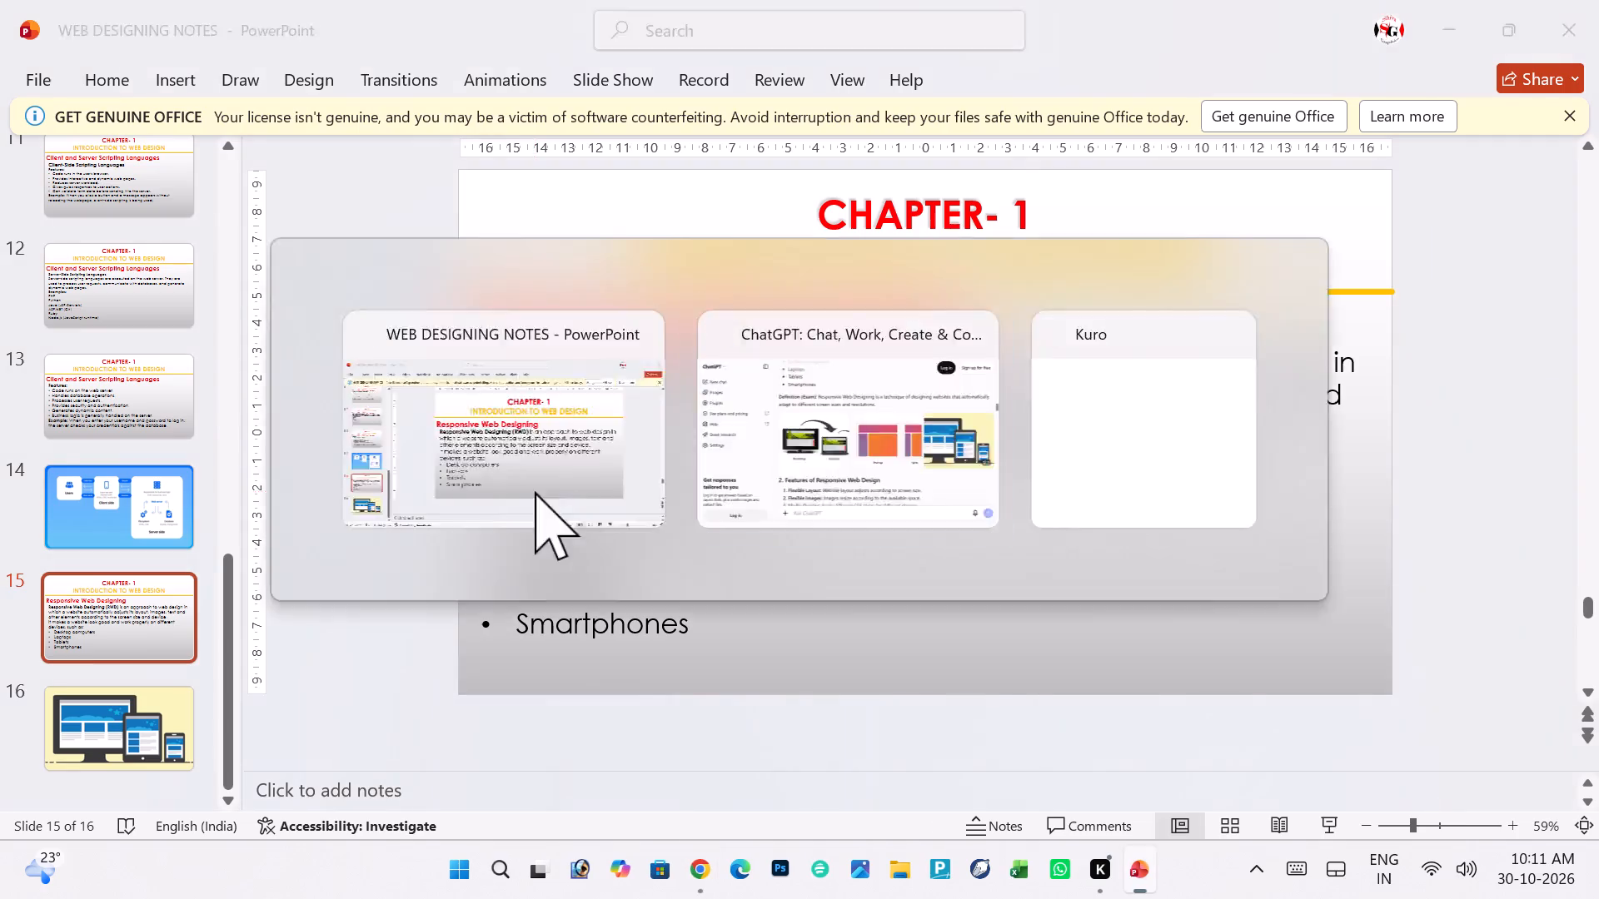
key("ctrl+Tab")
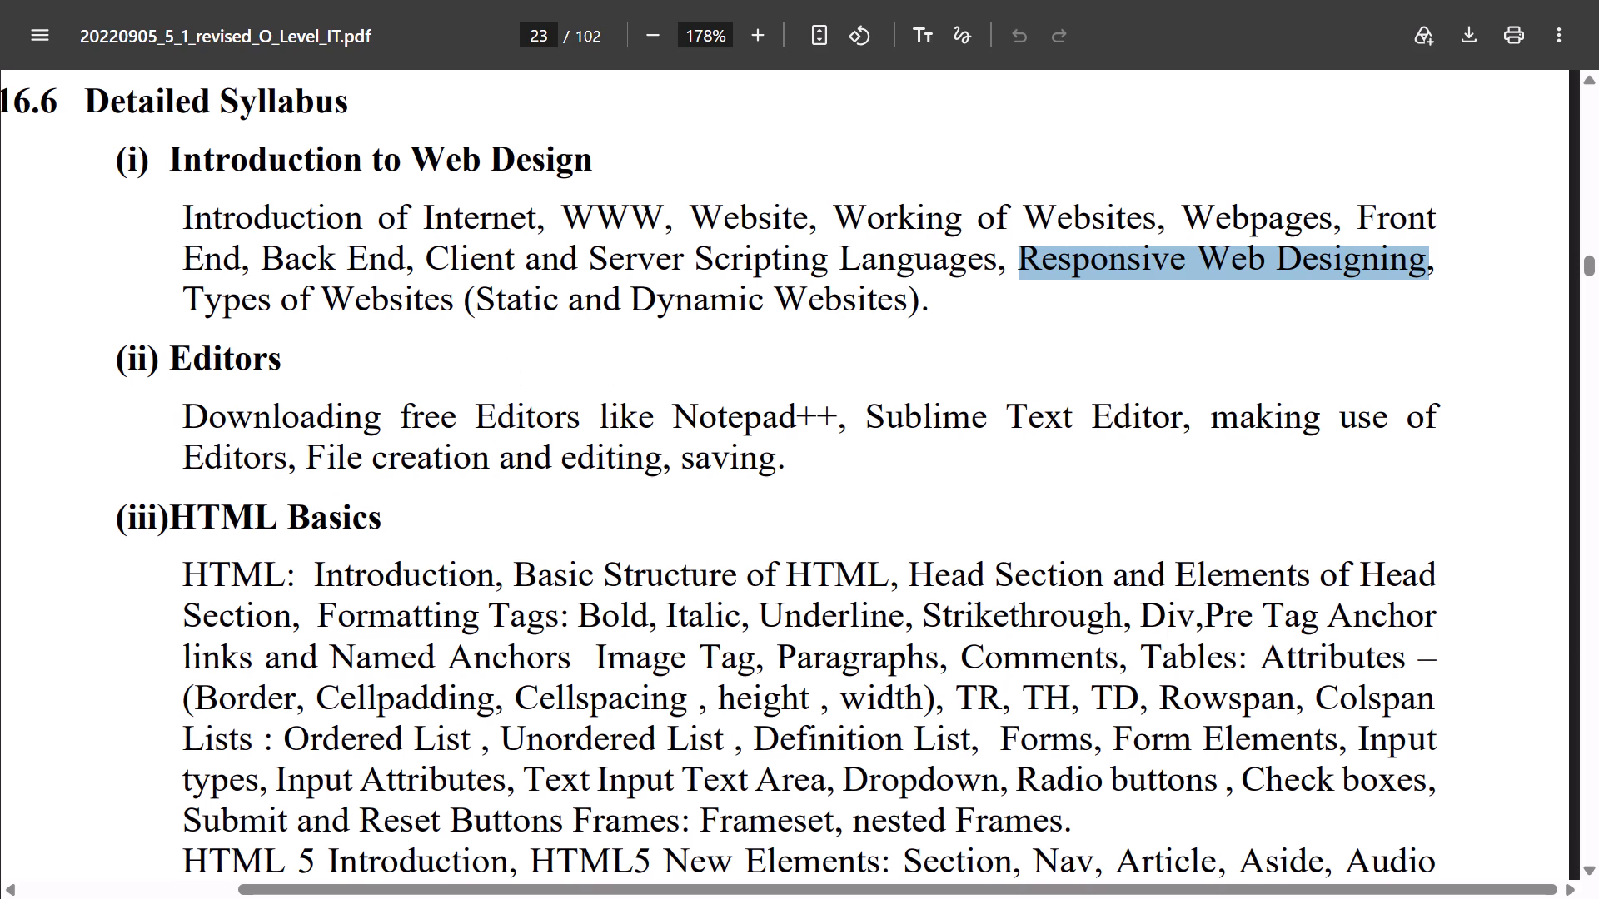
left_click_drag(179, 299, 453, 315)
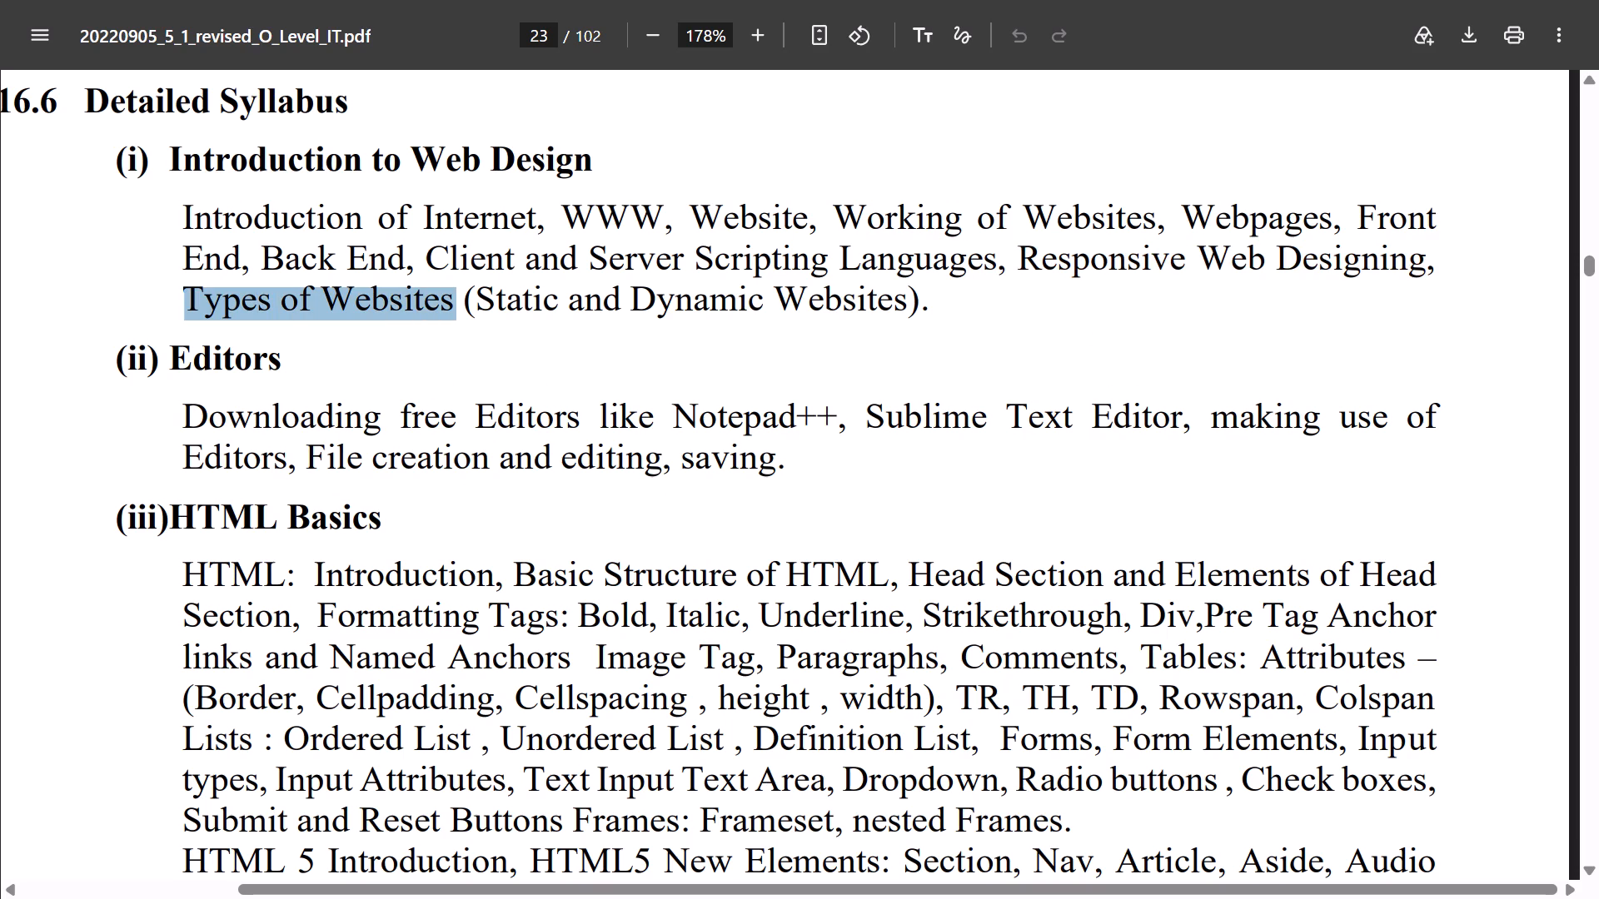
left_click_drag(453, 315, 453, 316)
key("ctrl+c")
Return to PowerPoint and paste a copy of slide 15 after slide 16.
key("alt+Tab")
left_click(383, 316)
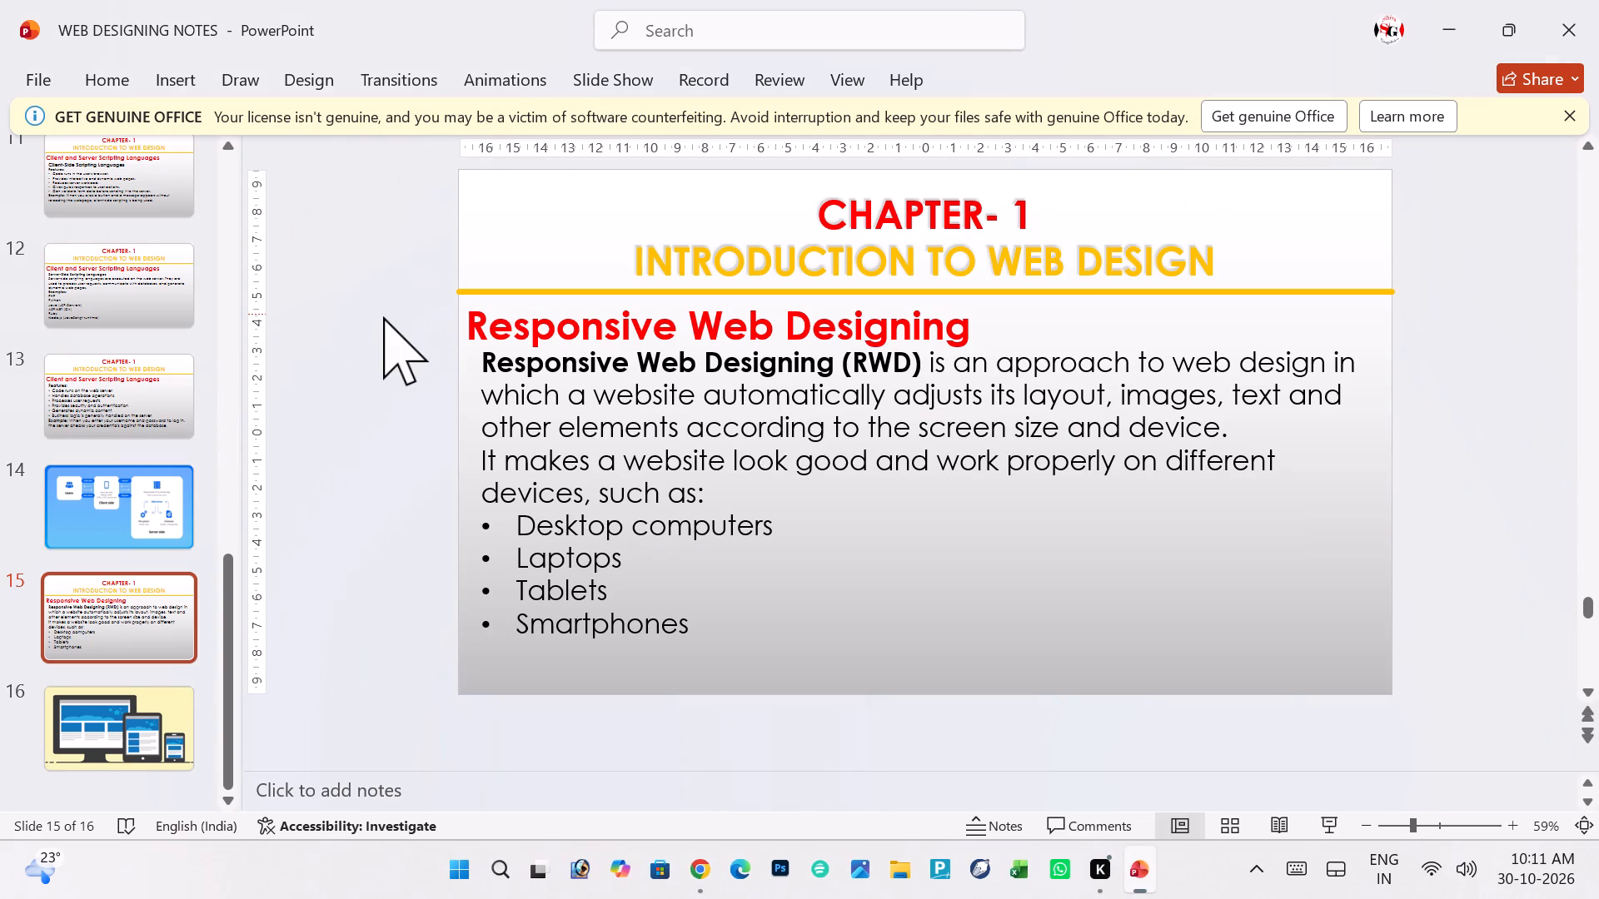
key("alt+Tab")
key("alt+Tab")
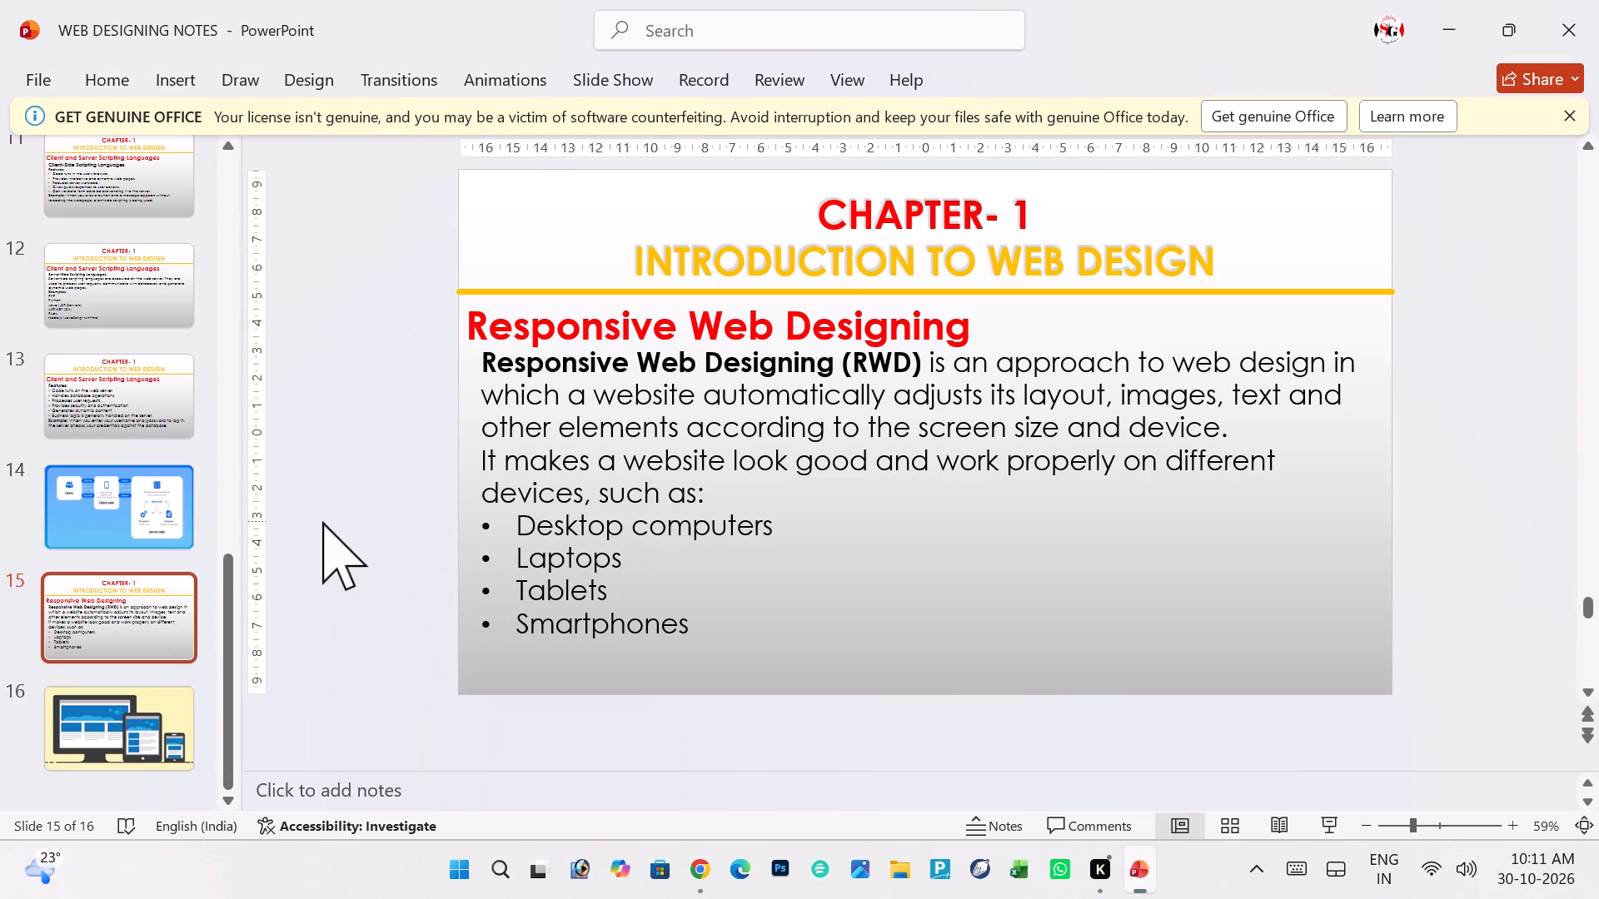
left_click(322, 521)
left_click(130, 615)
key("ctrl+c")
scroll(130, 615, "down", 2)
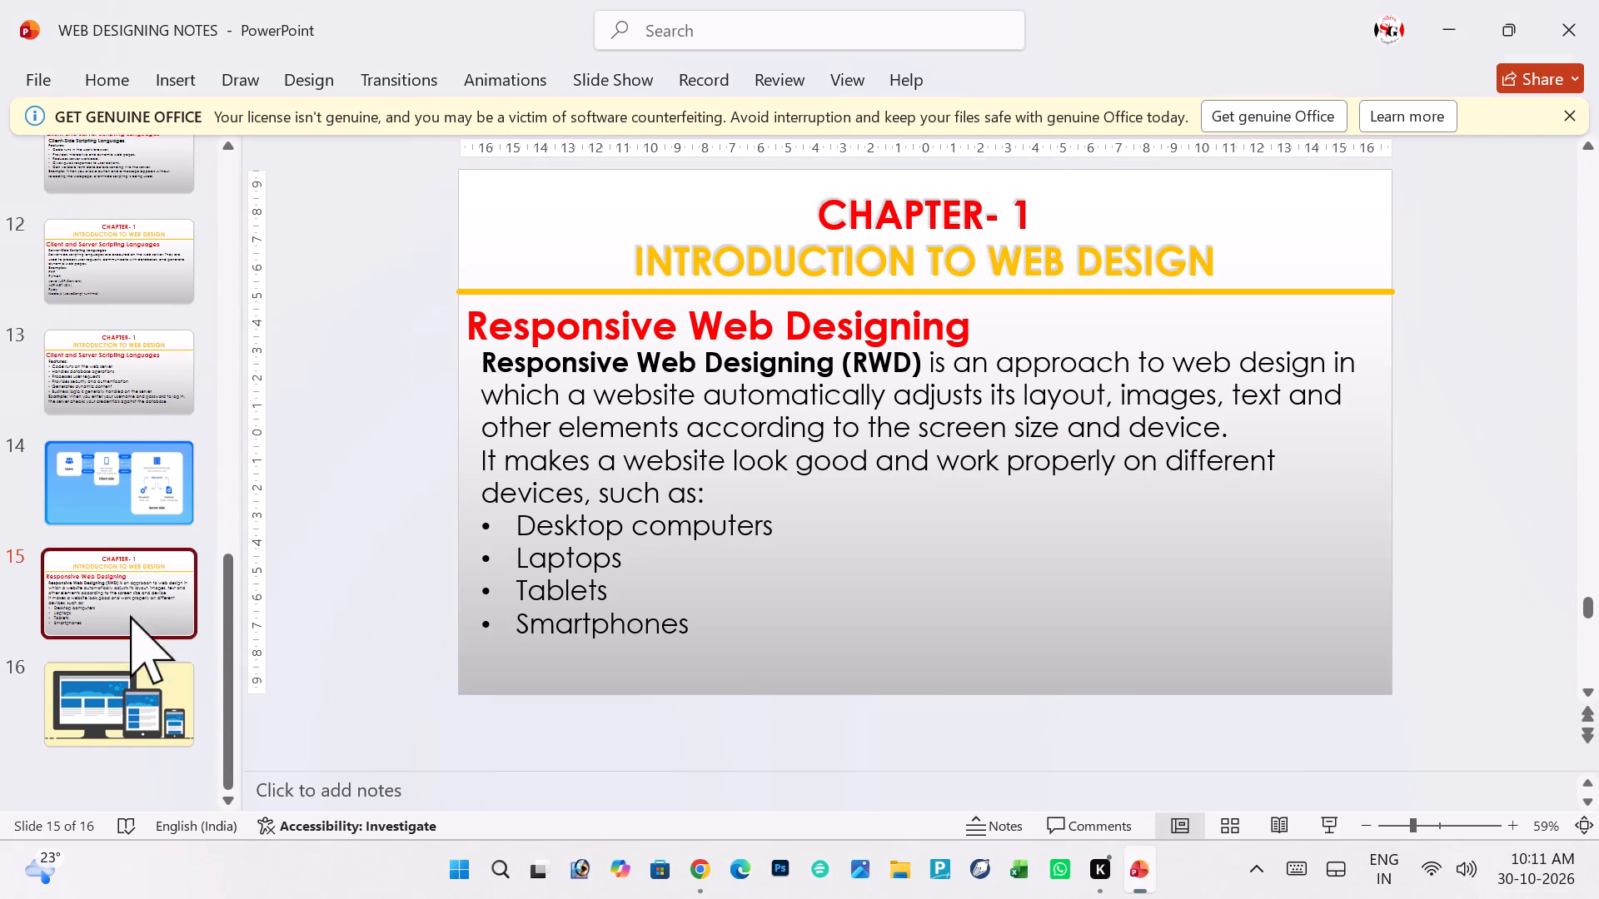
scroll(130, 615, "down", 1)
left_click(125, 730)
key("ctrl+v")
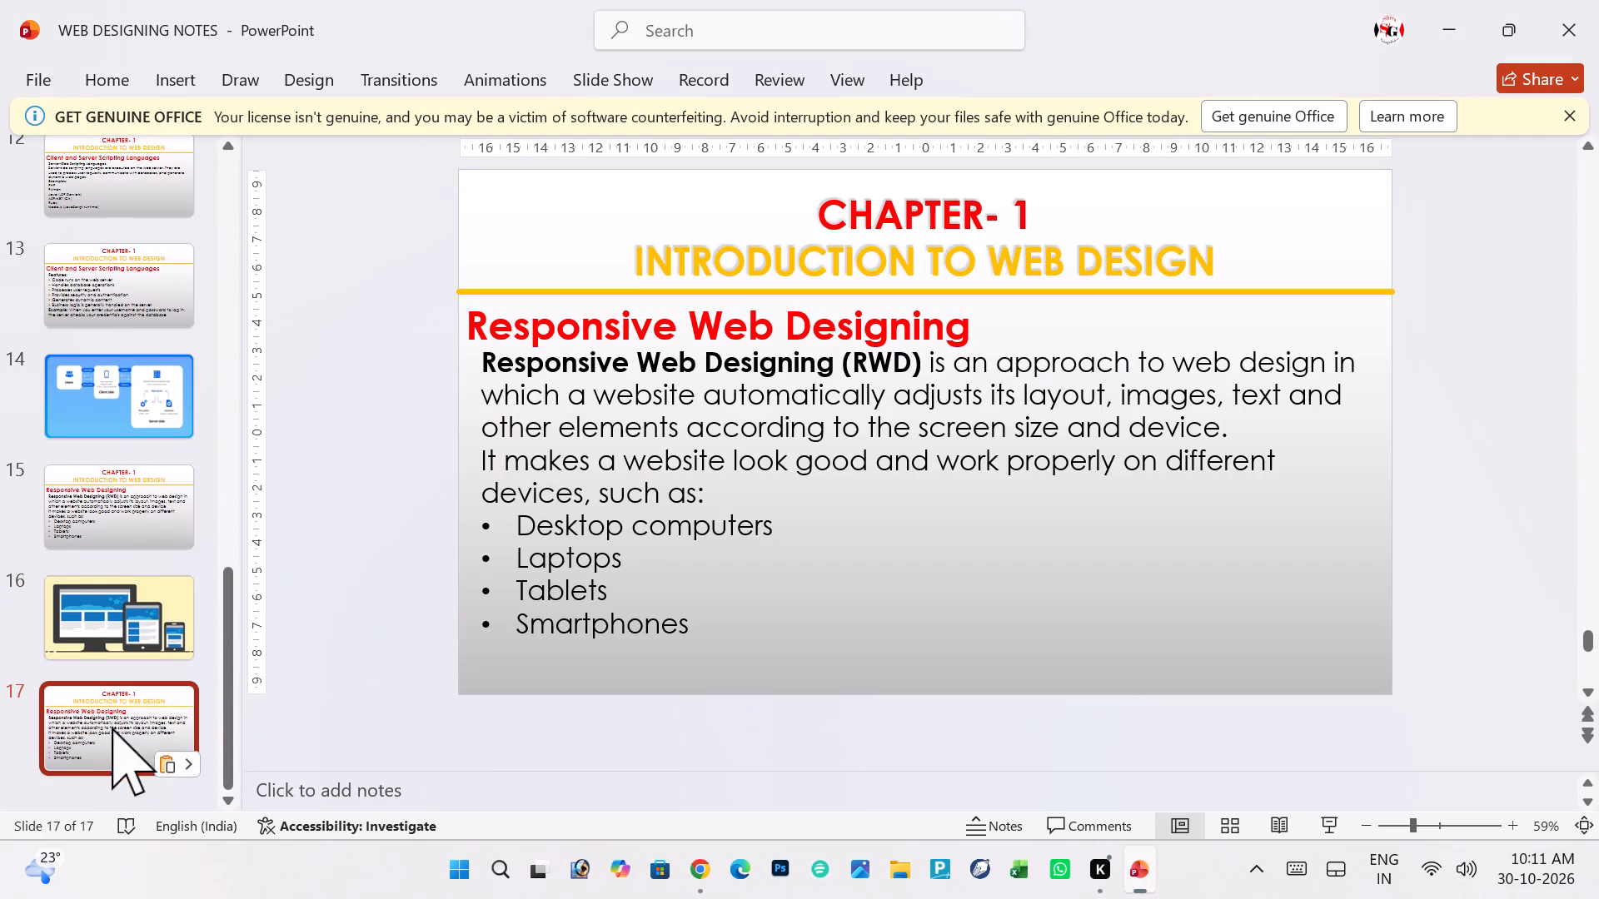
Paste "Types of Websites" from the syllabus PDF over "Responsive Web" in slide 17's red heading.
left_click(112, 727)
left_click_drag(967, 321, 651, 325)
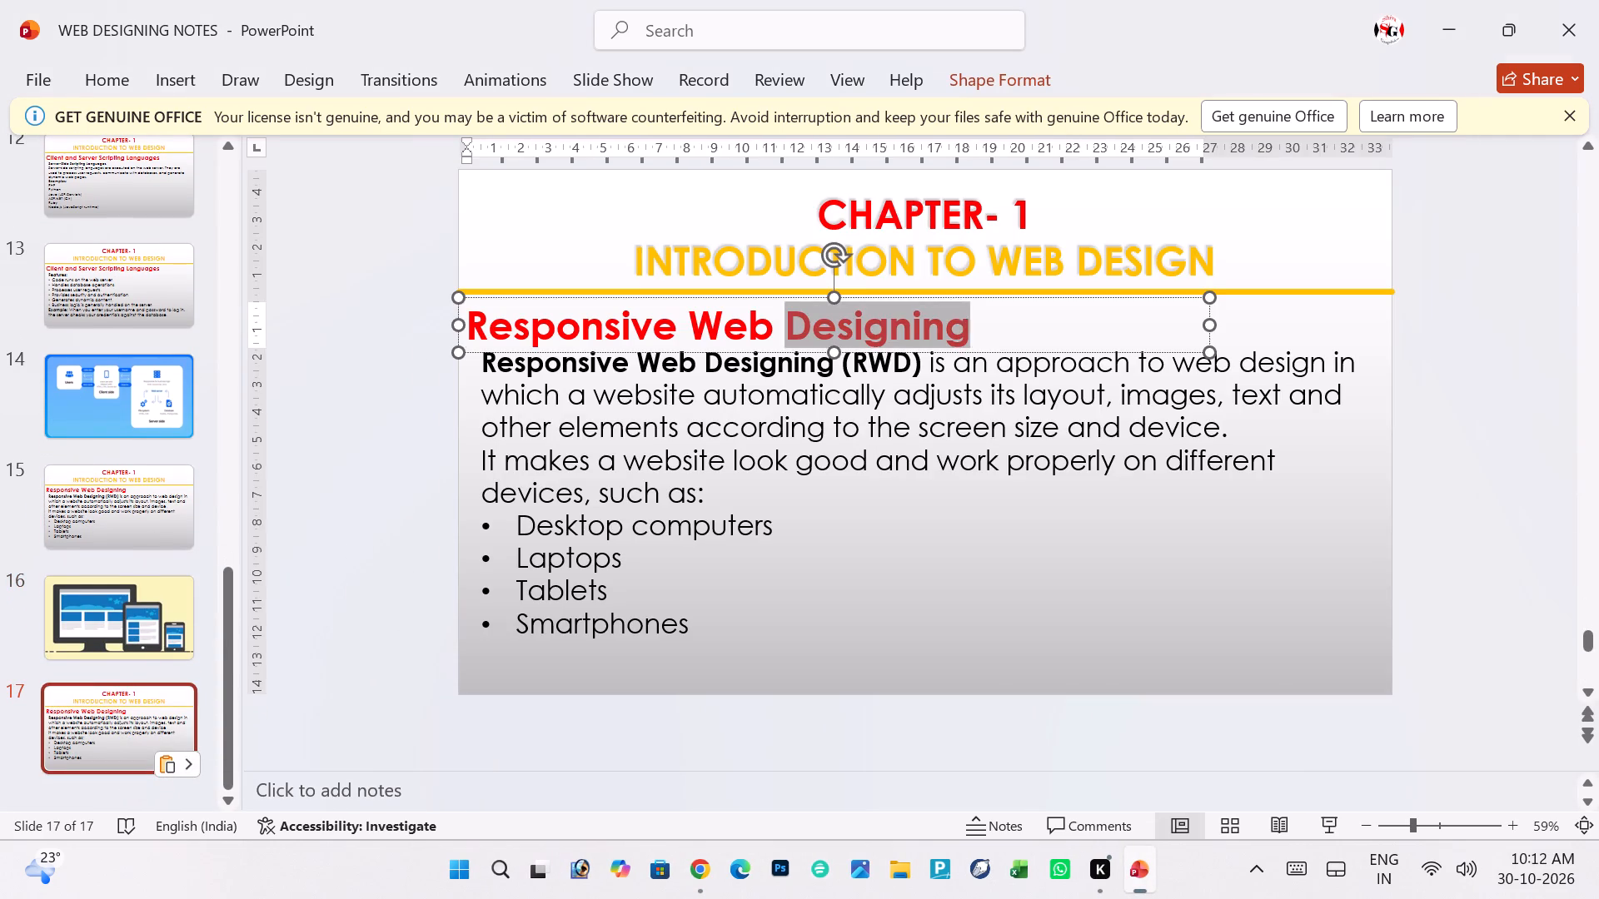
left_click_drag(651, 325, 432, 323)
key("alt+Tab")
key("ctrl+c")
key("alt+Tab")
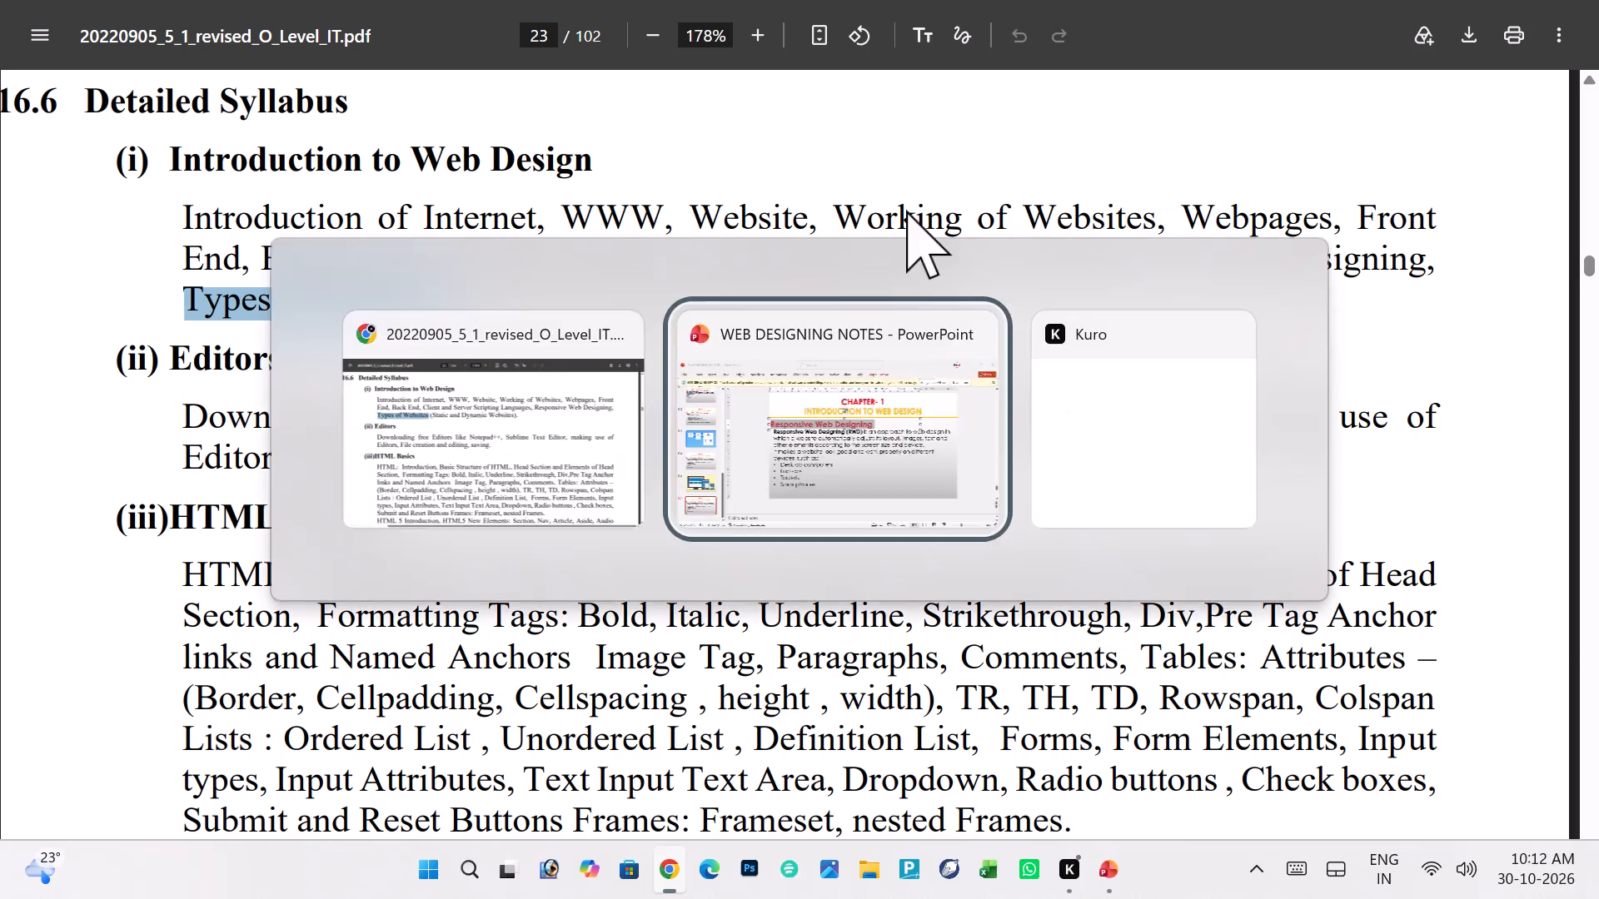
left_click(730, 345)
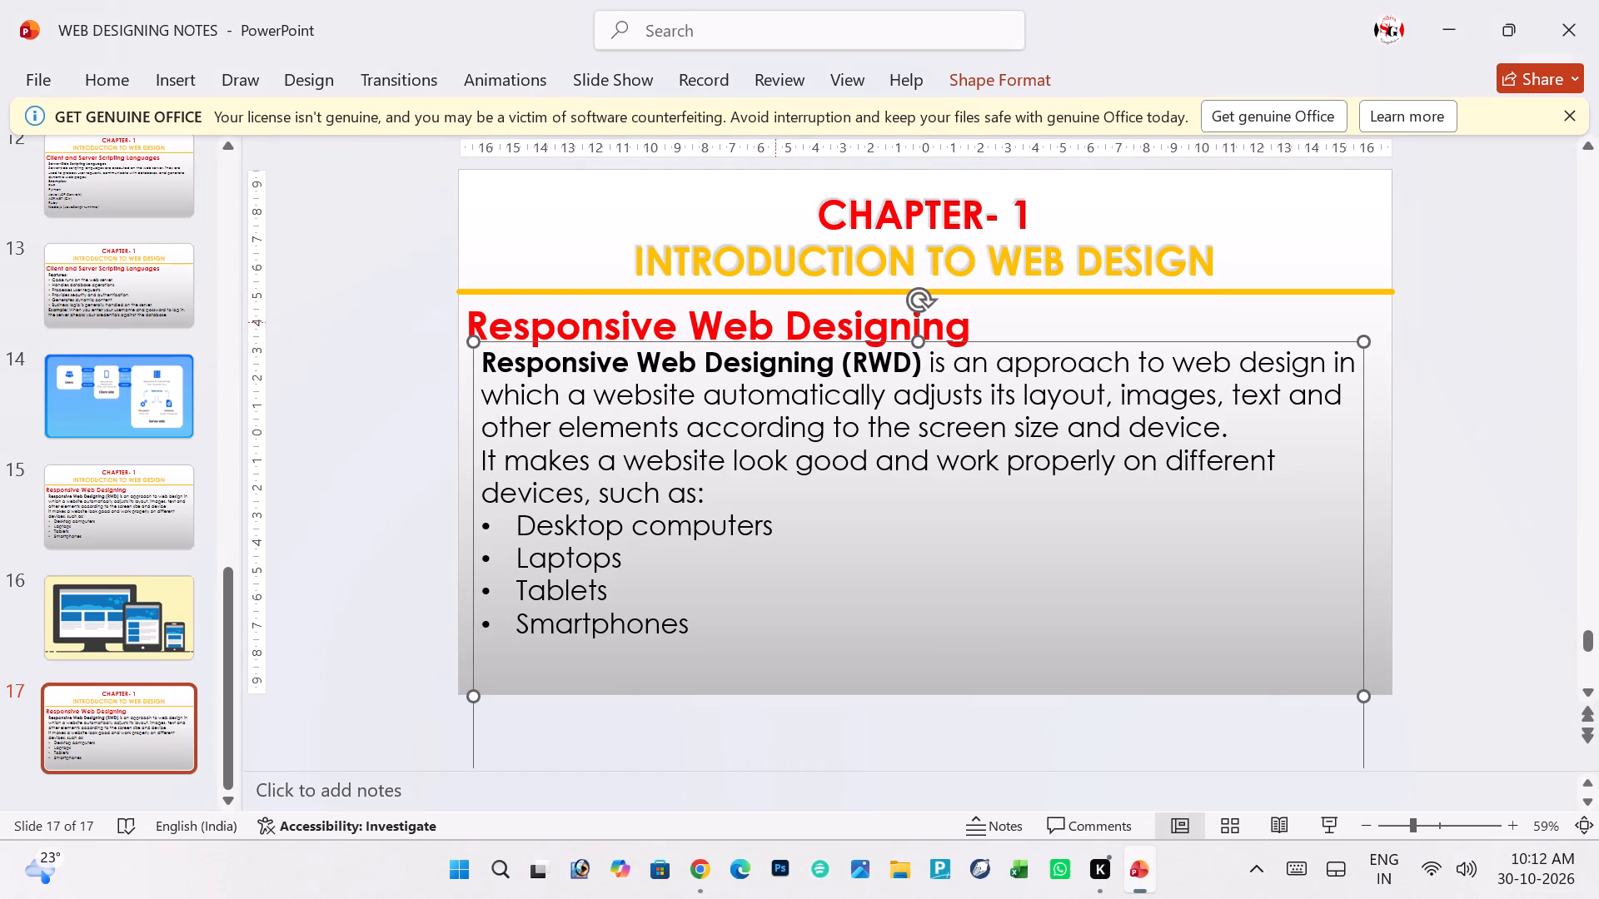
left_click_drag(773, 320, 381, 316)
key("ctrl+v")
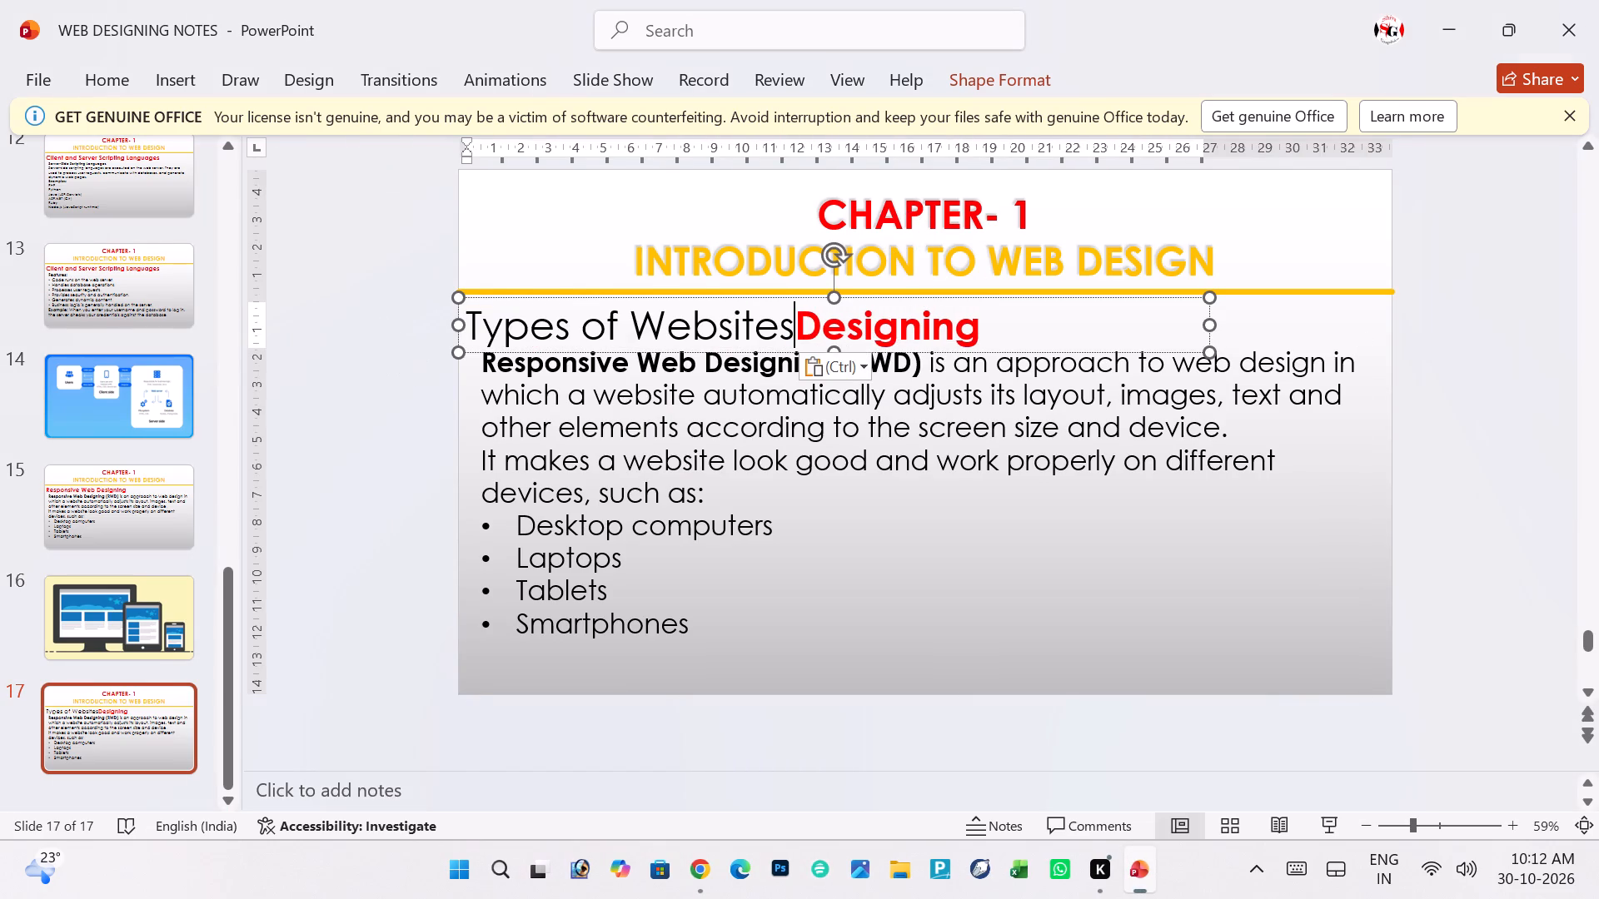
Apply the old heading's bold red formatting to "Types of Websites" on slide 17 with Format Painter.
left_click_drag(930, 319, 824, 319)
left_click(1101, 280)
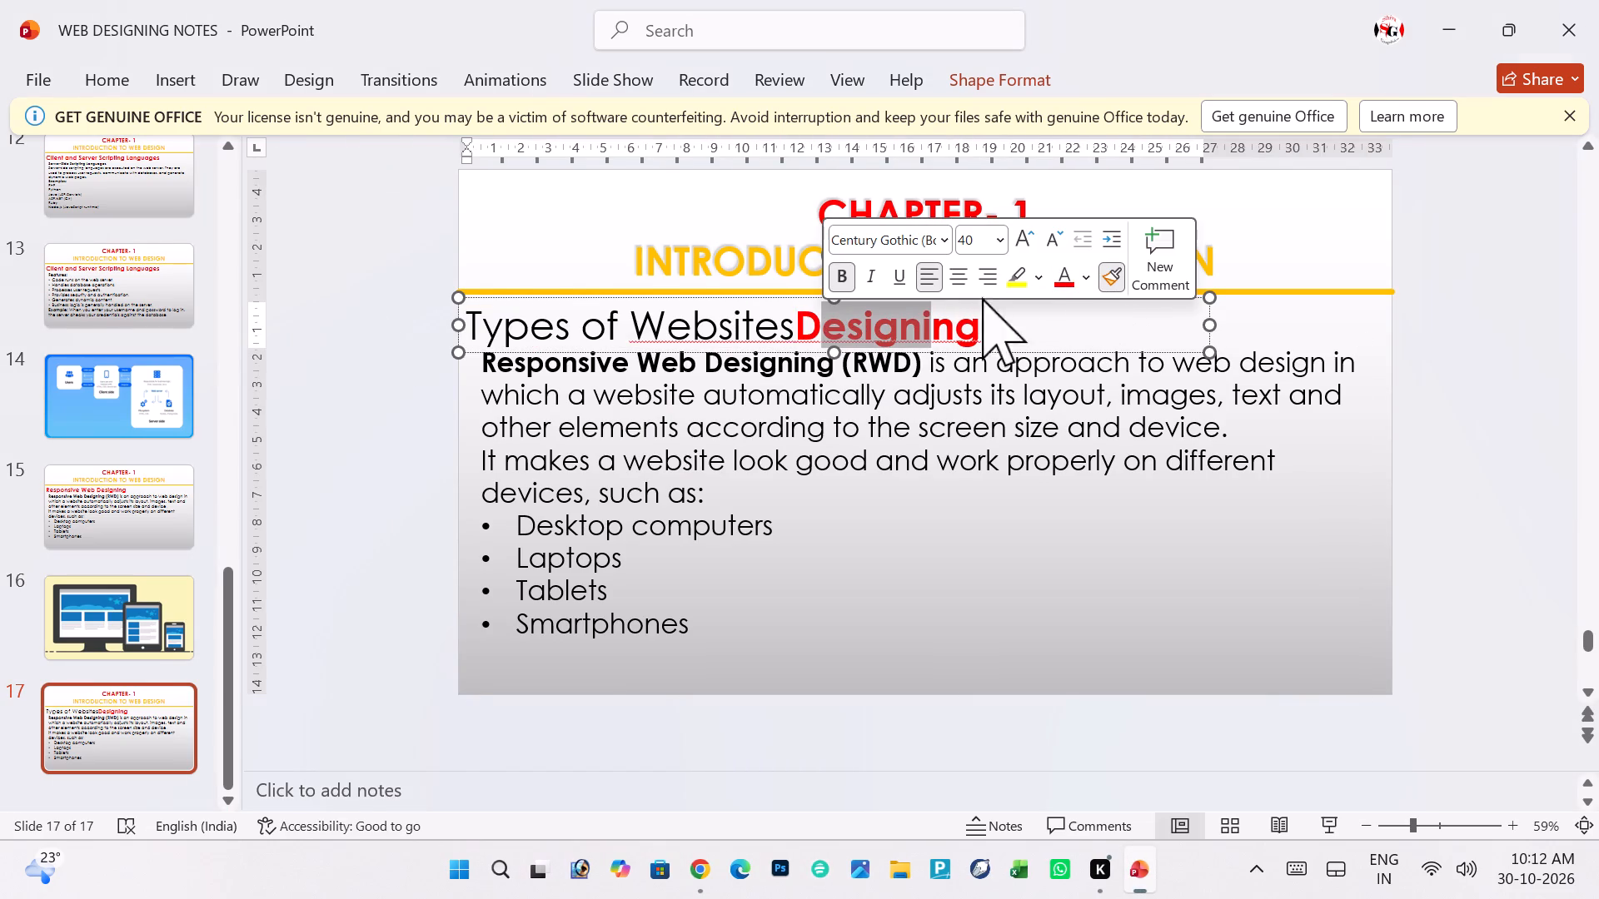
left_click_drag(834, 309, 595, 300)
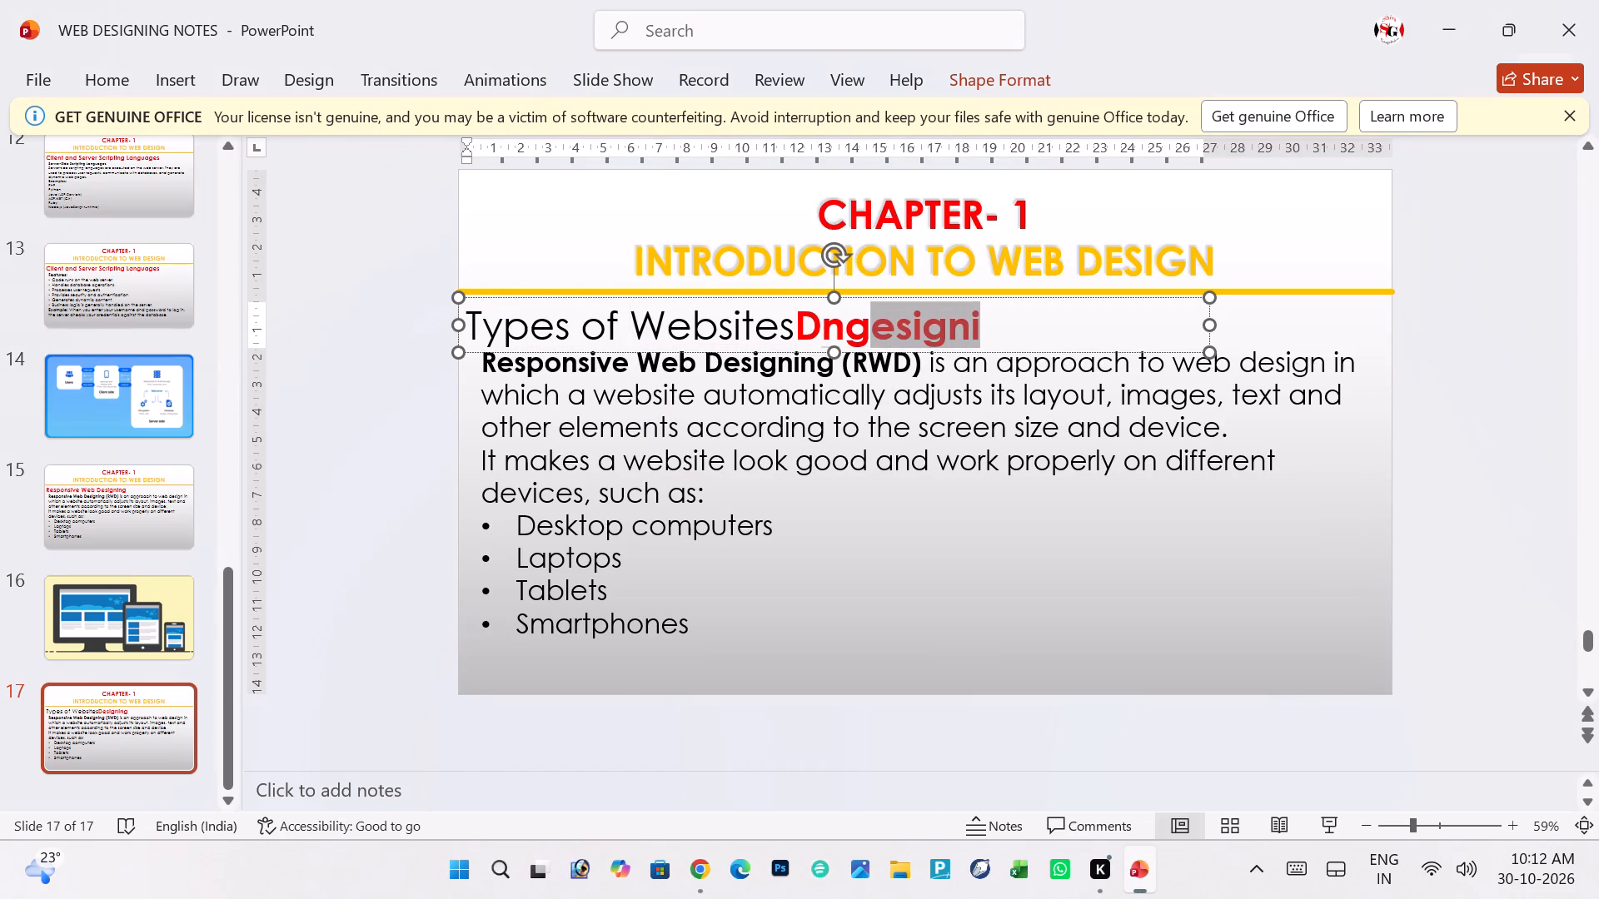
left_click(882, 316)
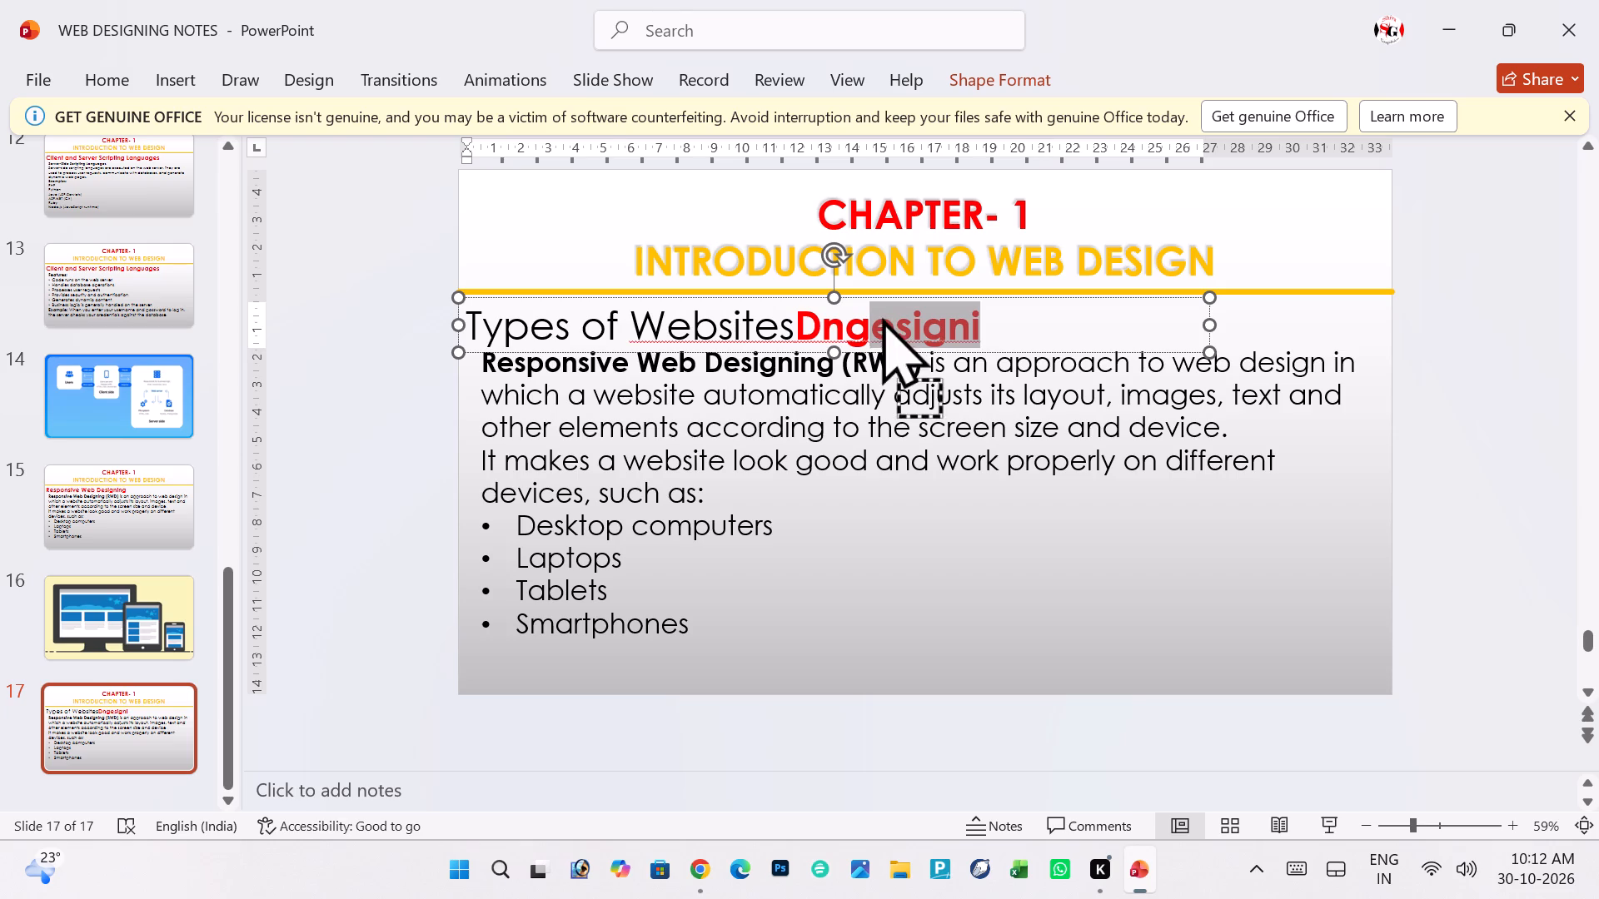
left_click_drag(880, 325, 976, 318)
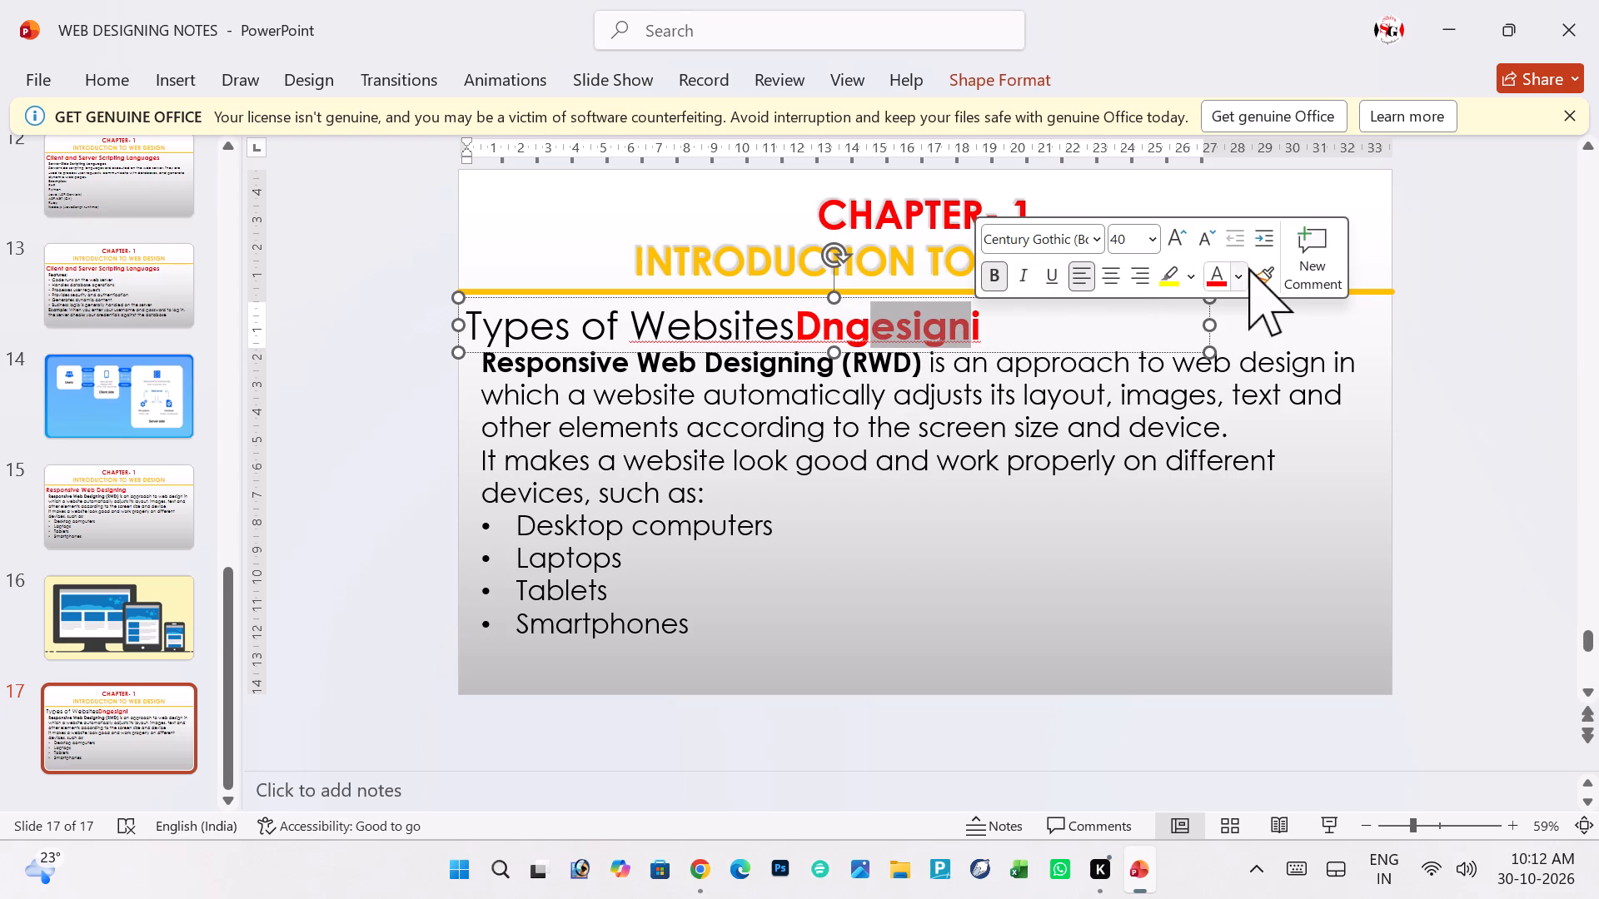
left_click(1258, 268)
left_click_drag(511, 313, 895, 348)
left_click(824, 349)
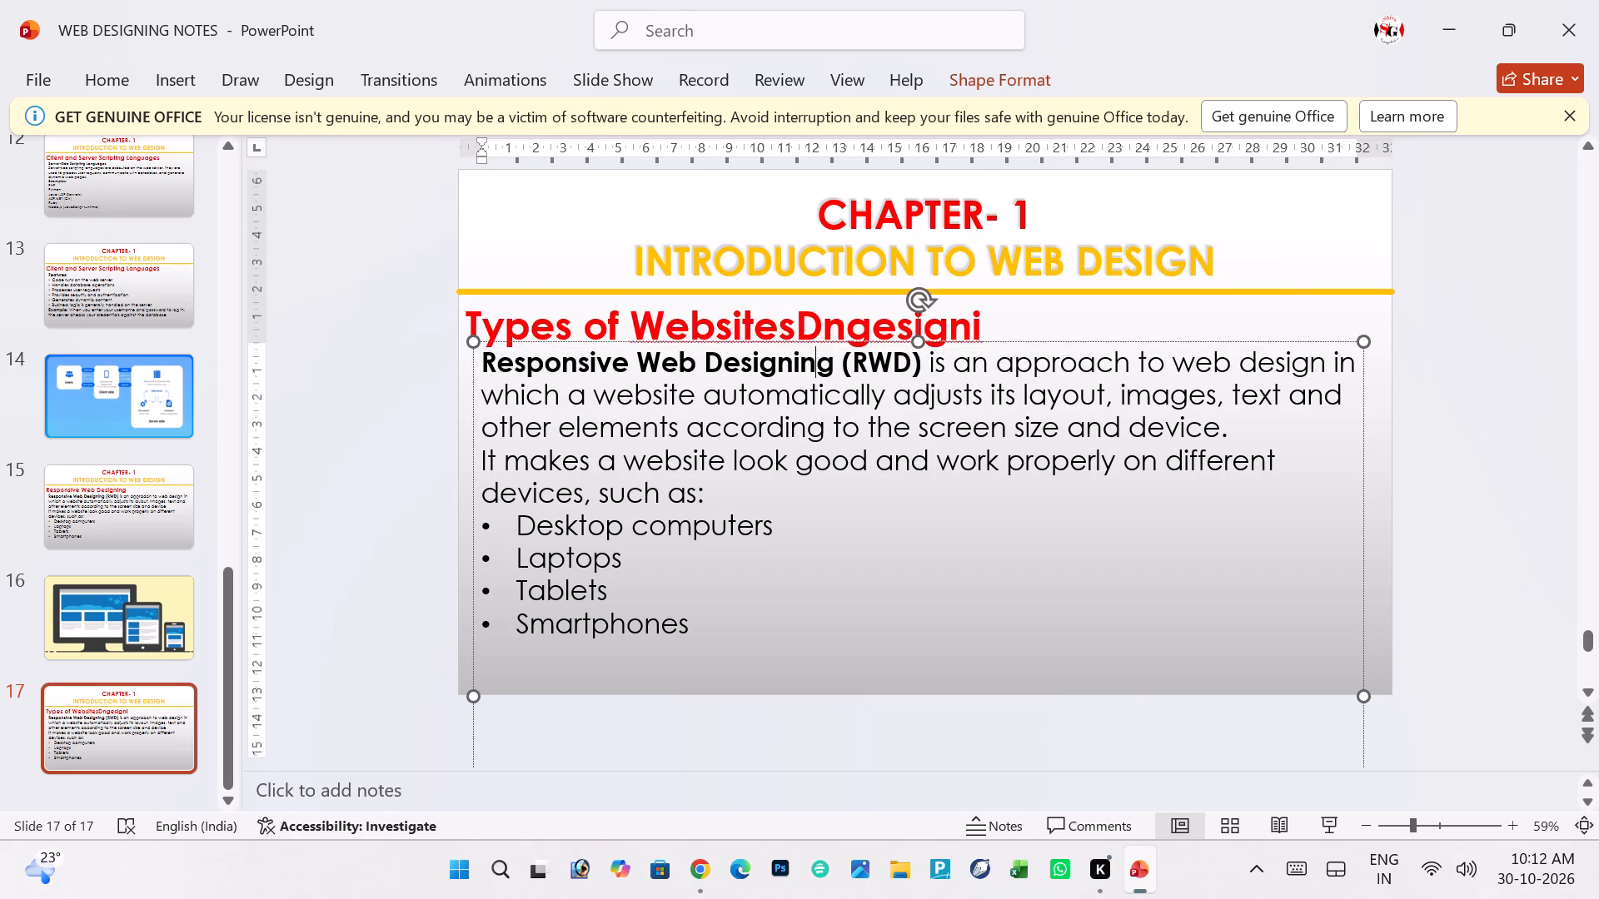
Delete the leftover letters after "Types of Websites" in slide 17's heading.
left_click_drag(796, 327, 1137, 328)
left_click(1137, 328)
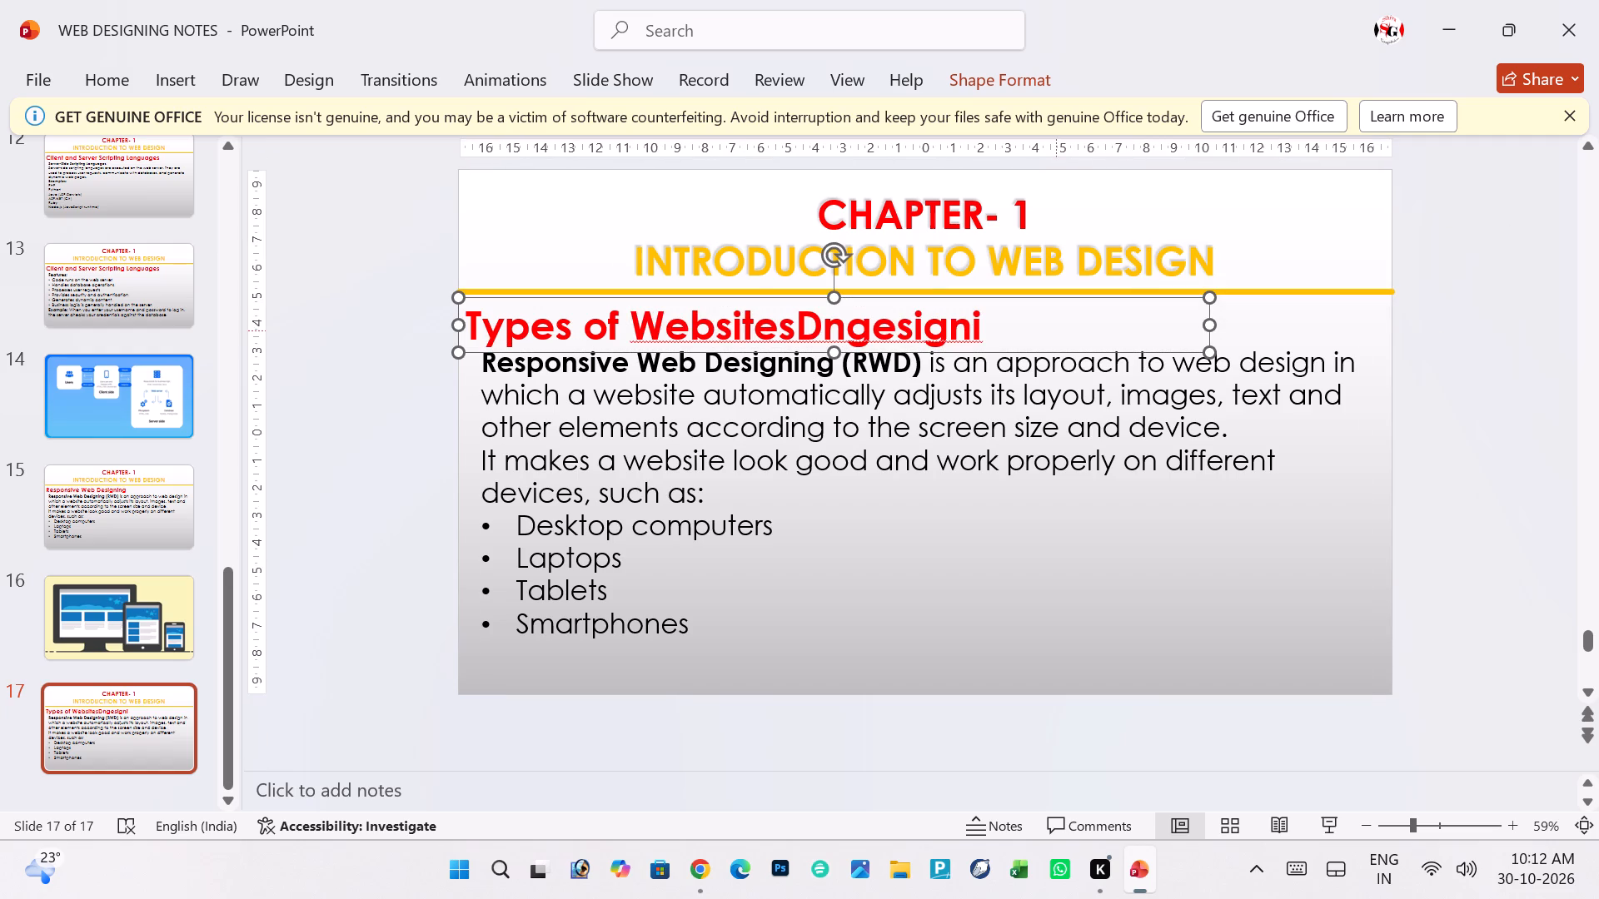
left_click_drag(800, 320, 956, 310)
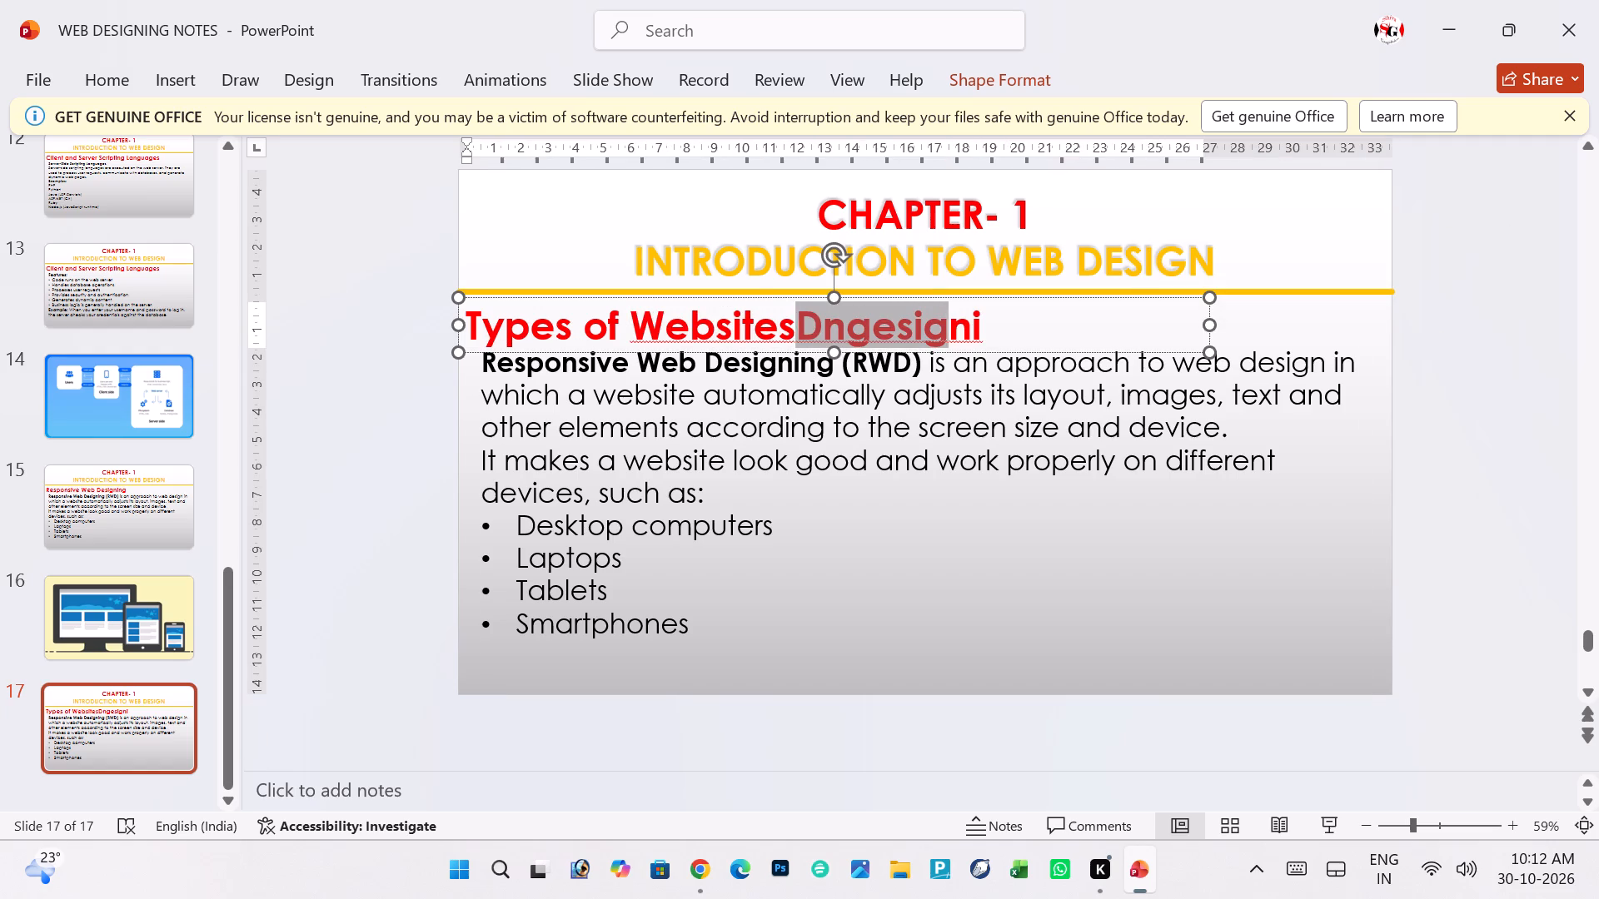
left_click_drag(956, 310, 970, 319)
key("BackSpace")
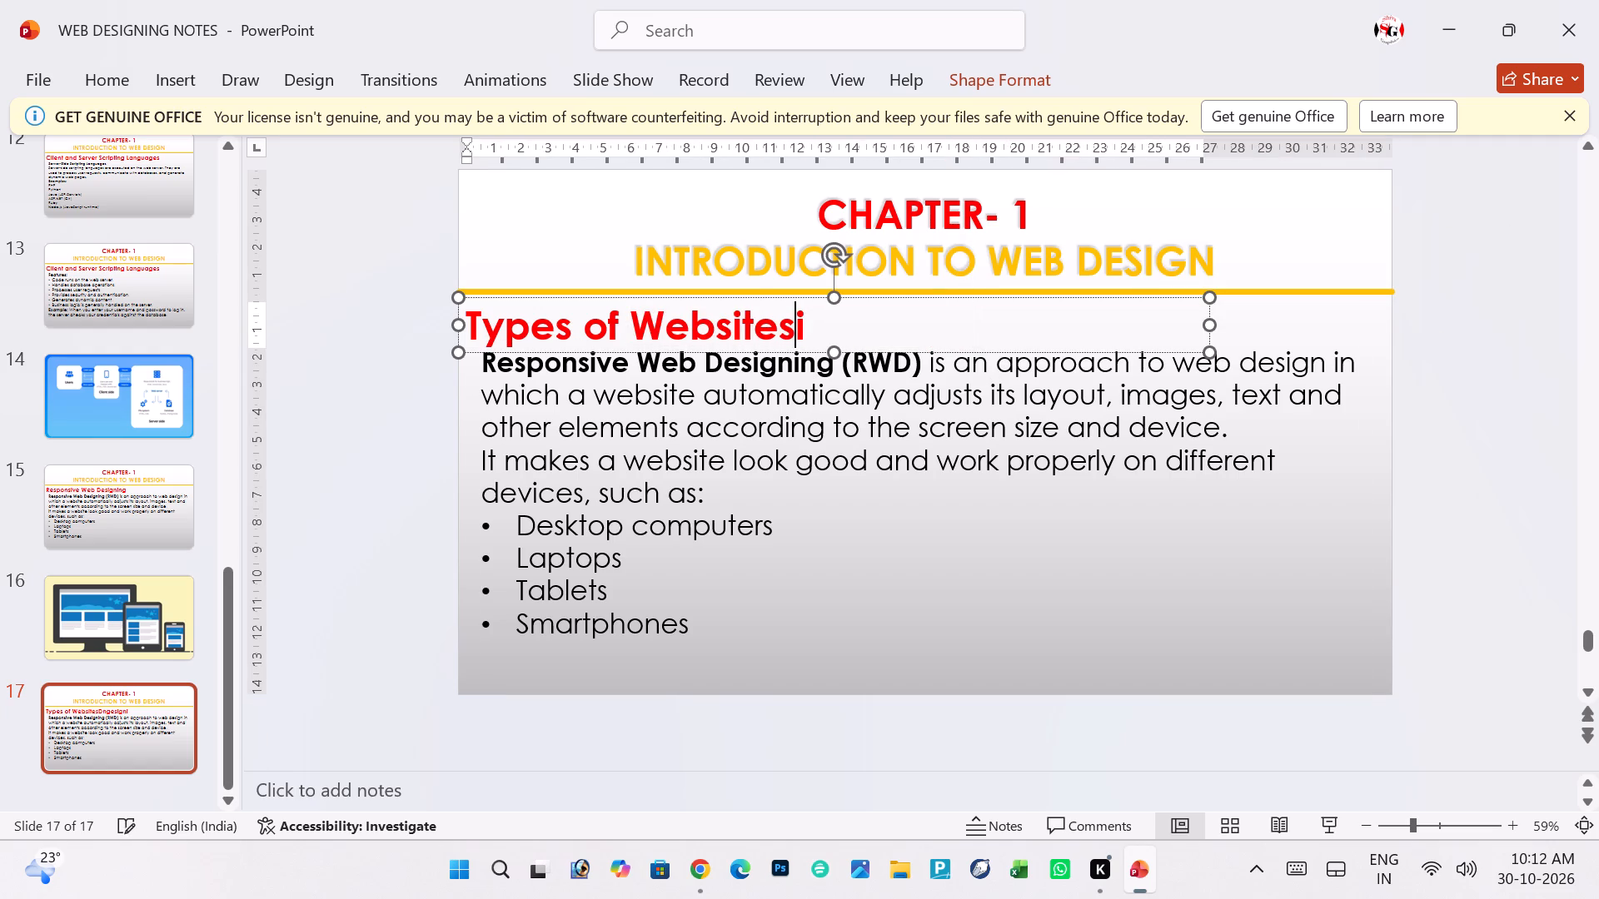
left_click(807, 321)
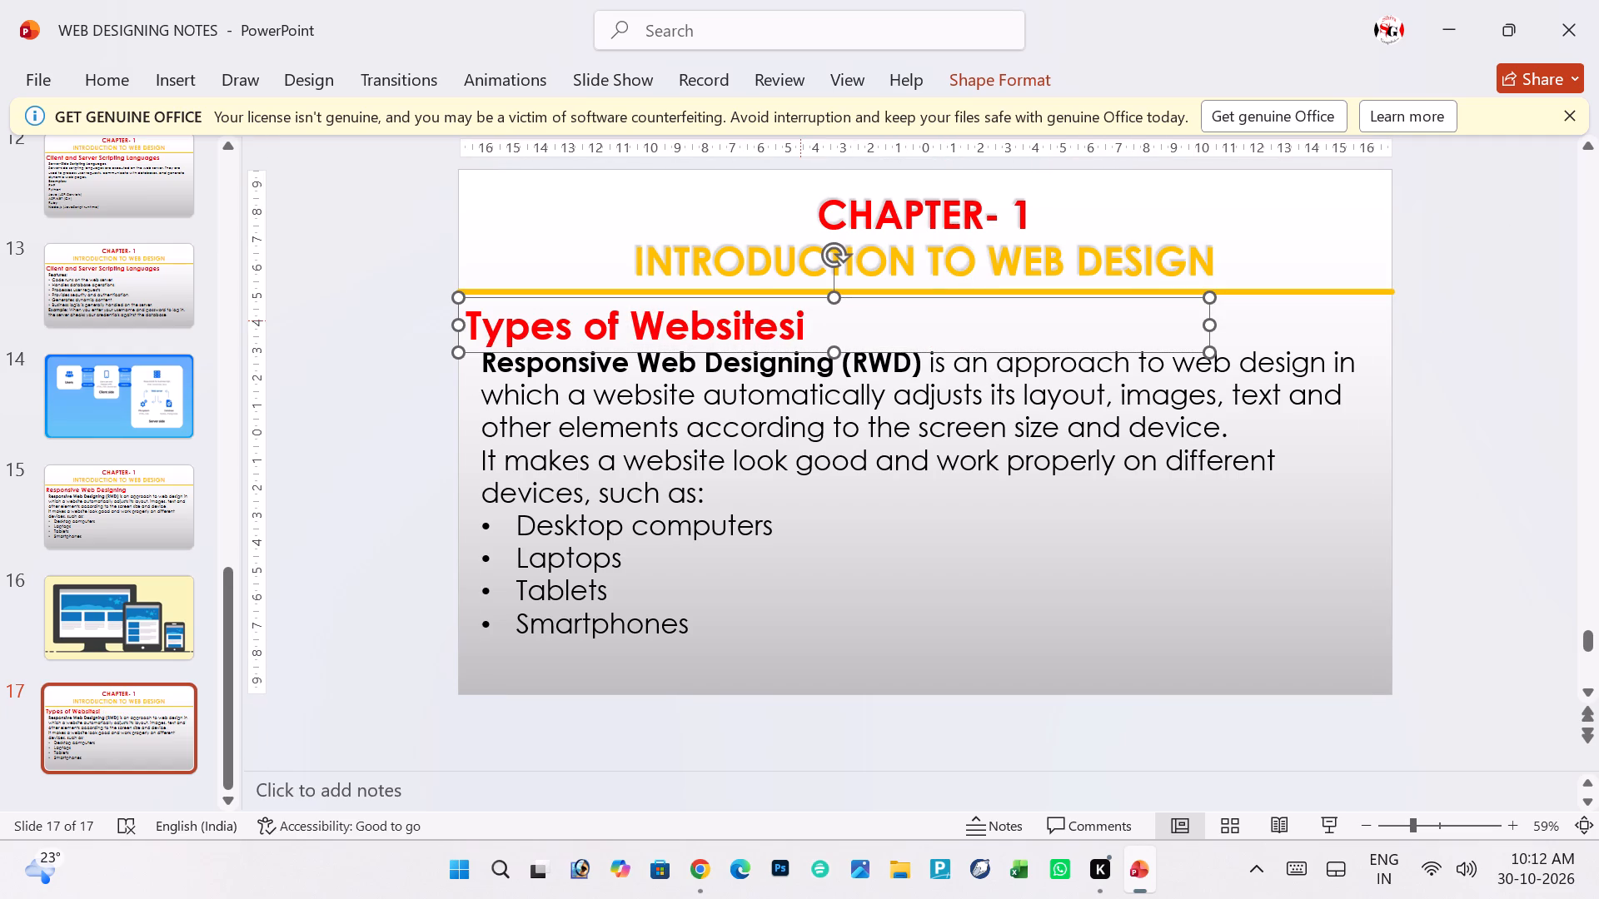
left_click(804, 323)
key("BackSpace")
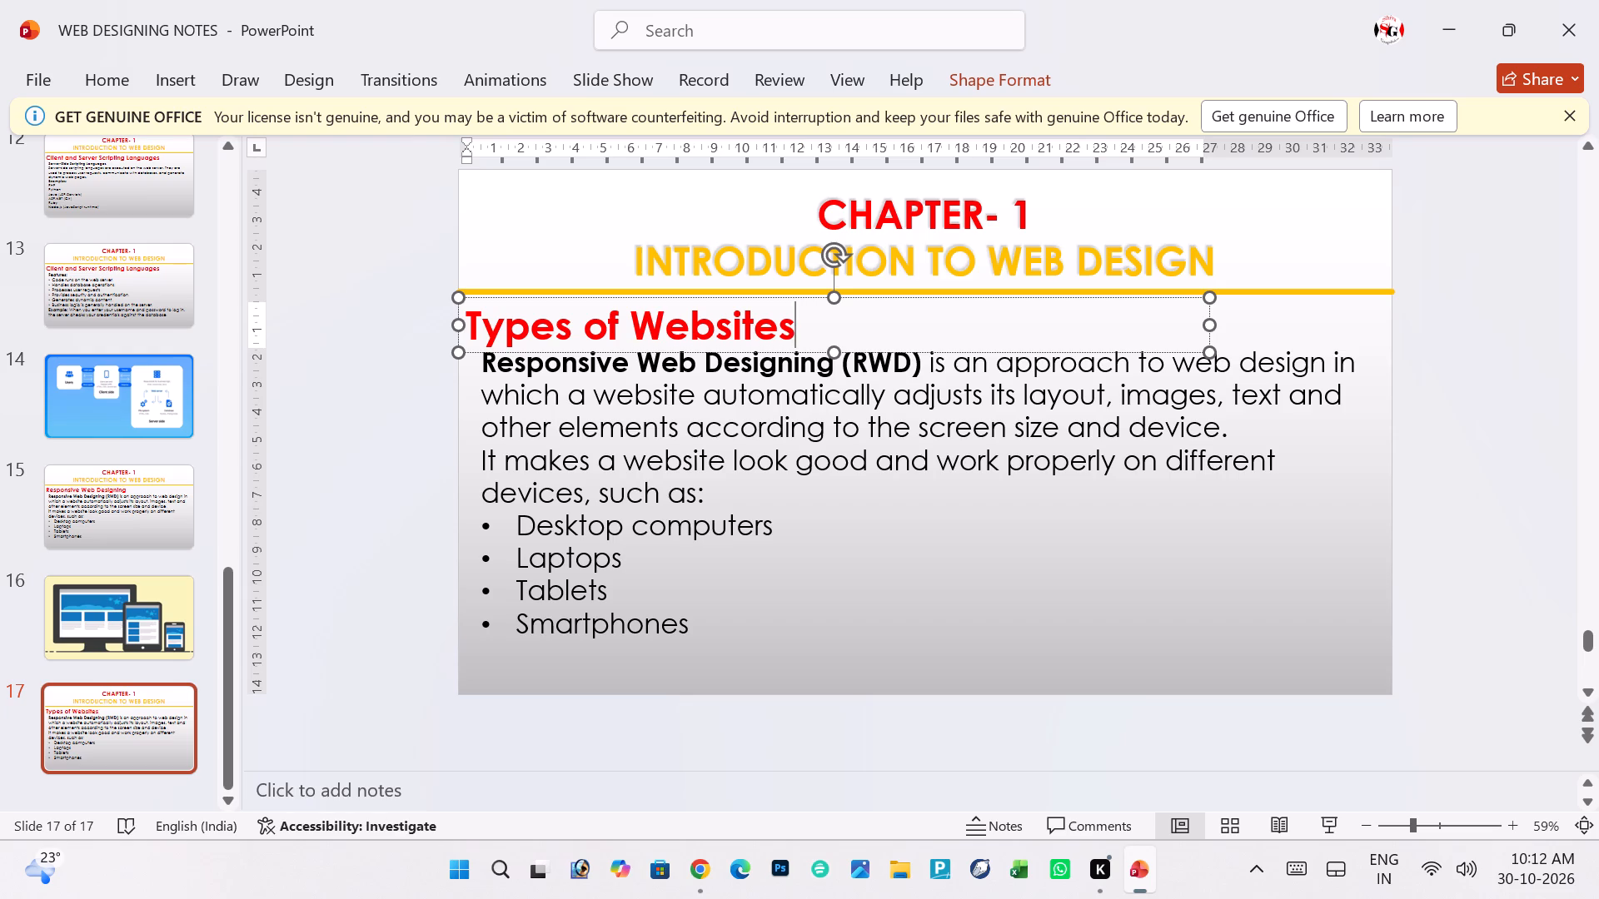
left_click(376, 289)
left_click(521, 357)
key("alt+Tab")
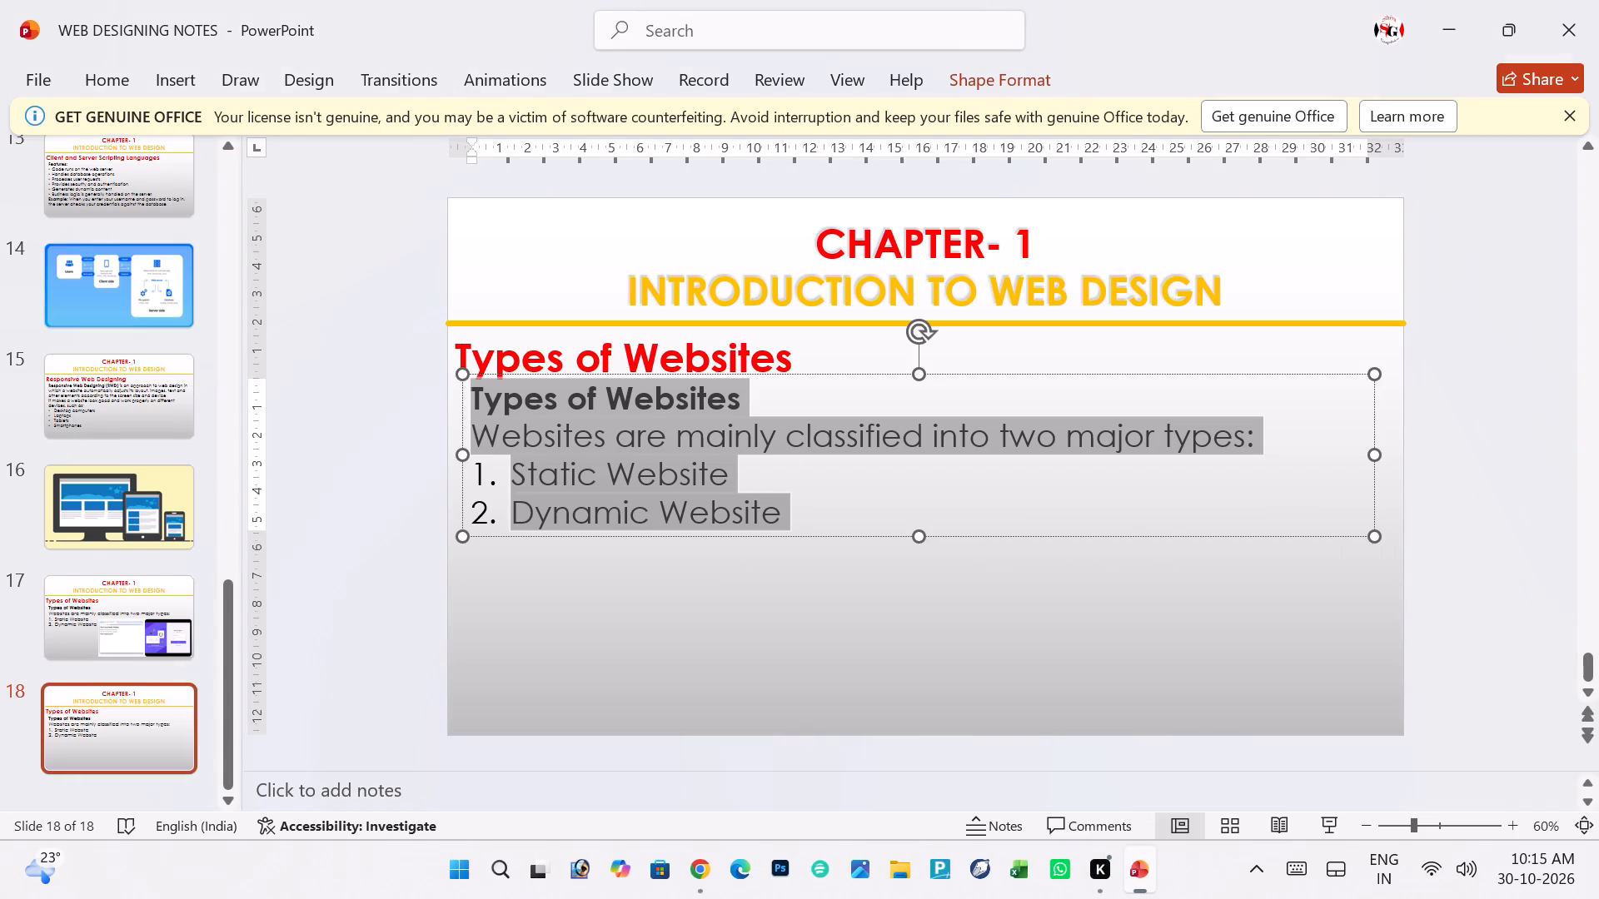
key("ctrl+v")
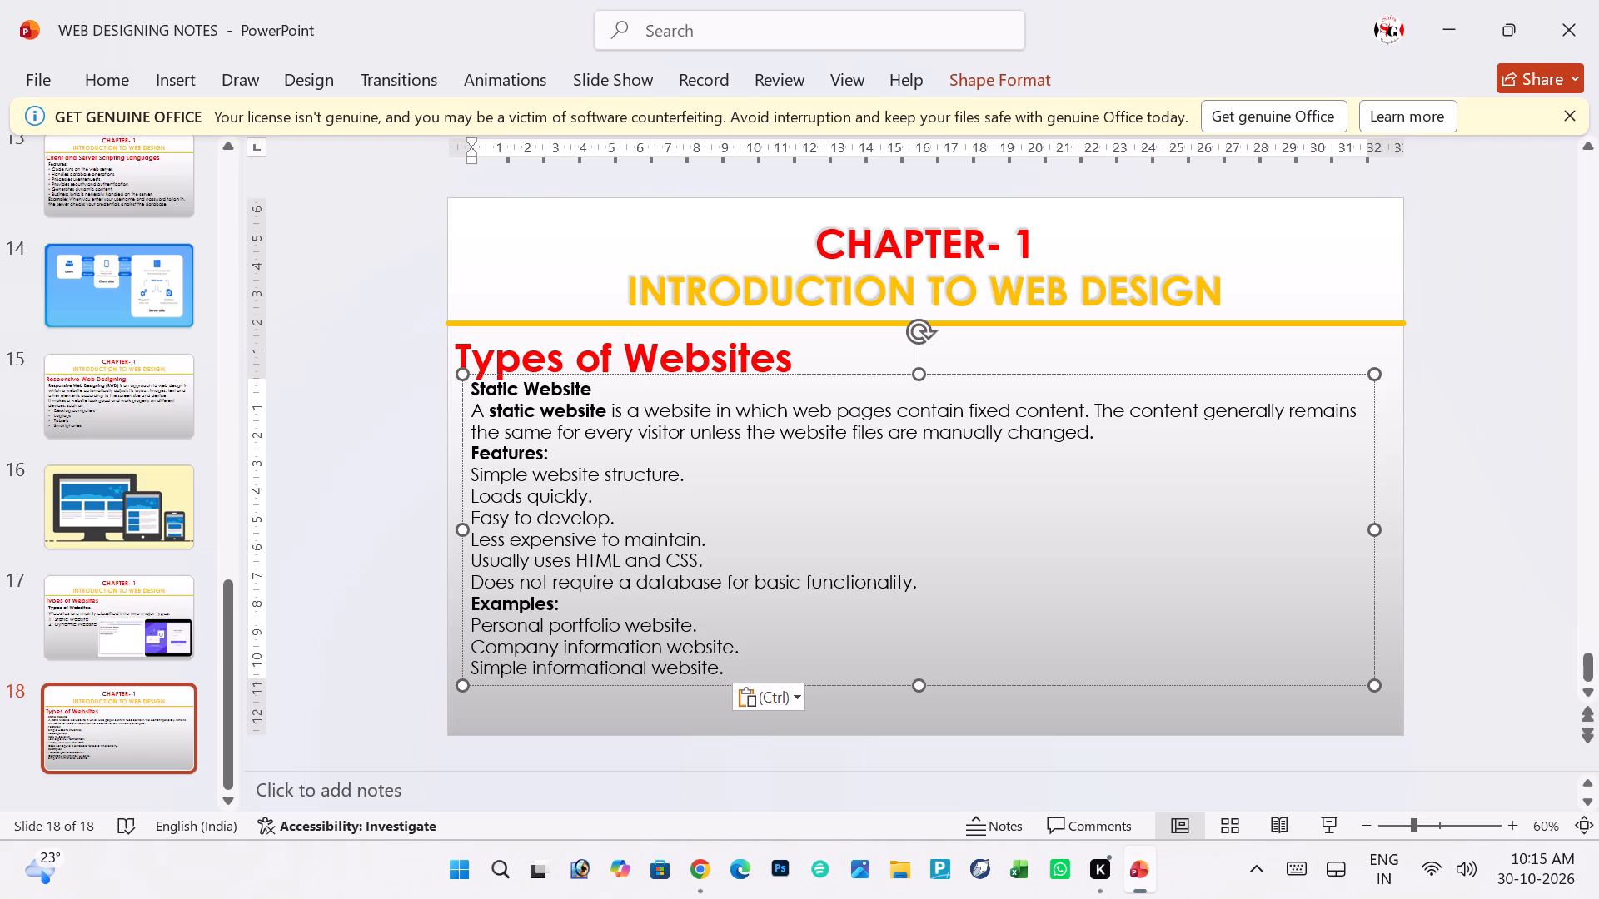
Increase the font size of slide 18's whole body text box by one increment.
left_click(466, 464)
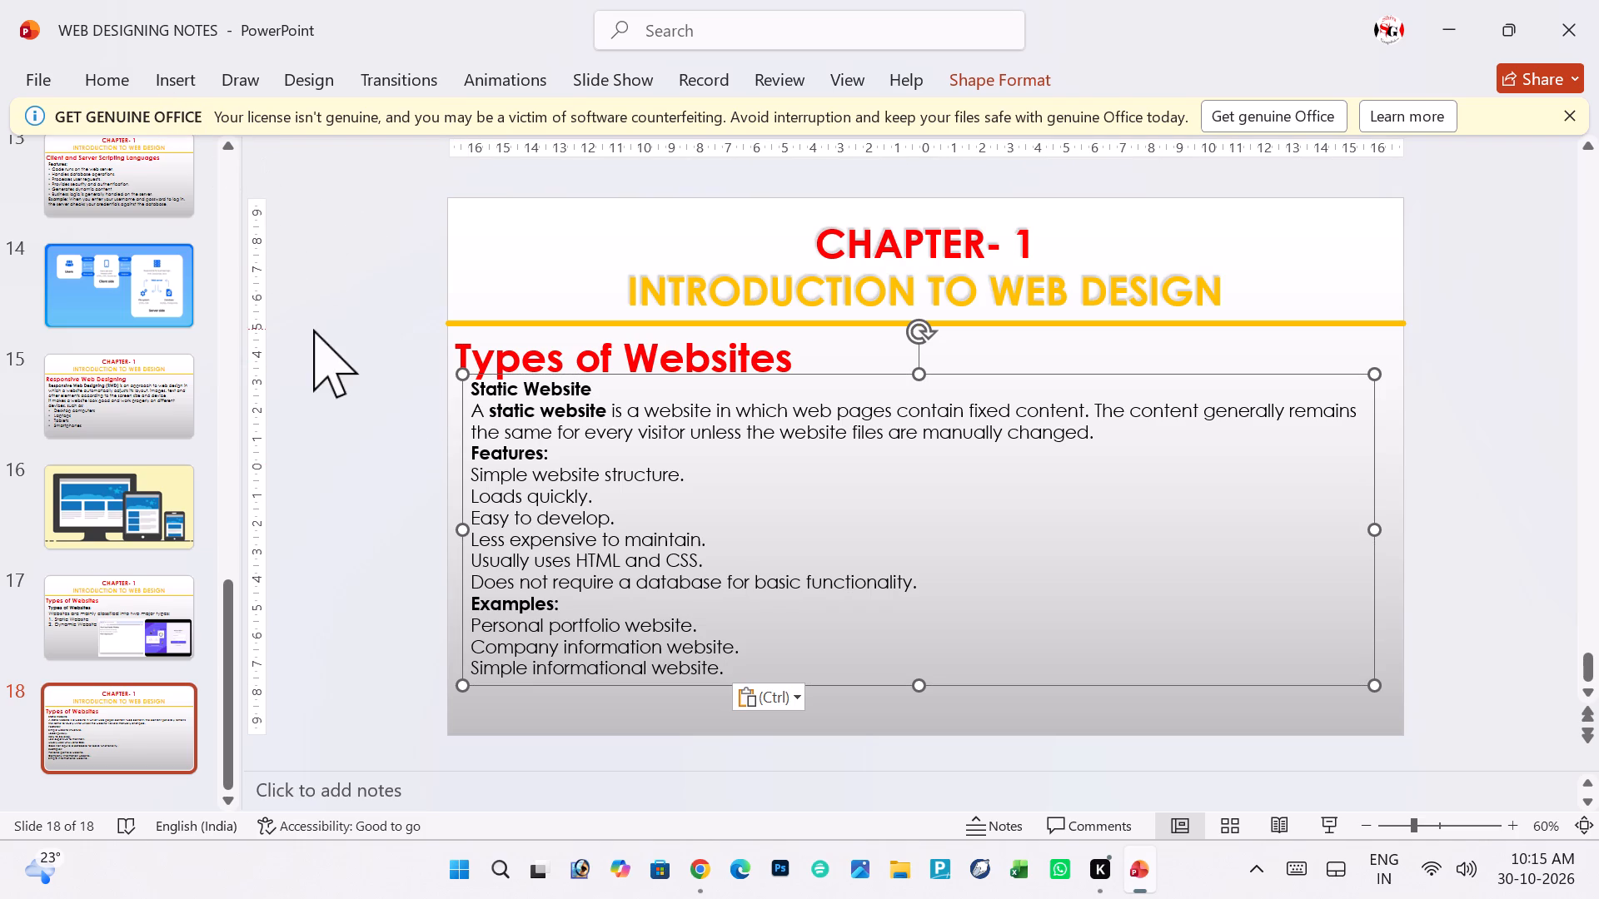
left_click(123, 72)
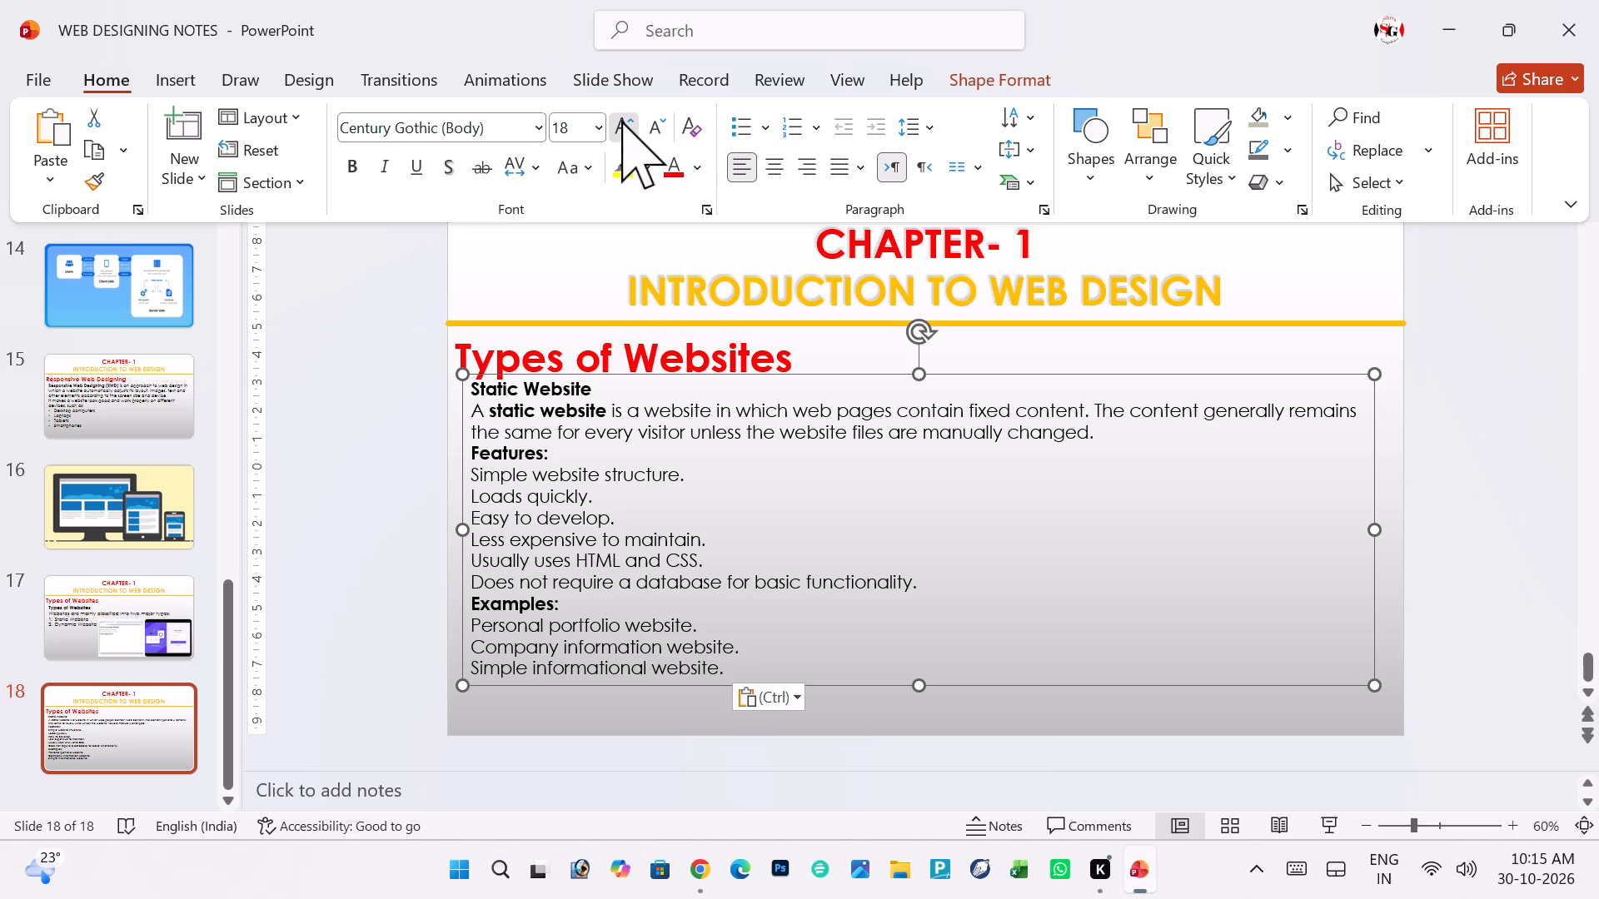
left_click(621, 120)
left_click(366, 355)
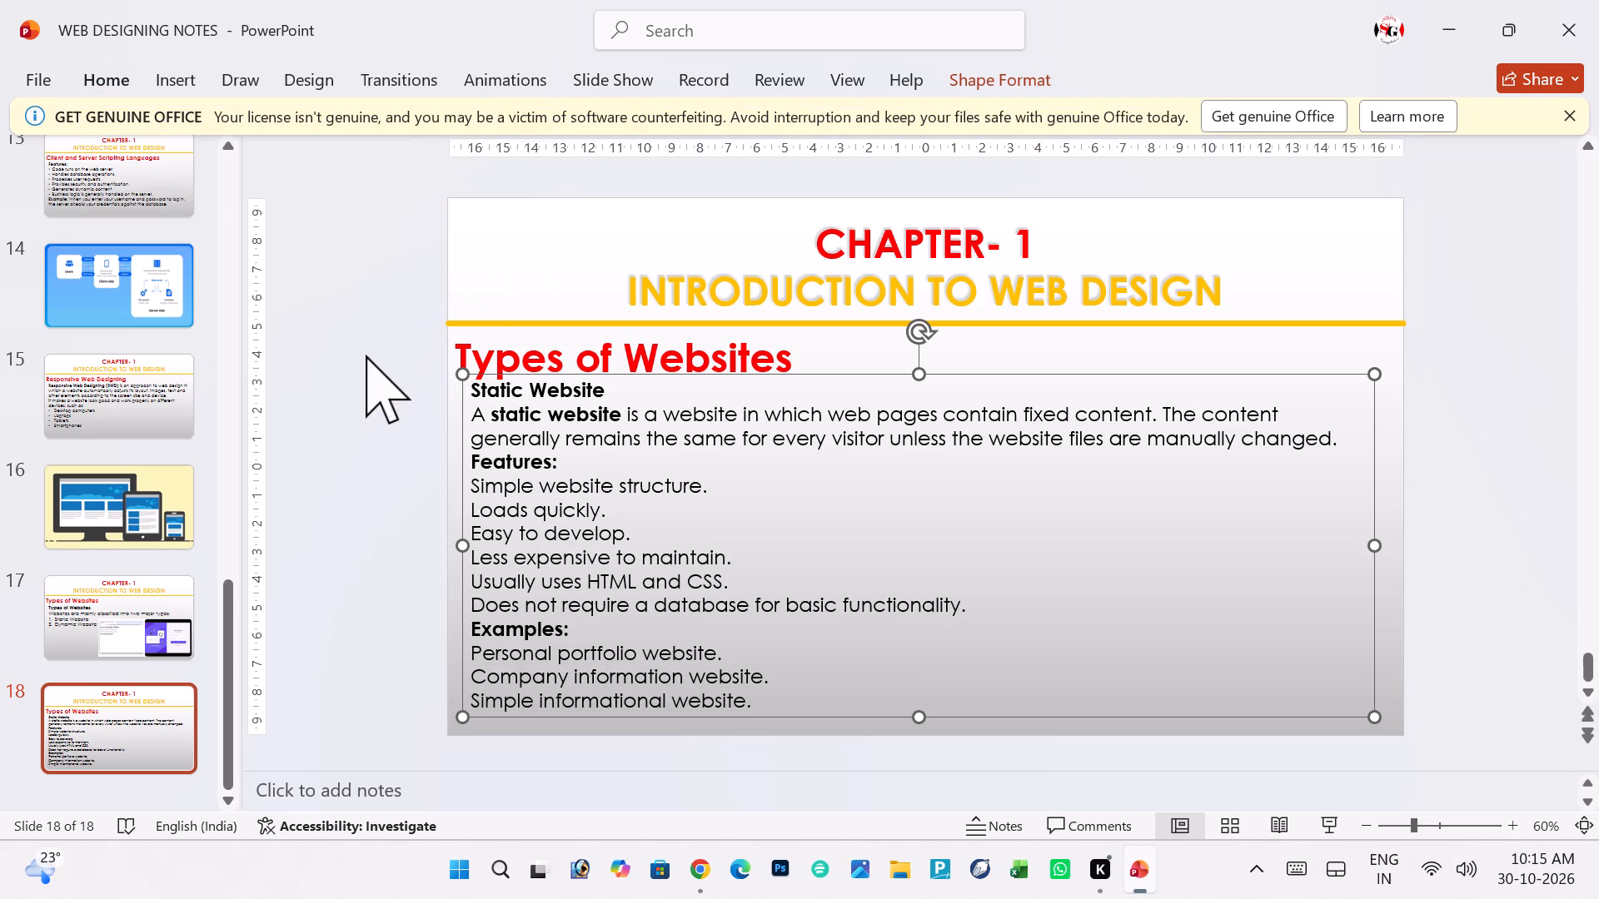
left_click(366, 355)
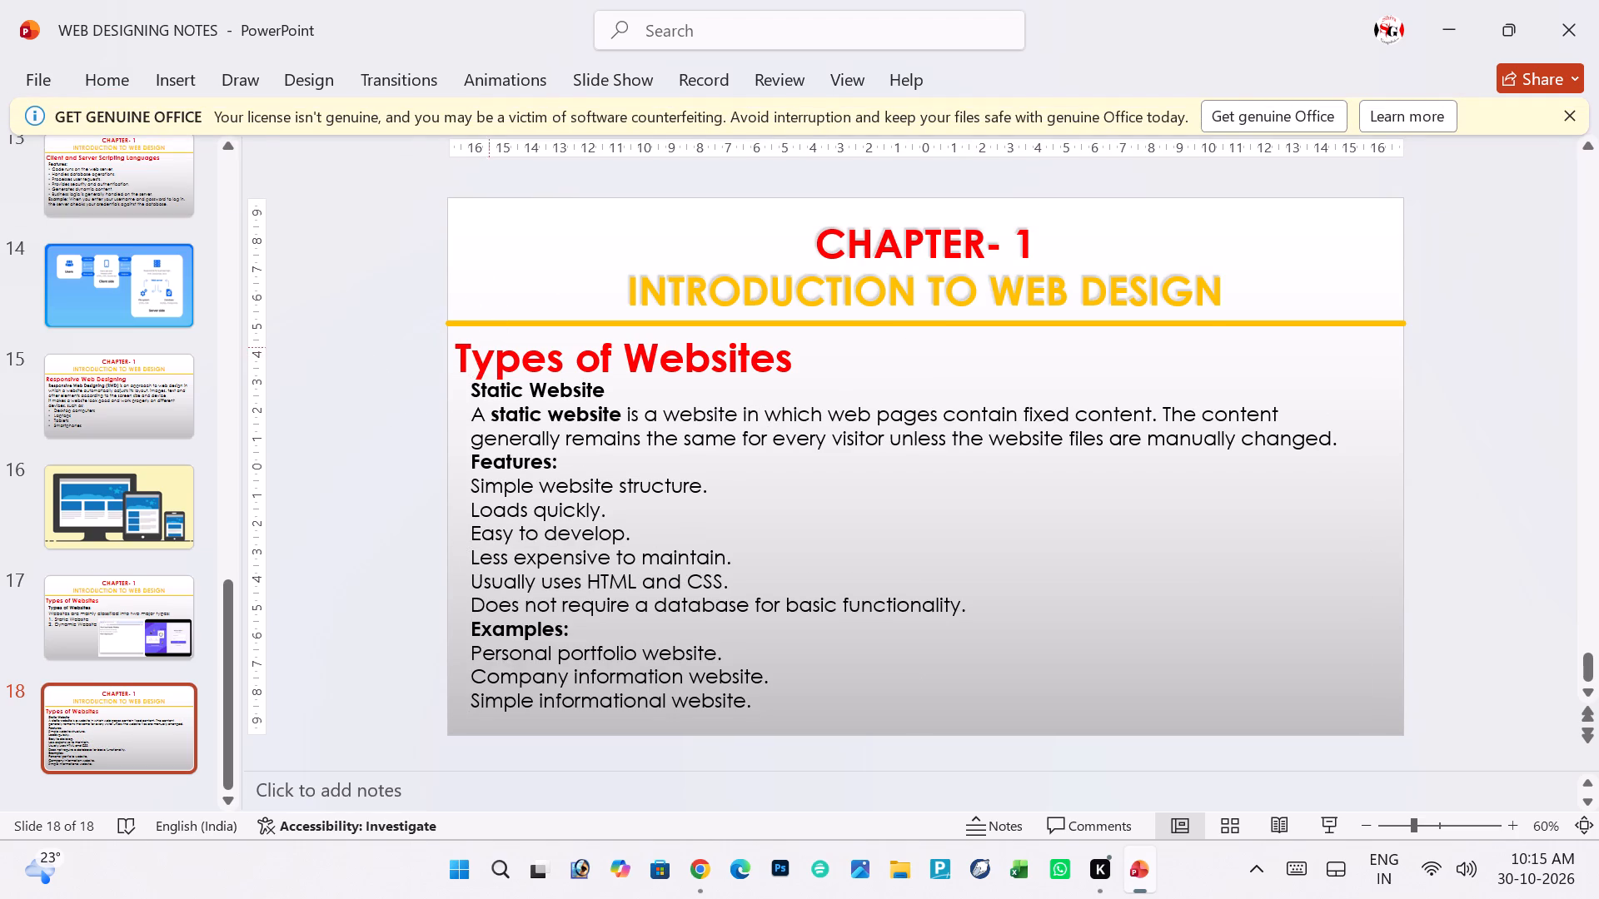
Move the red "Types of Websites" heading on slide 18 slightly up, closer to the yellow line.
left_click(497, 340)
left_click(521, 326)
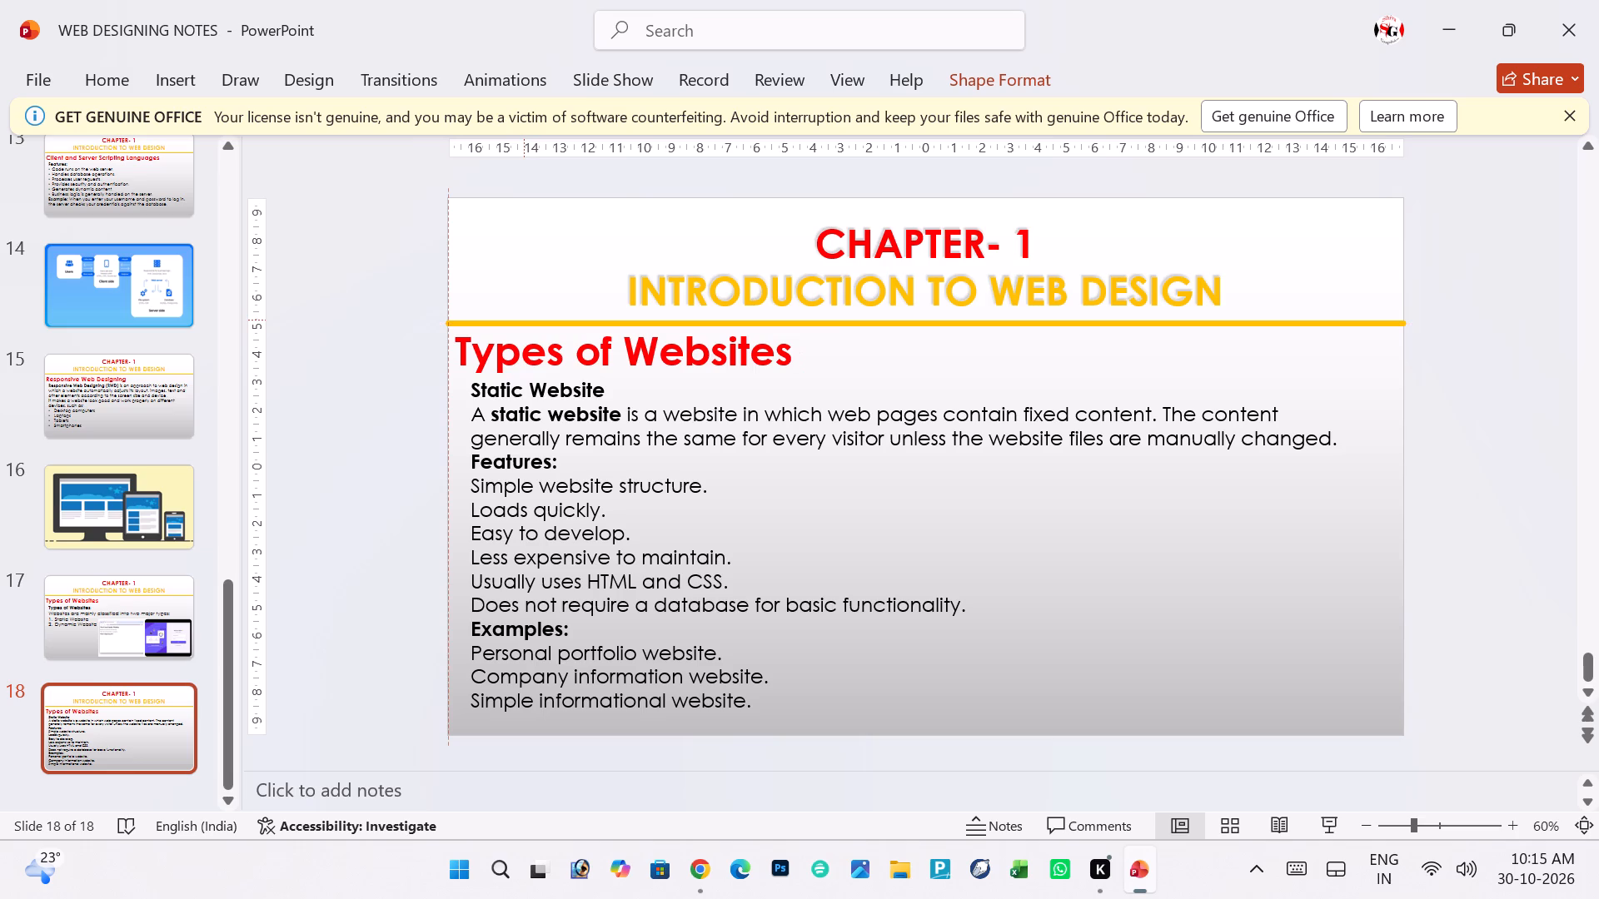
left_click(409, 308)
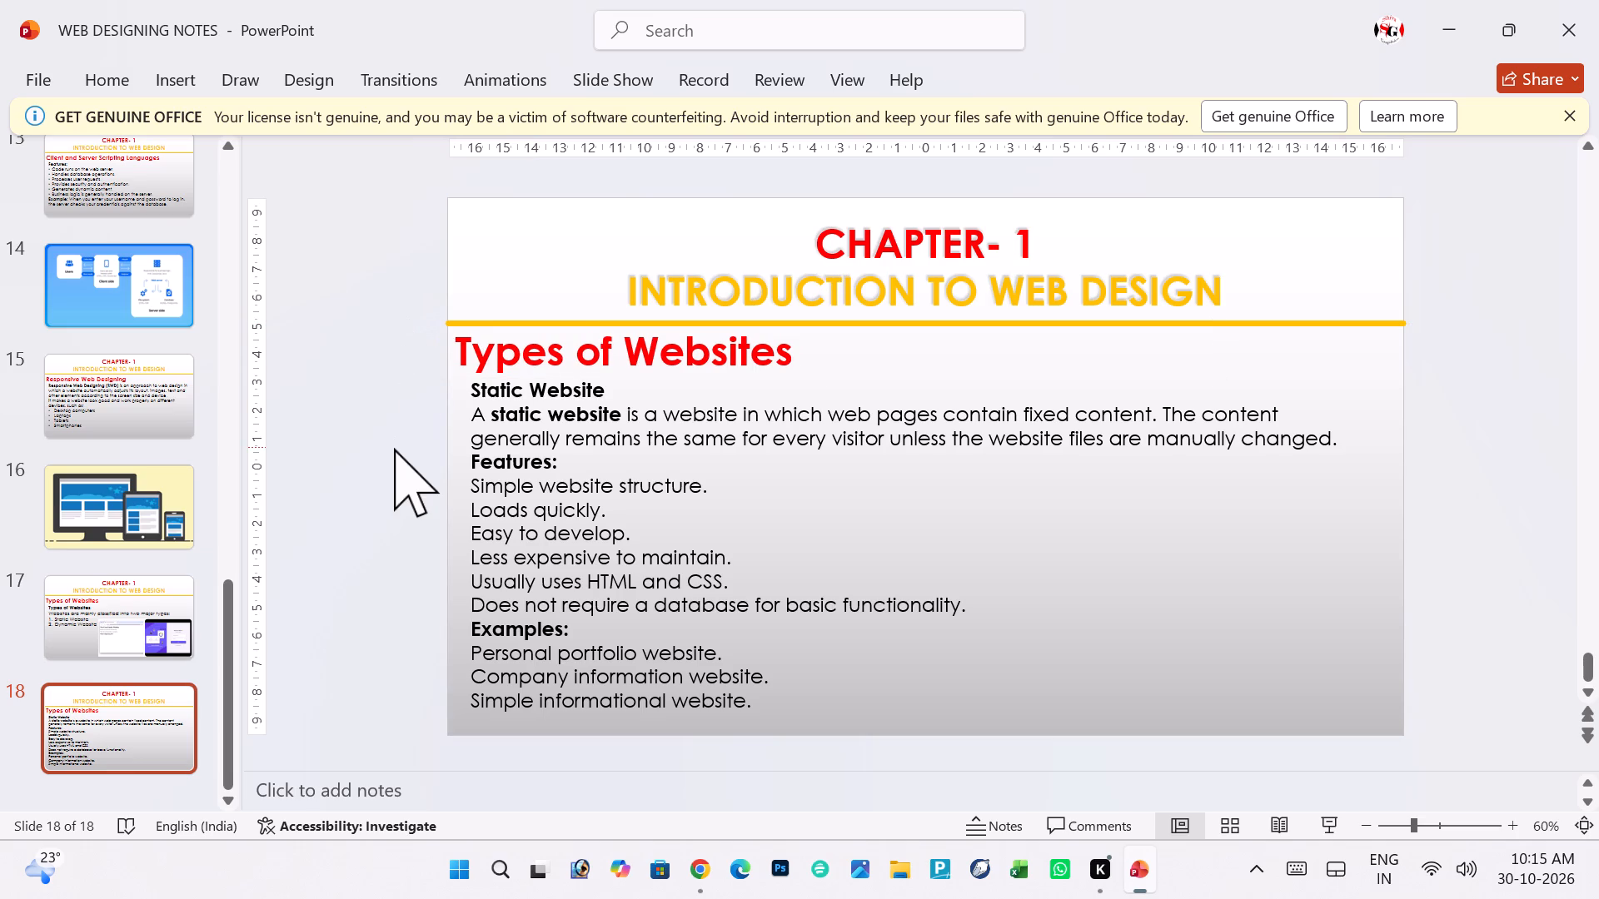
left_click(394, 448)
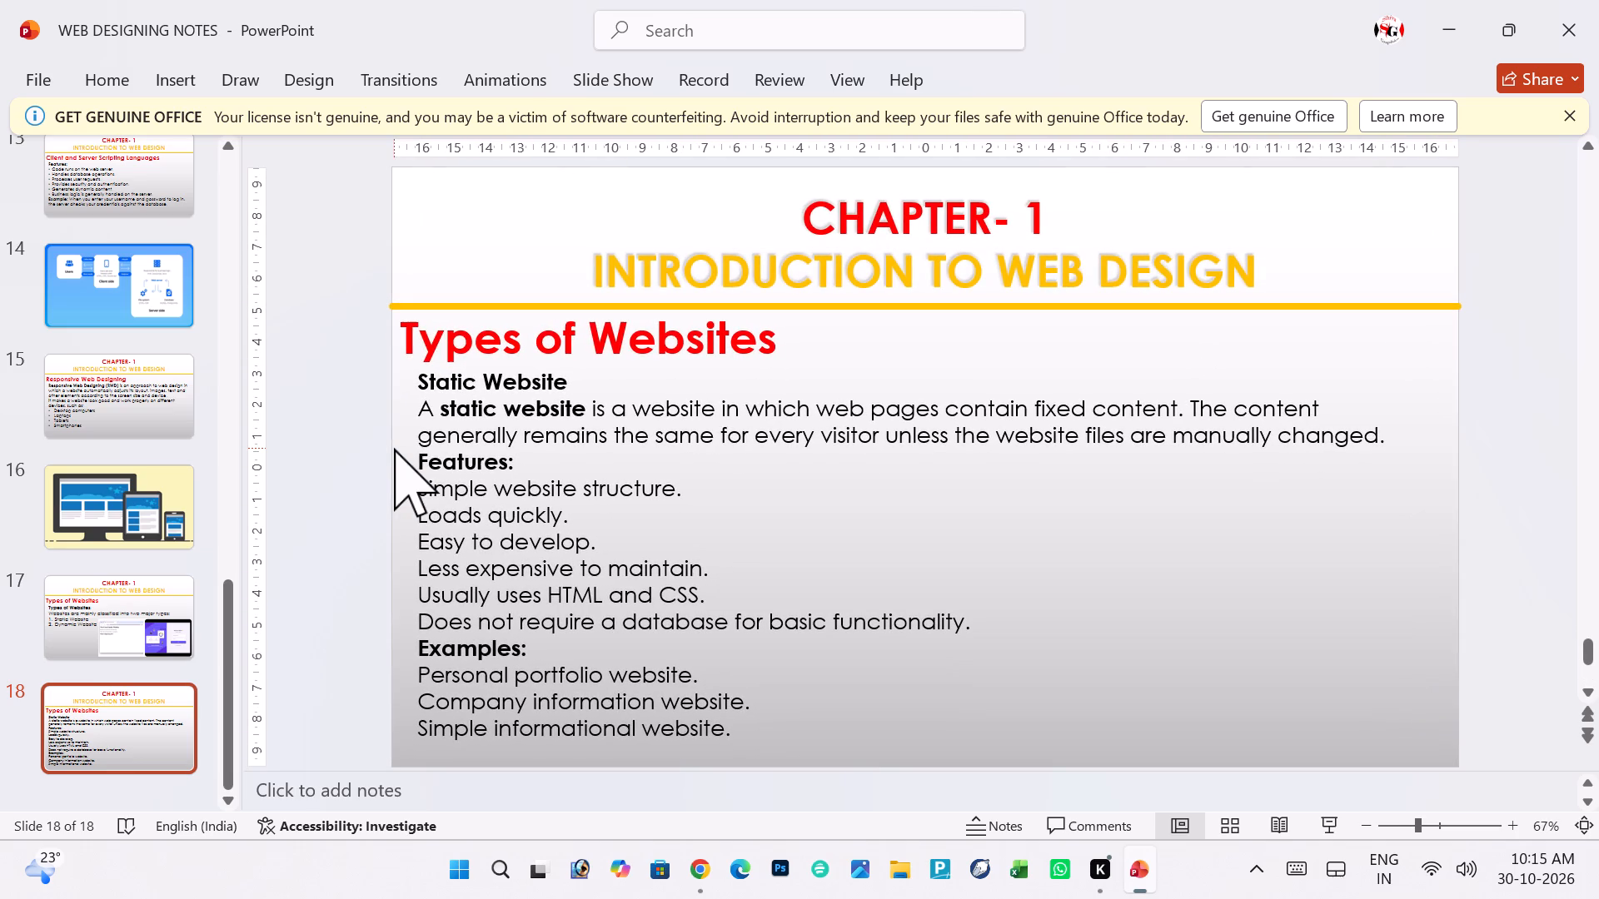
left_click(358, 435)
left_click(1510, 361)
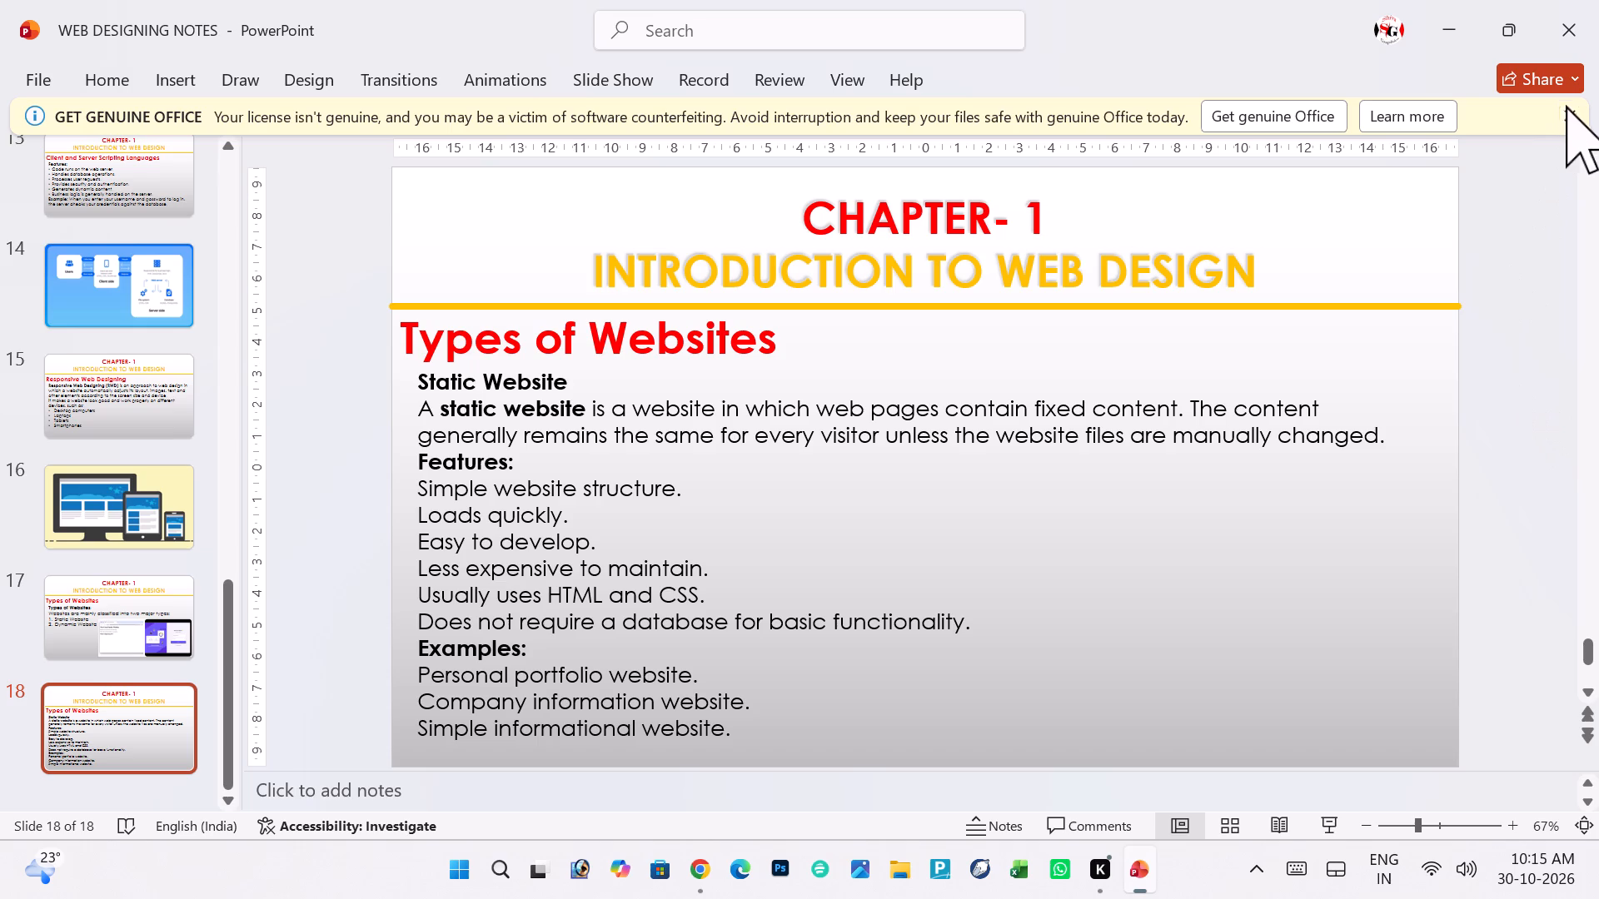
Dismiss the genuine Office notice above the slide.
left_click(1571, 115)
left_click(1528, 167)
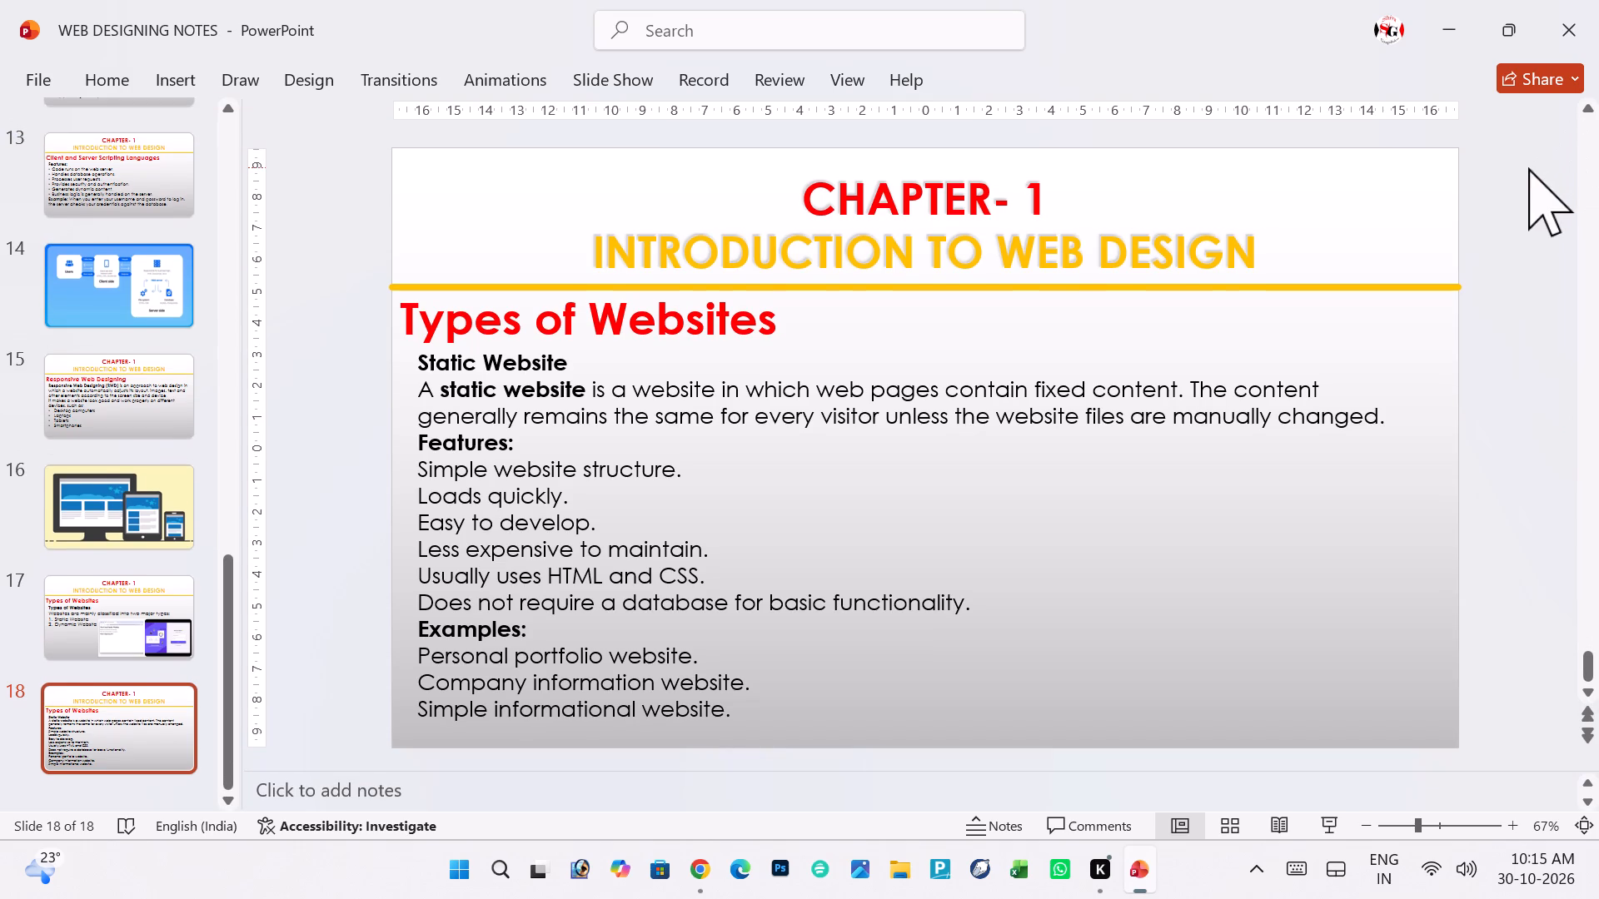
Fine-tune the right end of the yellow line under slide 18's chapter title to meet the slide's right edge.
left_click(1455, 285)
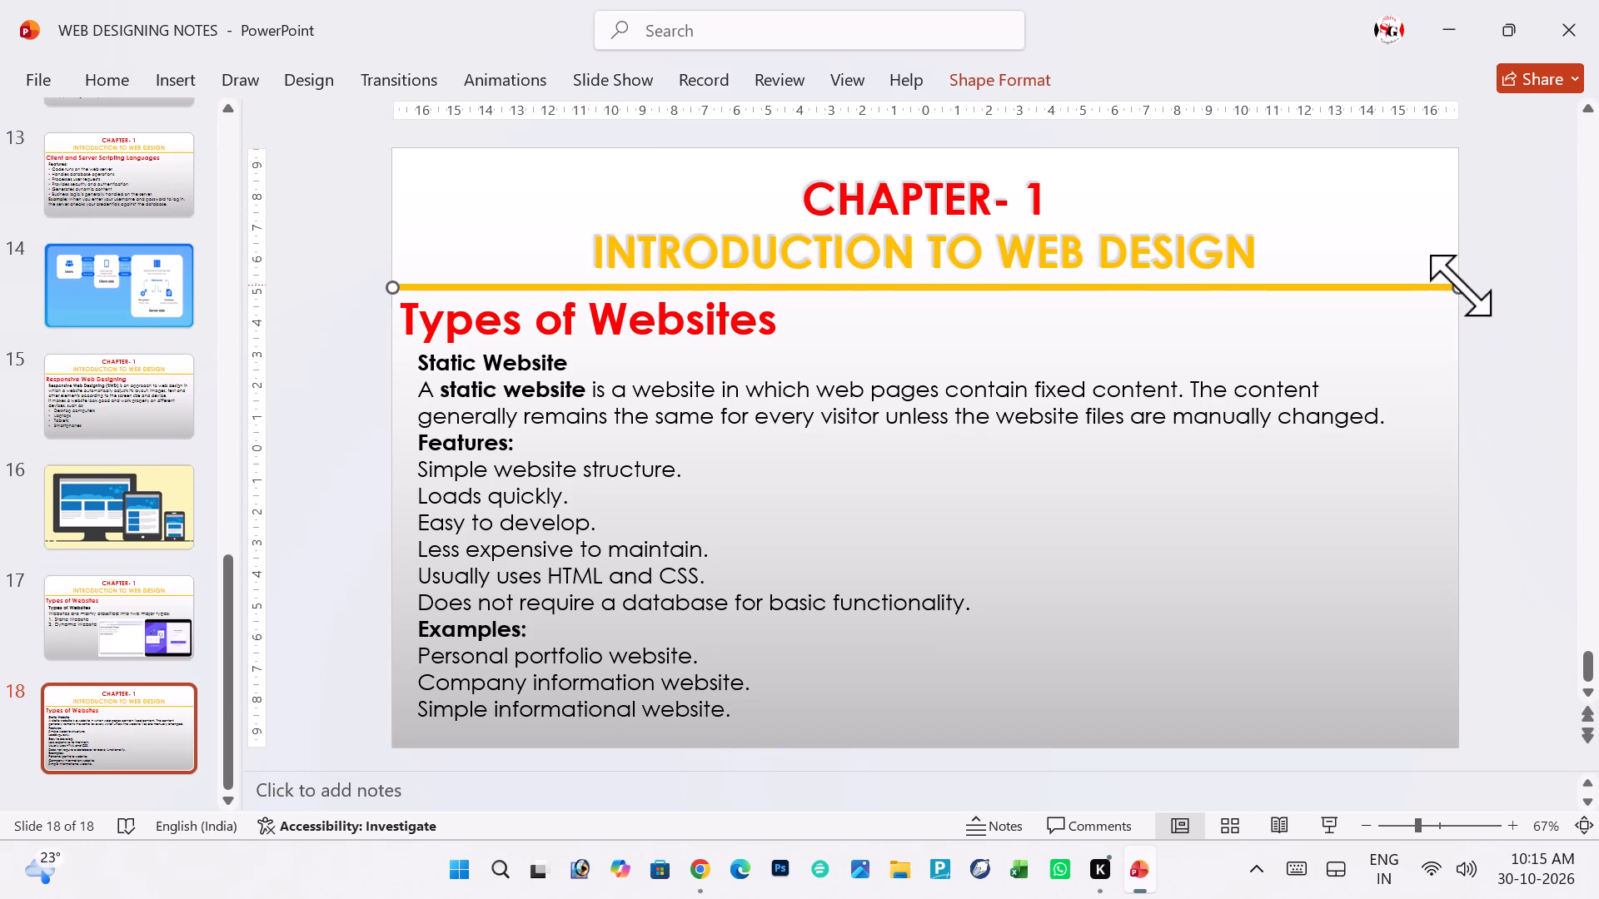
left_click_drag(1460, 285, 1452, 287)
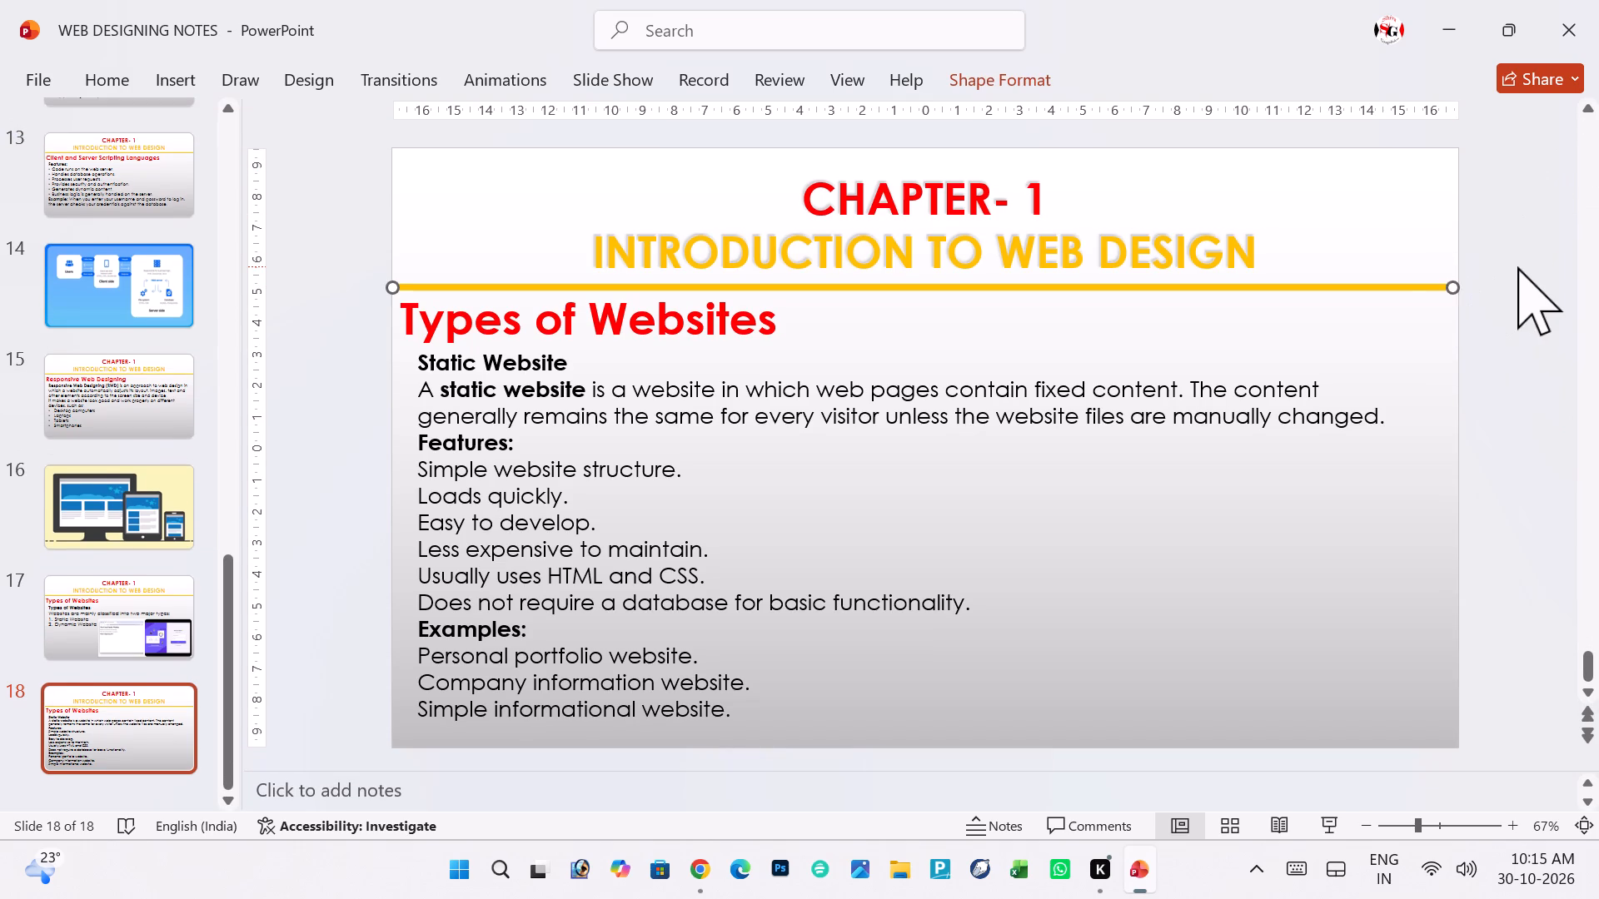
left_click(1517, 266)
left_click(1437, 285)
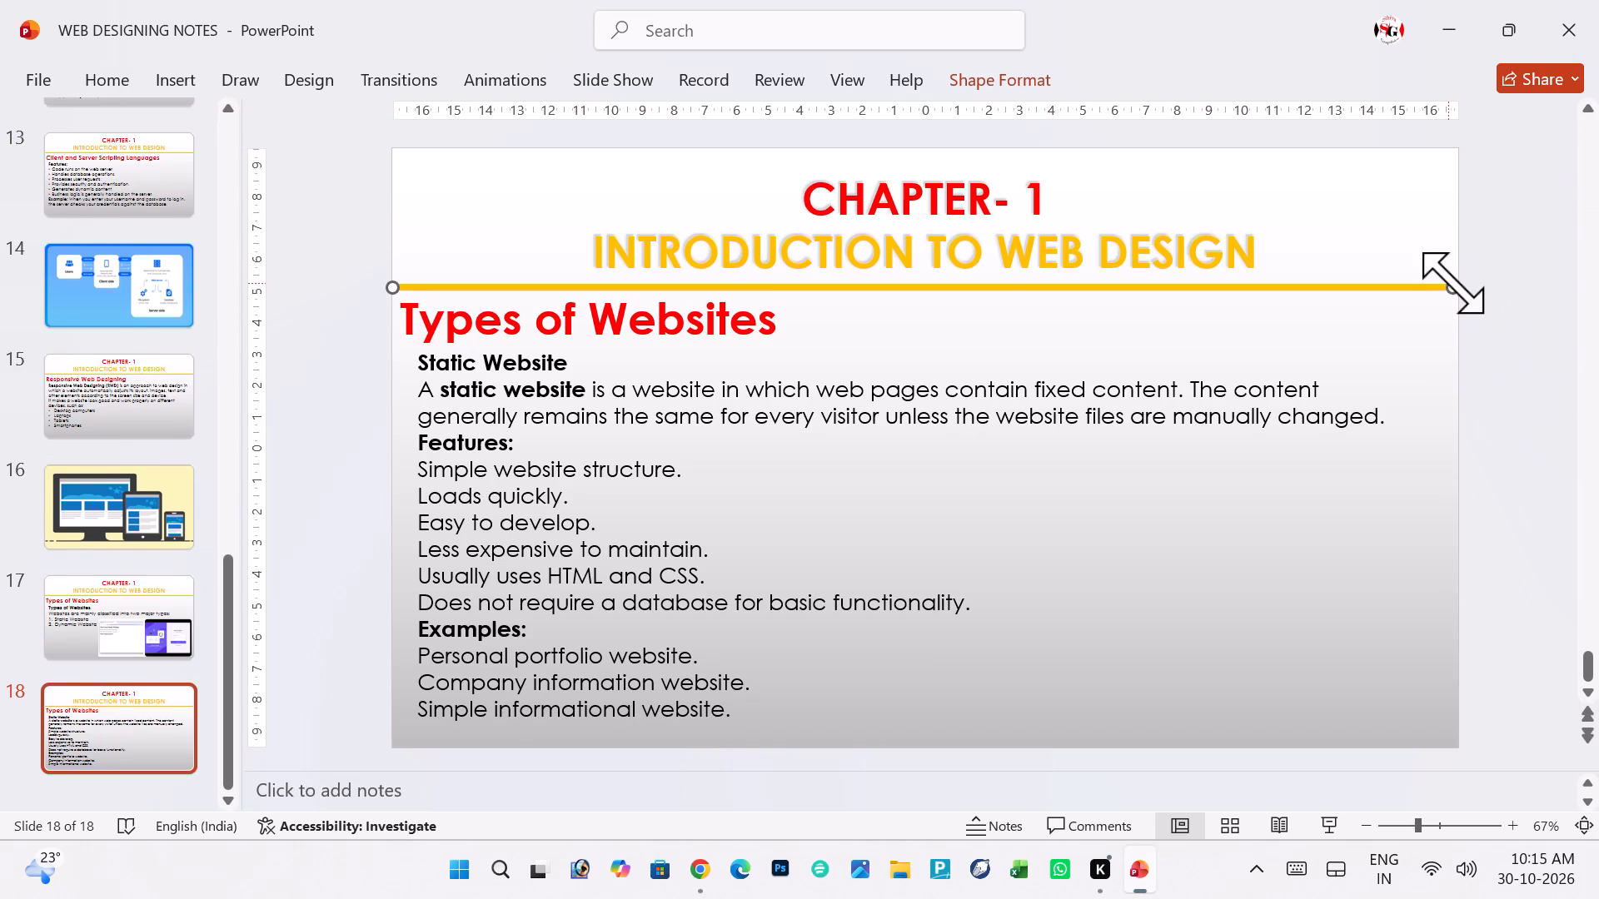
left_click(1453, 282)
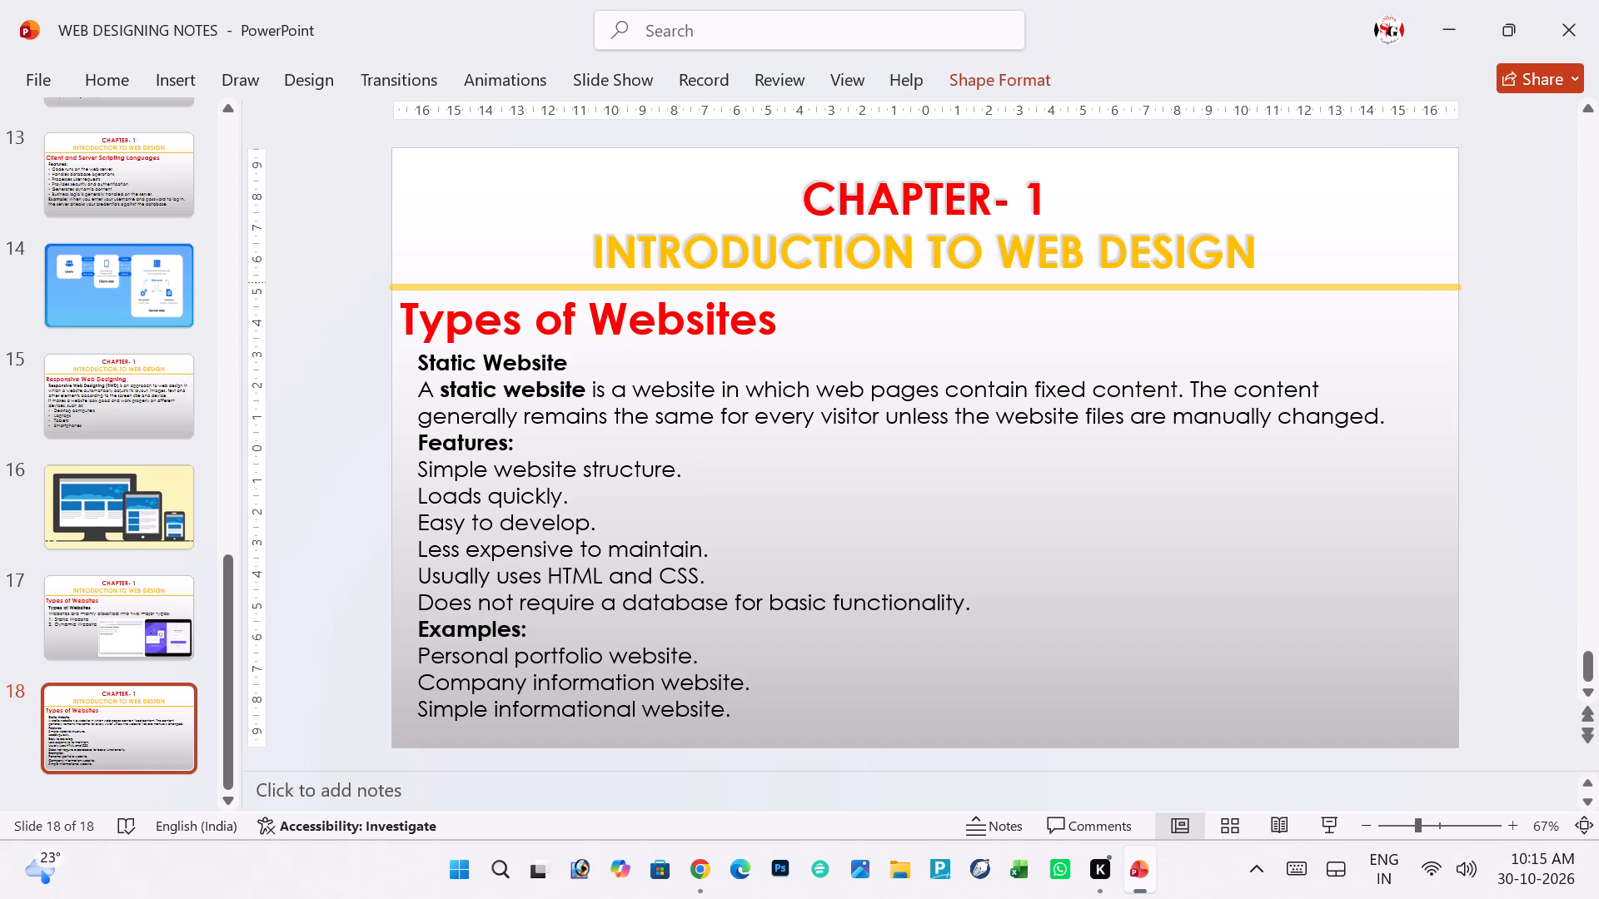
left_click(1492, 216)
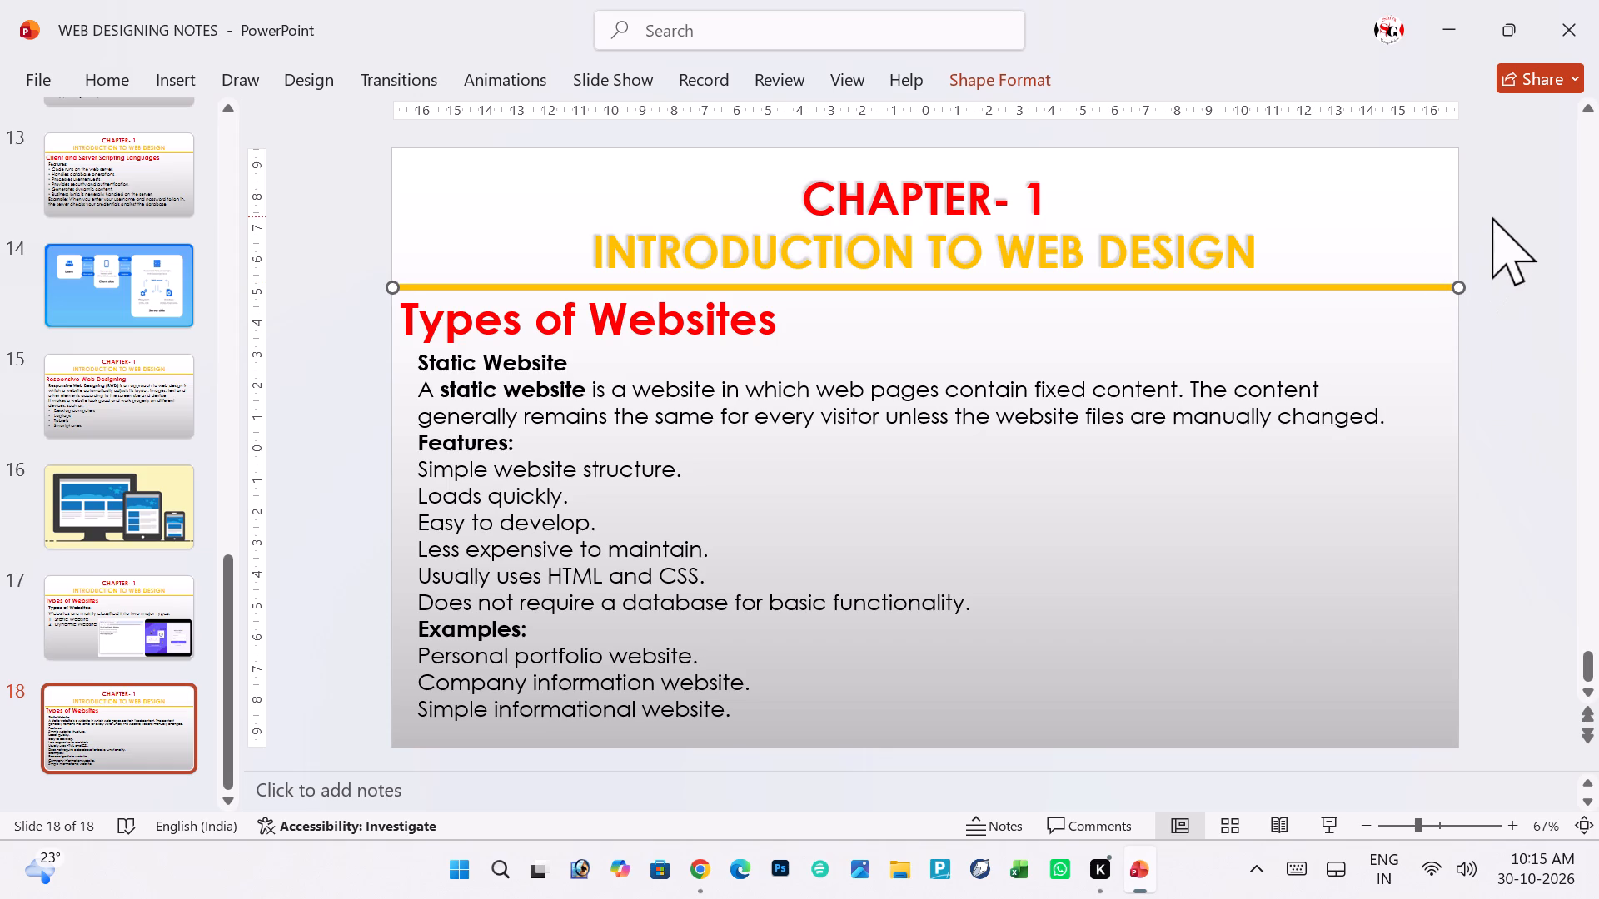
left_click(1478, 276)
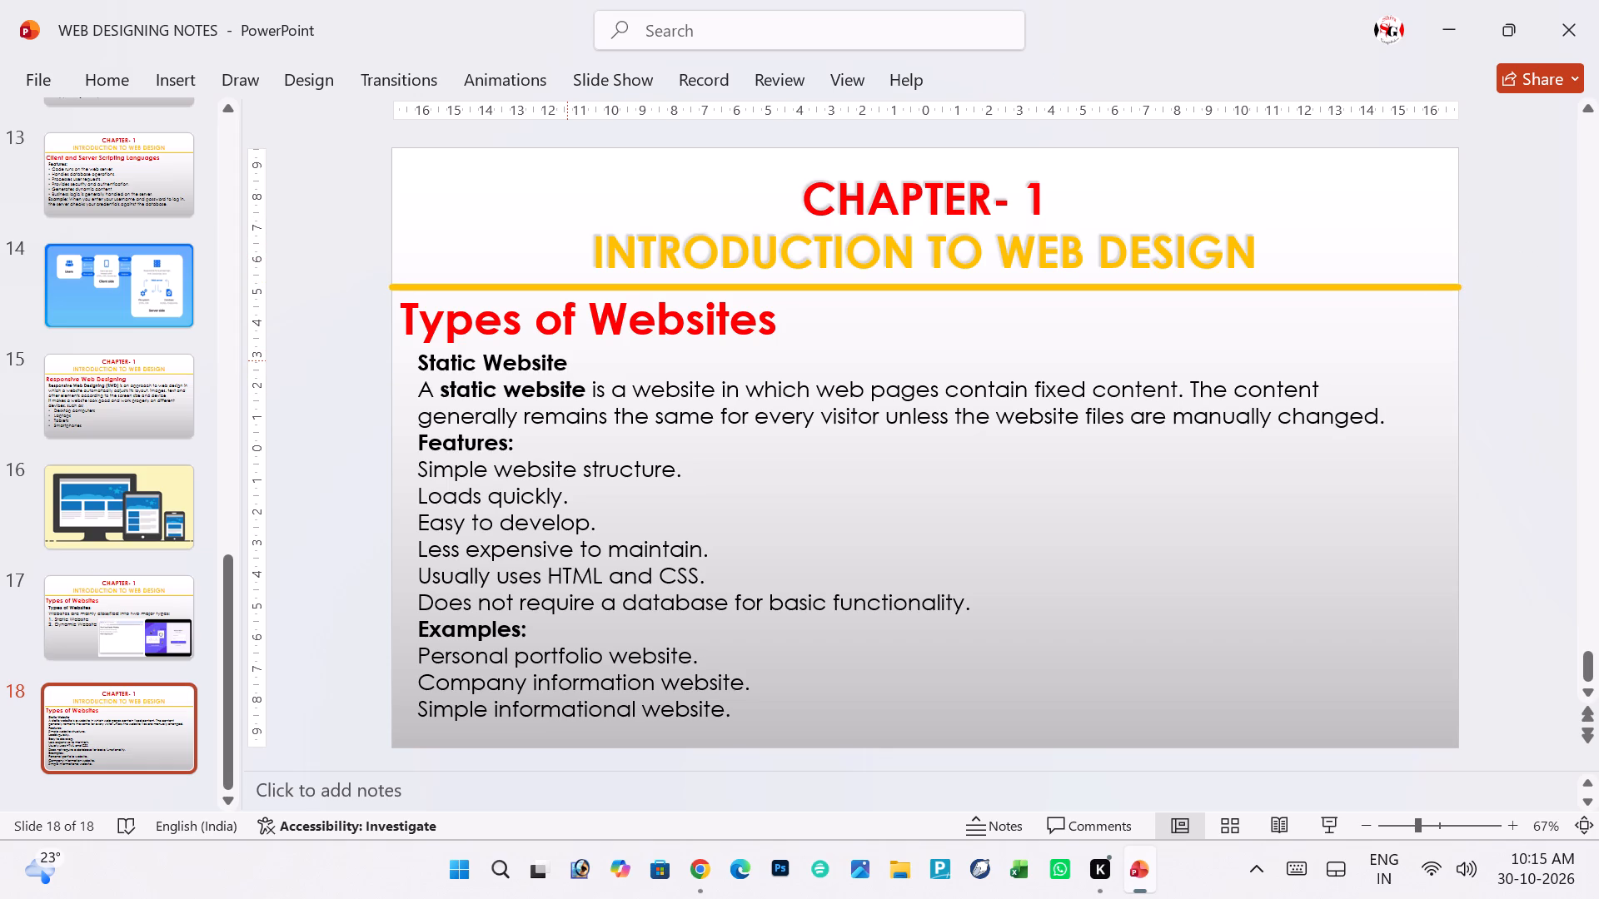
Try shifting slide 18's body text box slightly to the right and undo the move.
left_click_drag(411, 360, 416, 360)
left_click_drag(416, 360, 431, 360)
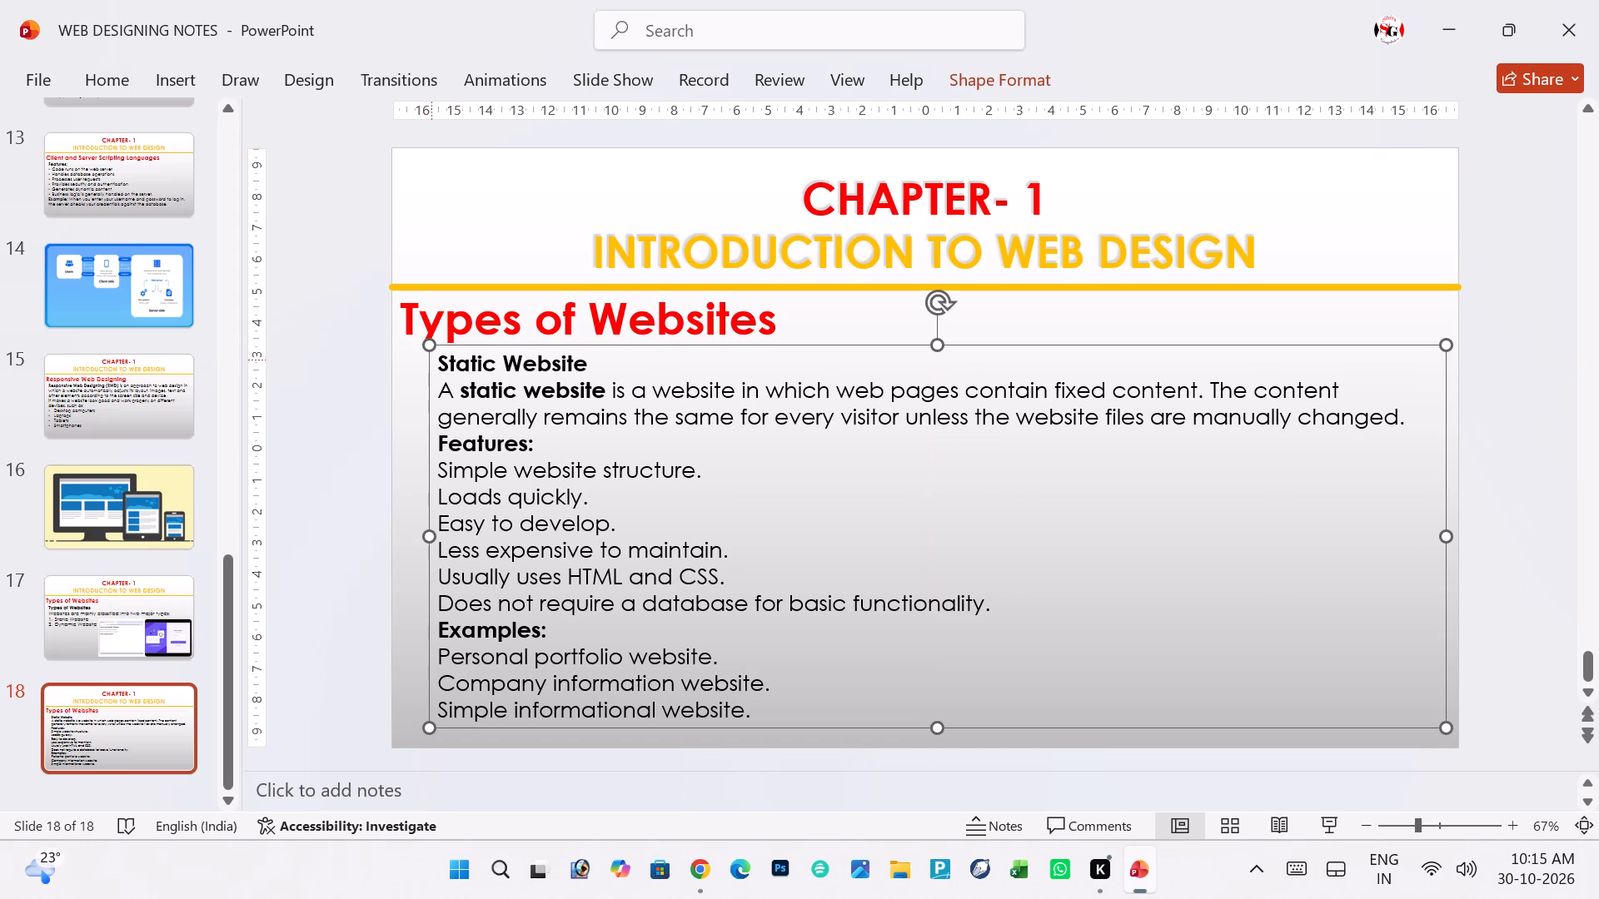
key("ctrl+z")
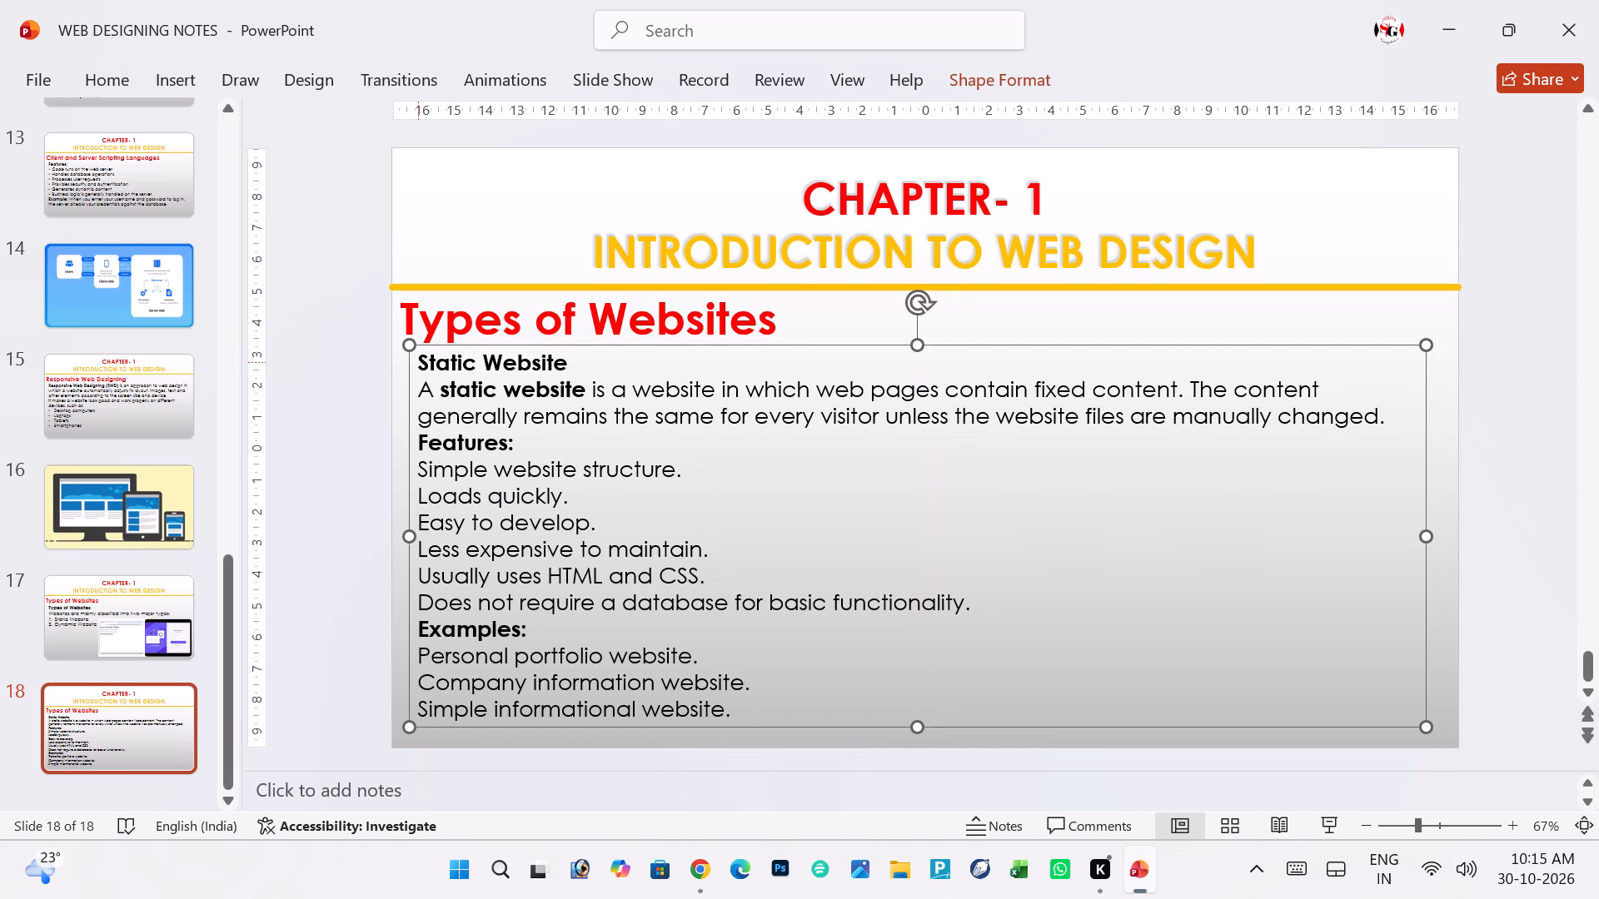
Centre the "Static Website" heading in slide 18's body text box.
left_click(417, 361)
left_click(109, 72)
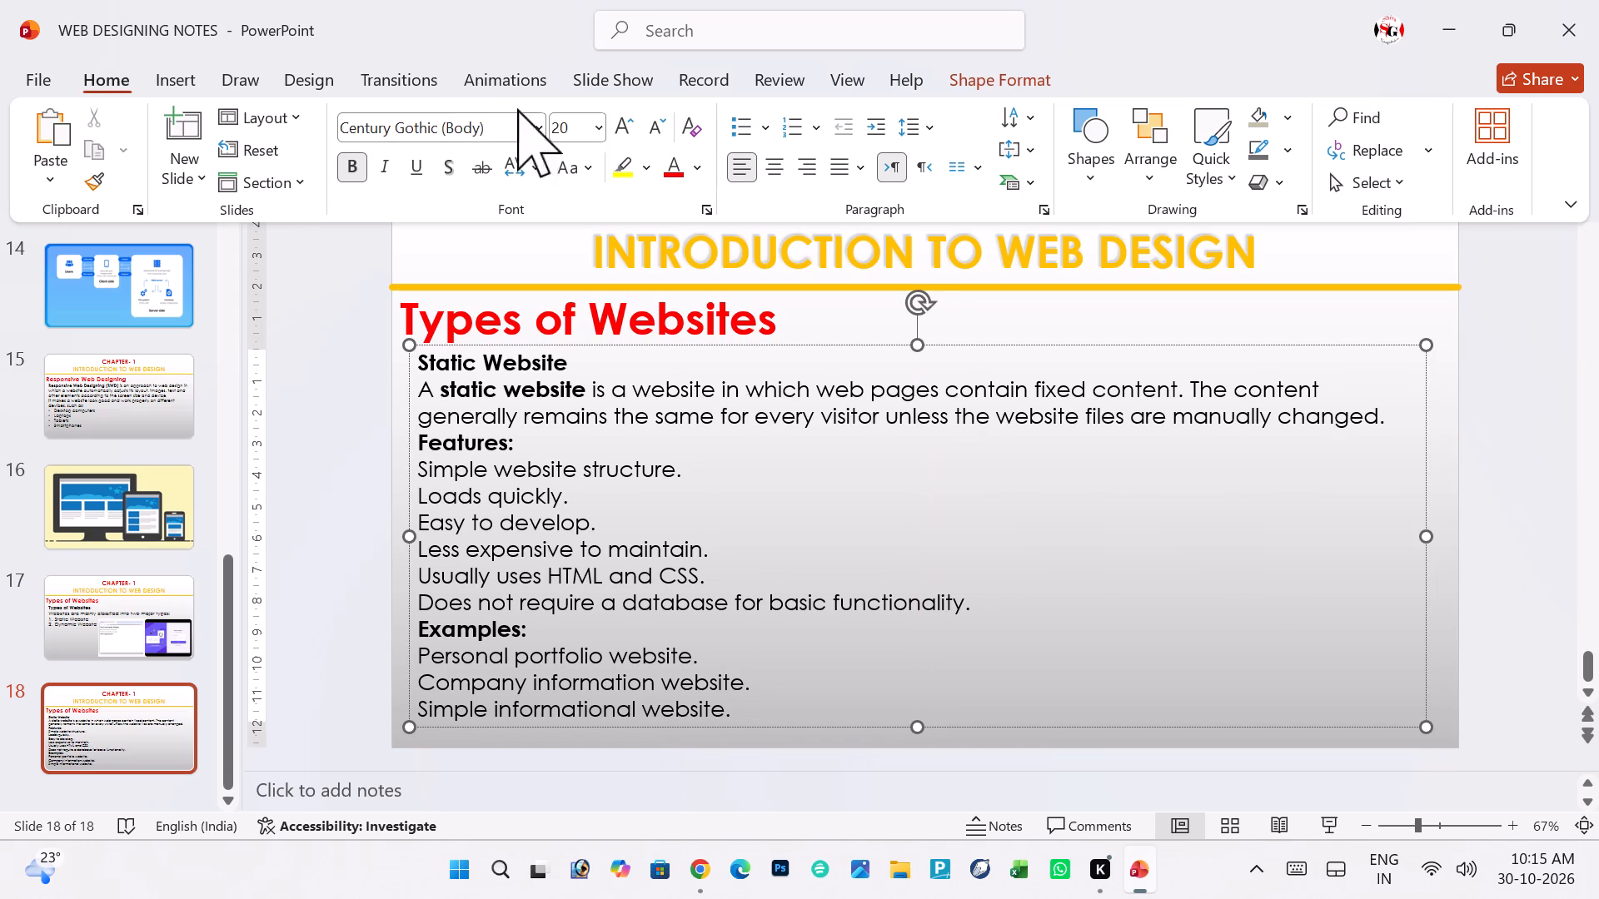
left_click(781, 180)
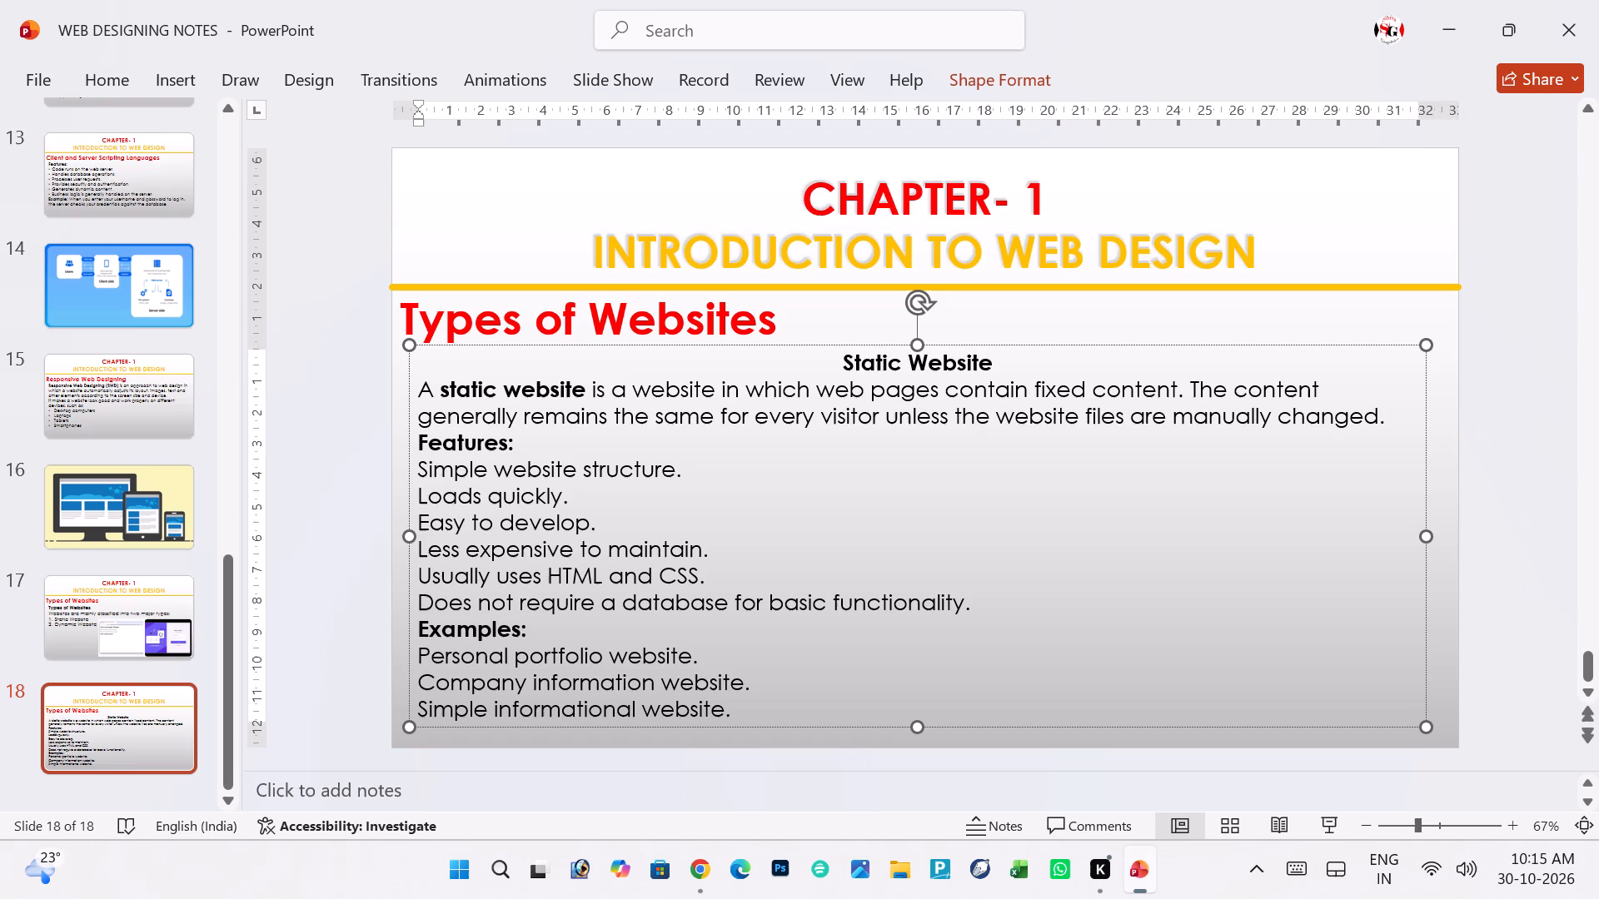
left_click(313, 447)
Move slide 18's body text box slightly up, closer to the "Types of Websites" heading.
left_click(514, 442)
left_click_drag(412, 397, 411, 388)
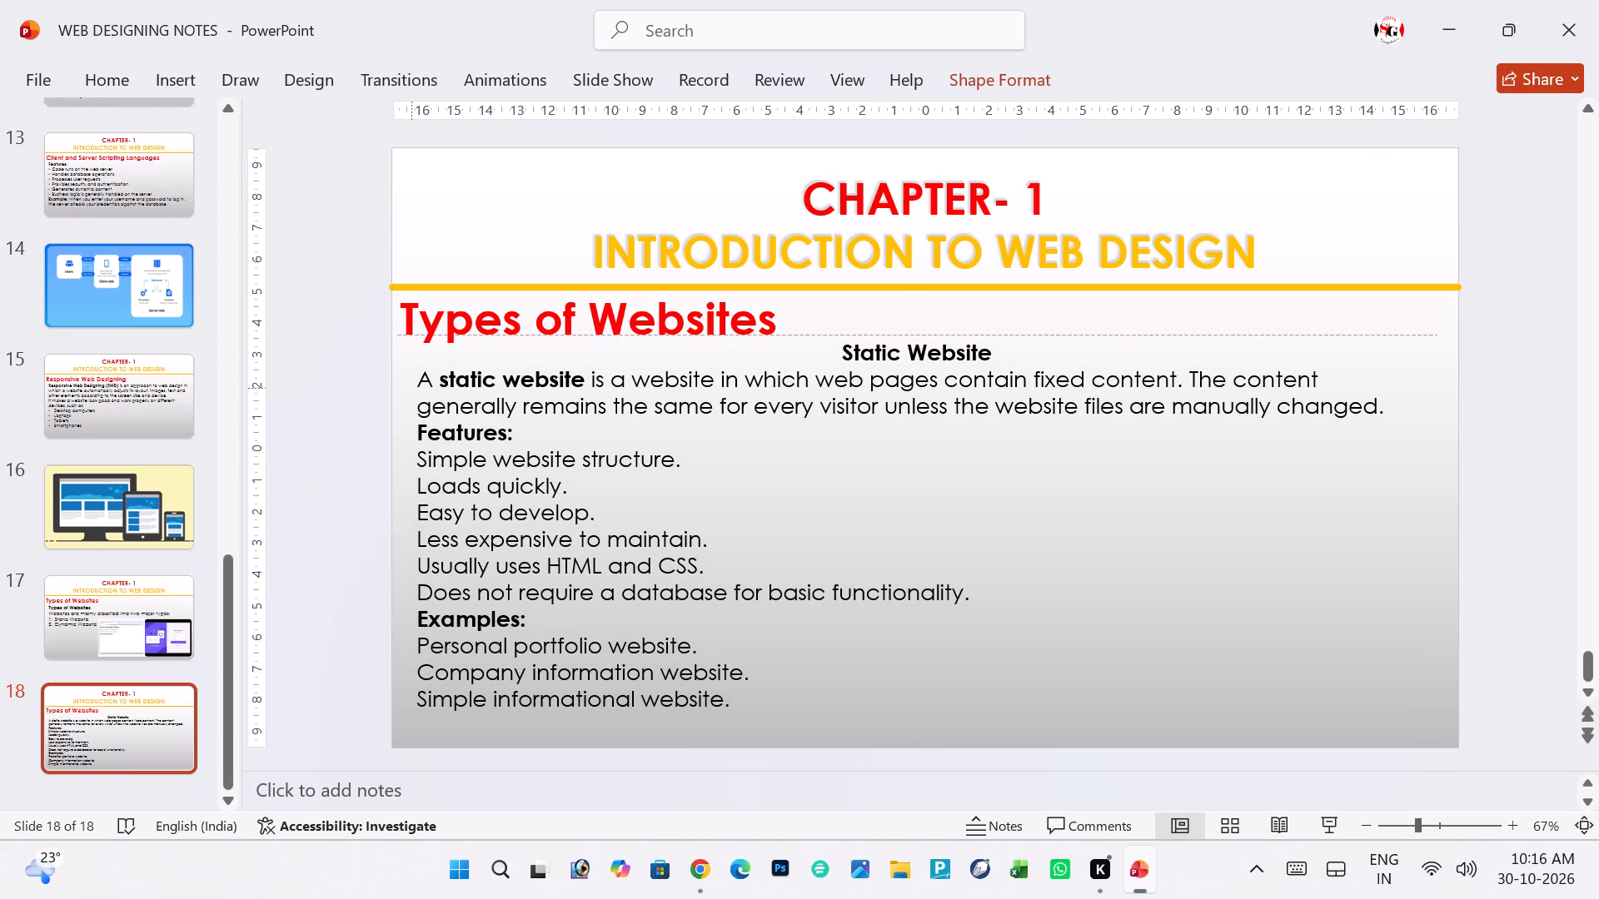
left_click_drag(411, 388, 411, 380)
left_click(309, 353)
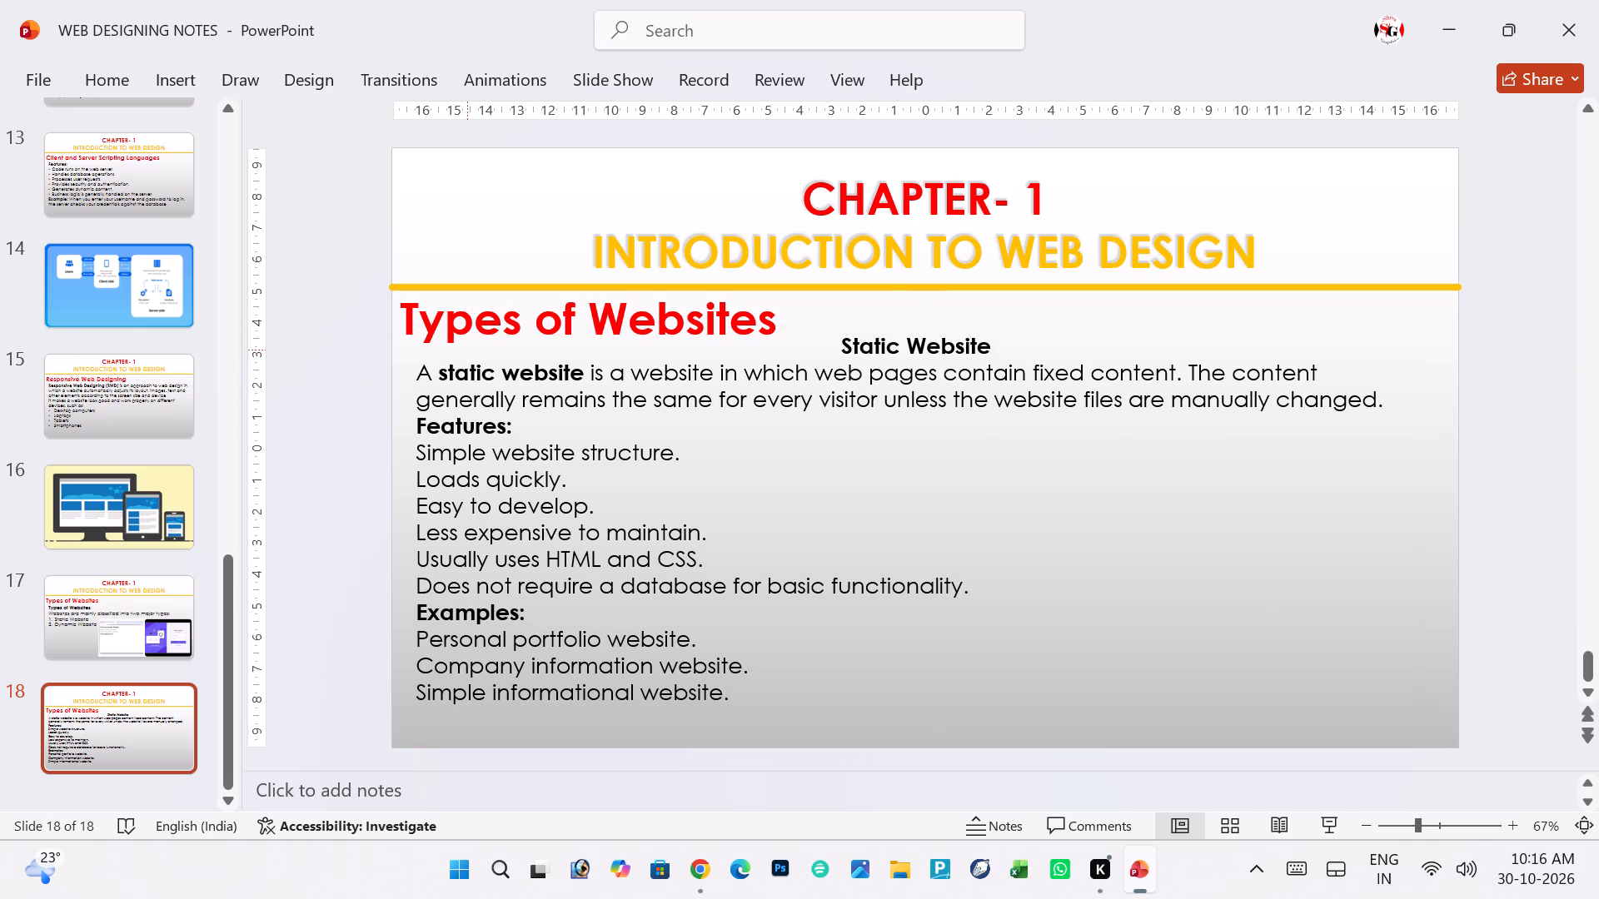
Enlarge the centred "Static Website" heading on slide 18 to font size 32.
left_click_drag(994, 336, 839, 338)
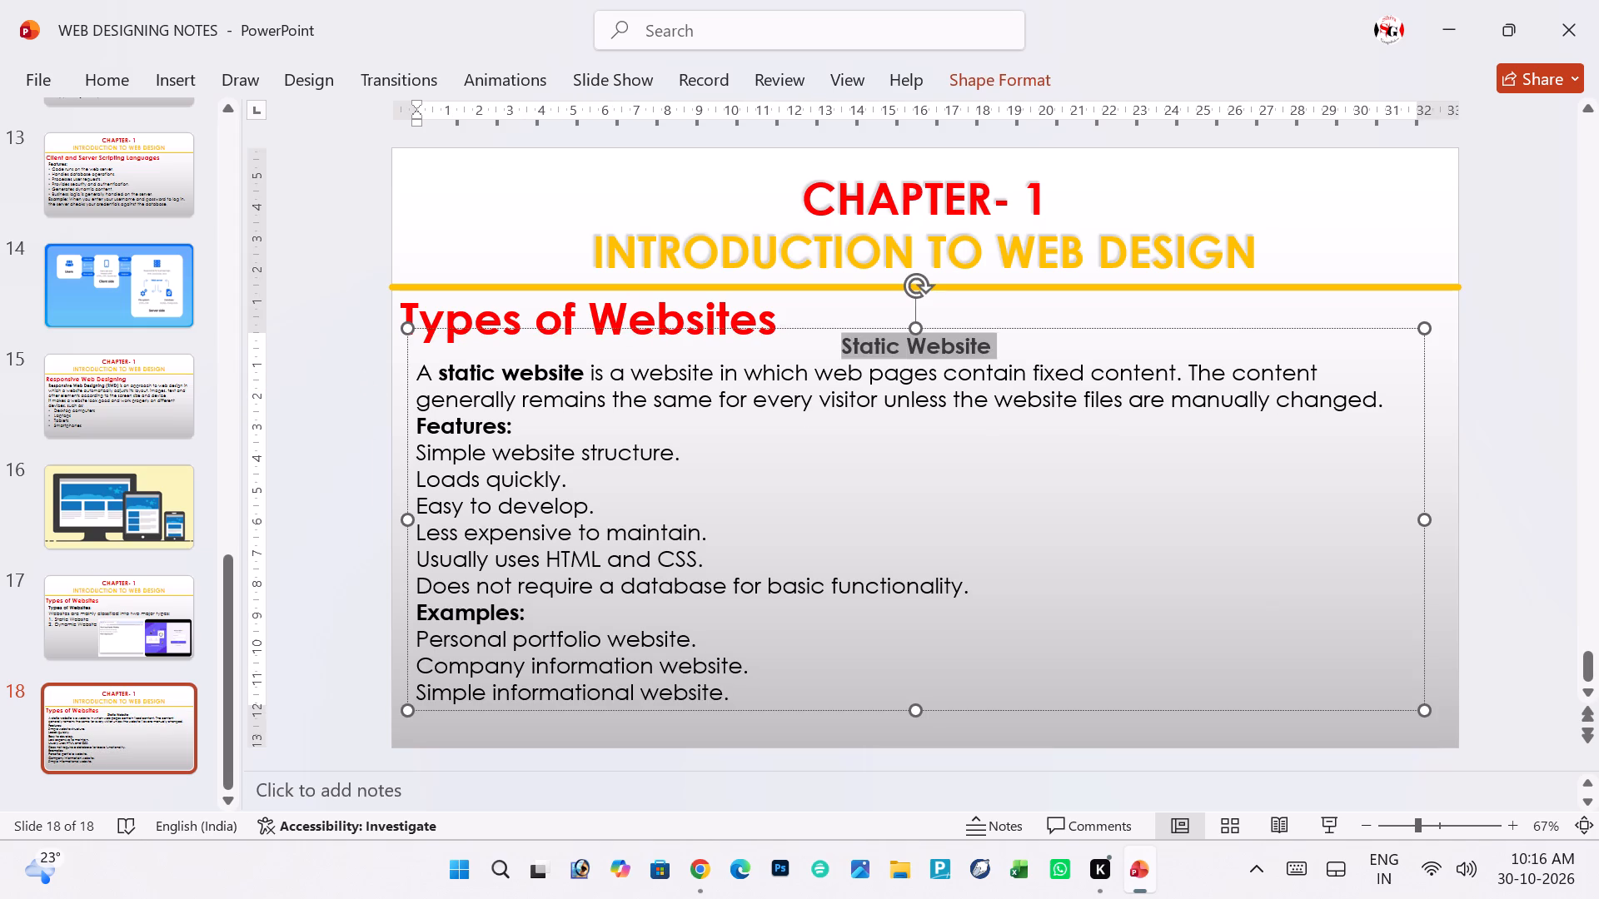
left_click_drag(839, 338, 820, 338)
left_click(1023, 260)
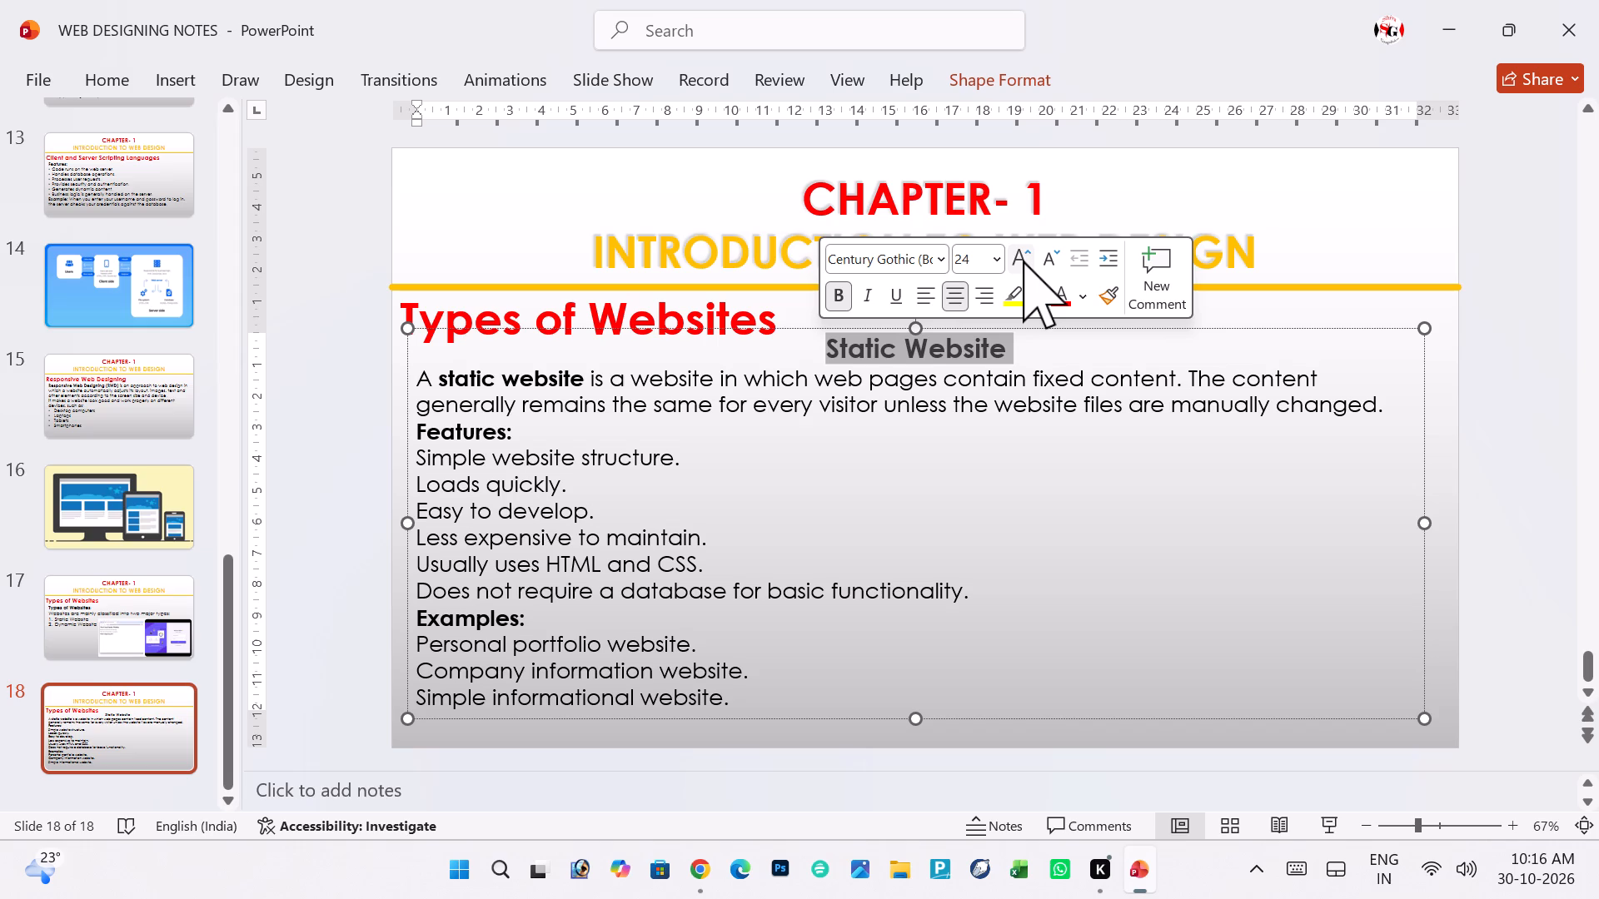
left_click(1023, 260)
left_click(1023, 260)
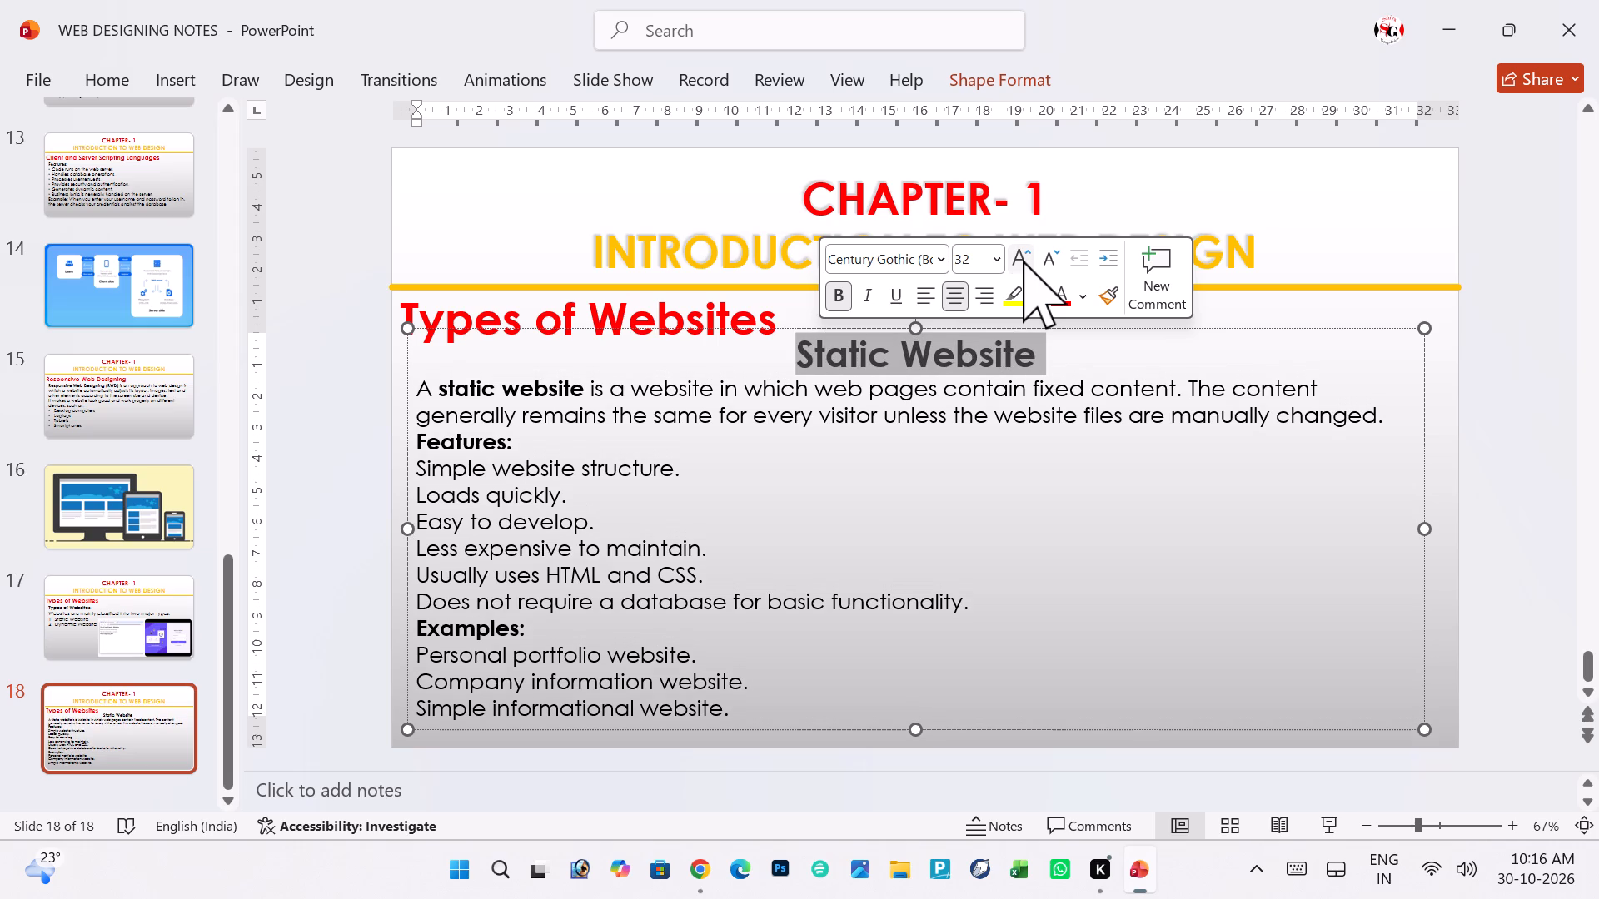
left_click(360, 340)
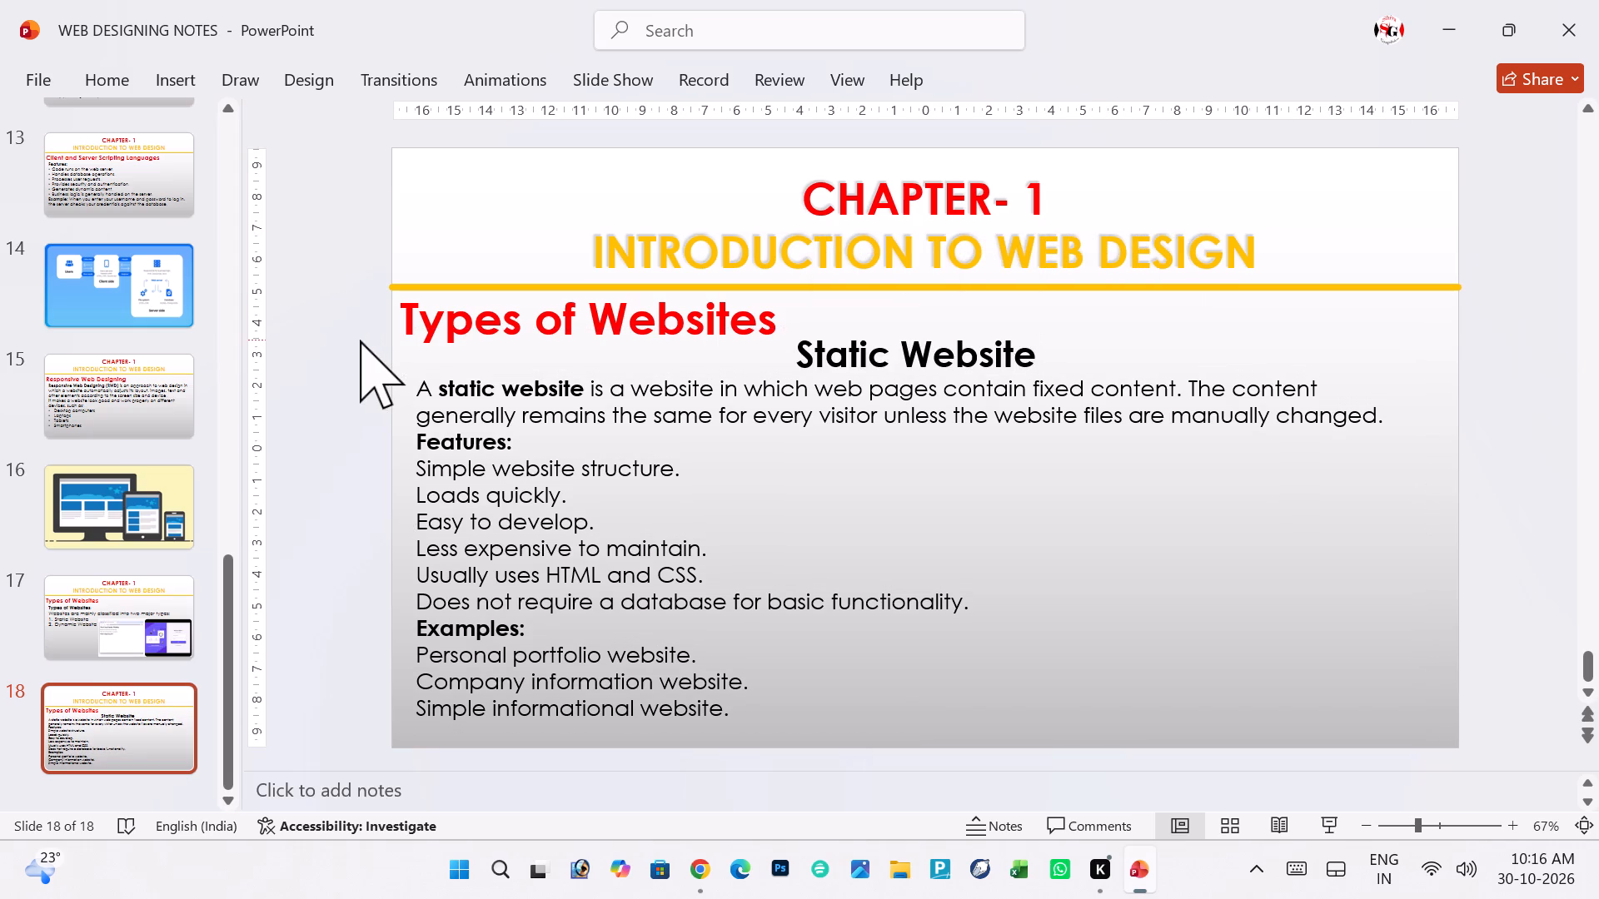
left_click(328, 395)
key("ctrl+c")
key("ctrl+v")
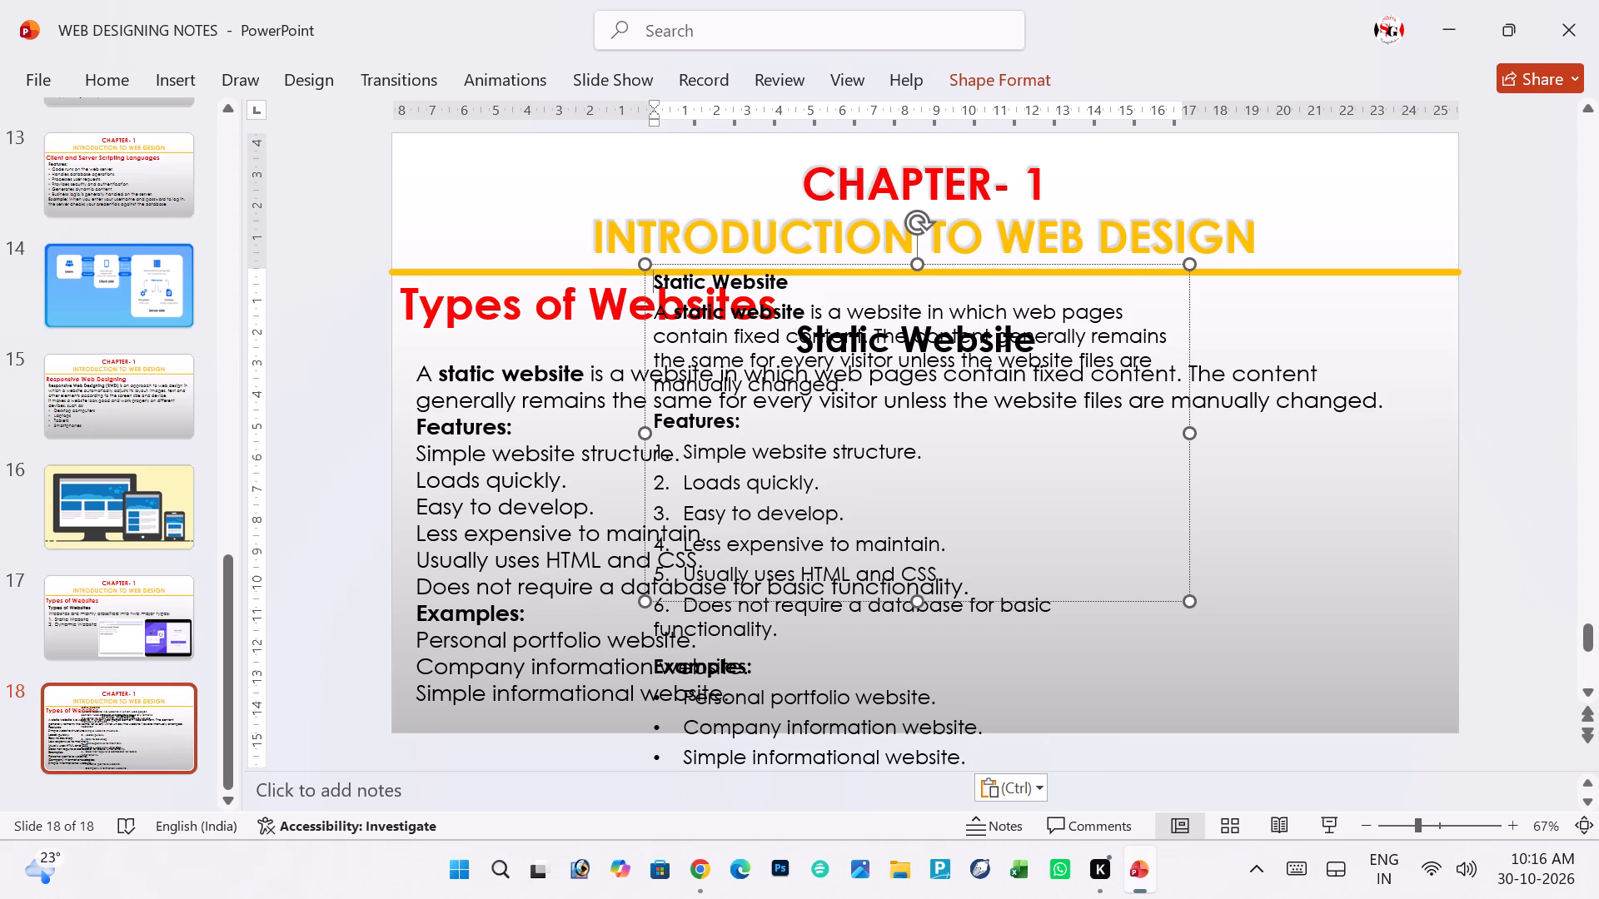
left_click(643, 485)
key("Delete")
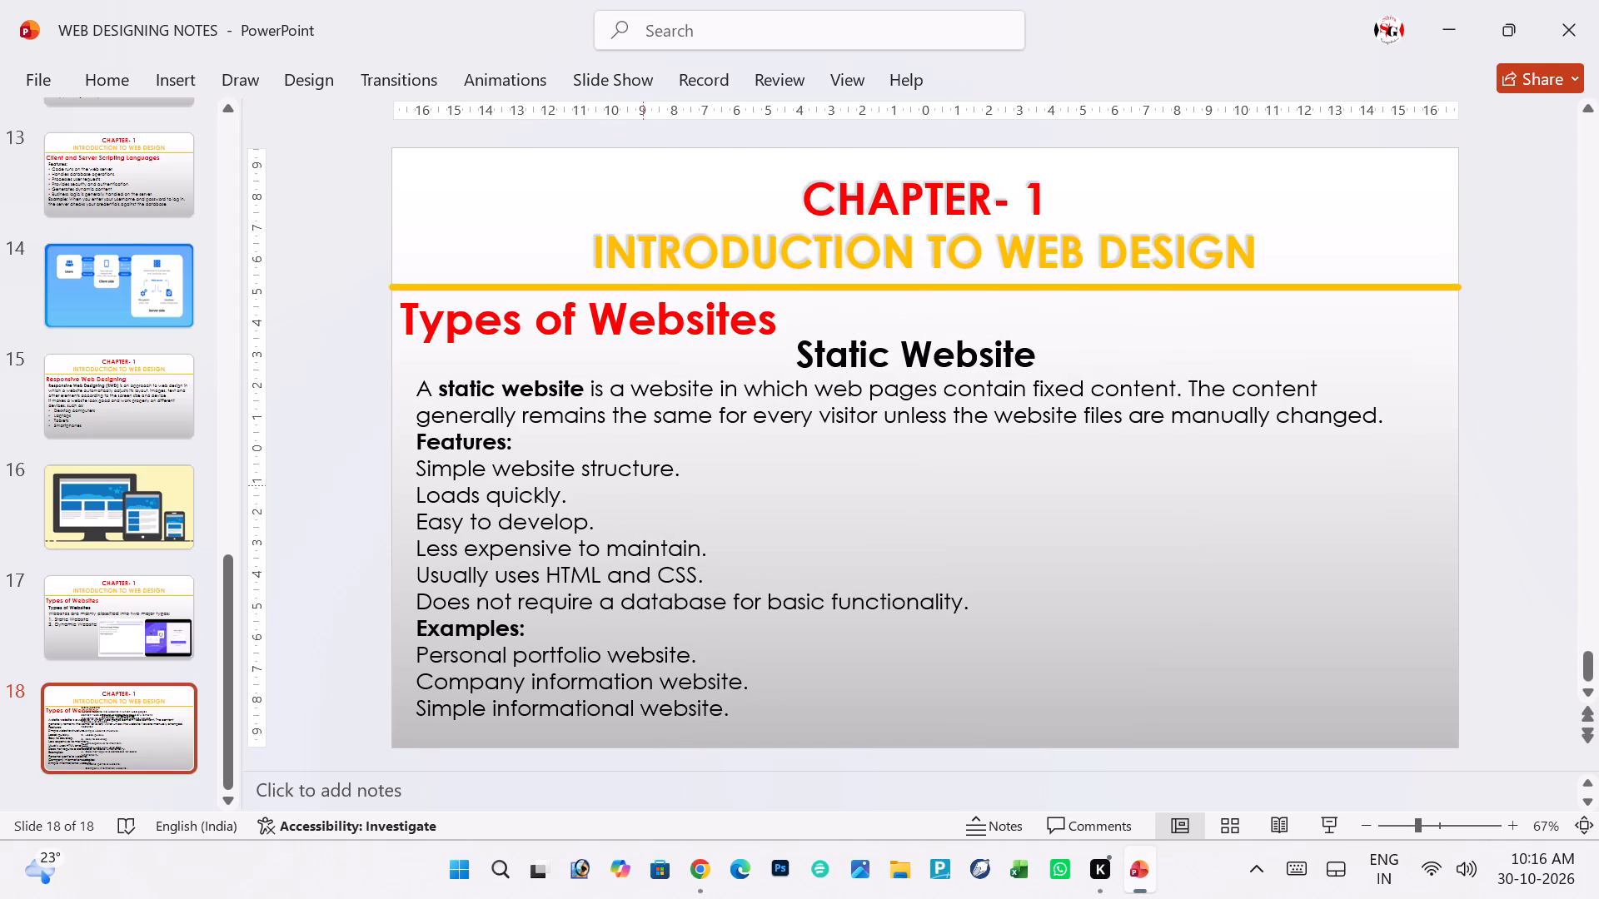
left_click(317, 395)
left_click(122, 718)
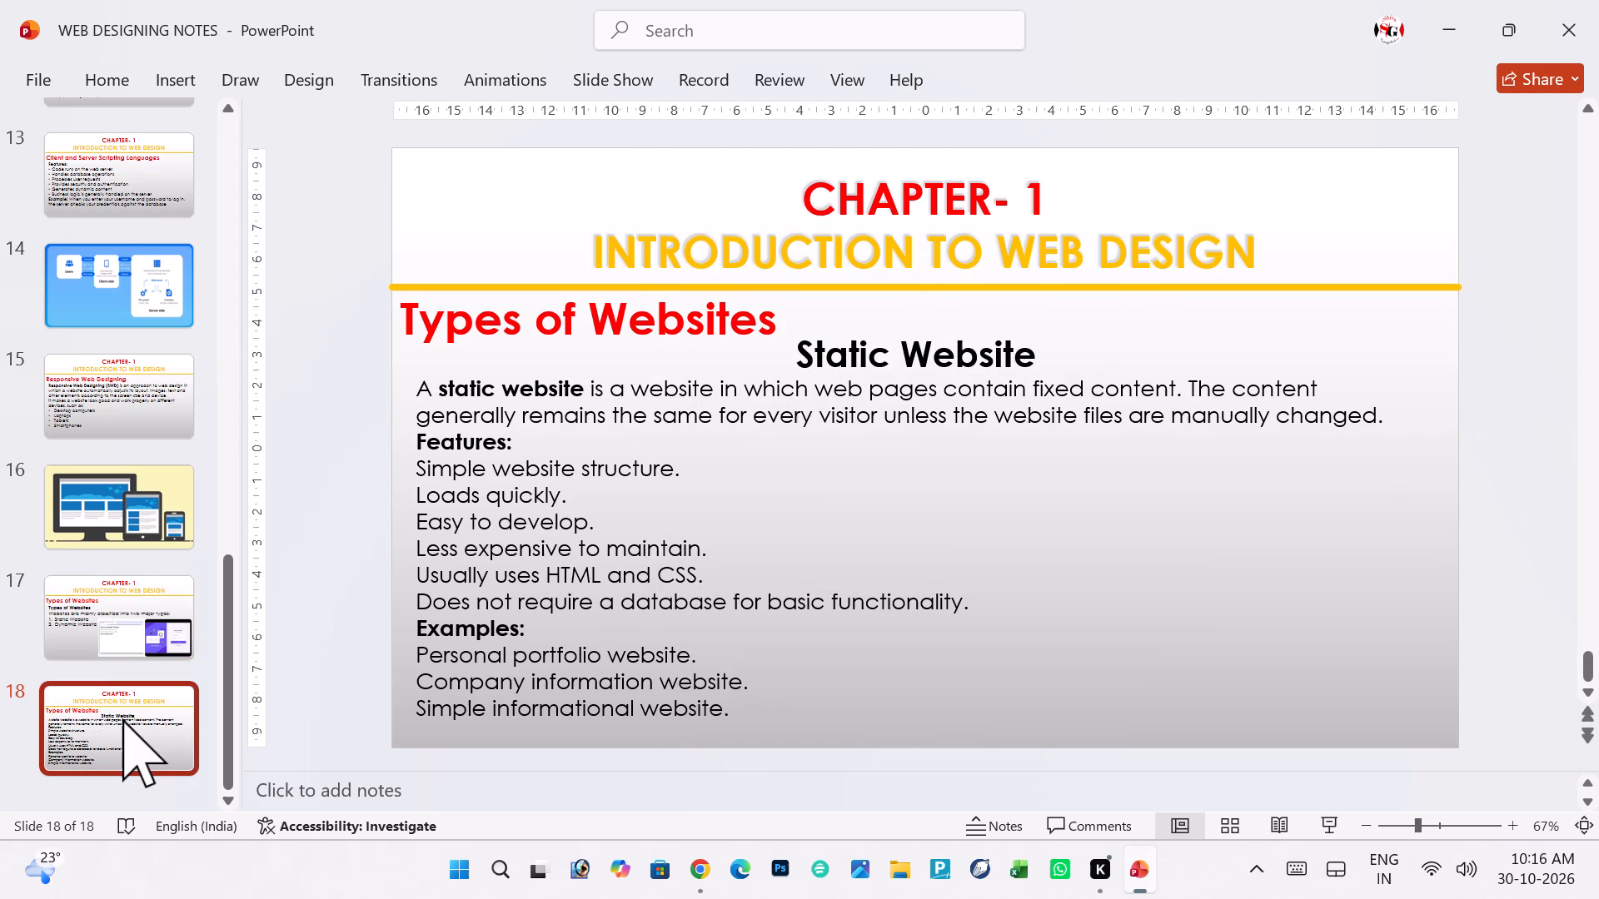
key("ctrl+c")
key("ctrl+v")
left_click(117, 718)
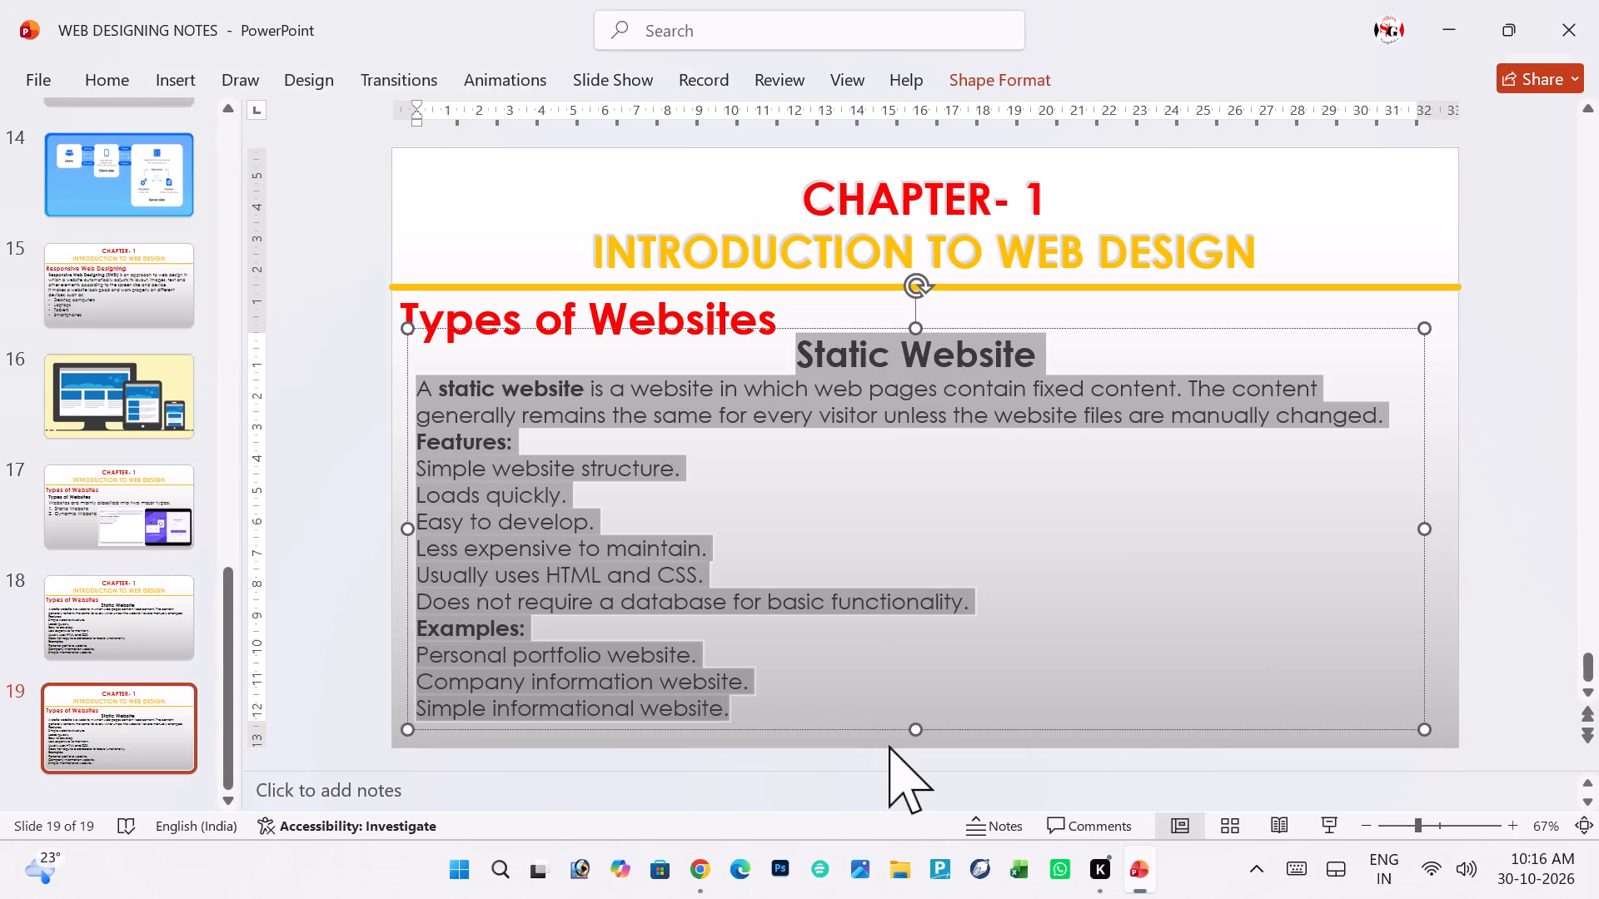
Replace slide 19's body text with the copied Dynamic Website section and remove the blank line at its end.
key("ctrl+v")
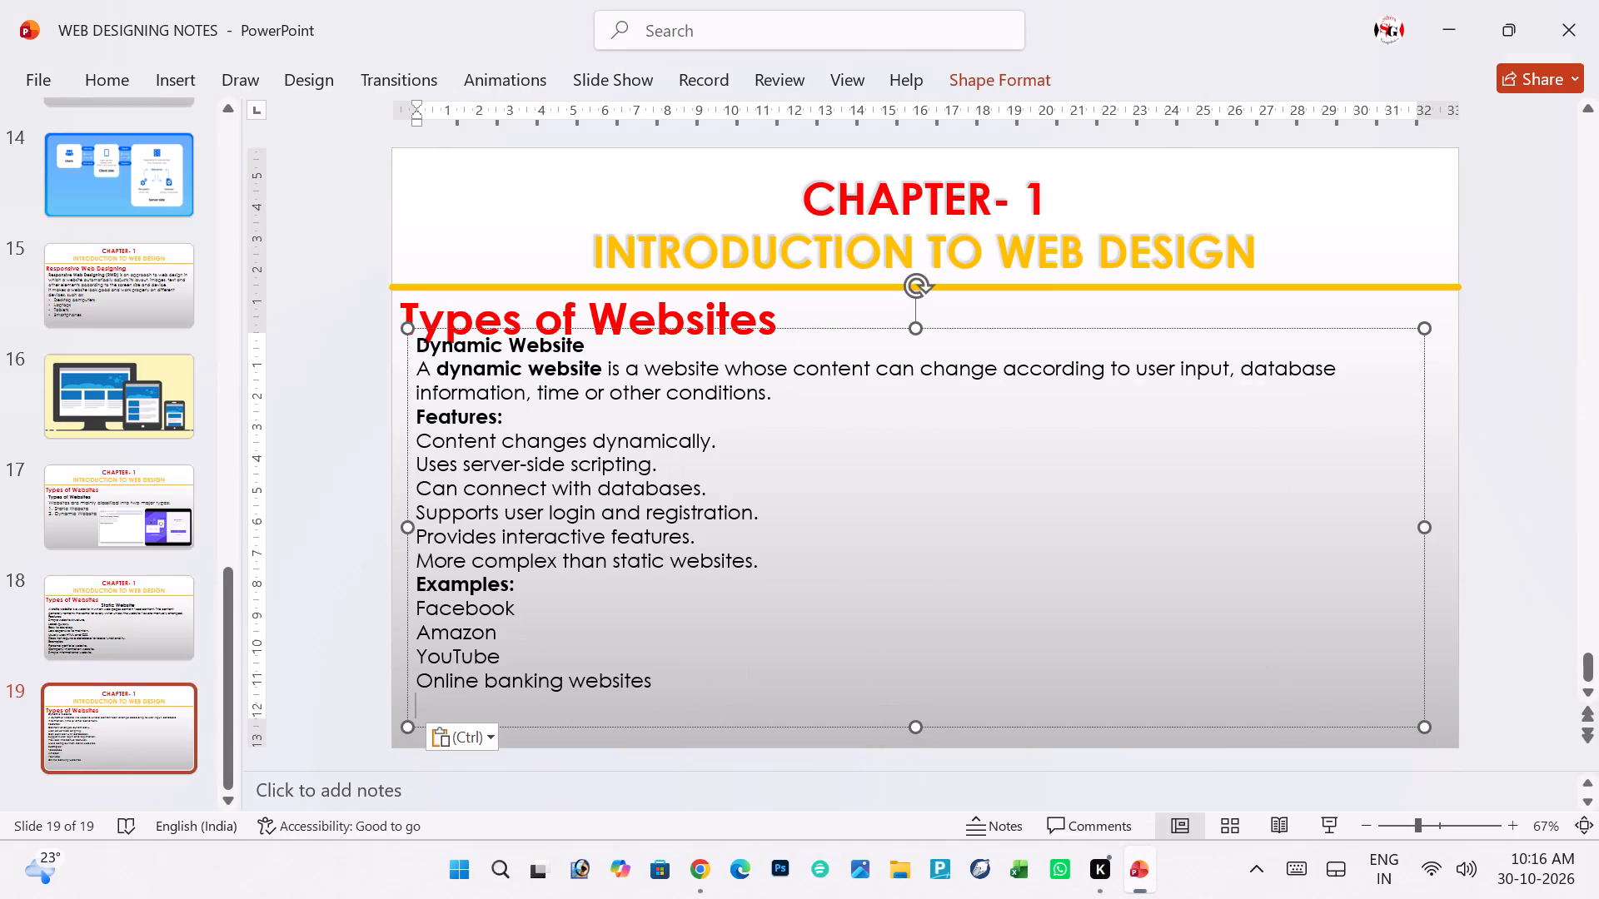
key("BackSpace")
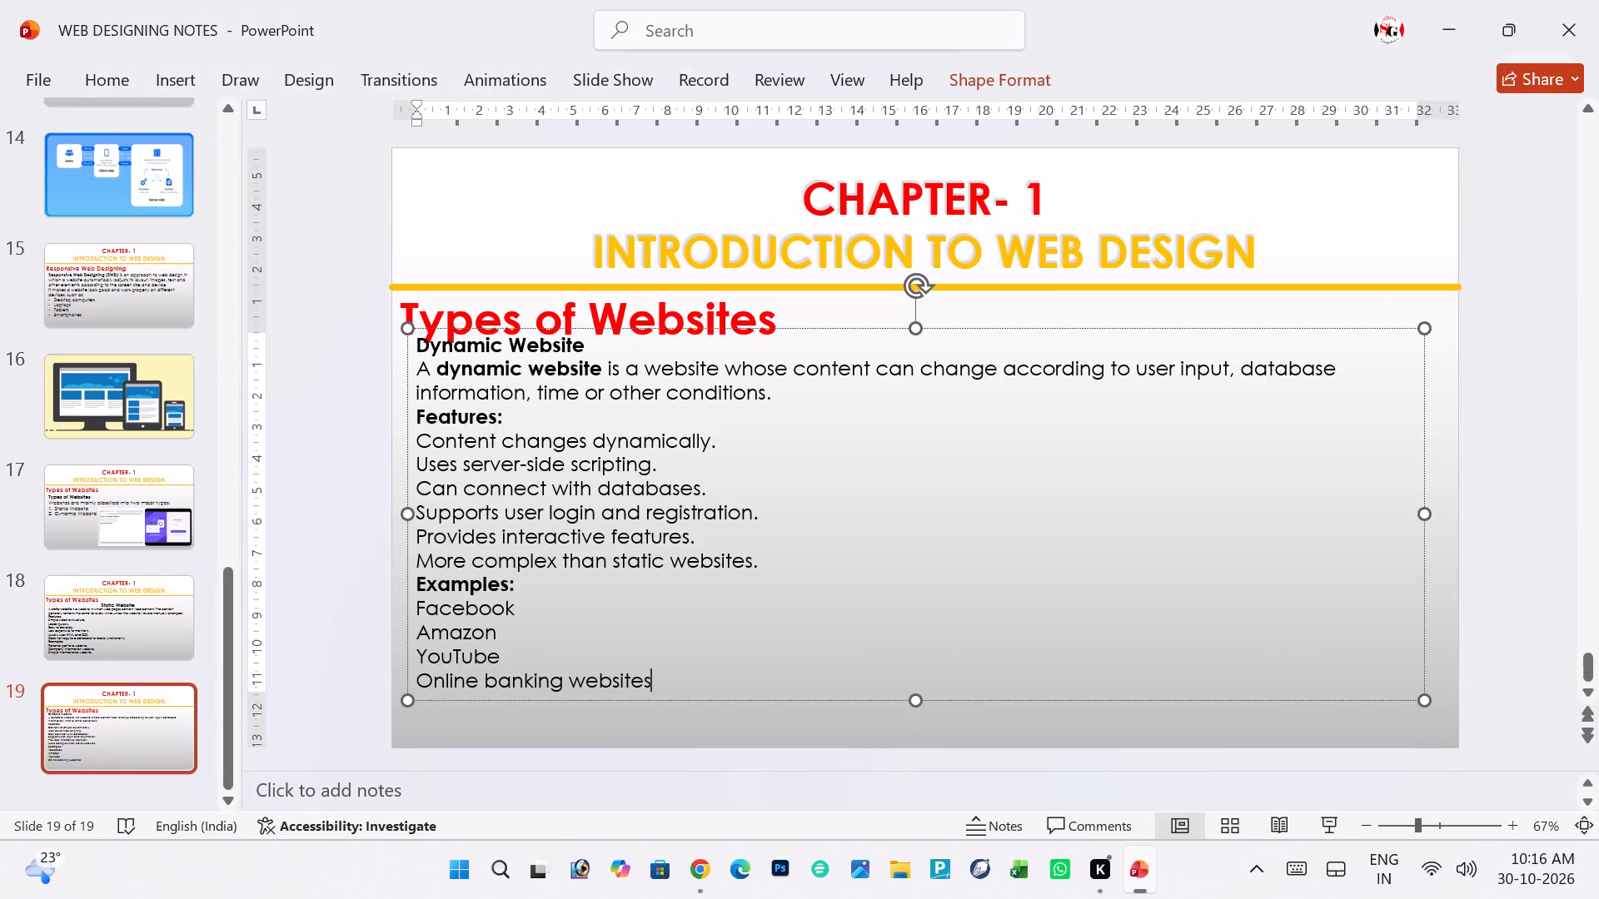
Move slide 19's body text box slightly down, clear of the "Types of Websites" heading.
left_click(408, 365)
left_click_drag(408, 365, 407, 375)
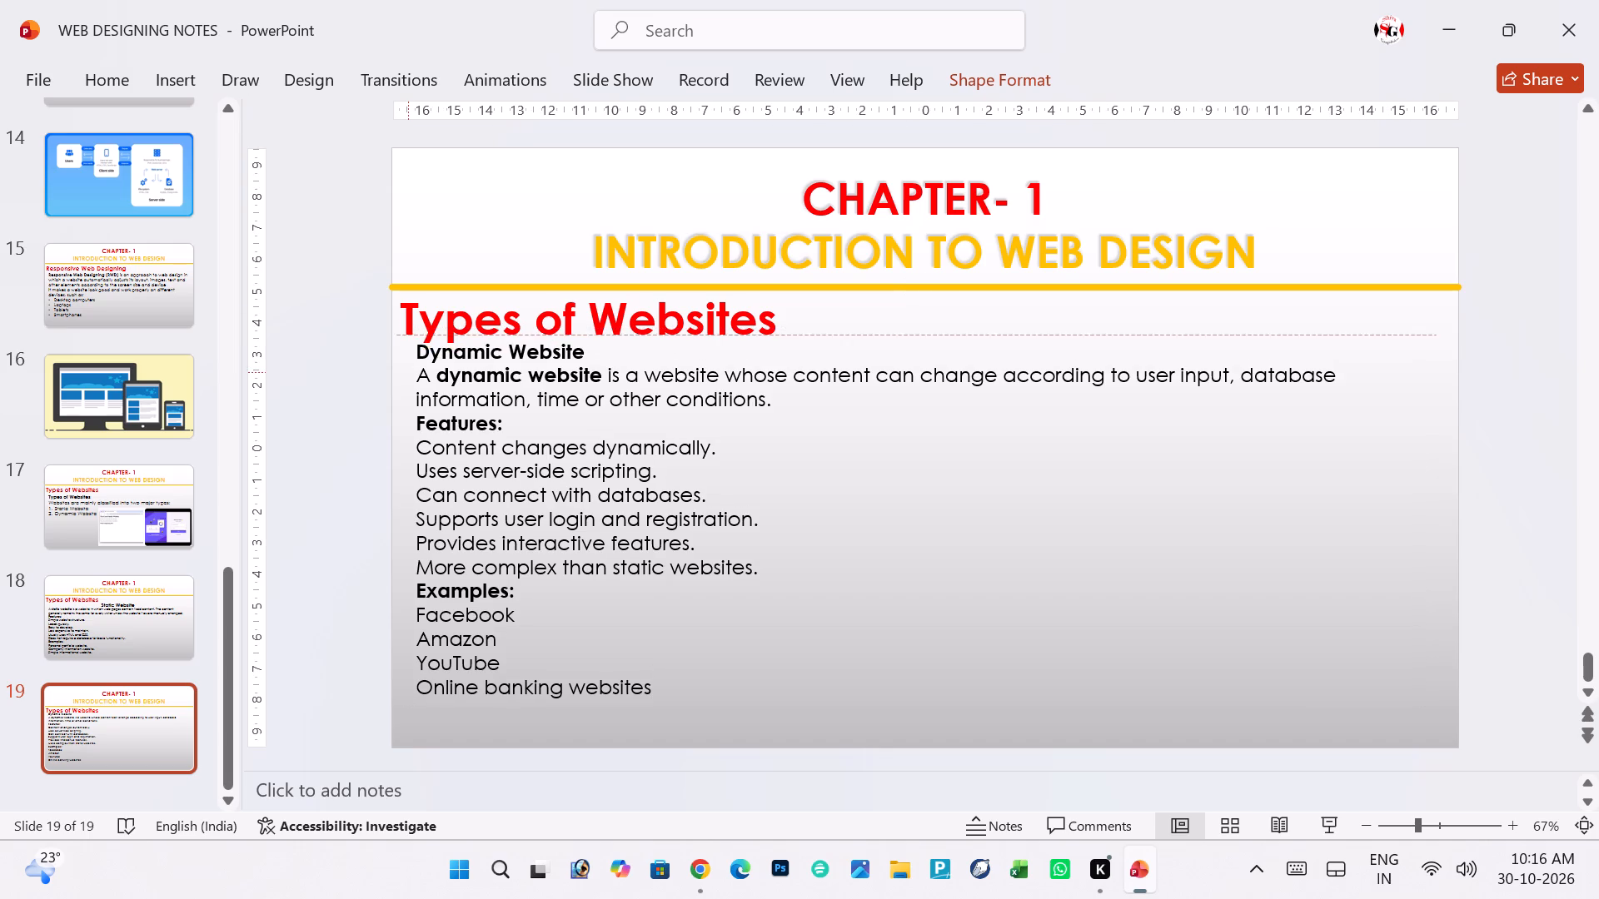
left_click_drag(407, 375, 405, 381)
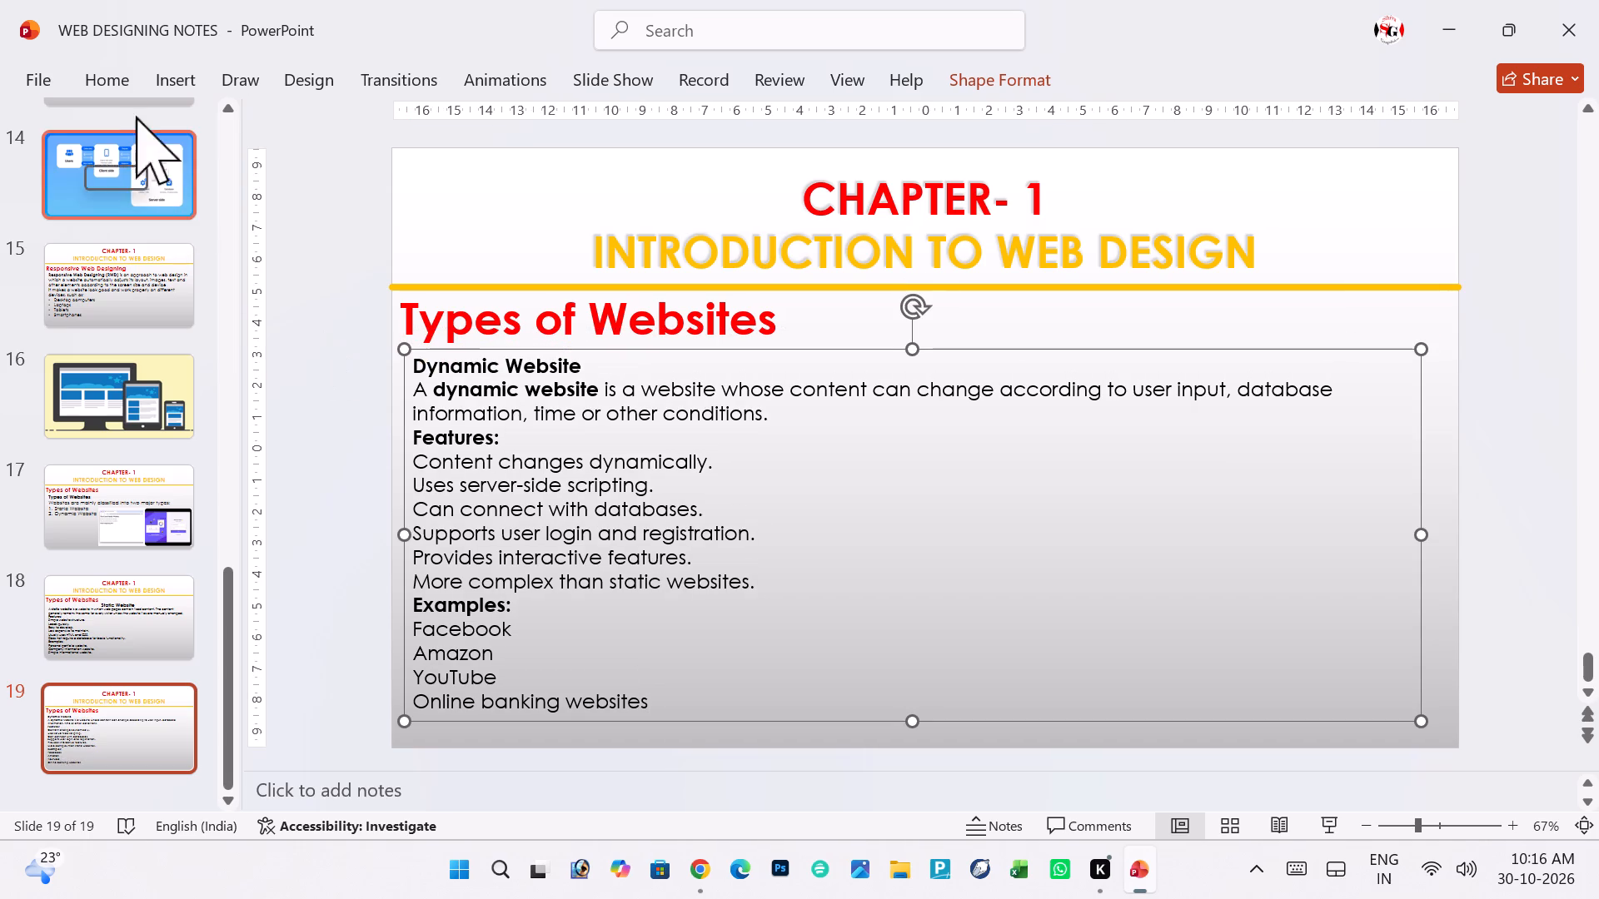
Increase the font size of all of slide 19's body text to 20.
left_click(118, 82)
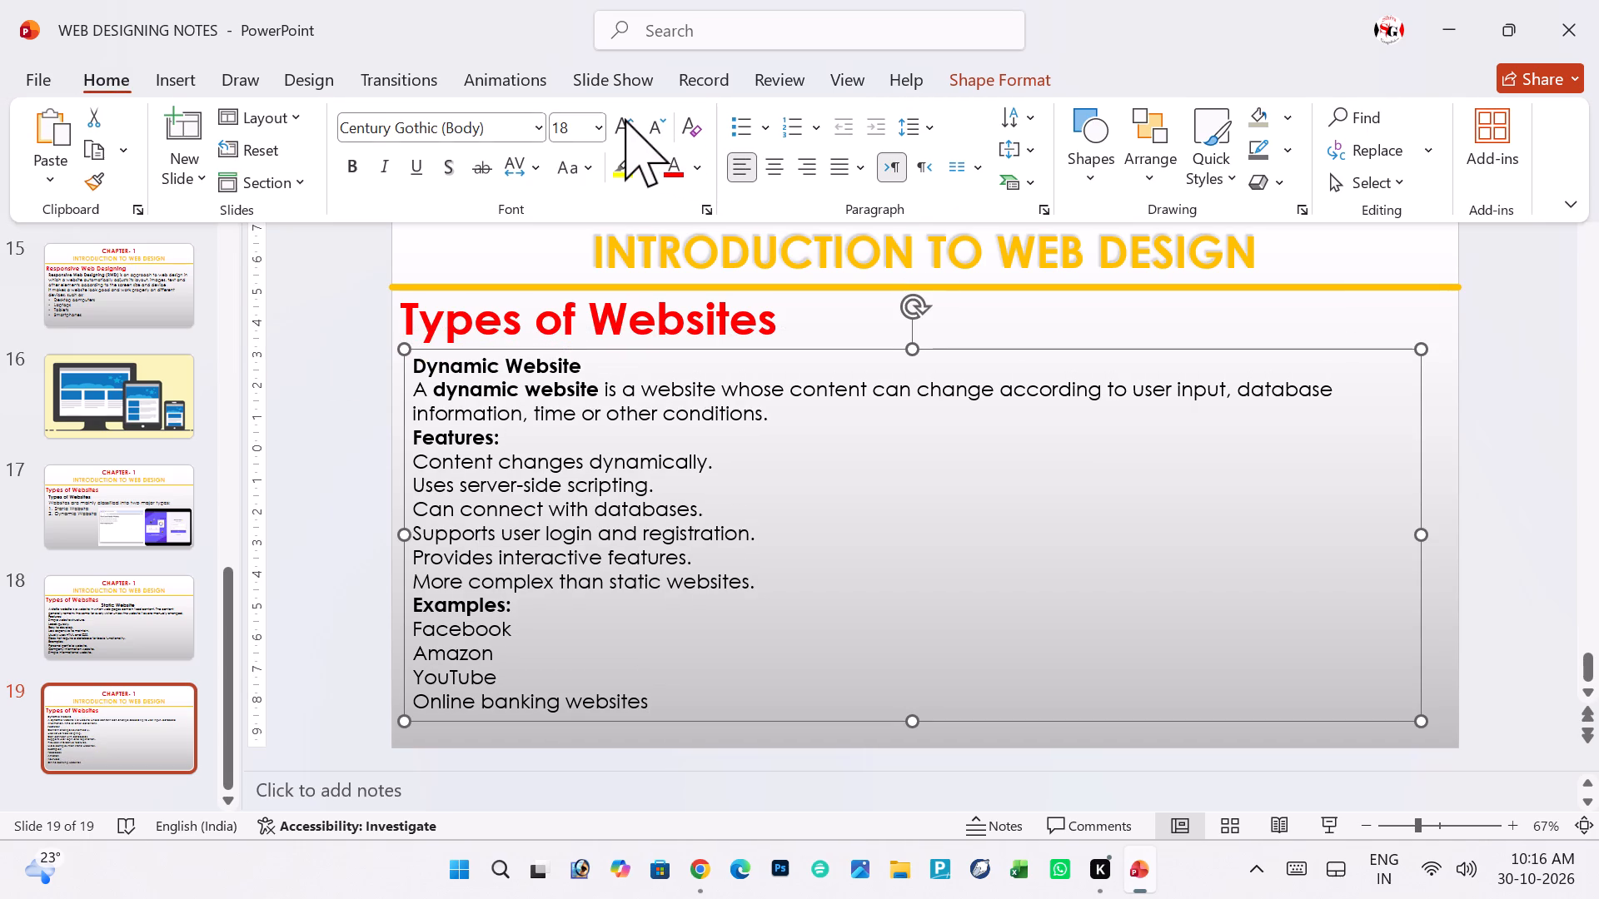
left_click(625, 118)
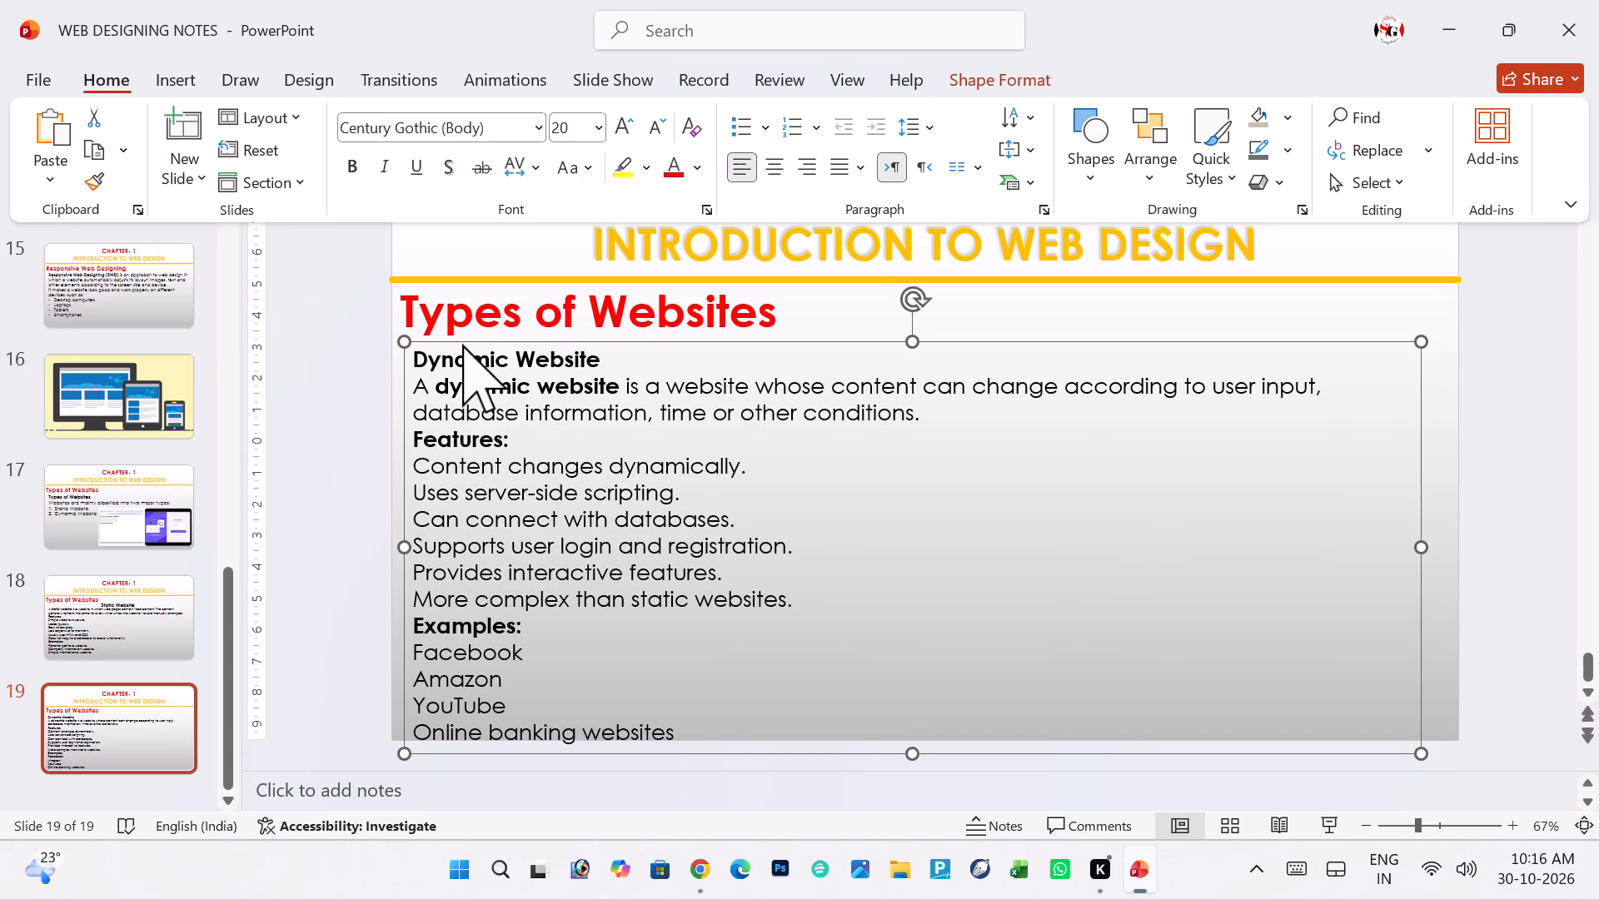
Centre the "Dynamic Website" heading on slide 19 and enlarge it to font size 24.
left_click(462, 344)
left_click(436, 360)
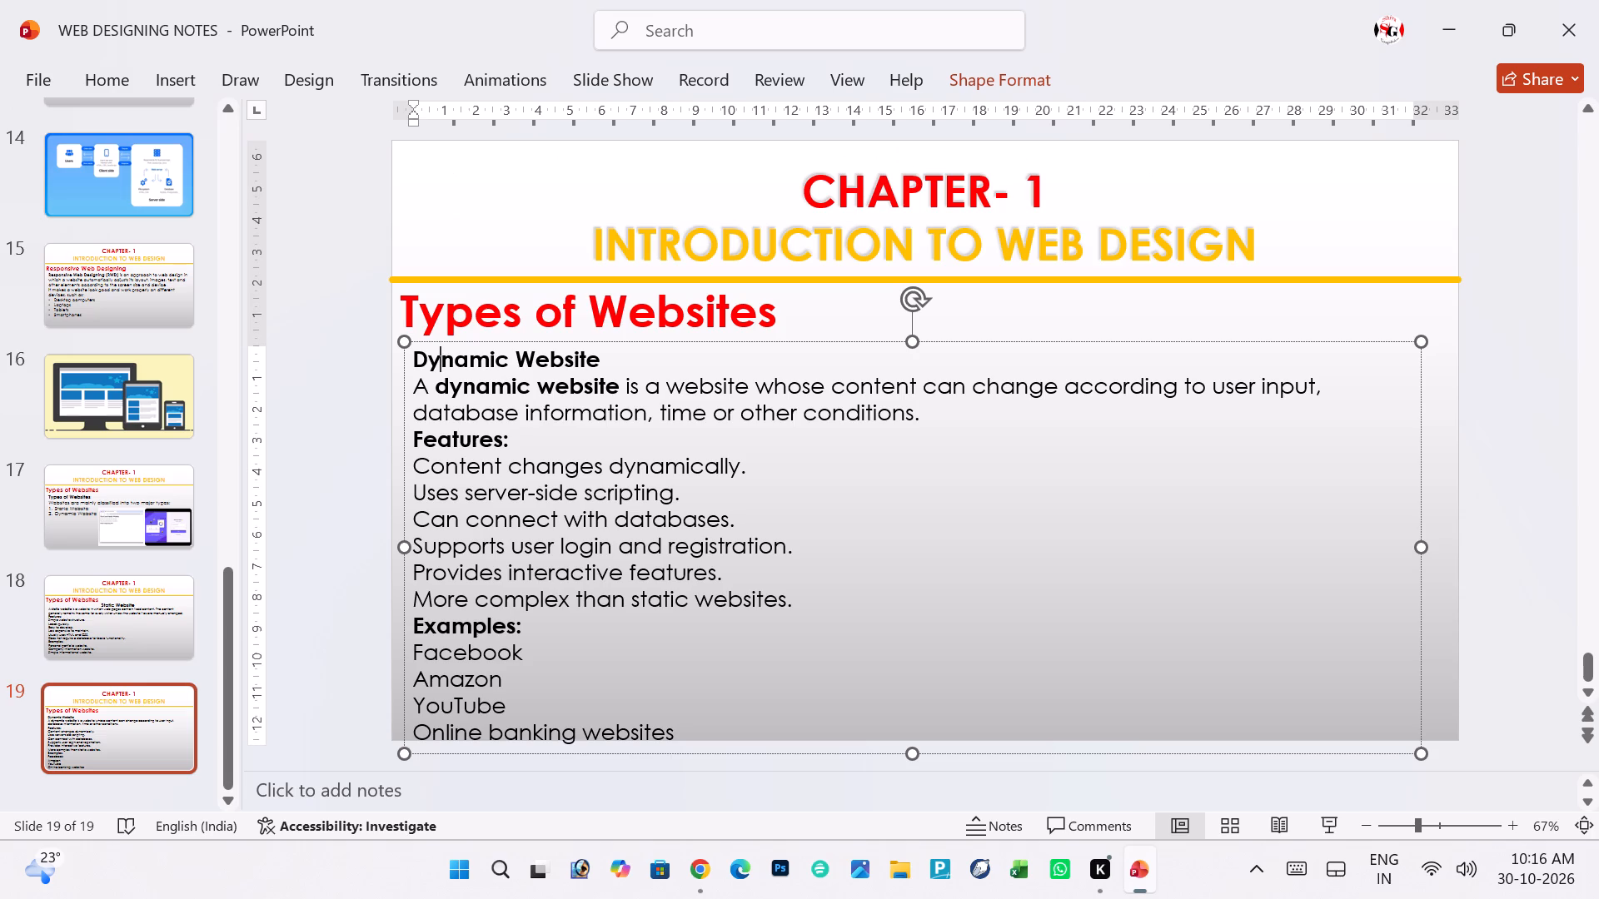
left_click(416, 360)
left_click(106, 78)
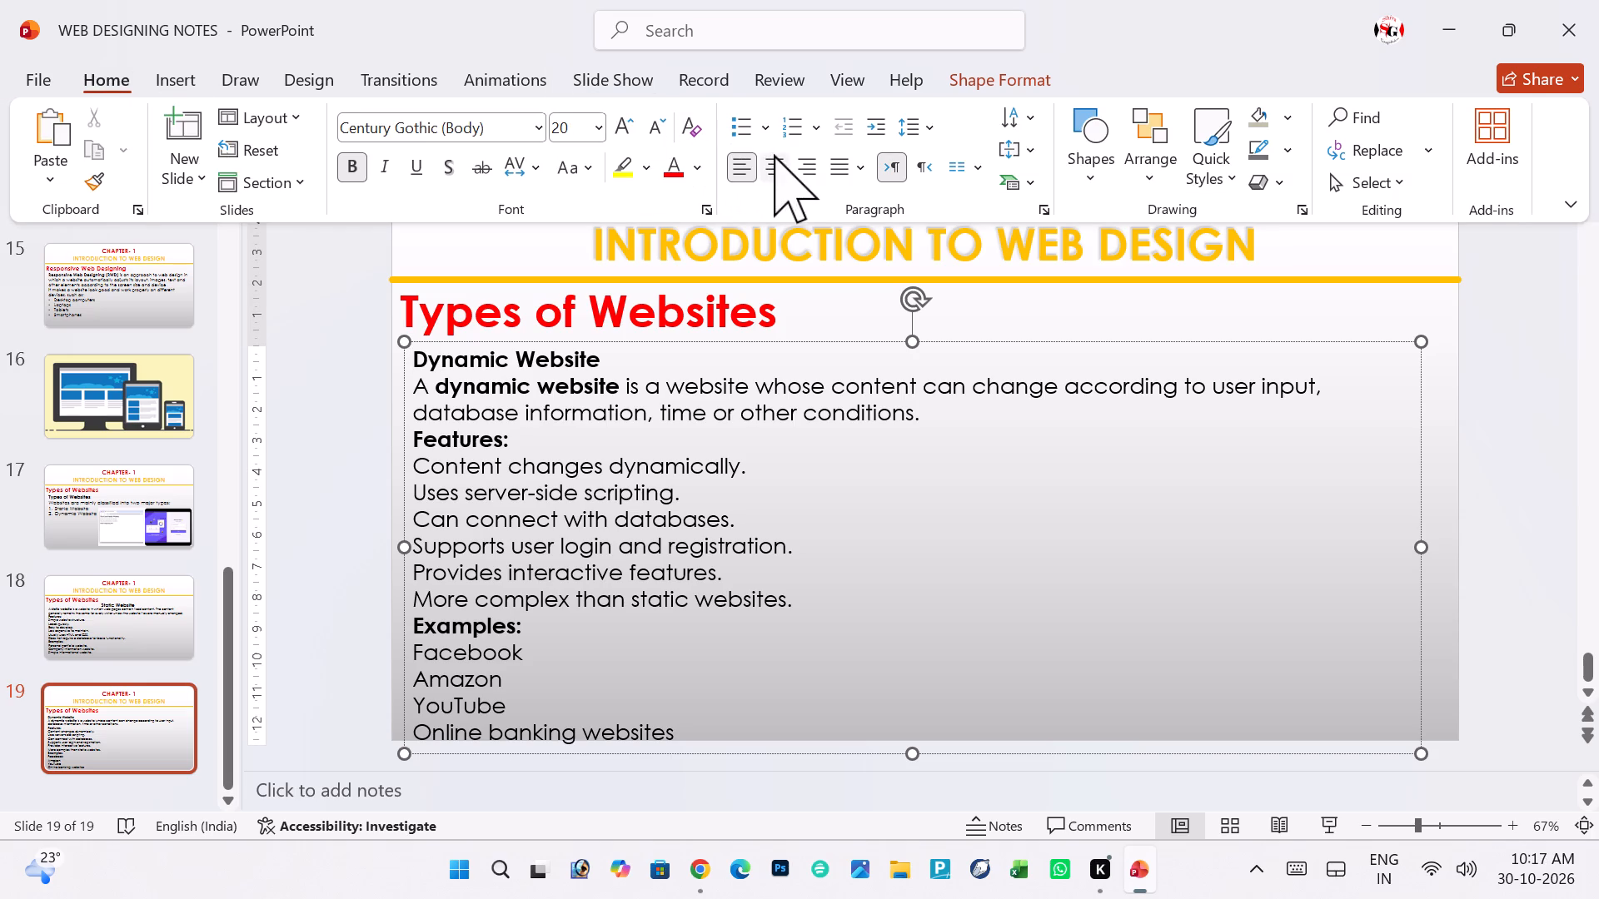
left_click(774, 154)
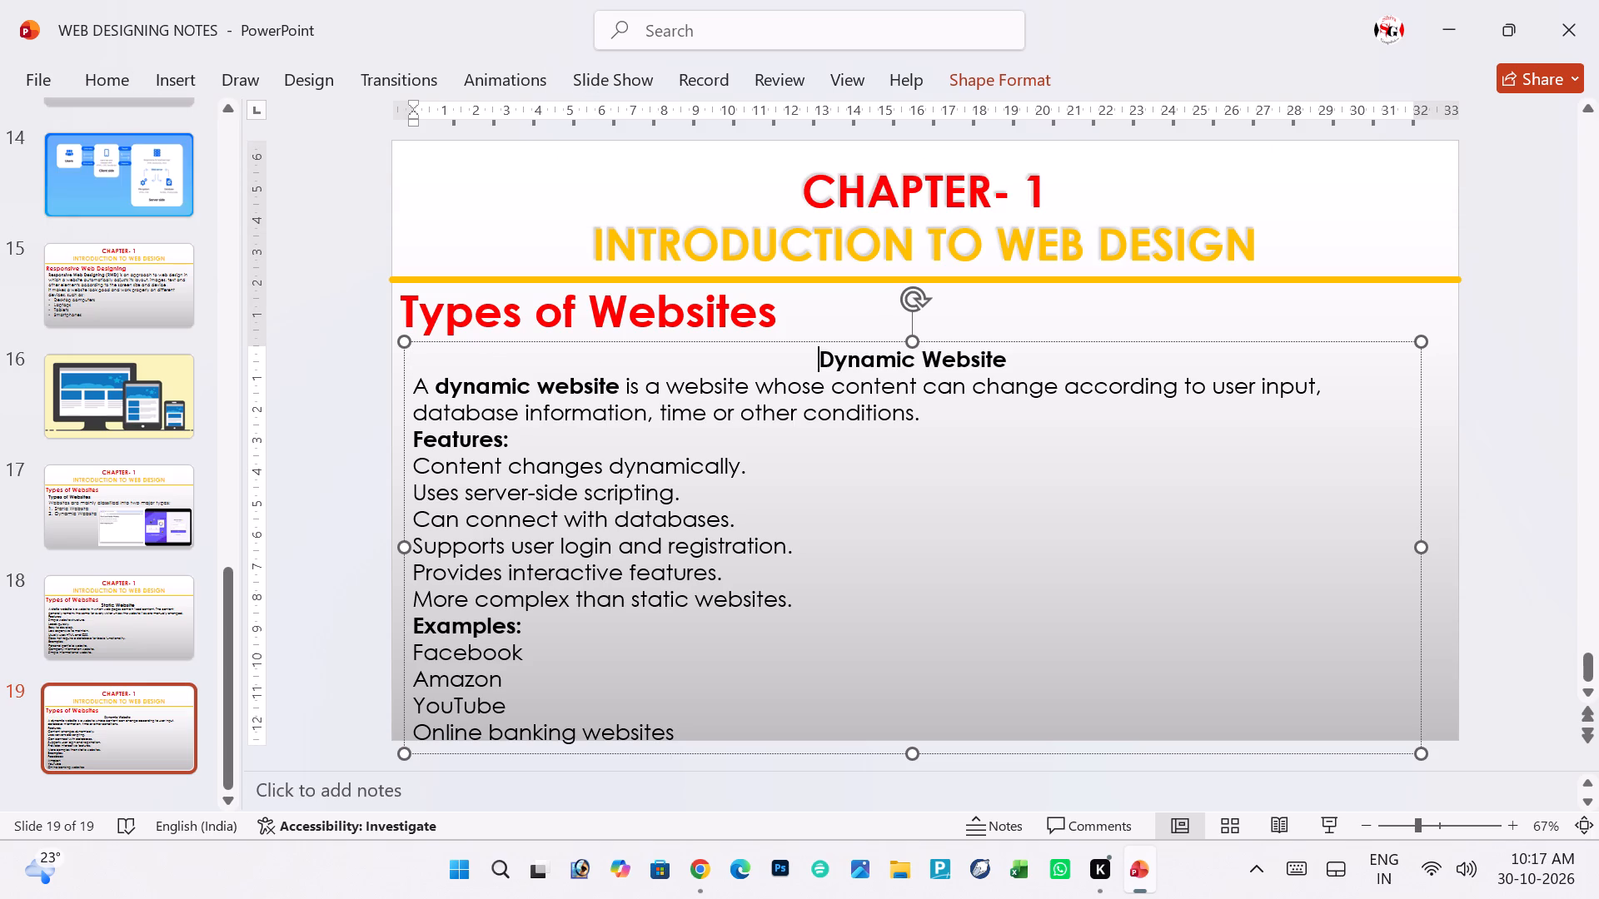
left_click_drag(815, 355, 1006, 357)
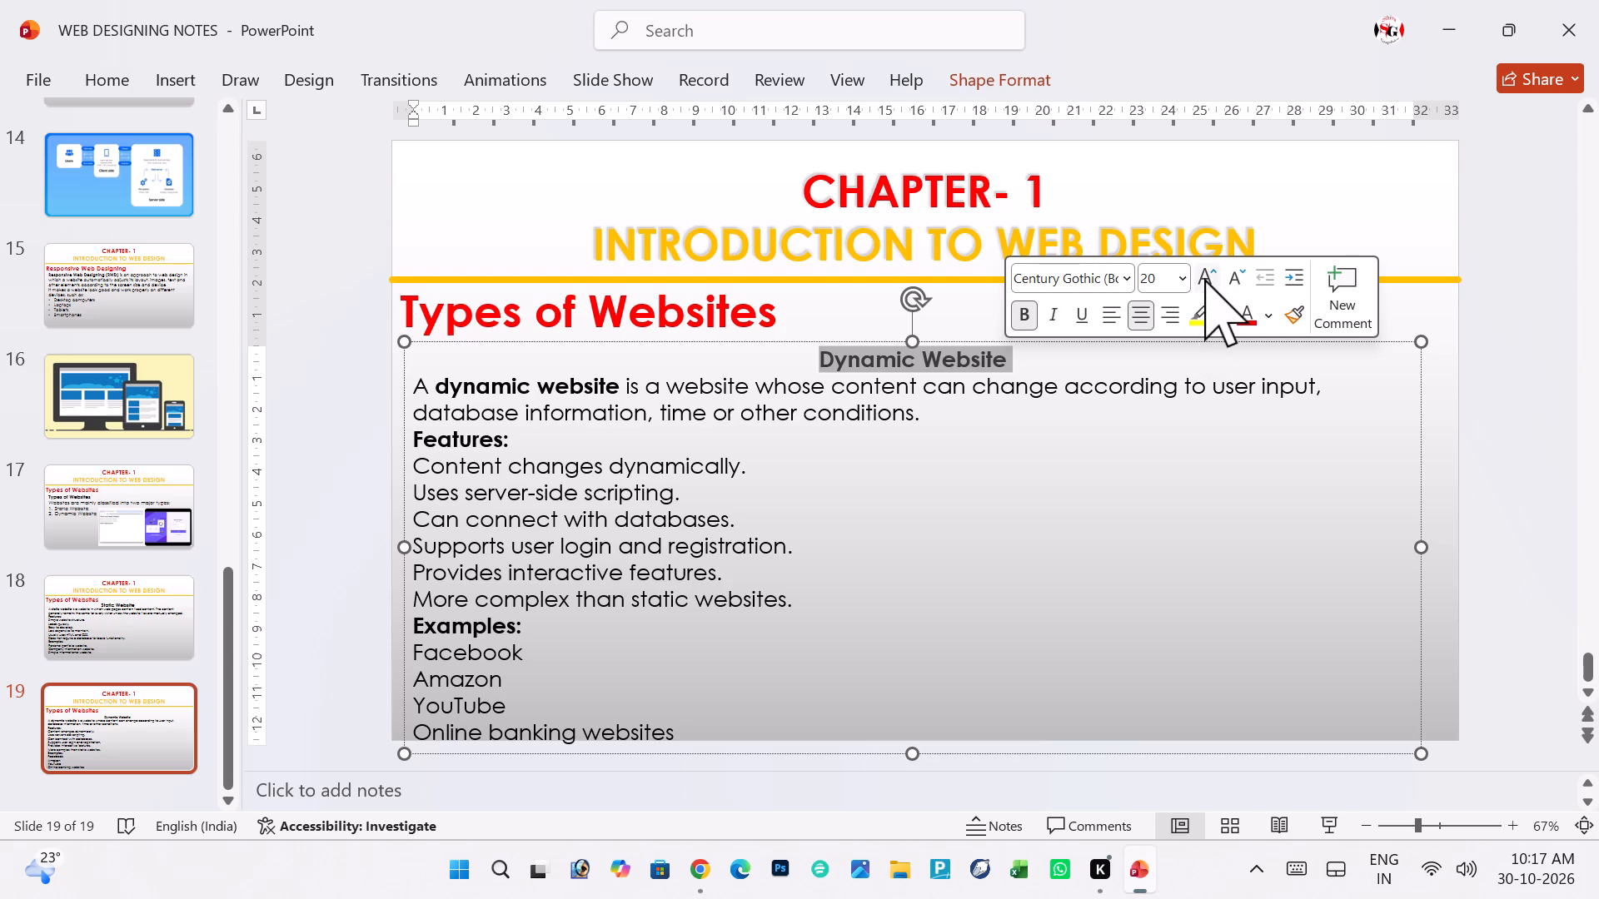
left_click(1204, 278)
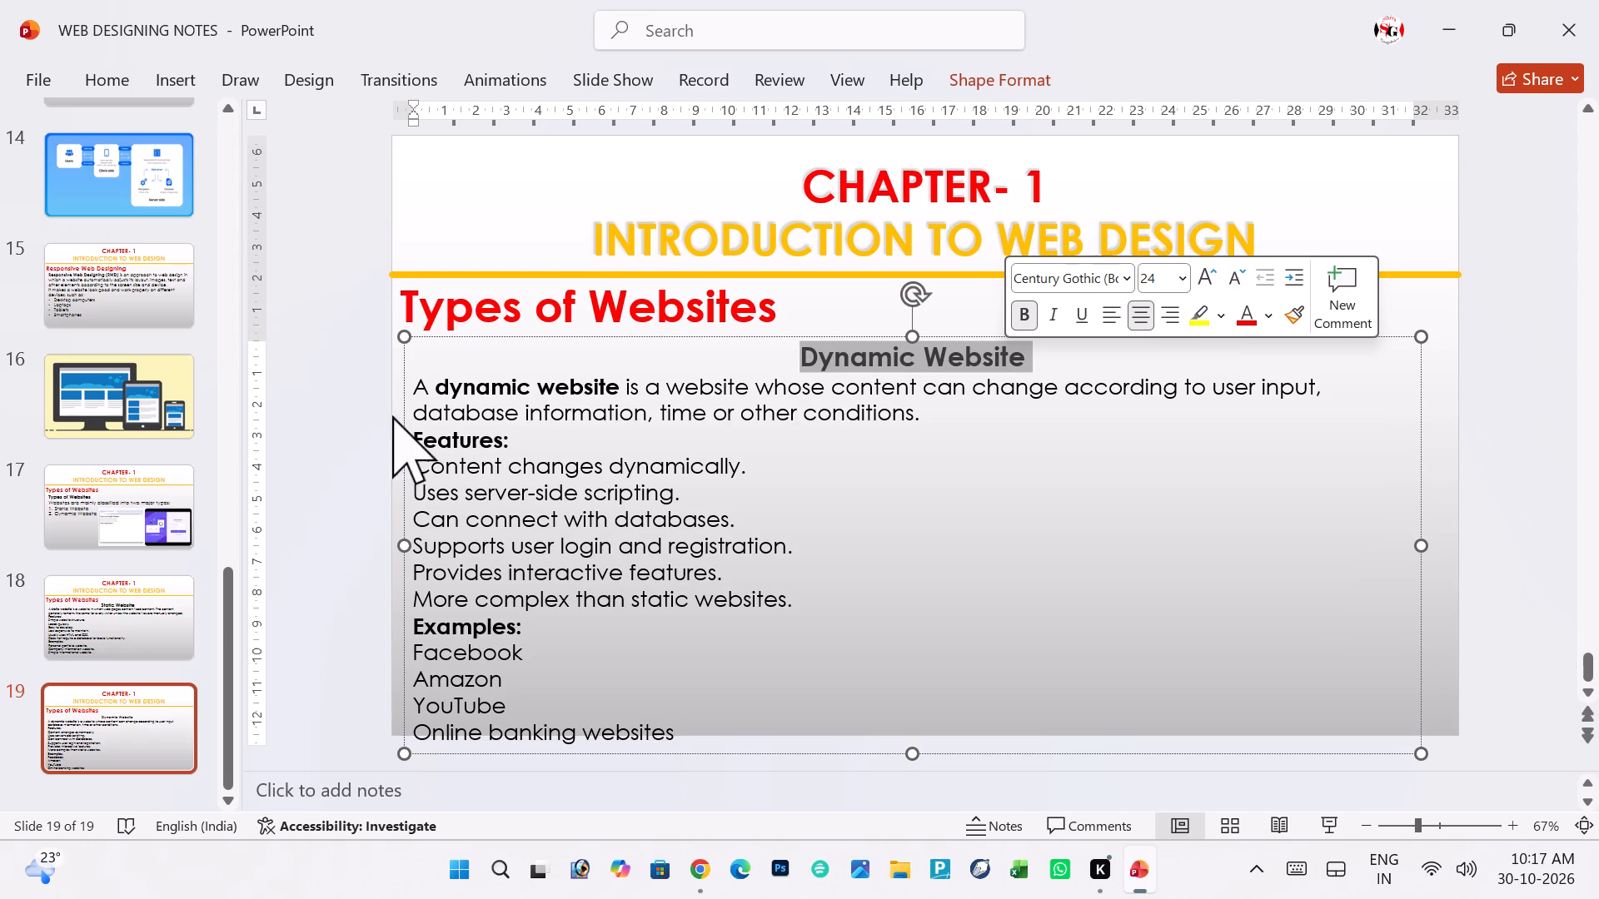
Move slide 19's body text box slightly up, closer to the "Types of Websites" heading.
left_click_drag(405, 420, 403, 405)
left_click(257, 459)
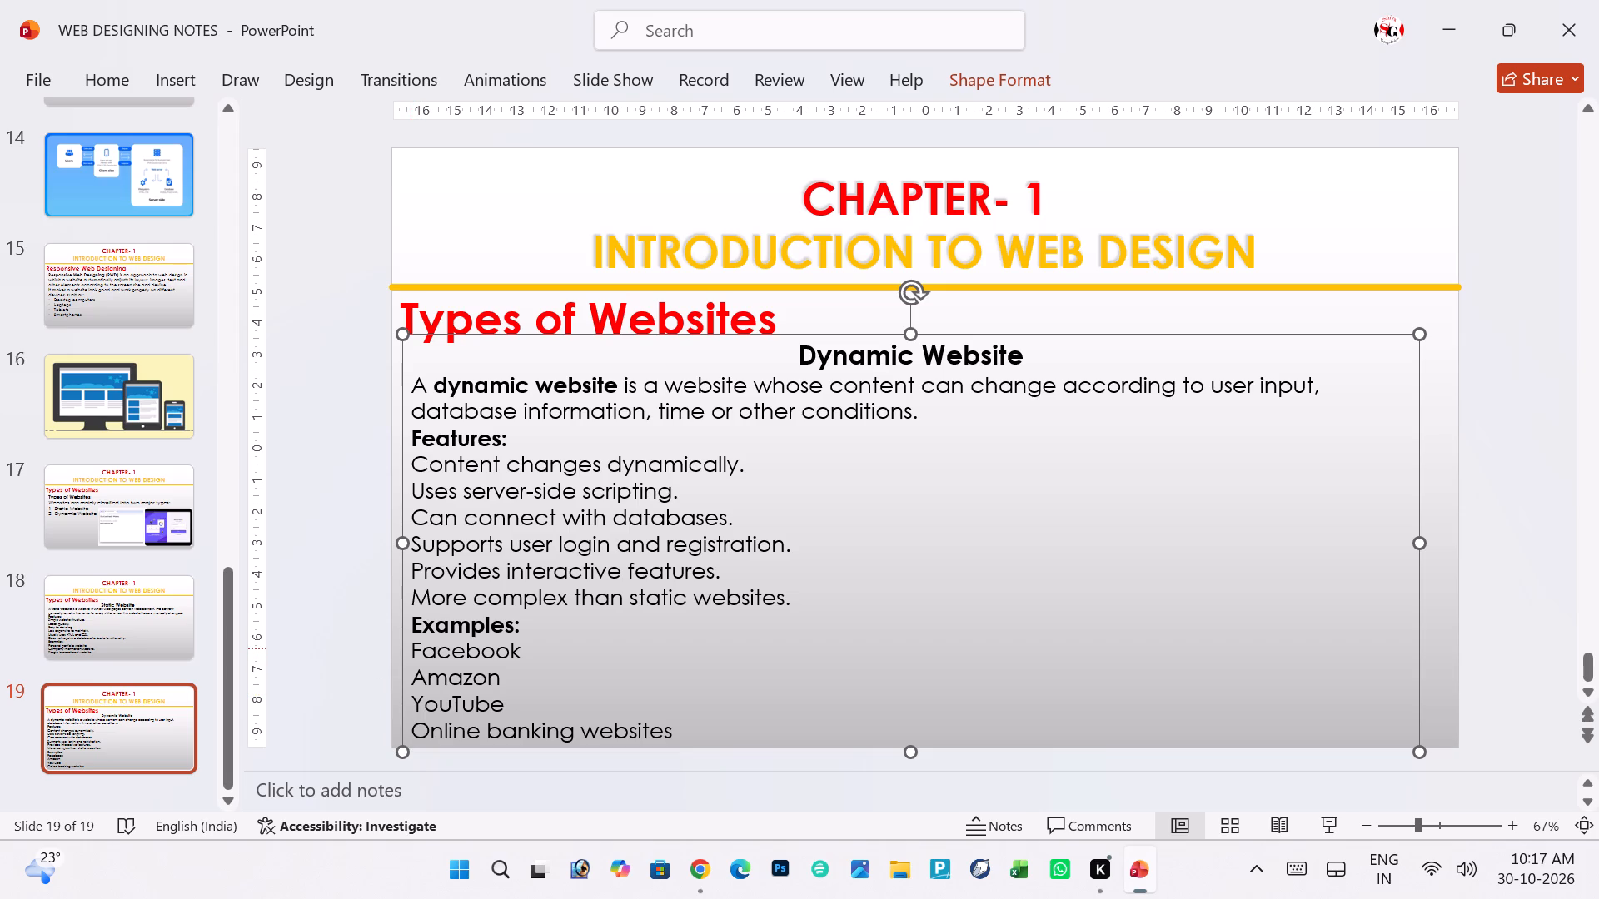
Add round bullets to the four example lines from "Facebook" to "Online banking websites" on slide 19.
left_click_drag(419, 655, 633, 738)
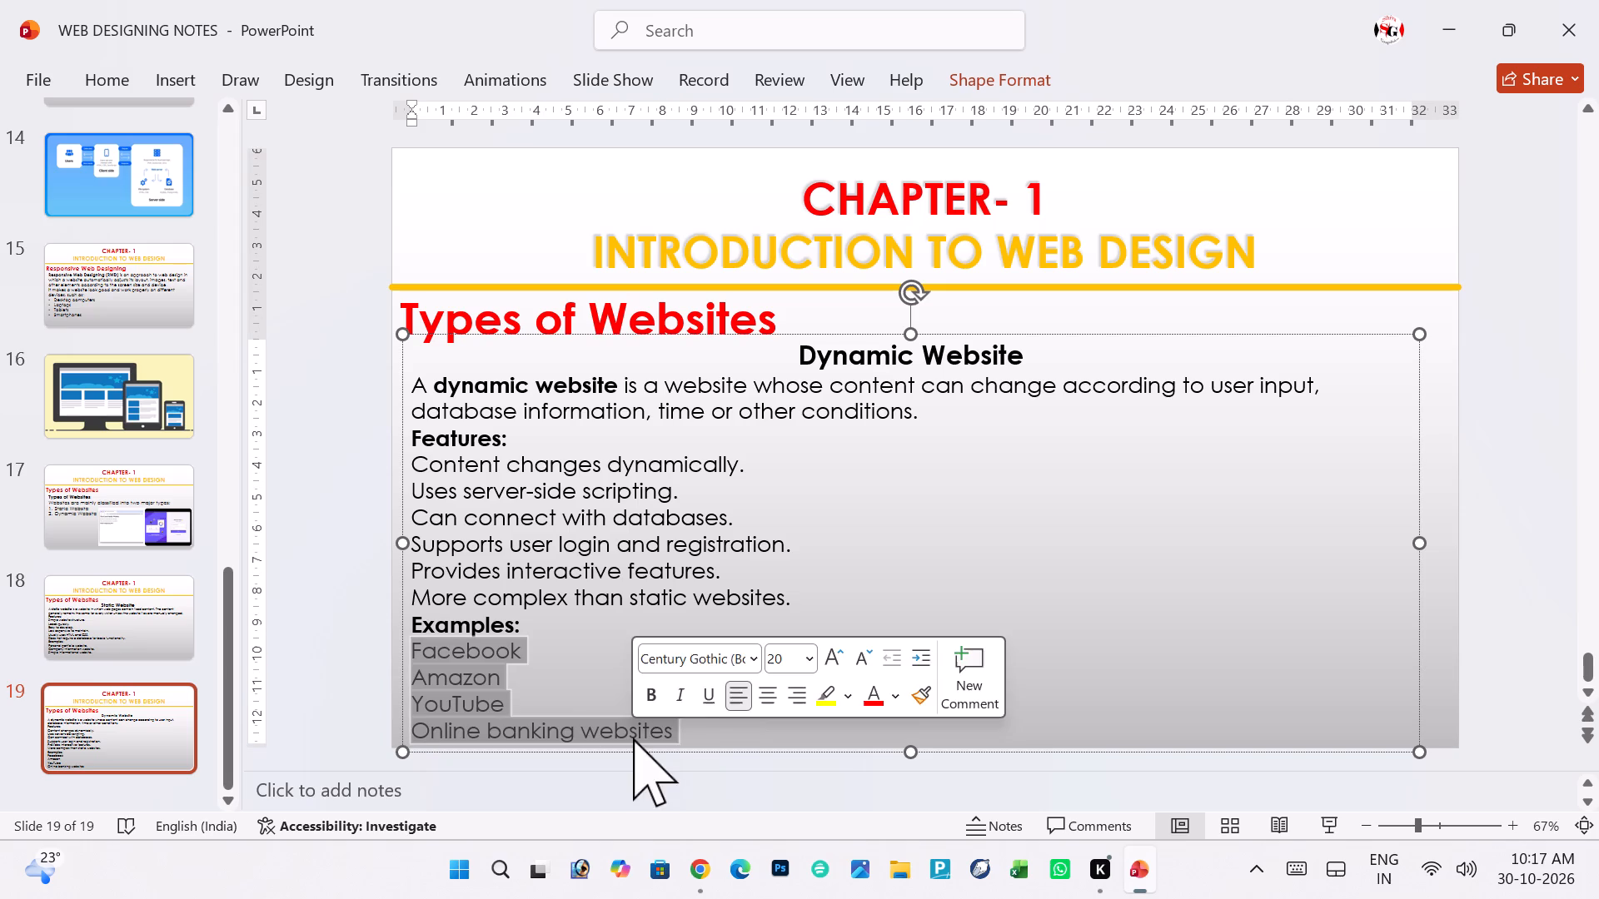
left_click(102, 79)
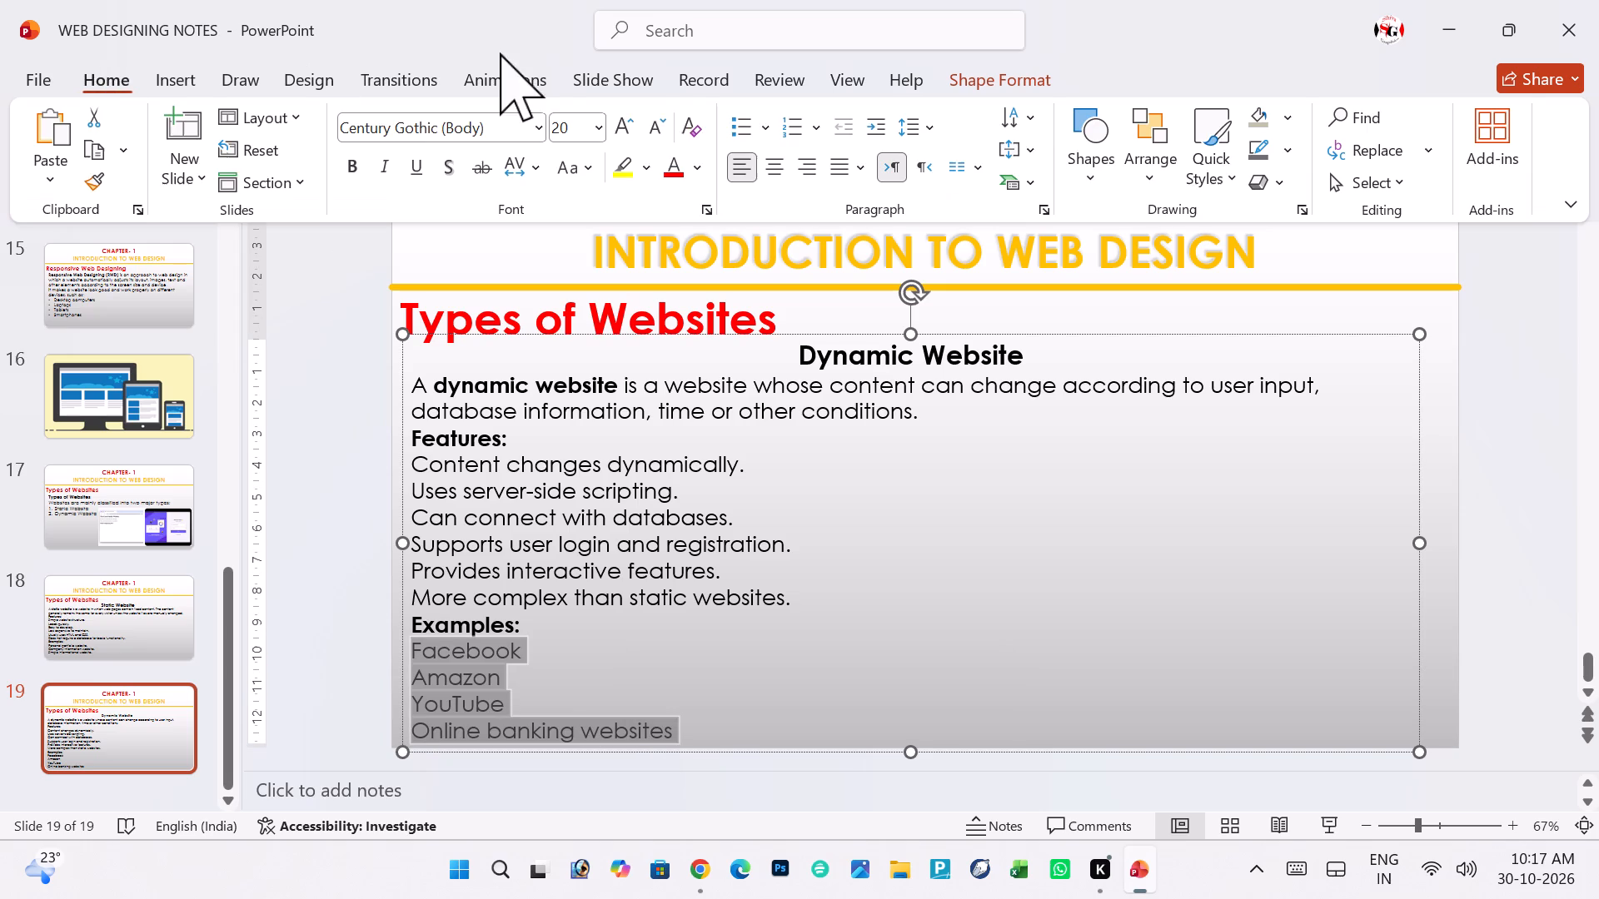
left_click(733, 120)
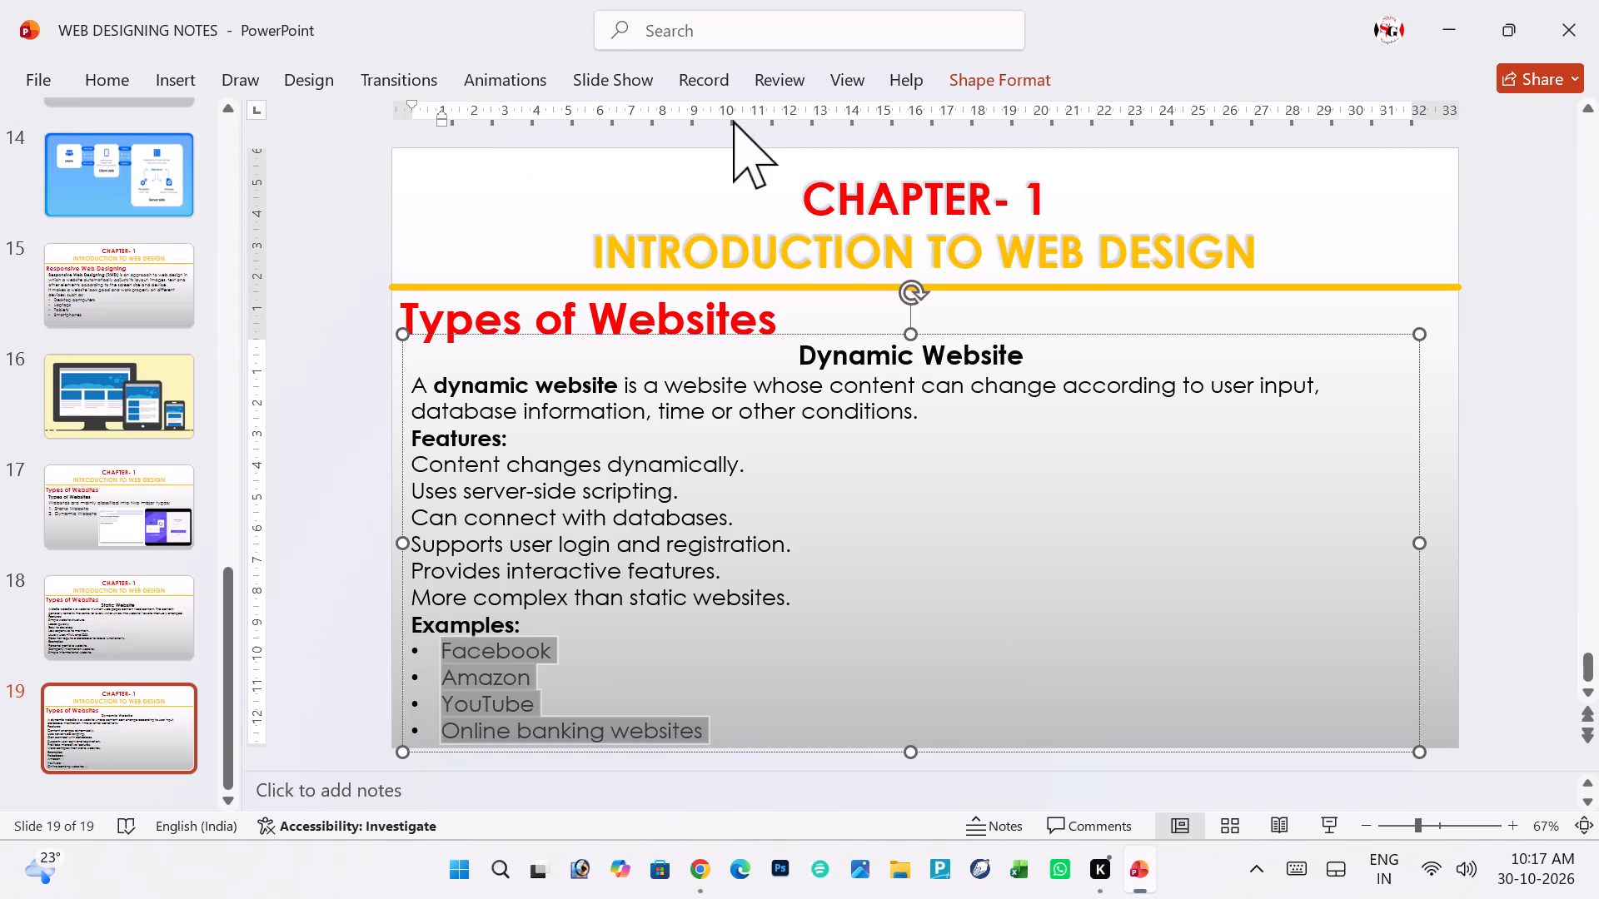
left_click(361, 340)
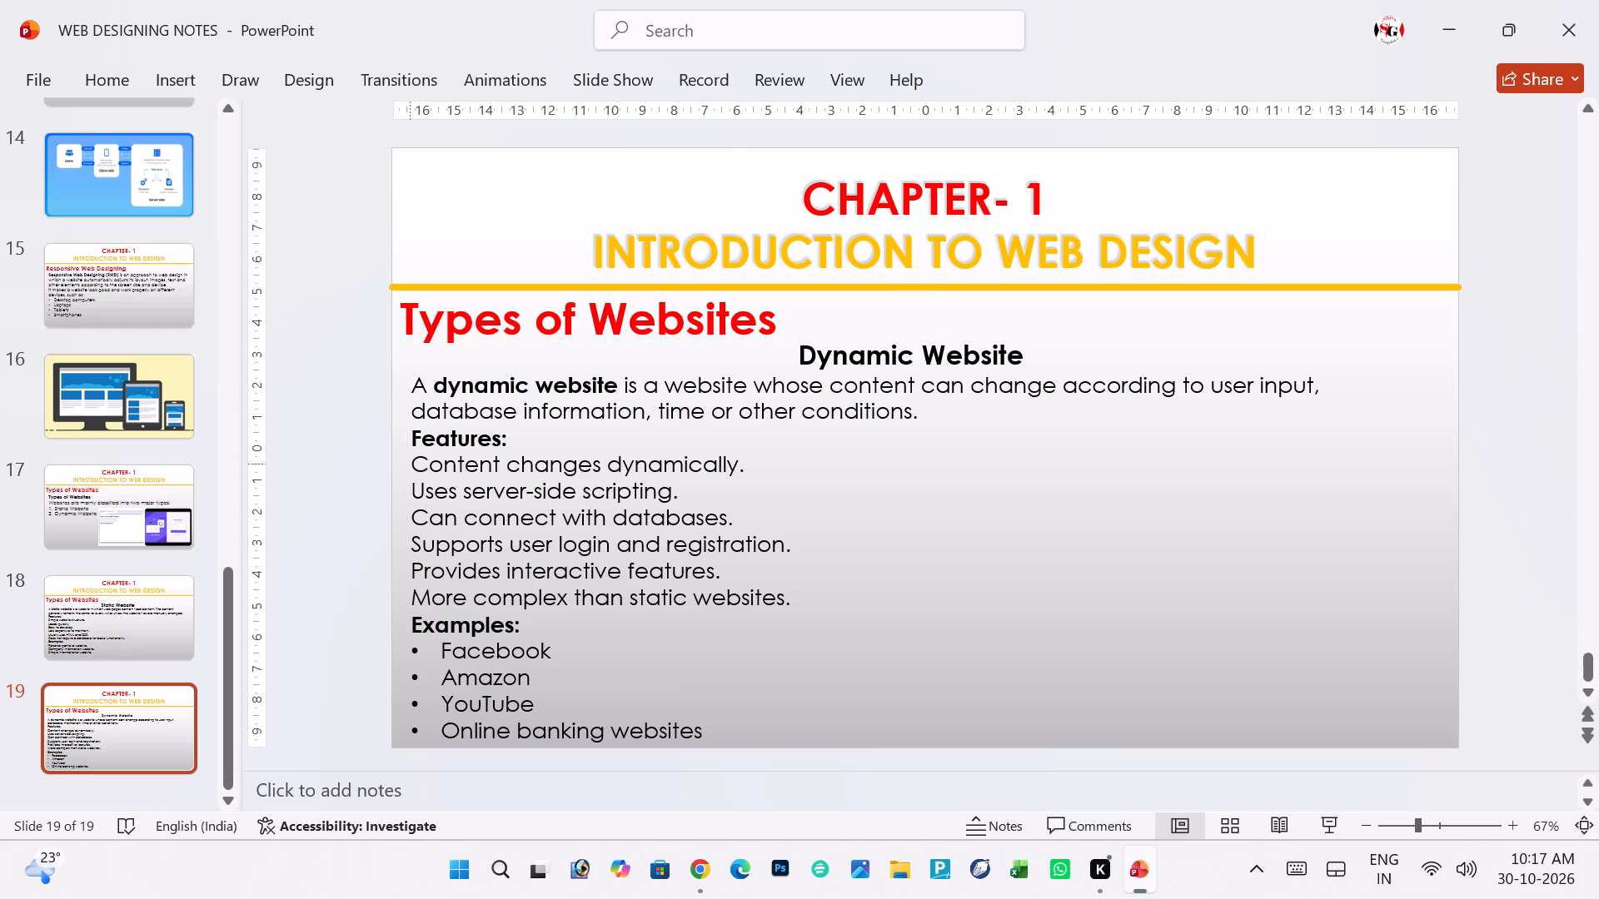
Apply hollow round bullets to the six lines under "Features:" on slide 19.
left_click_drag(416, 464, 629, 601)
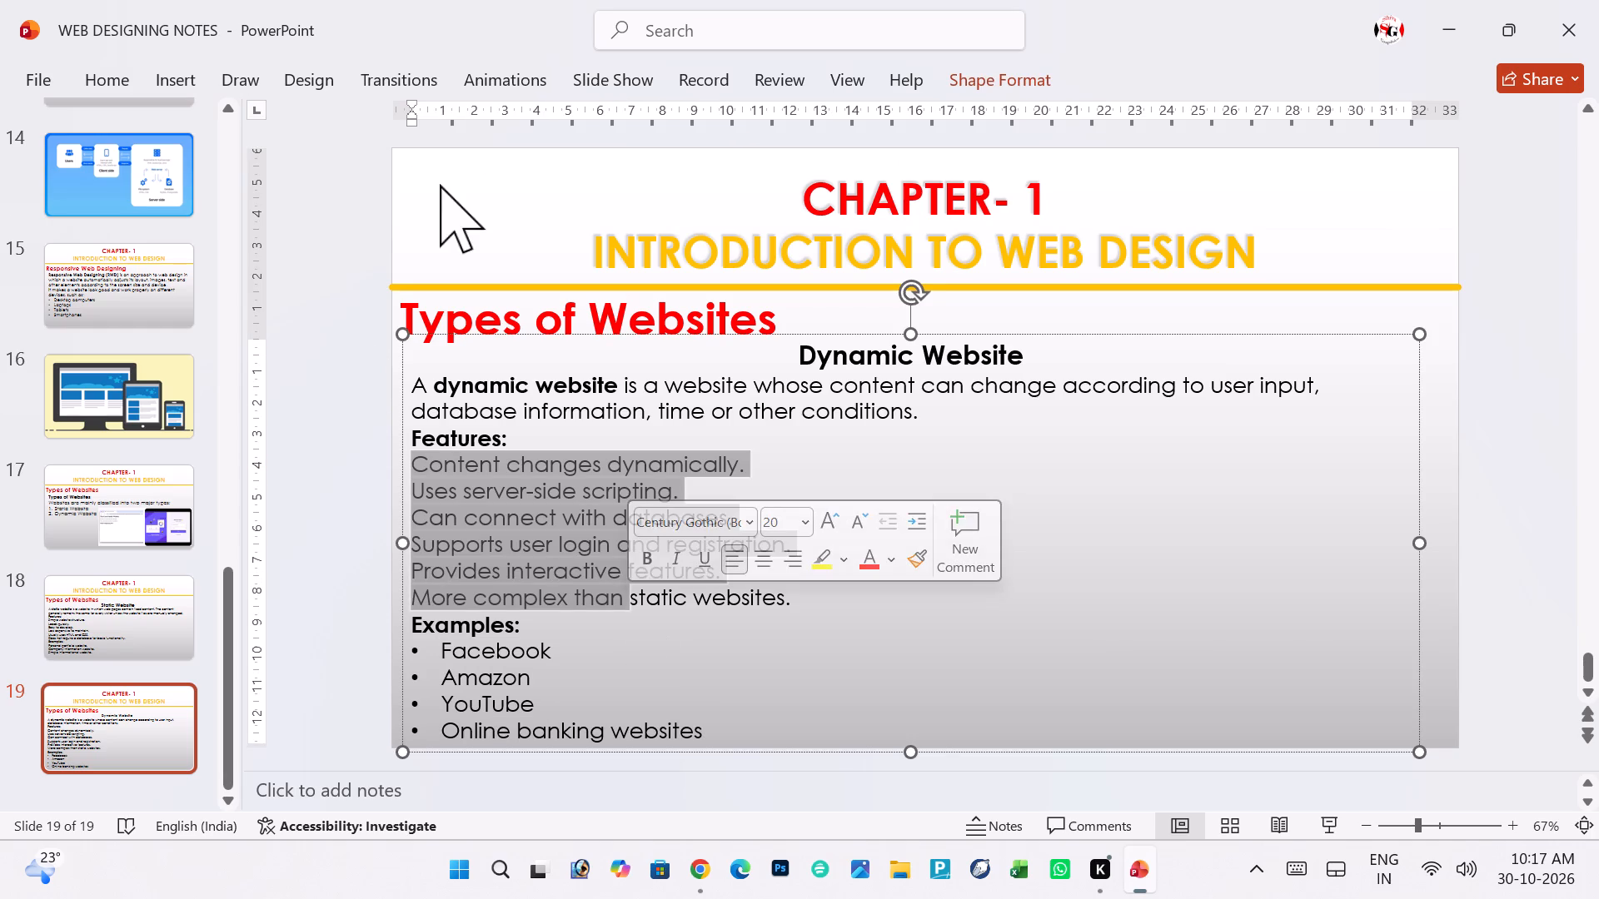
left_click(100, 82)
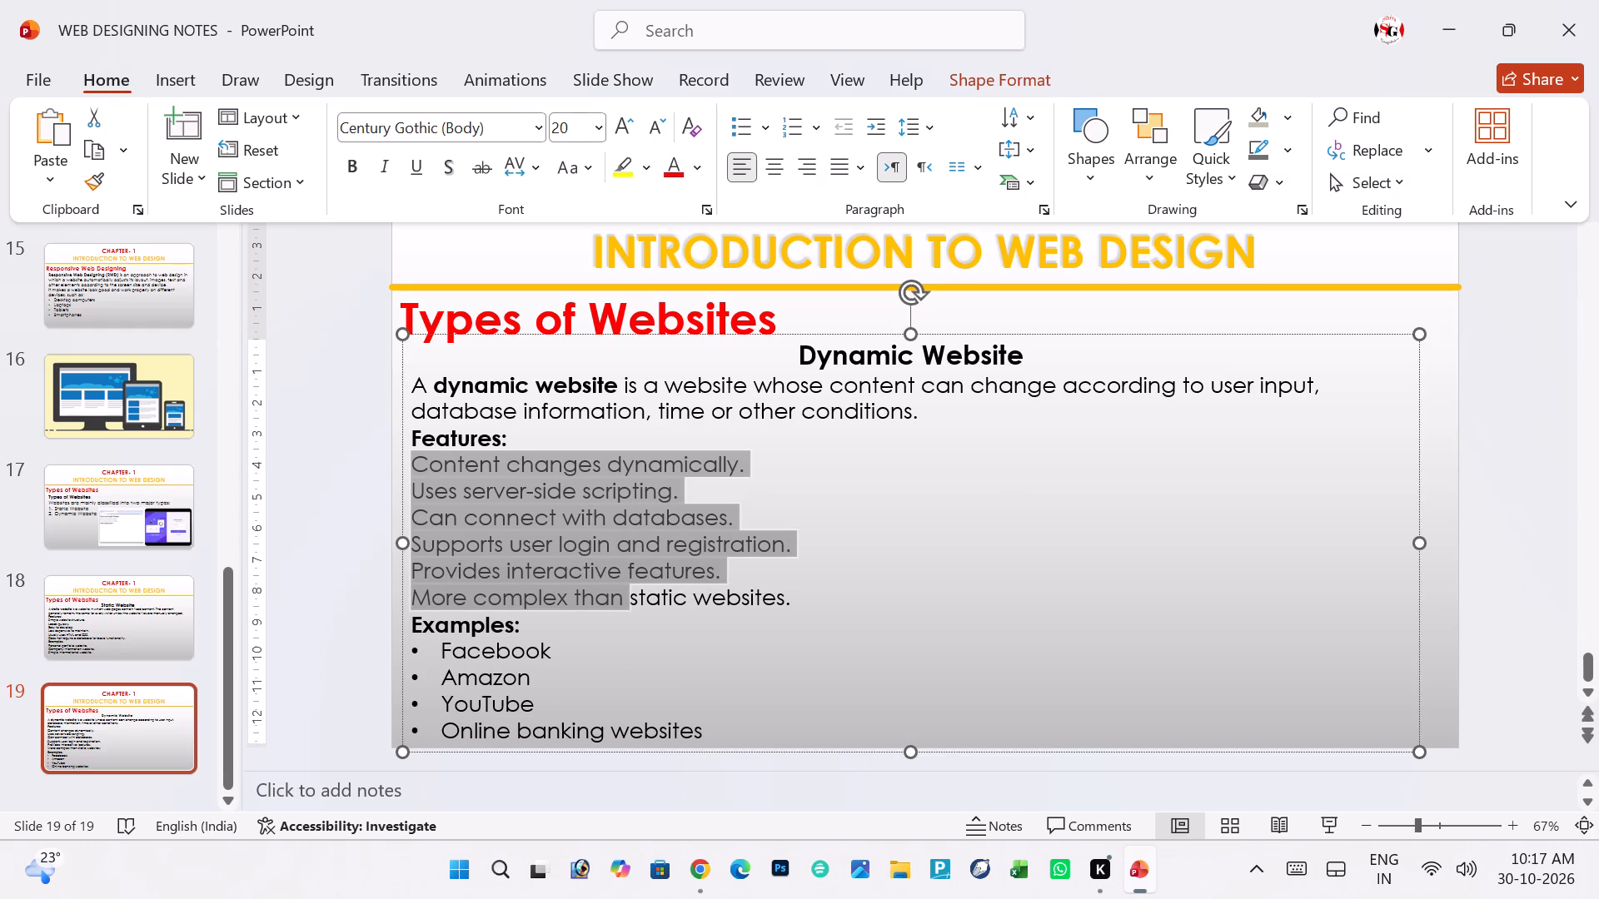
left_click(770, 127)
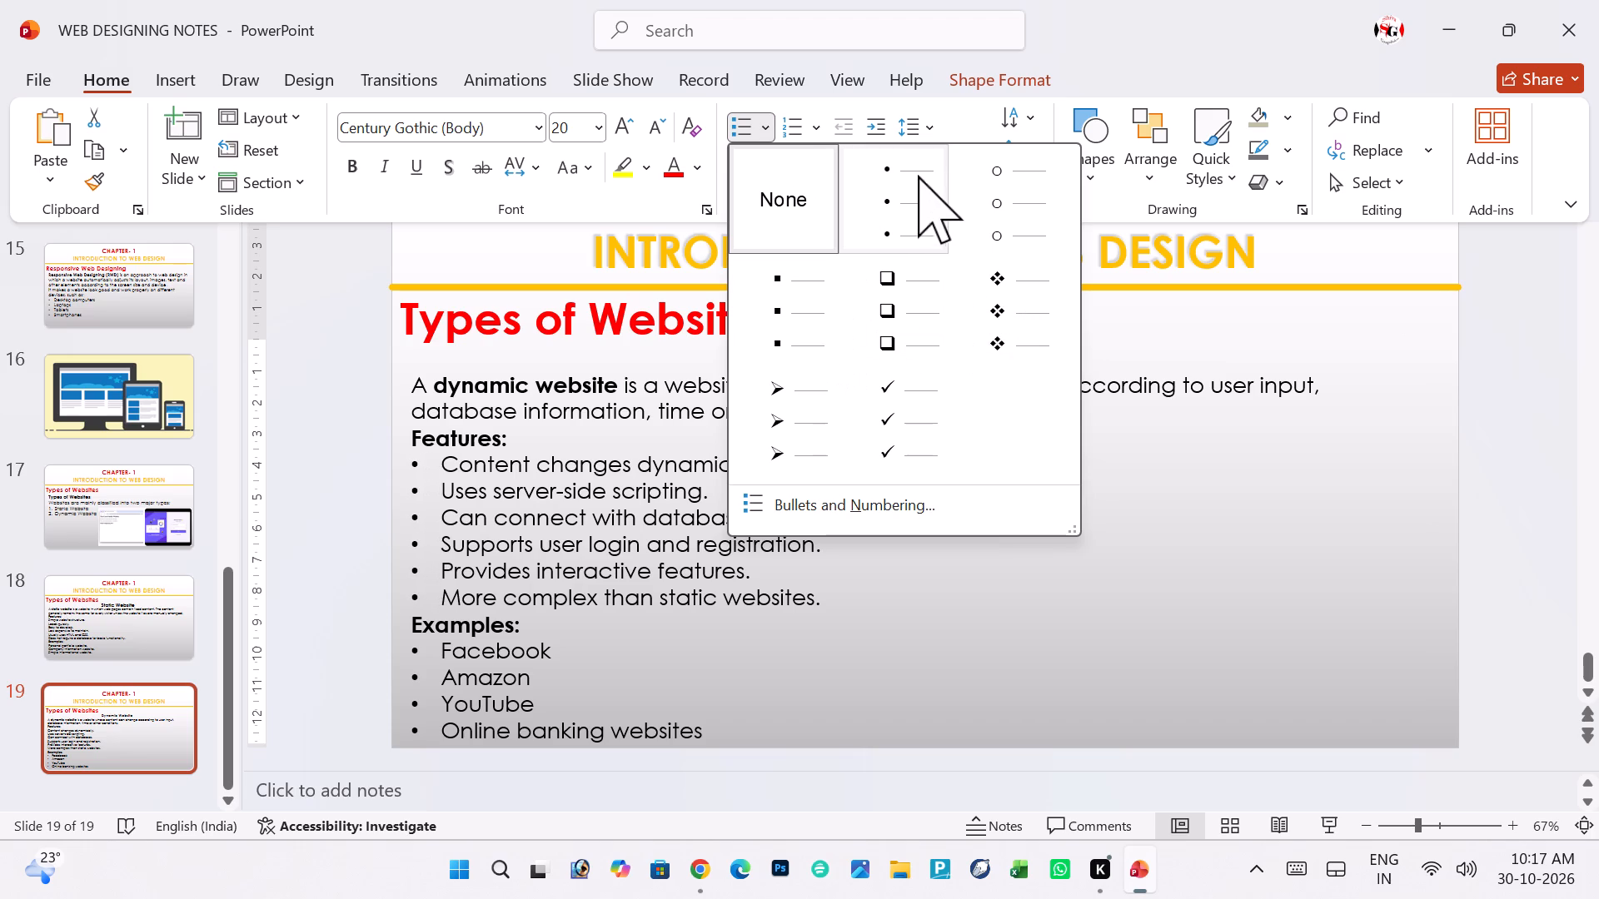
left_click(970, 196)
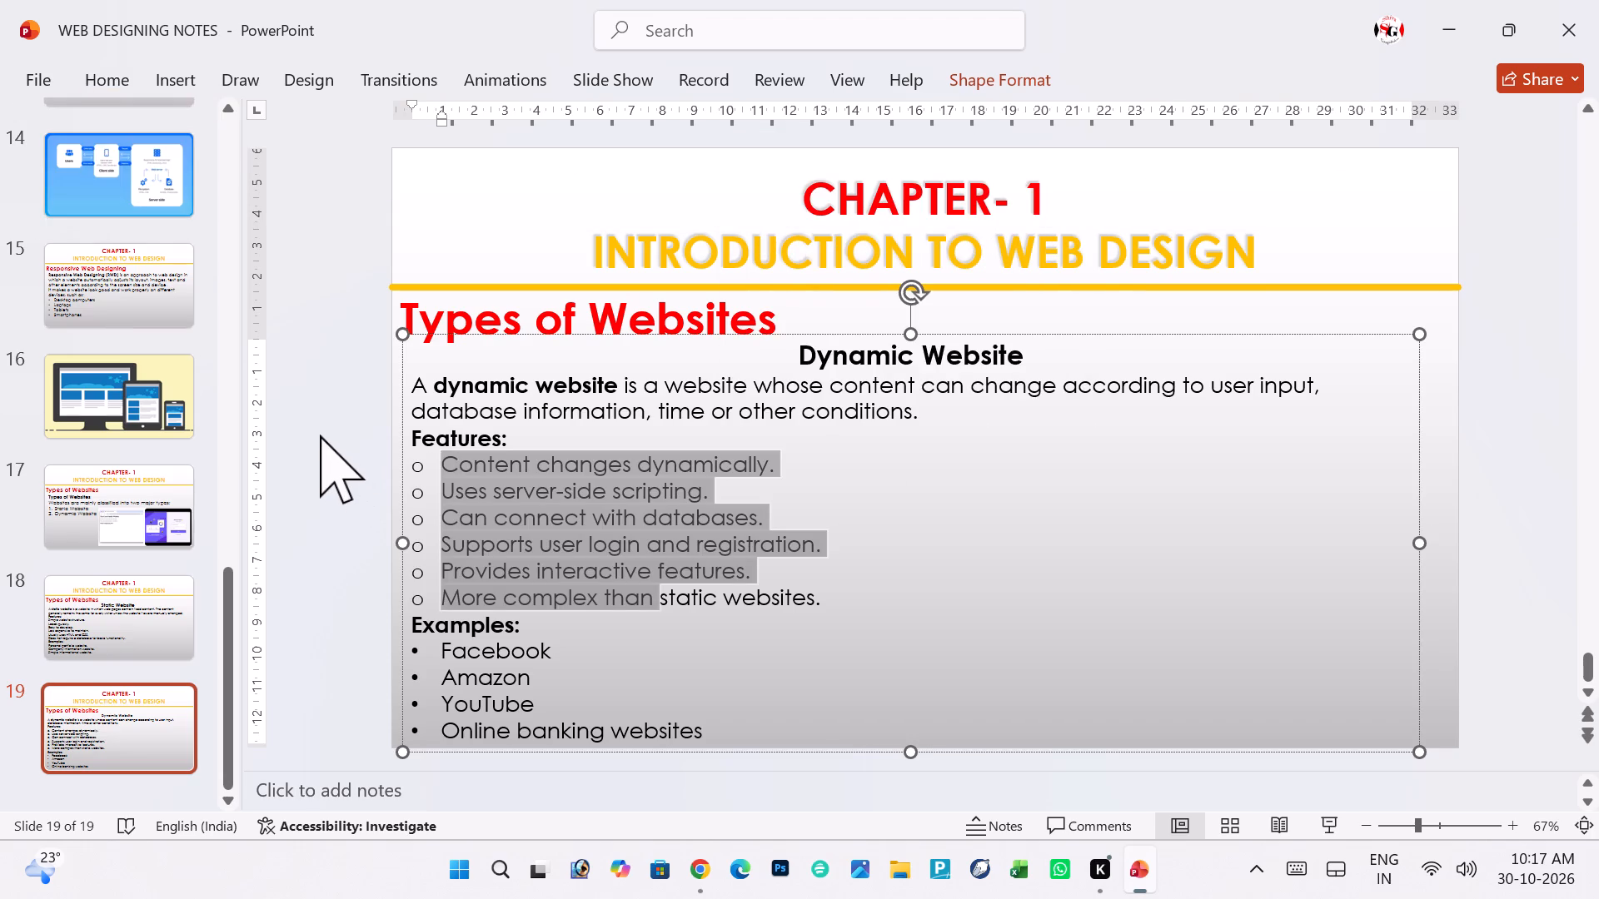
Set the first-line indent of the Dynamic Website features list on slide 19 to about 1 cm on the ruler.
left_click(443, 114)
left_click_drag(413, 102, 443, 102)
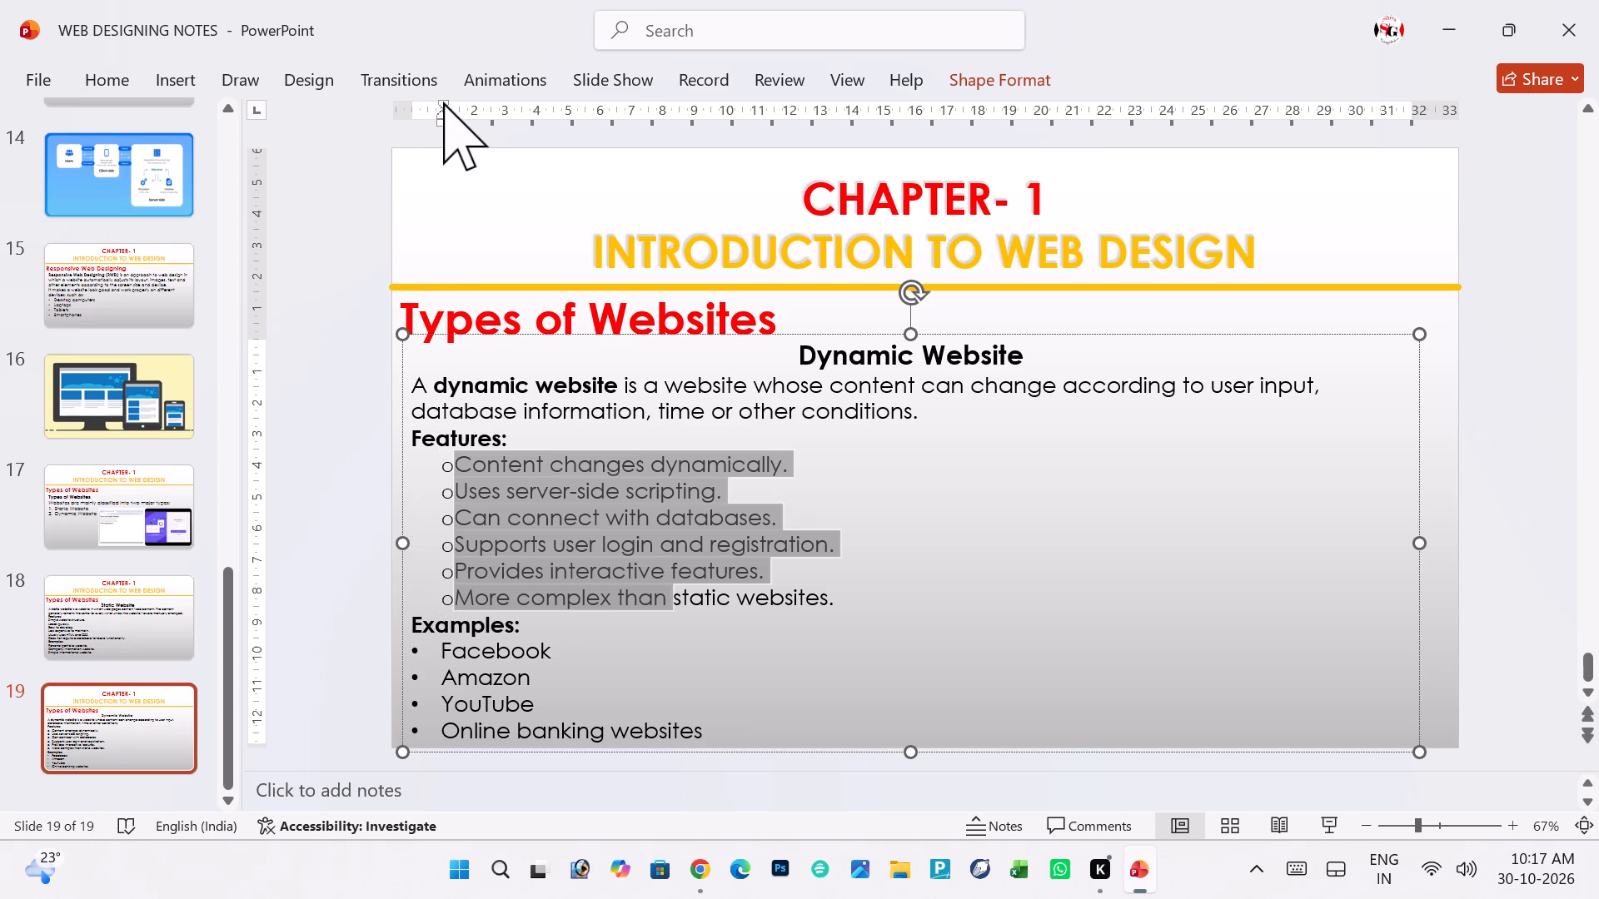
left_click(328, 348)
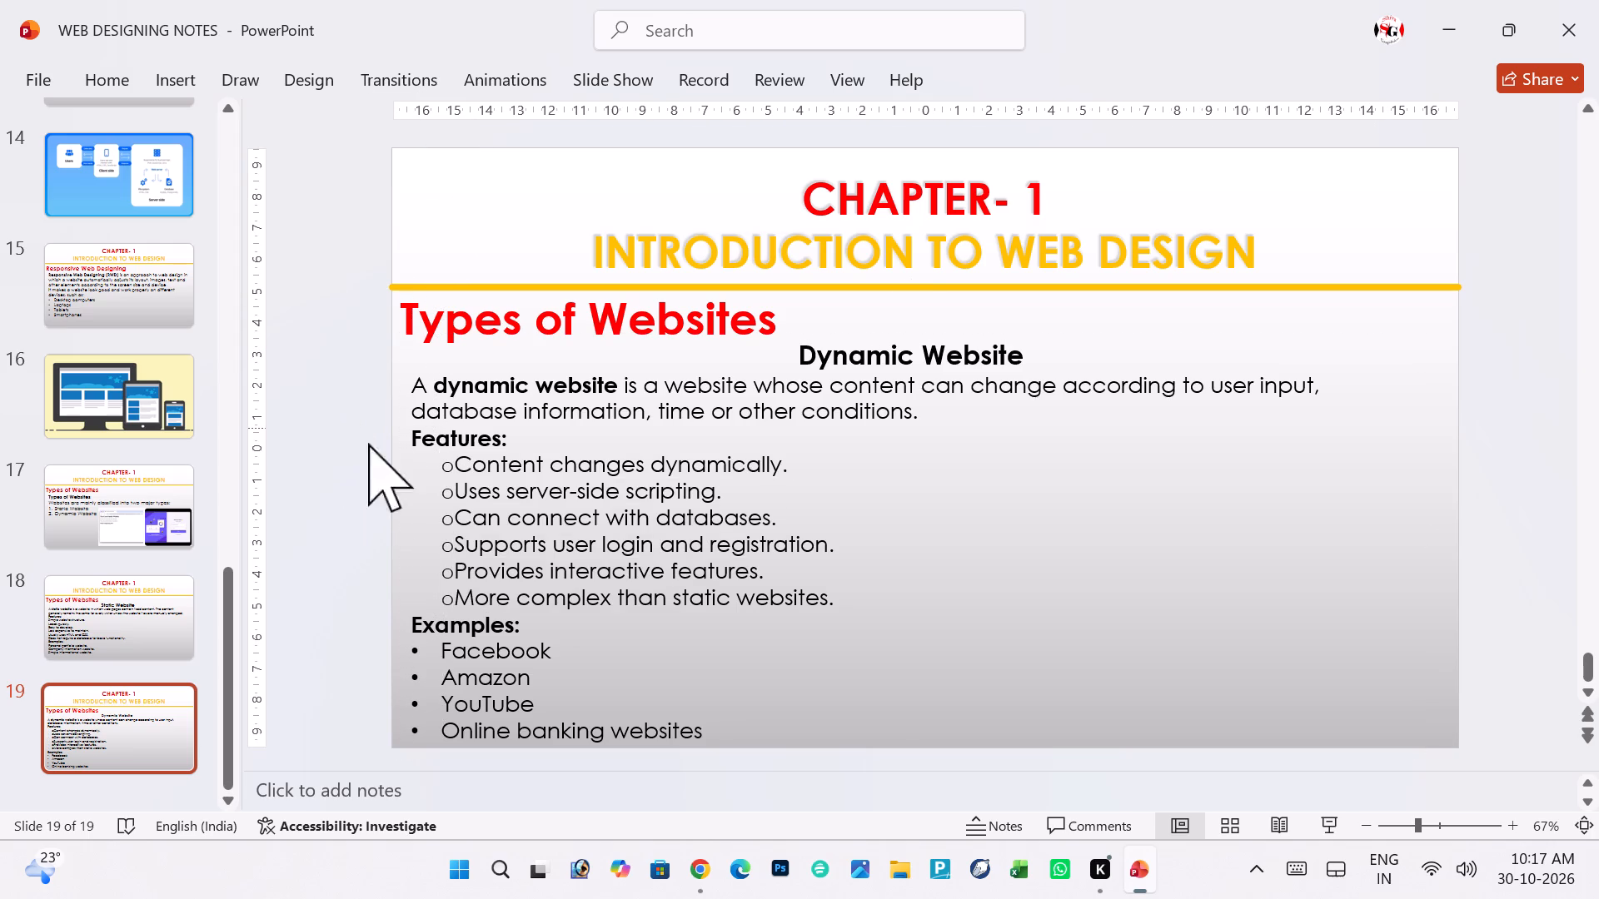
left_click(303, 529)
left_click(330, 527)
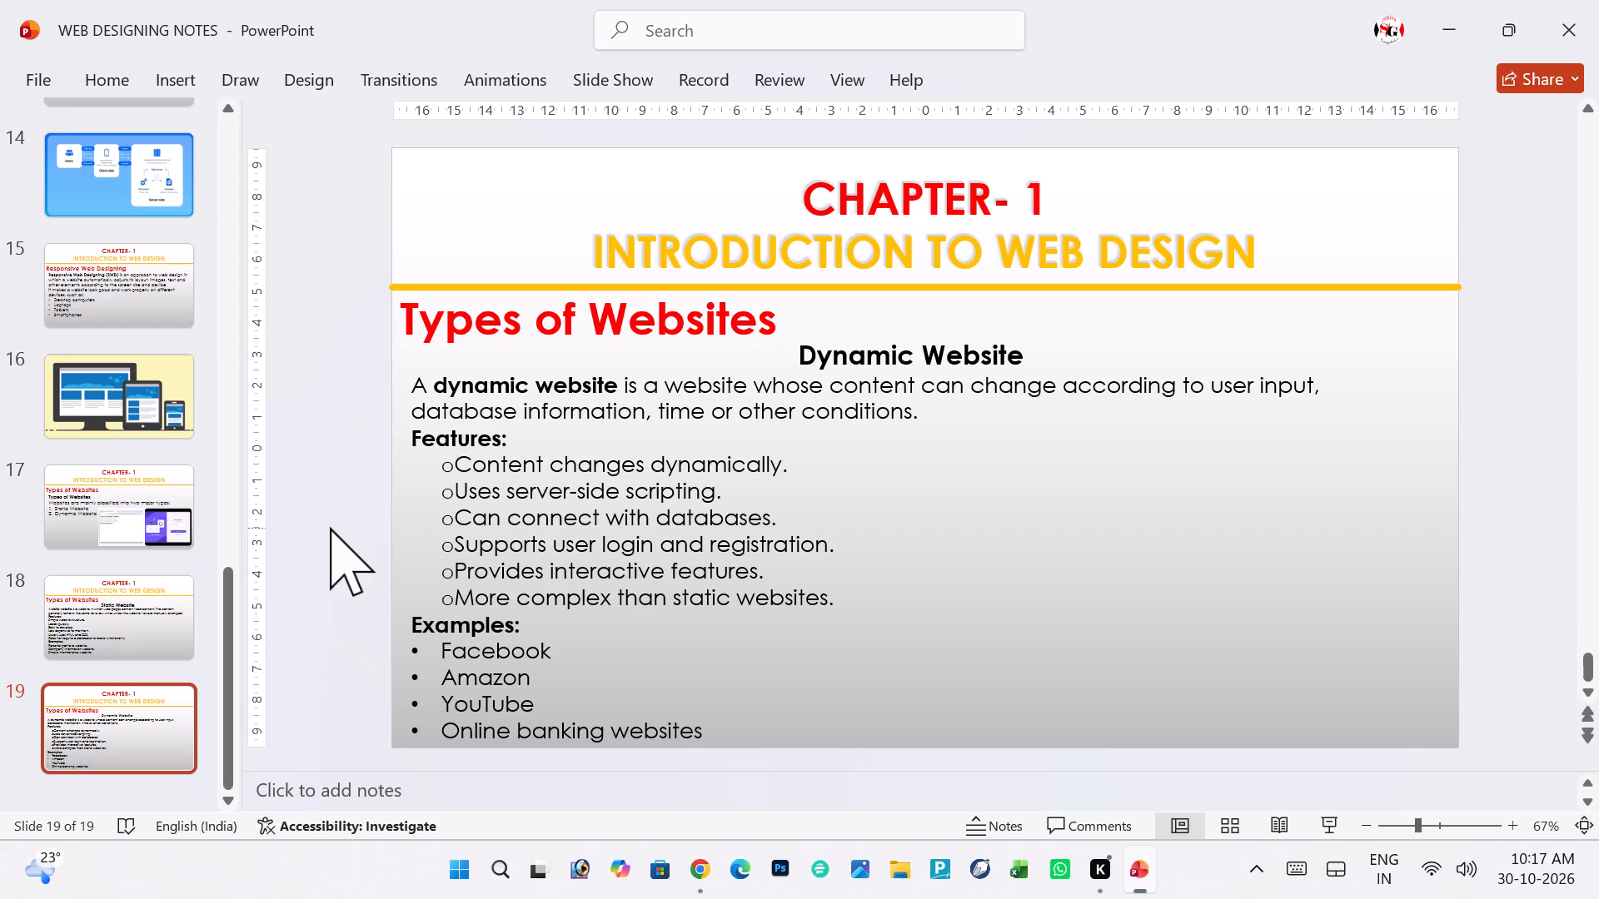
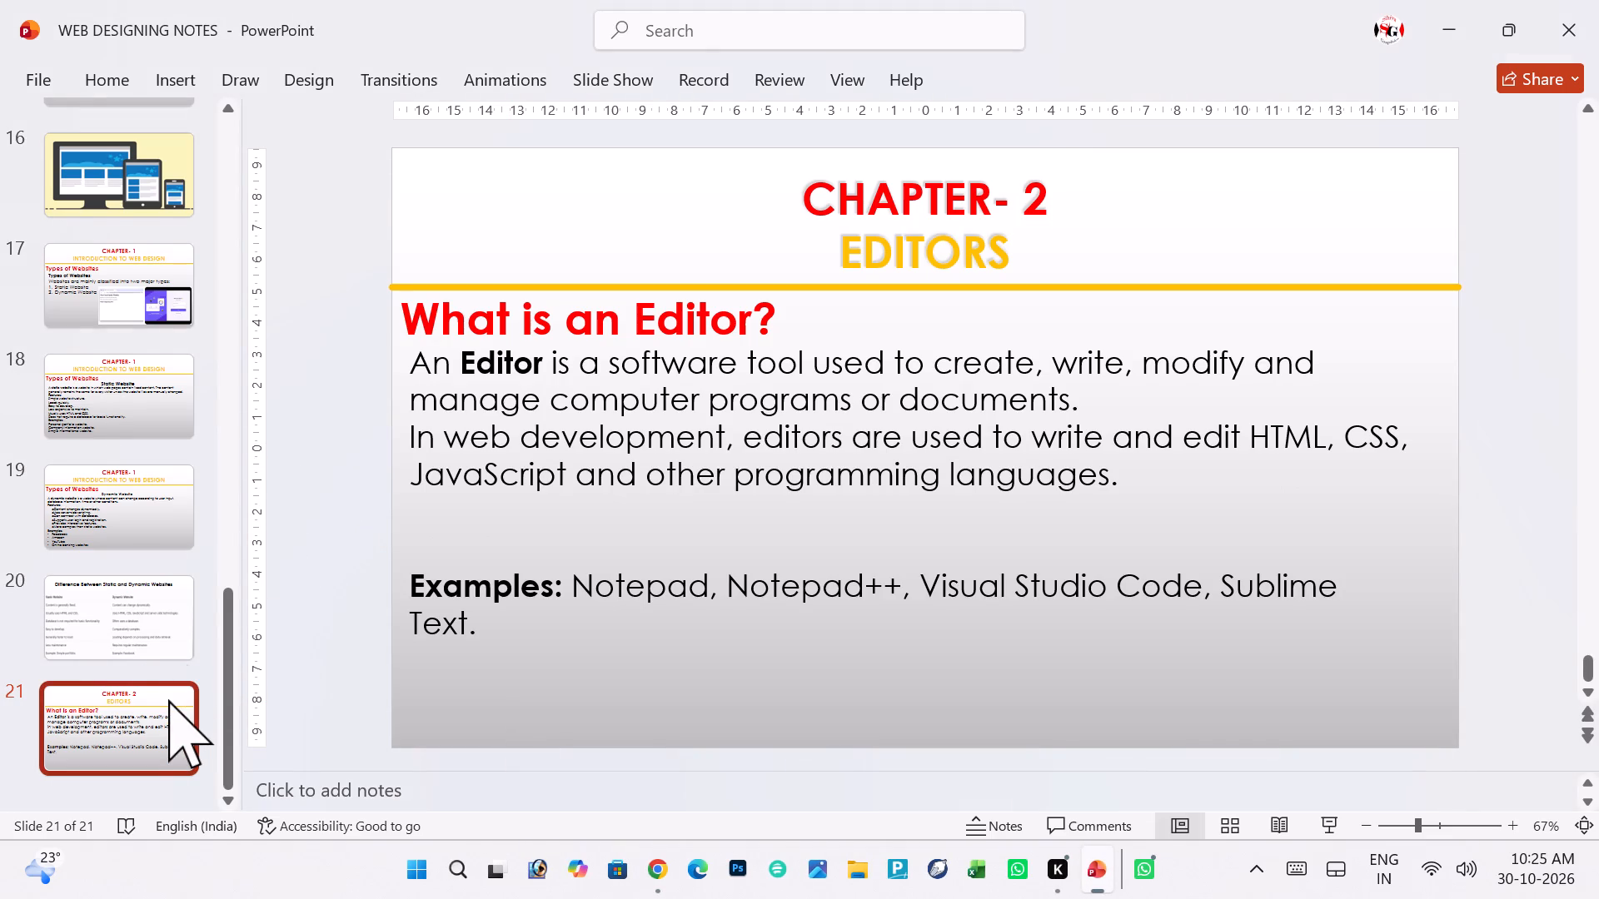
key("ctrl+v")
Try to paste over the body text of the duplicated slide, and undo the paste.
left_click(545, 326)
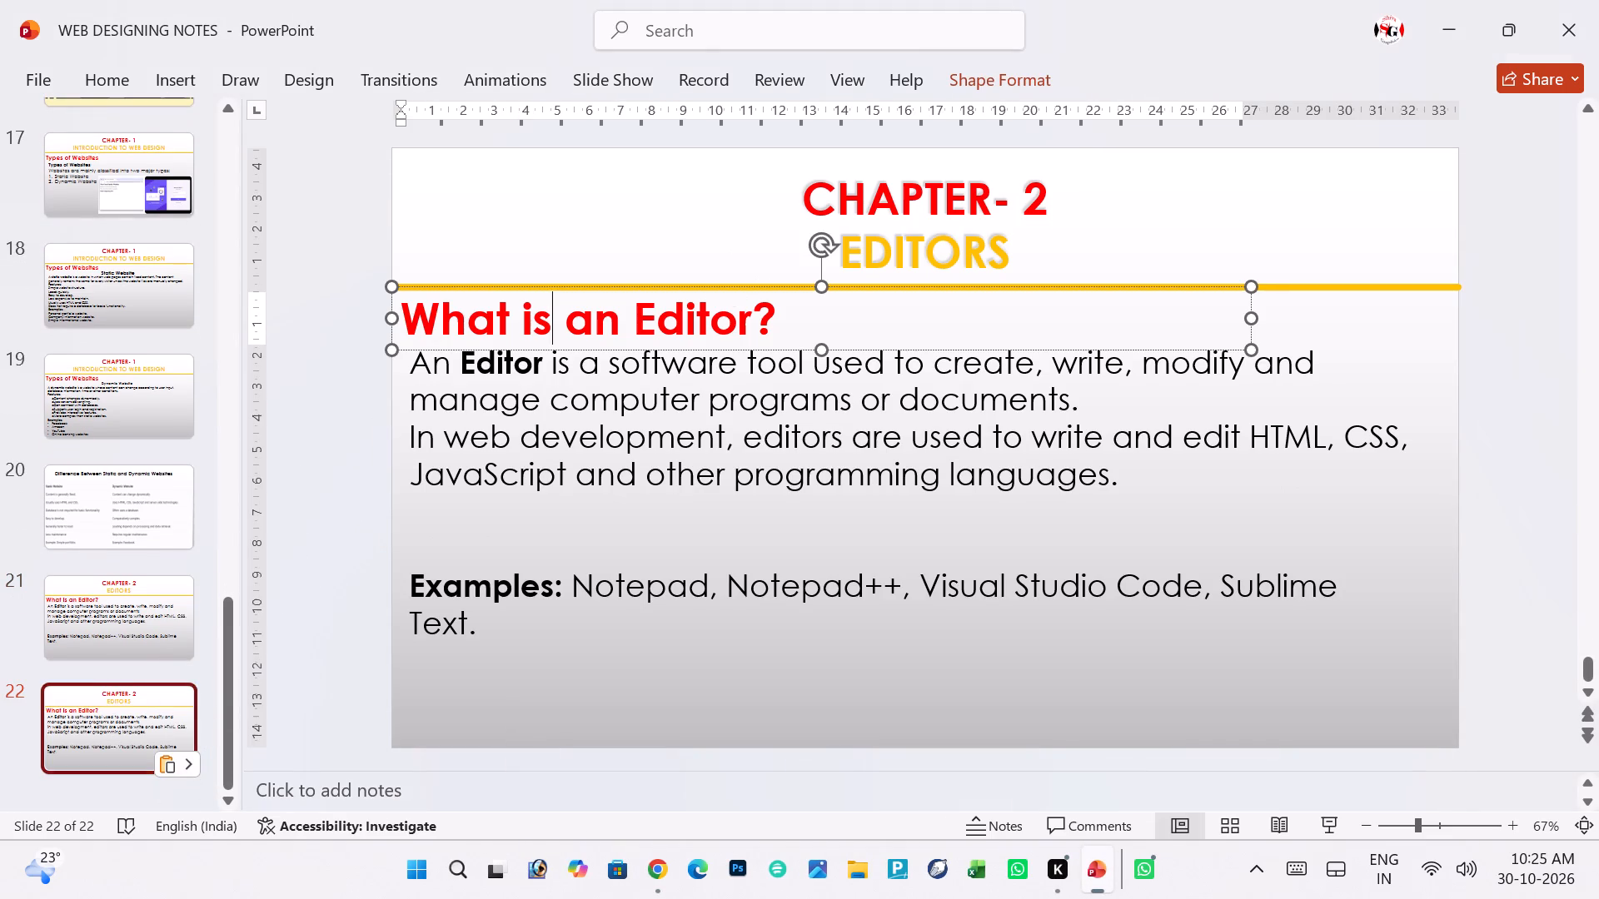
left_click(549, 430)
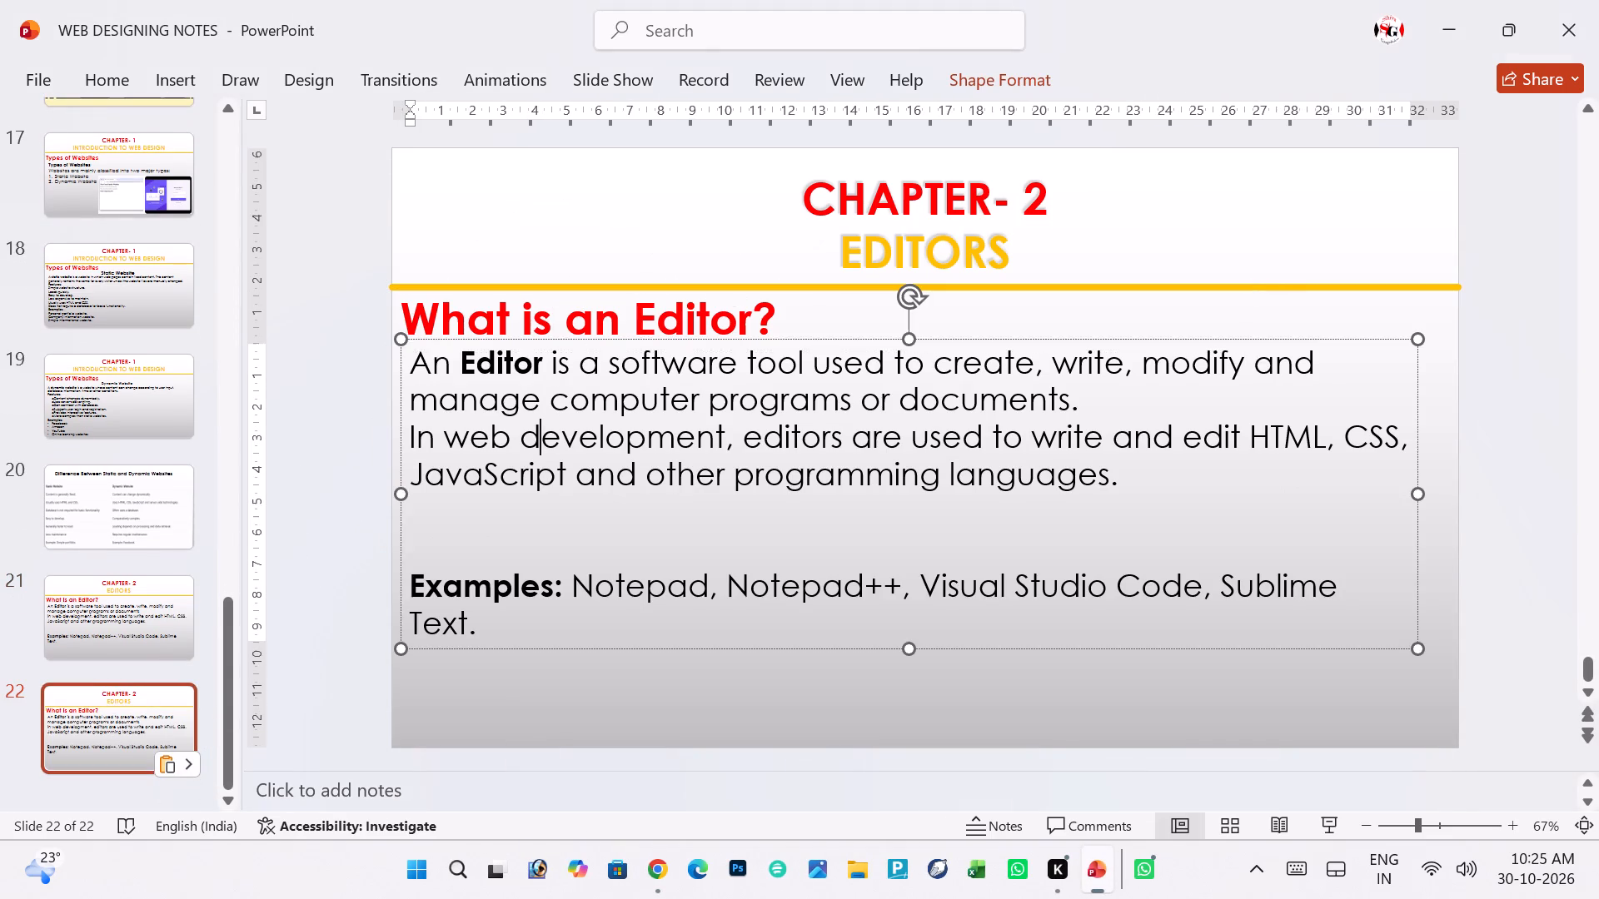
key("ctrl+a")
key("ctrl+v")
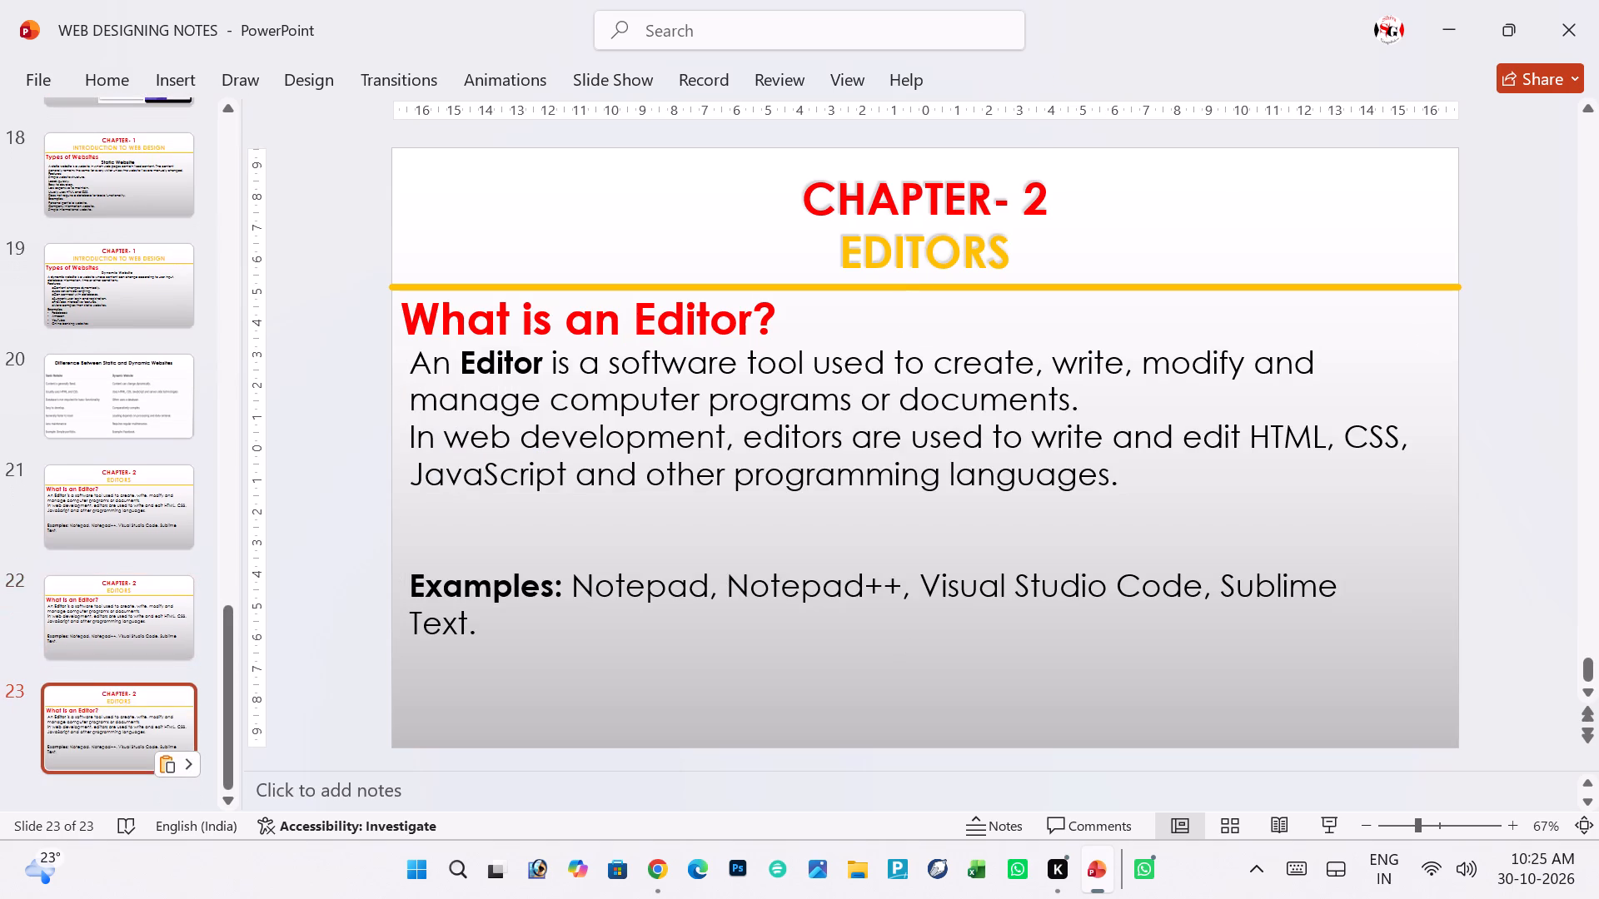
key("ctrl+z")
Copy the selected "Types of Editors" text again from Chrome and replace slide 22's body text in PowerPoint with it.
key("alt+Tab")
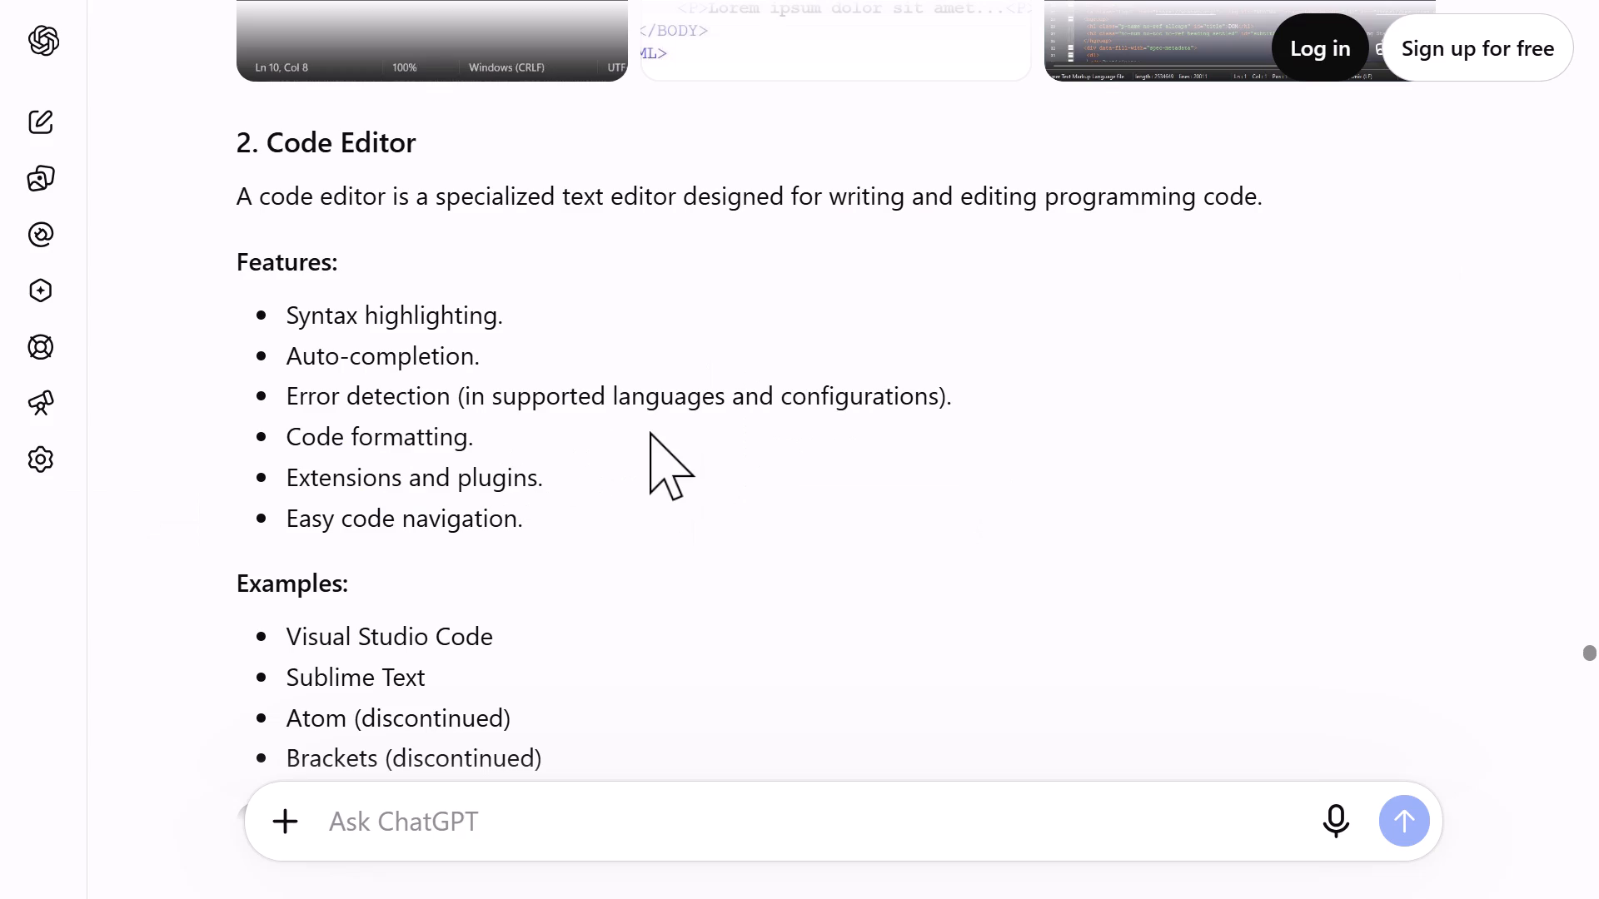
key("alt+Tab")
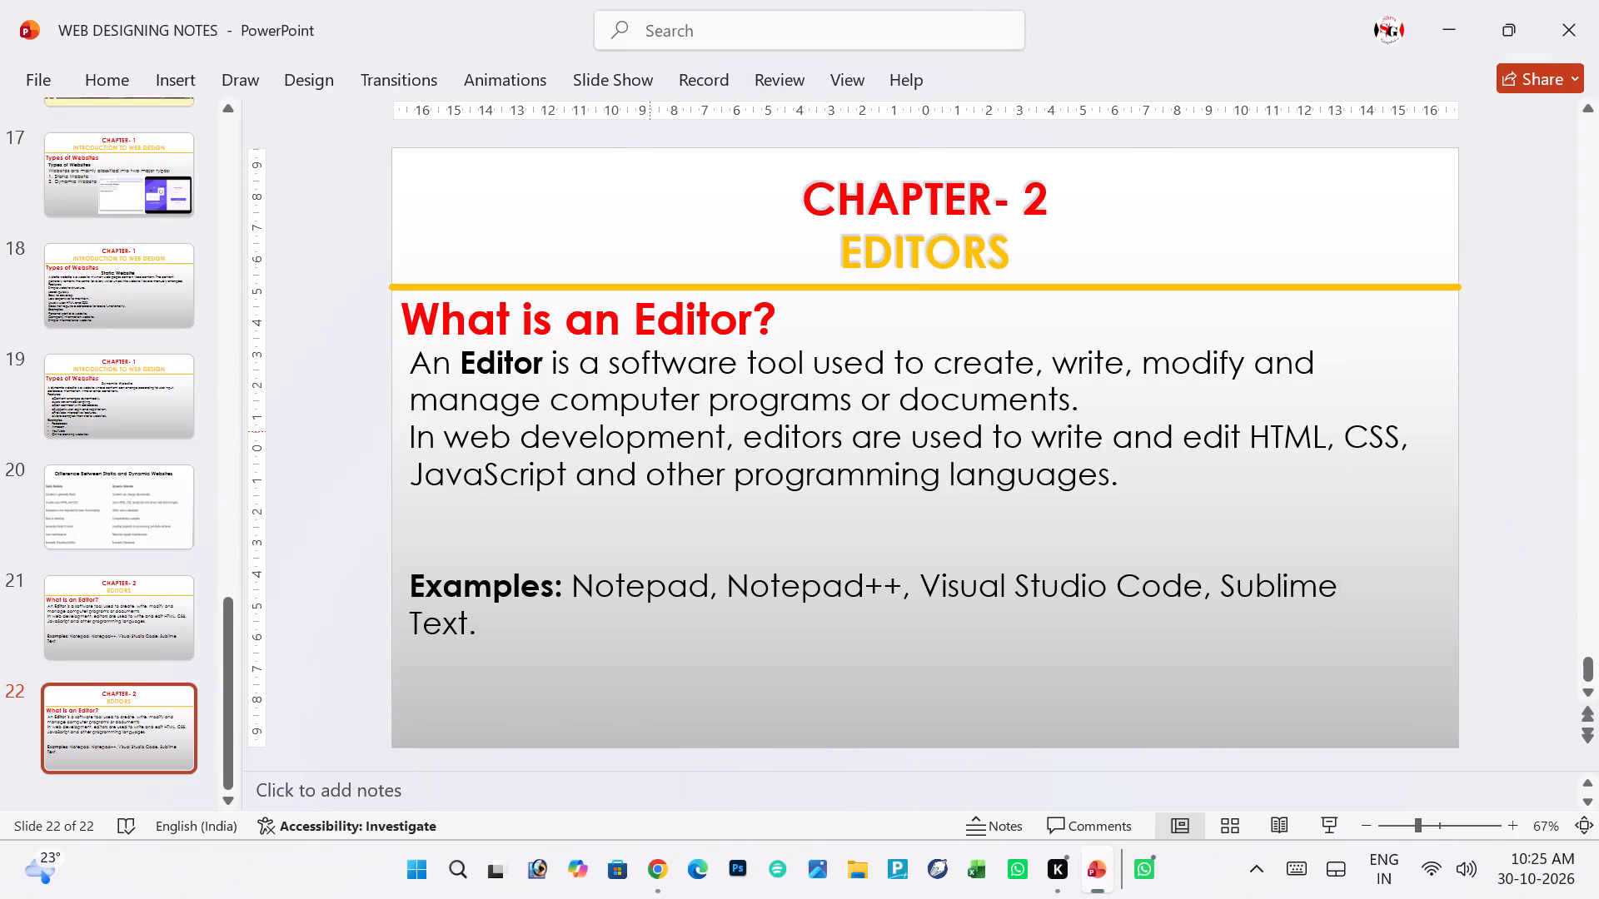
key("alt+Tab")
key("alt+Tab")
key("alt+Tab")
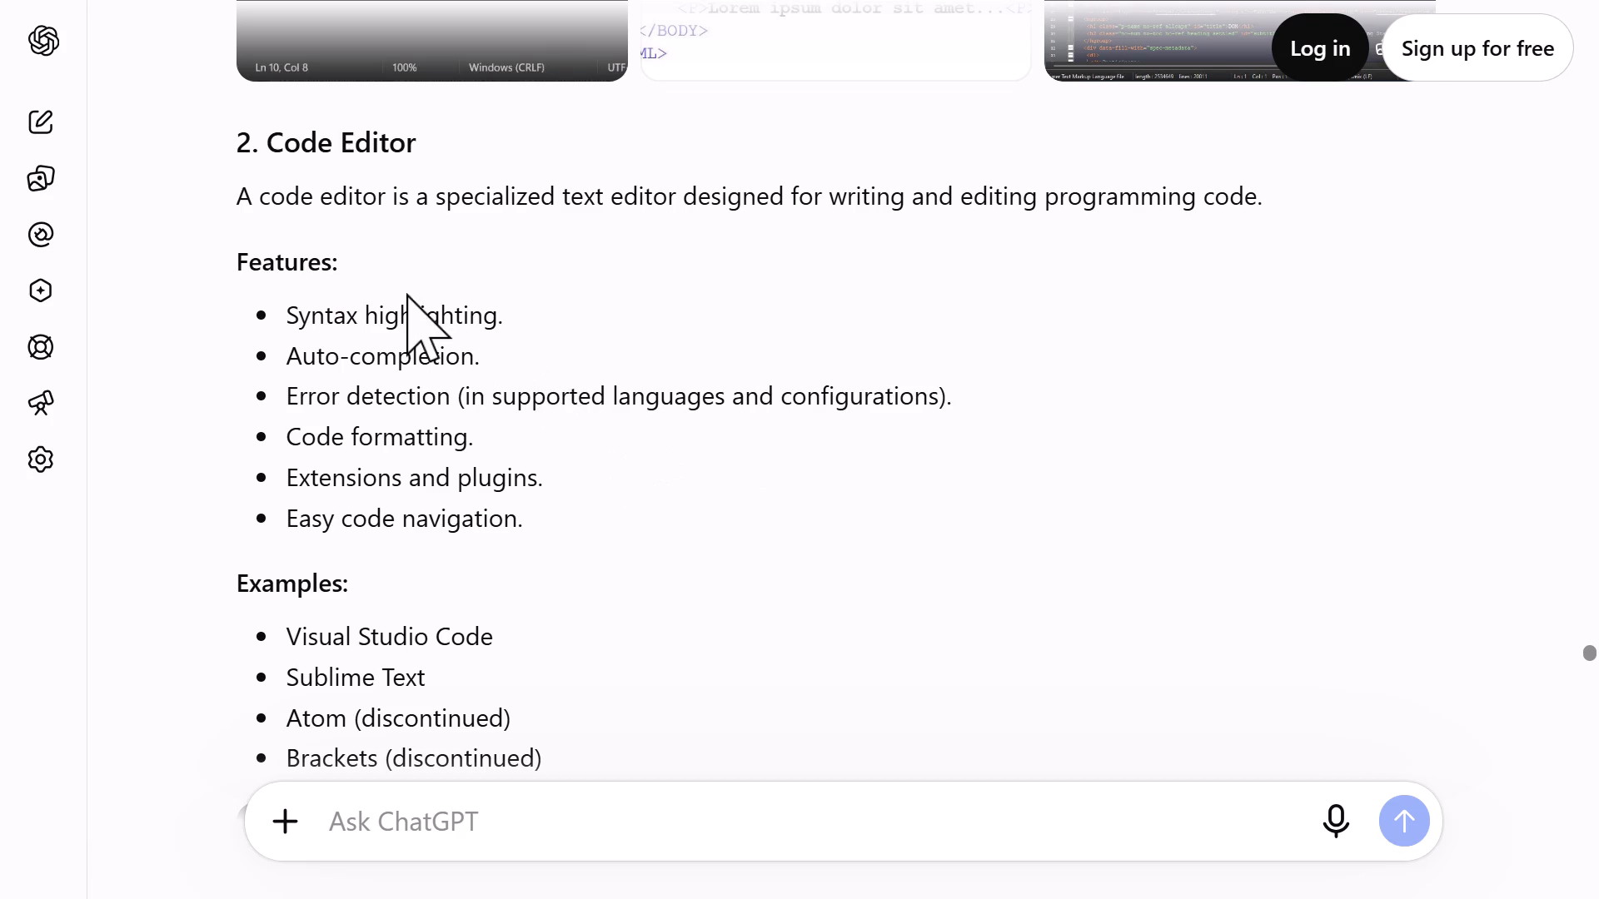
scroll(406, 293, "up", 6)
key("ctrl+c")
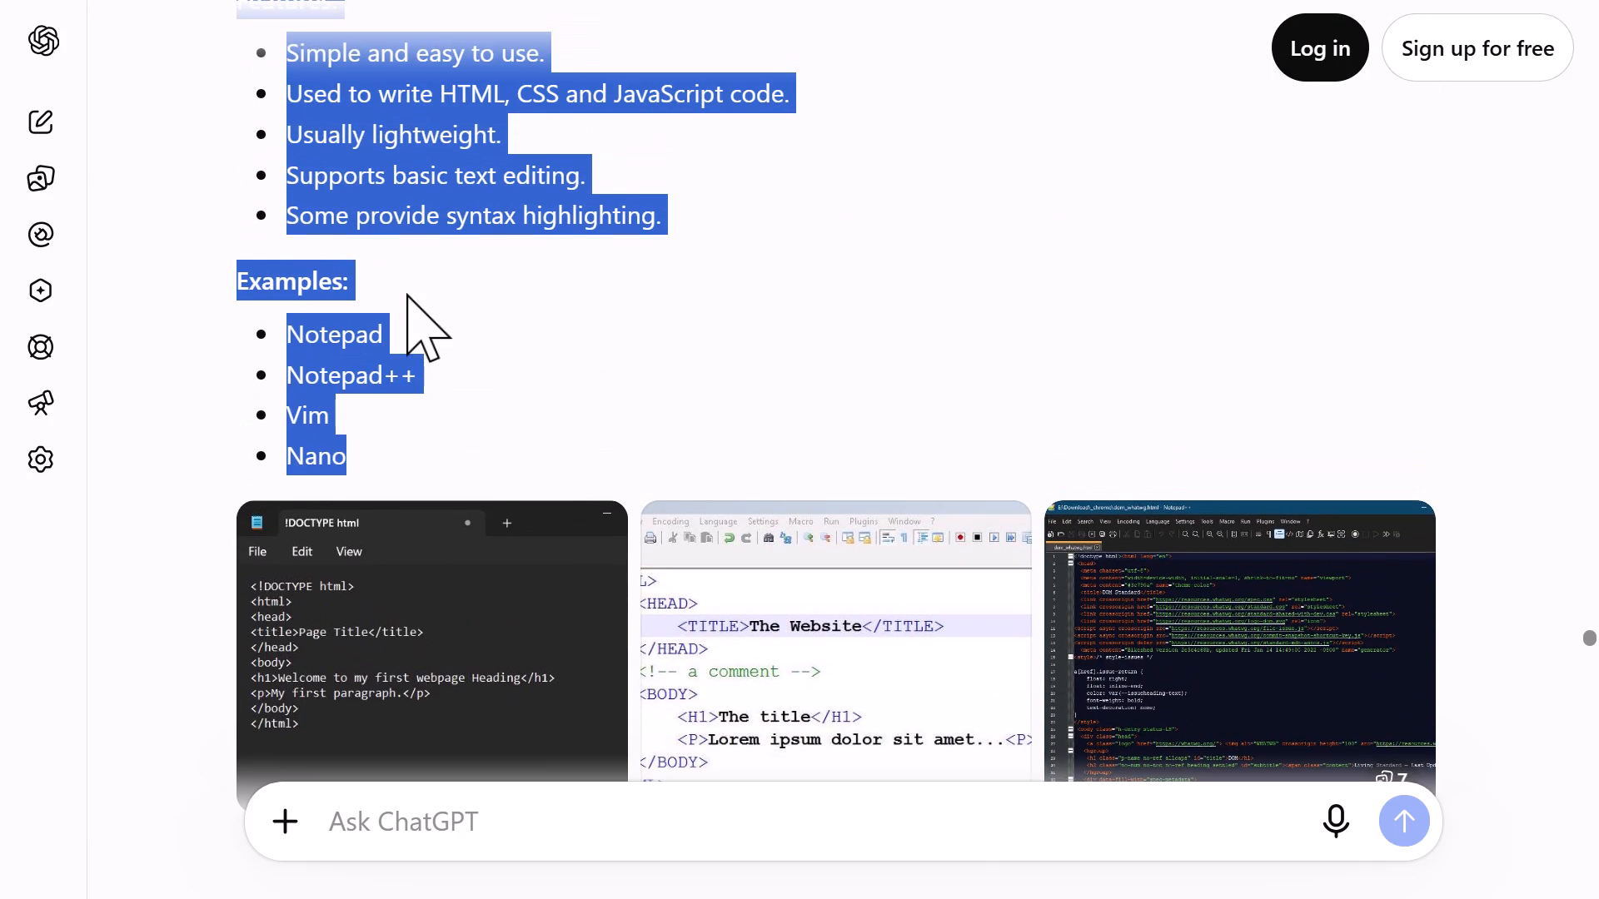
key("alt+Tab")
left_click(494, 390)
key("ctrl+a")
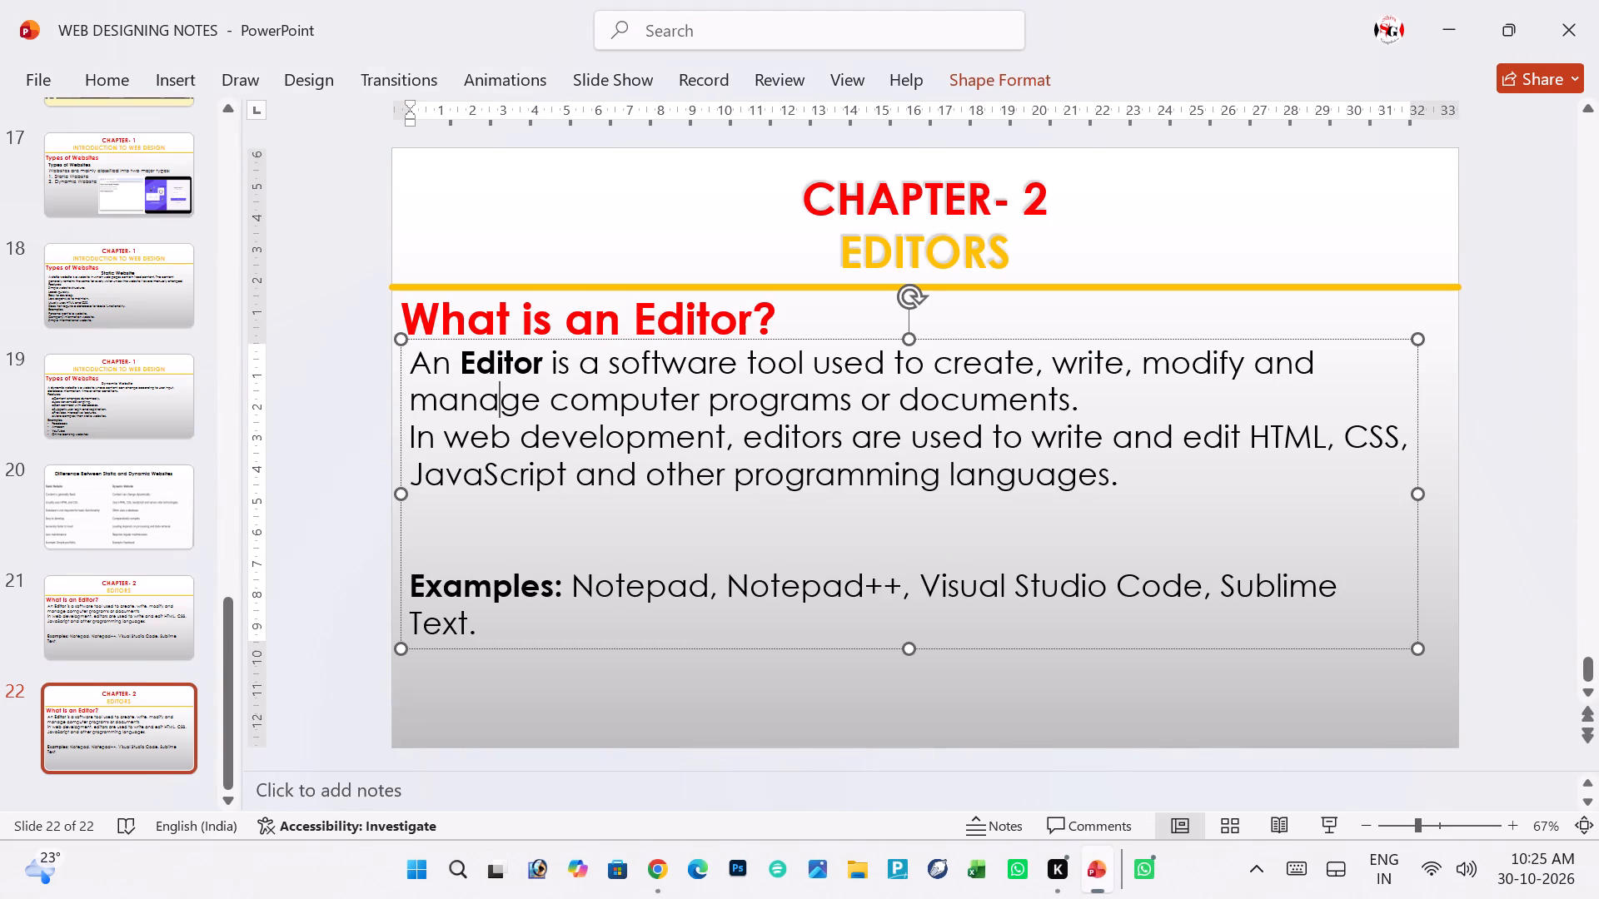
key("ctrl+v")
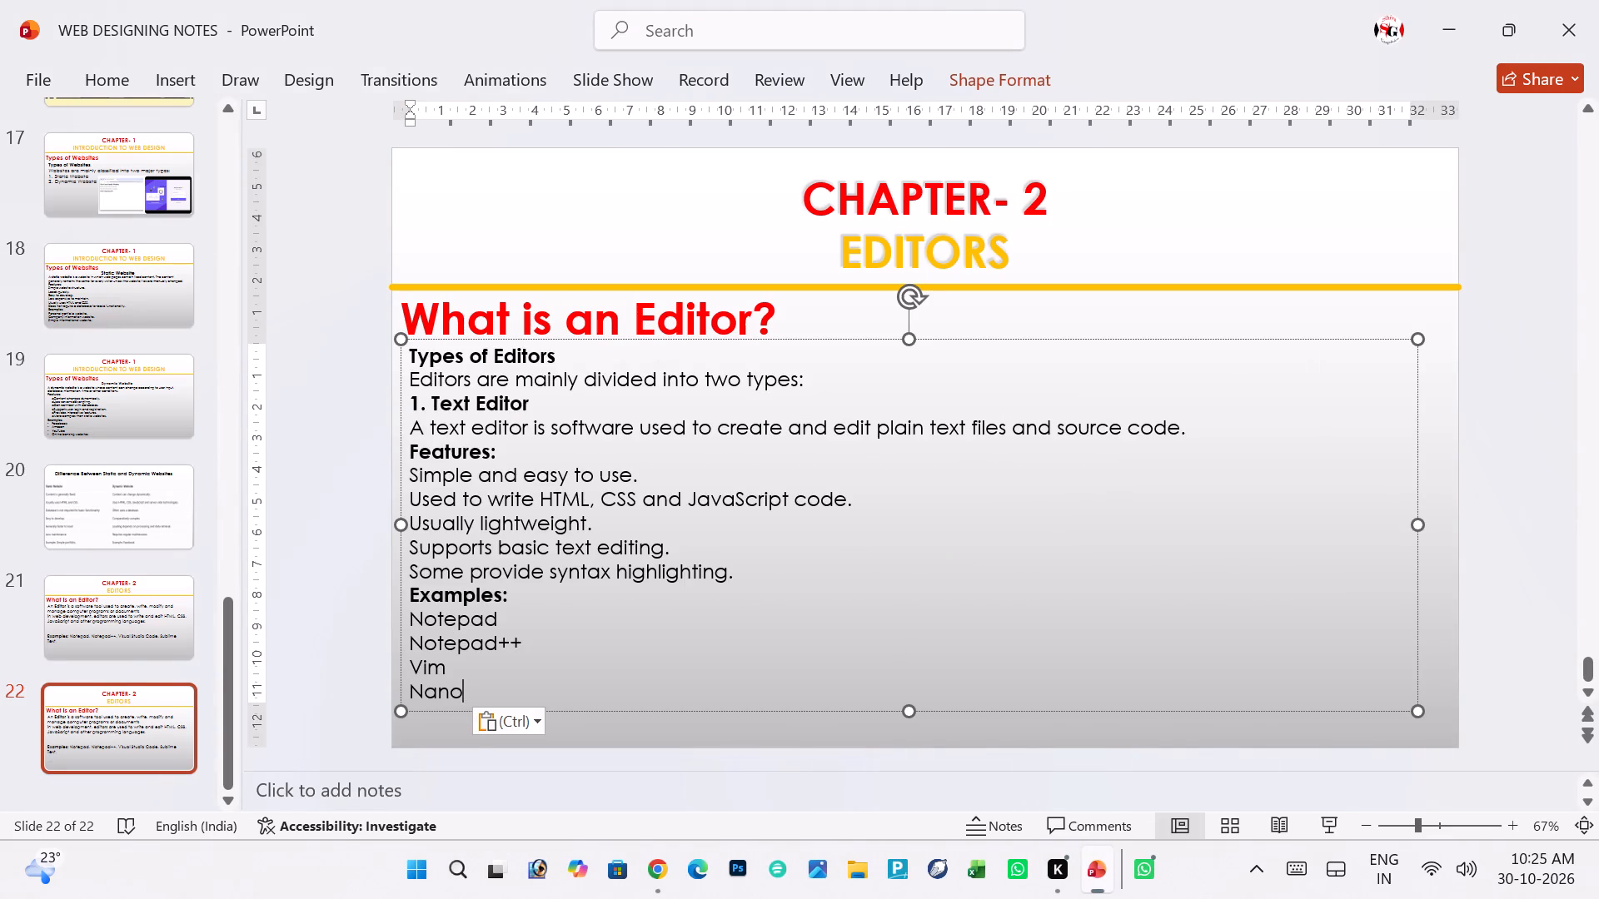
Move the "Types of Editors" line from the body into the slide heading, replacing "What is an Editor?" including its question mark.
left_click_drag(555, 350, 426, 366)
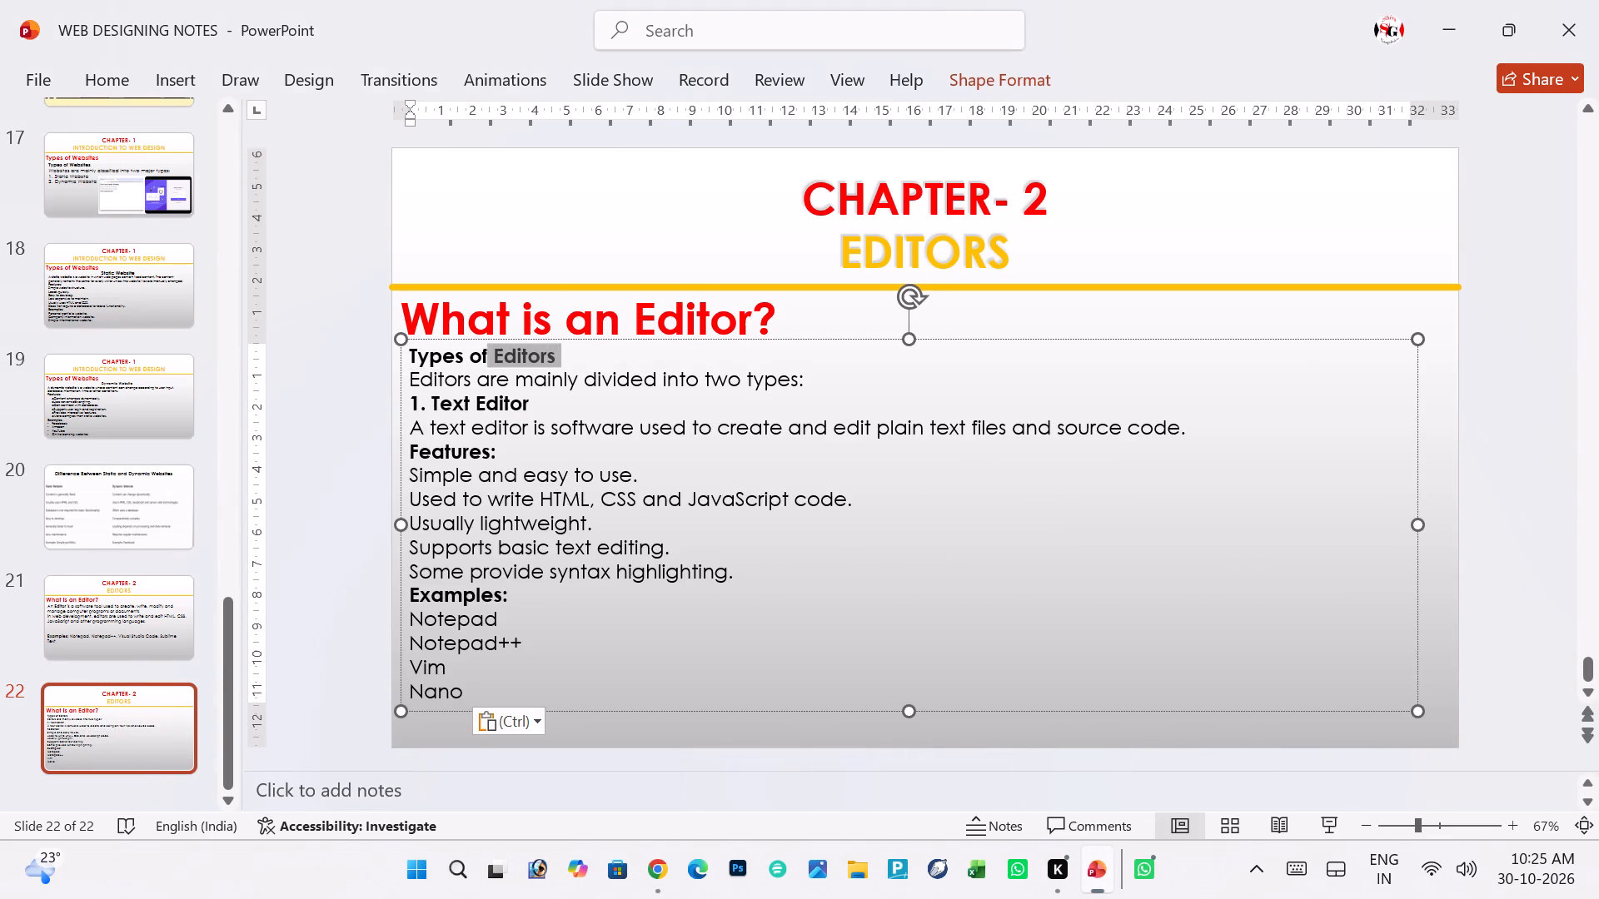
left_click_drag(426, 366, 330, 355)
key("ctrl+x")
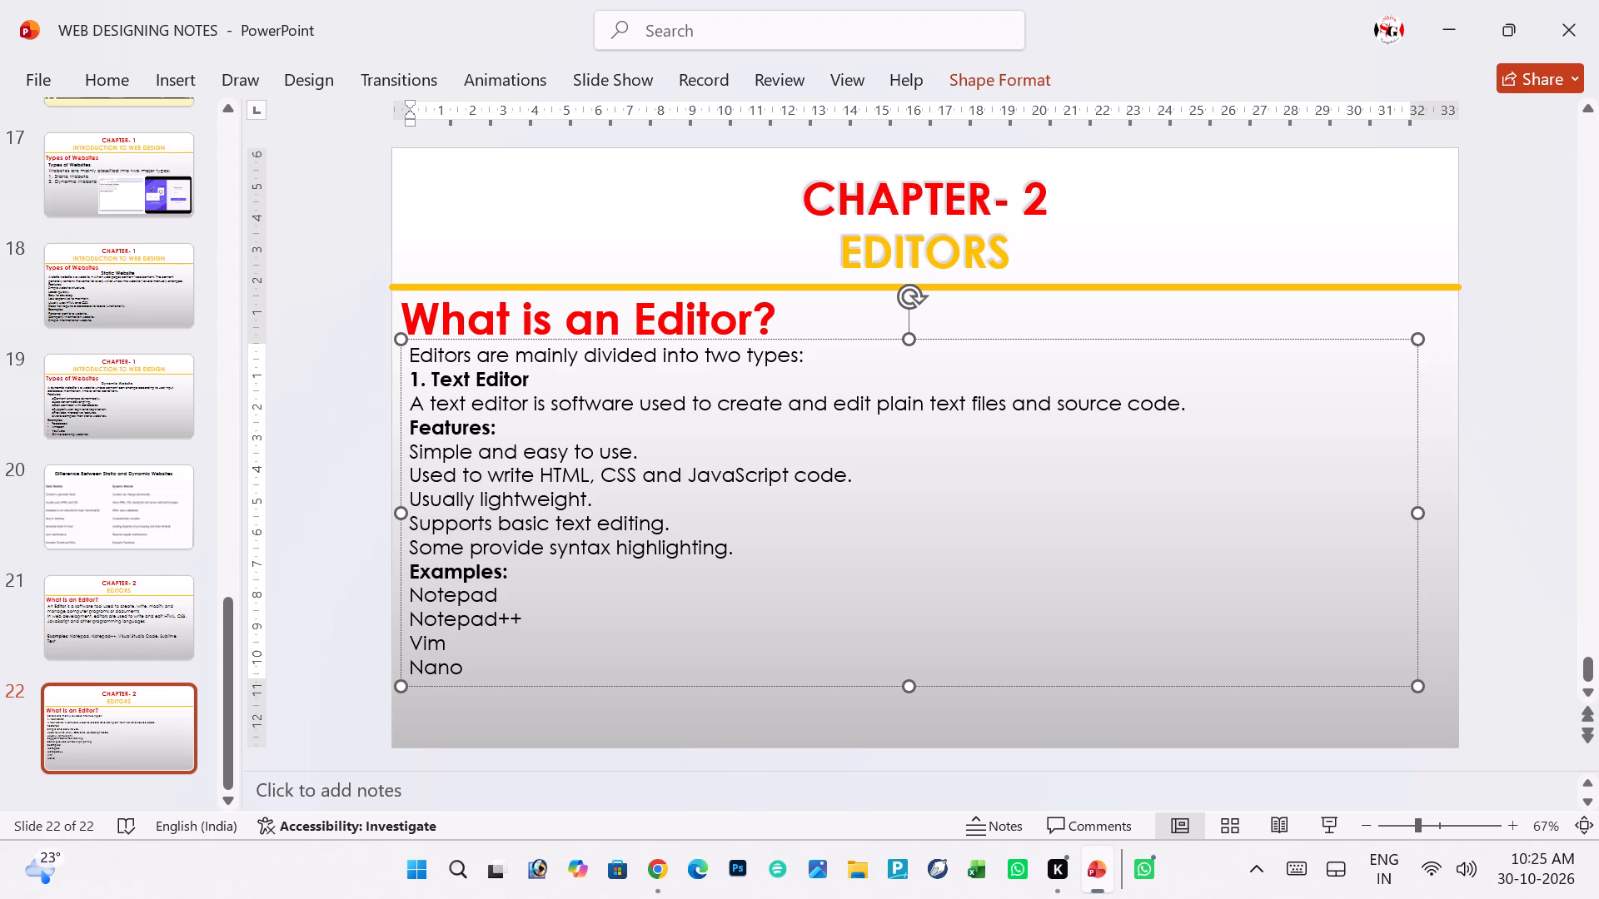
left_click_drag(761, 305, 413, 324)
key("ctrl+v")
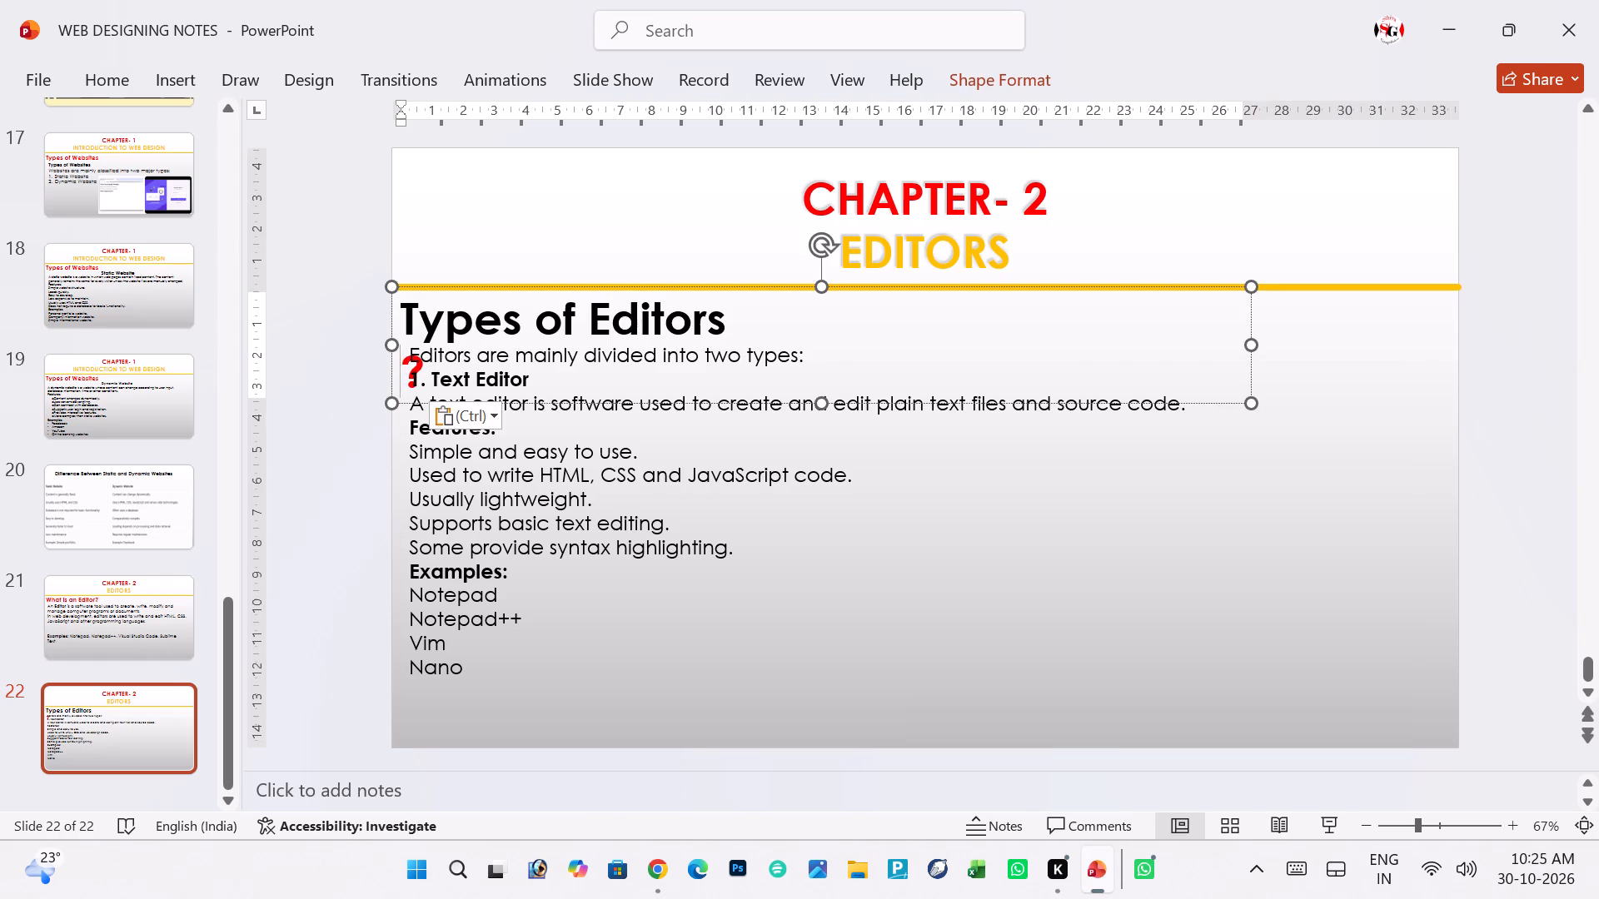
key("BackSpace")
left_click(749, 307)
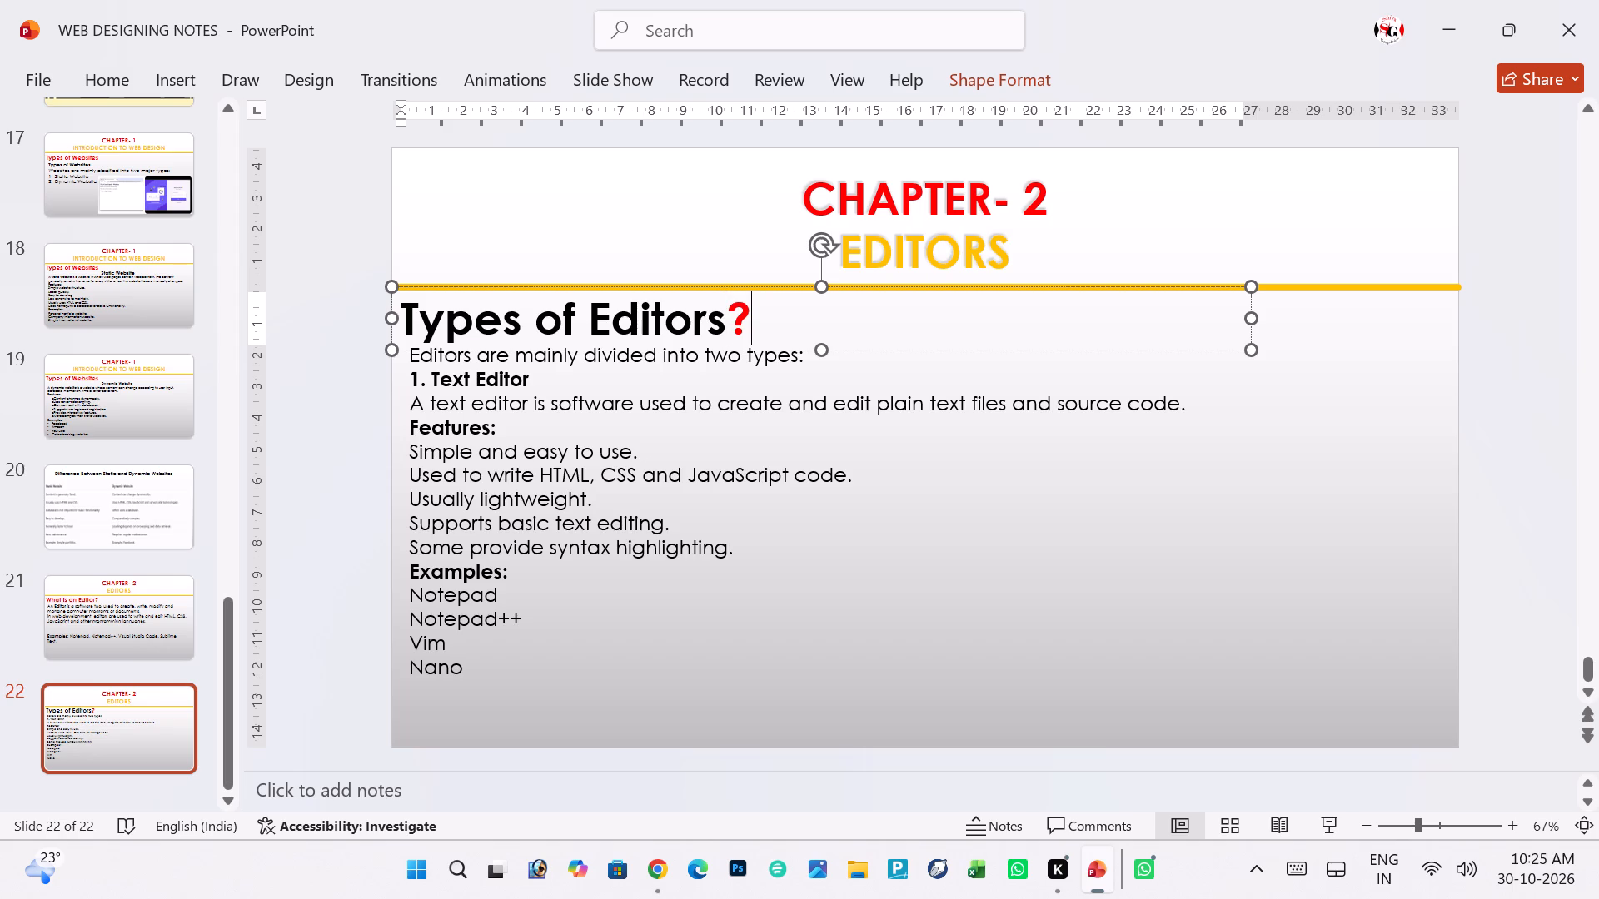
key("BackSpace")
key("BackSpace")
left_click(735, 341)
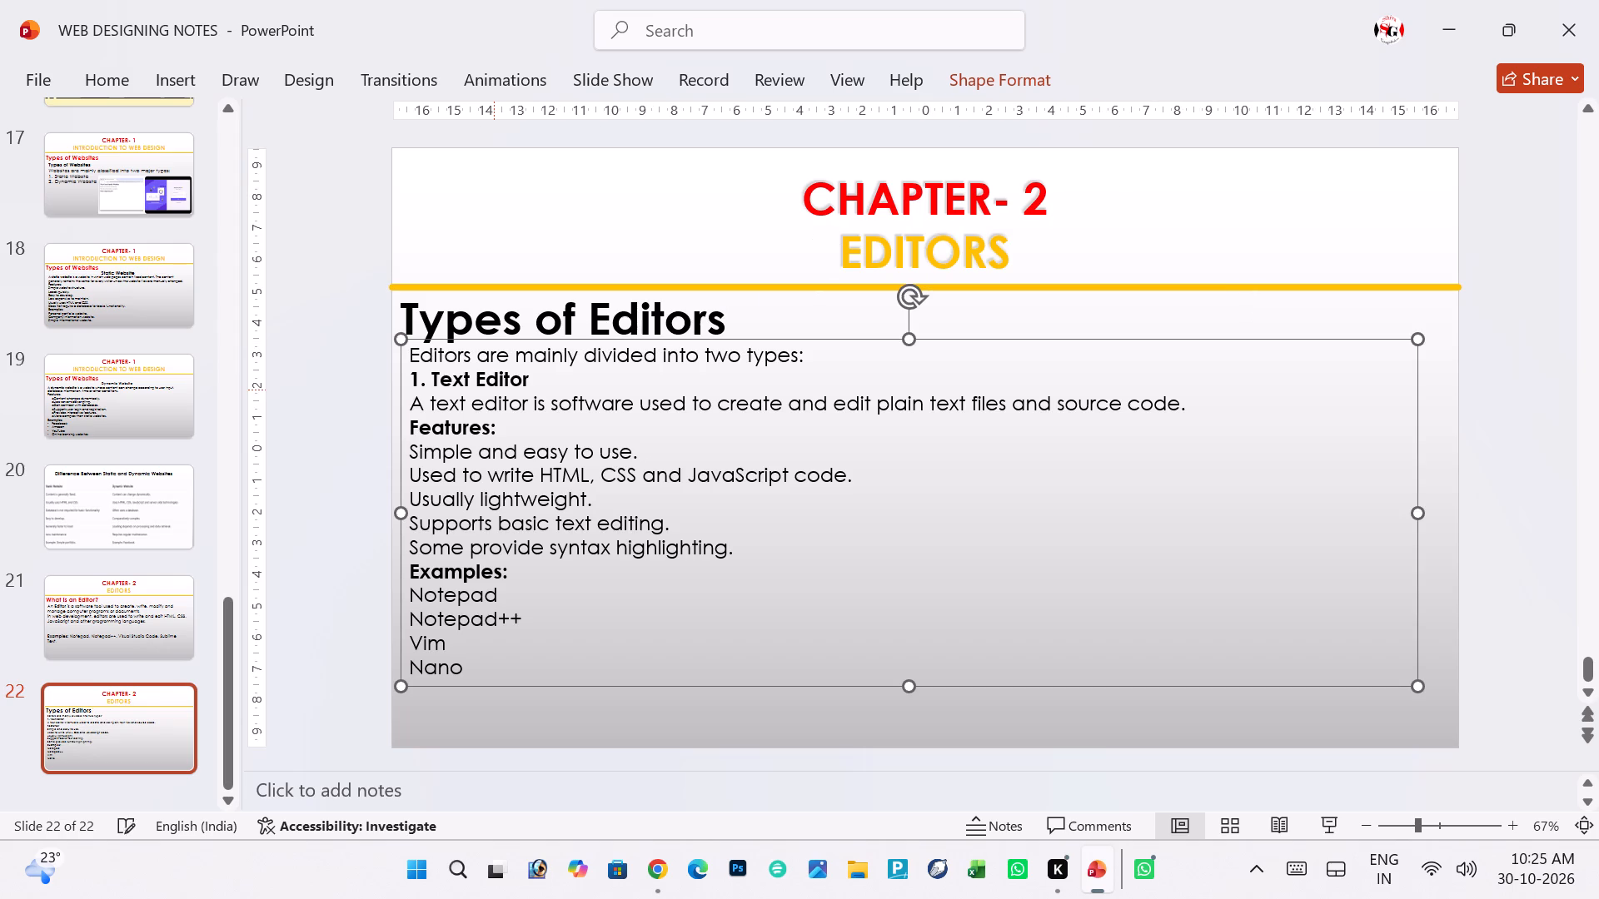
Colour the "Types of Editors" heading red.
left_click(514, 320)
left_click(491, 291)
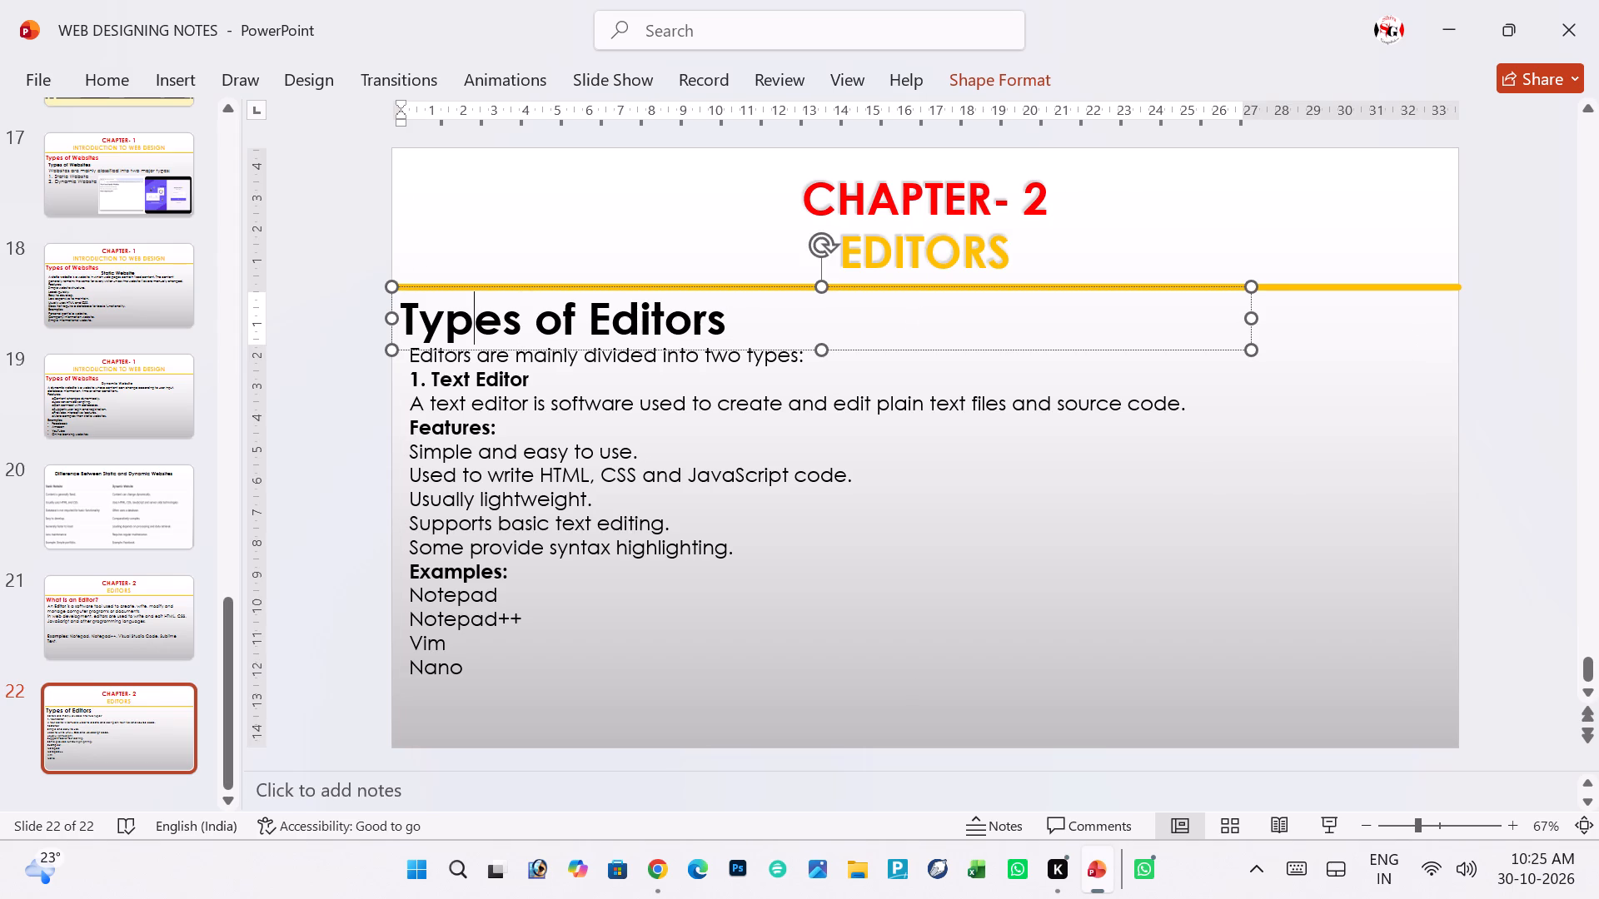
left_click(478, 286)
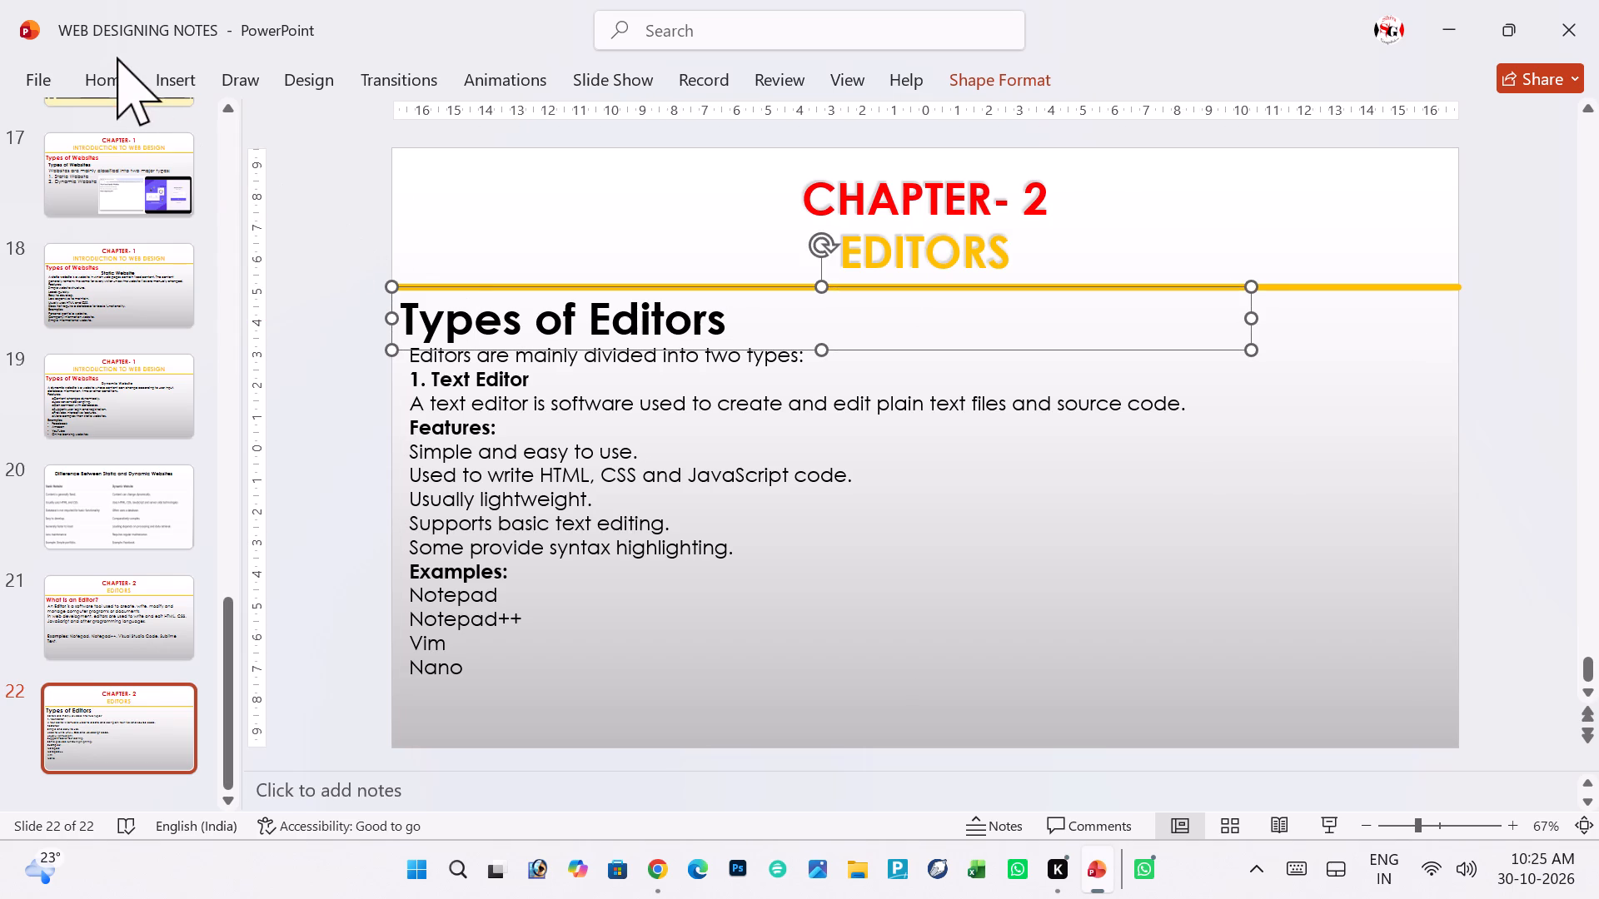
left_click(116, 68)
left_click(674, 167)
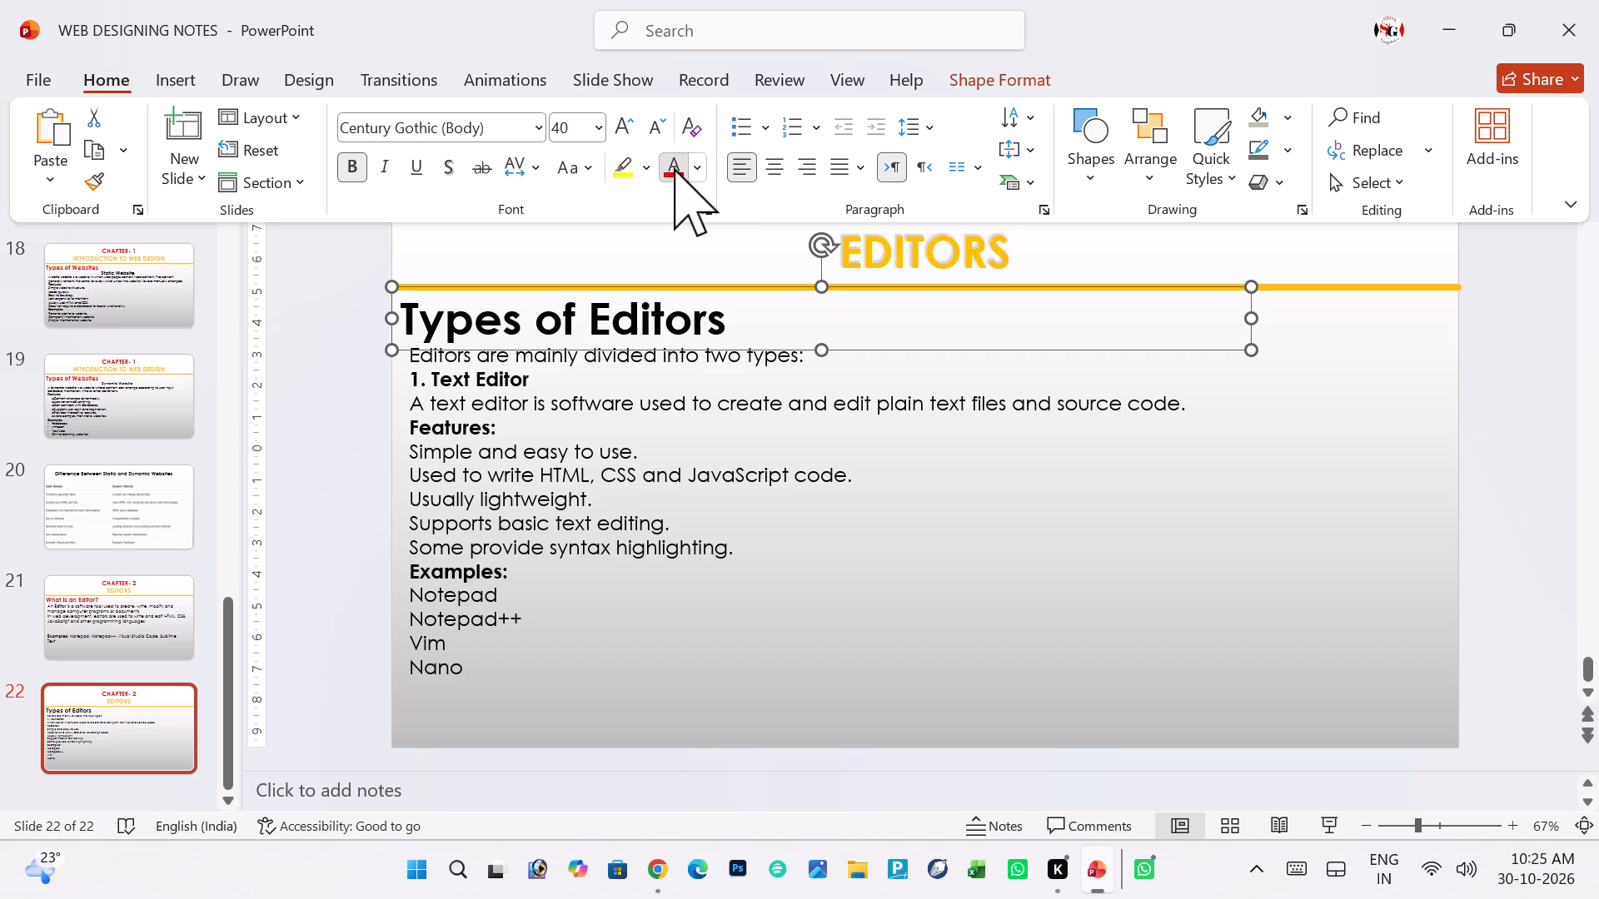
left_click(338, 467)
Move the body text box slightly lower below the heading and enlarge its text to 20 pt.
left_click(556, 494)
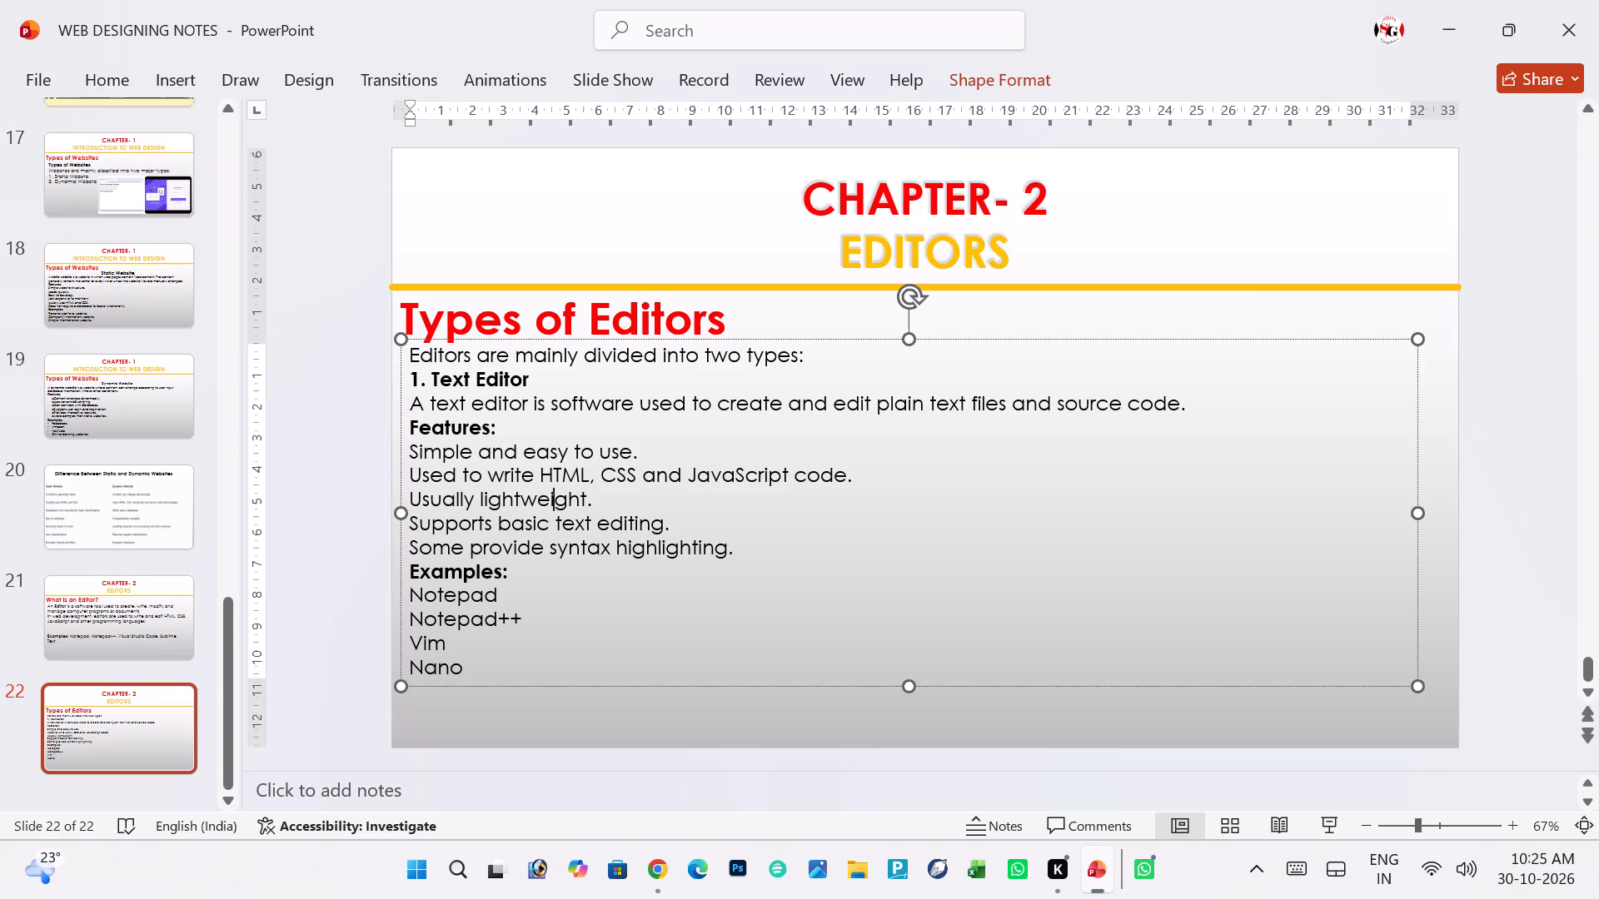
left_click(479, 339)
left_click_drag(479, 339, 478, 350)
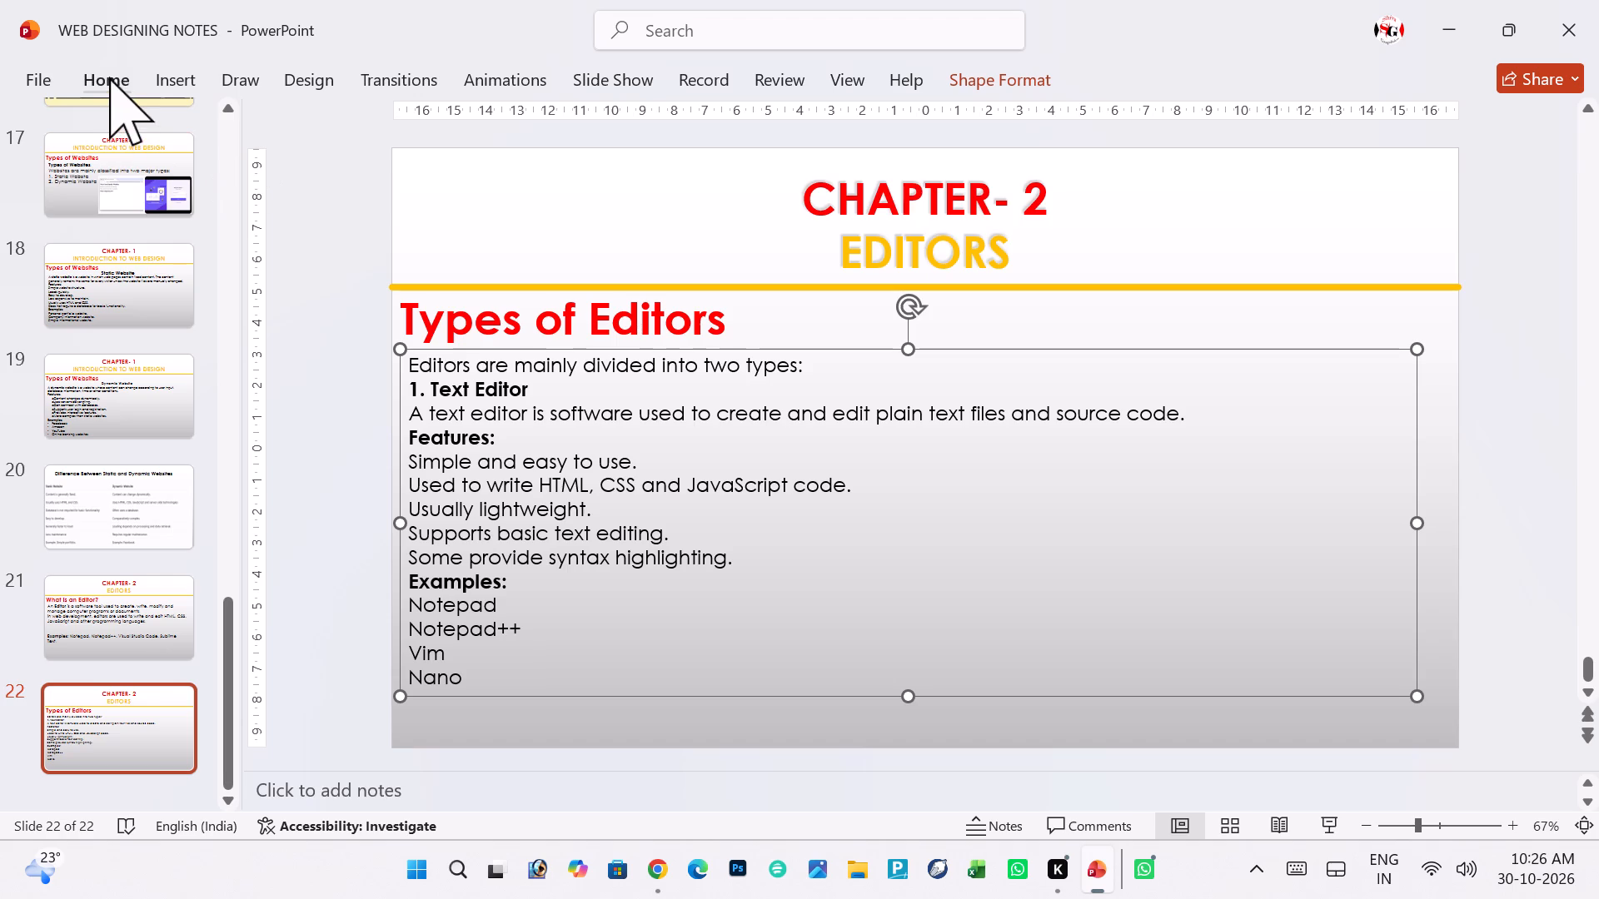
left_click(109, 77)
left_click(622, 127)
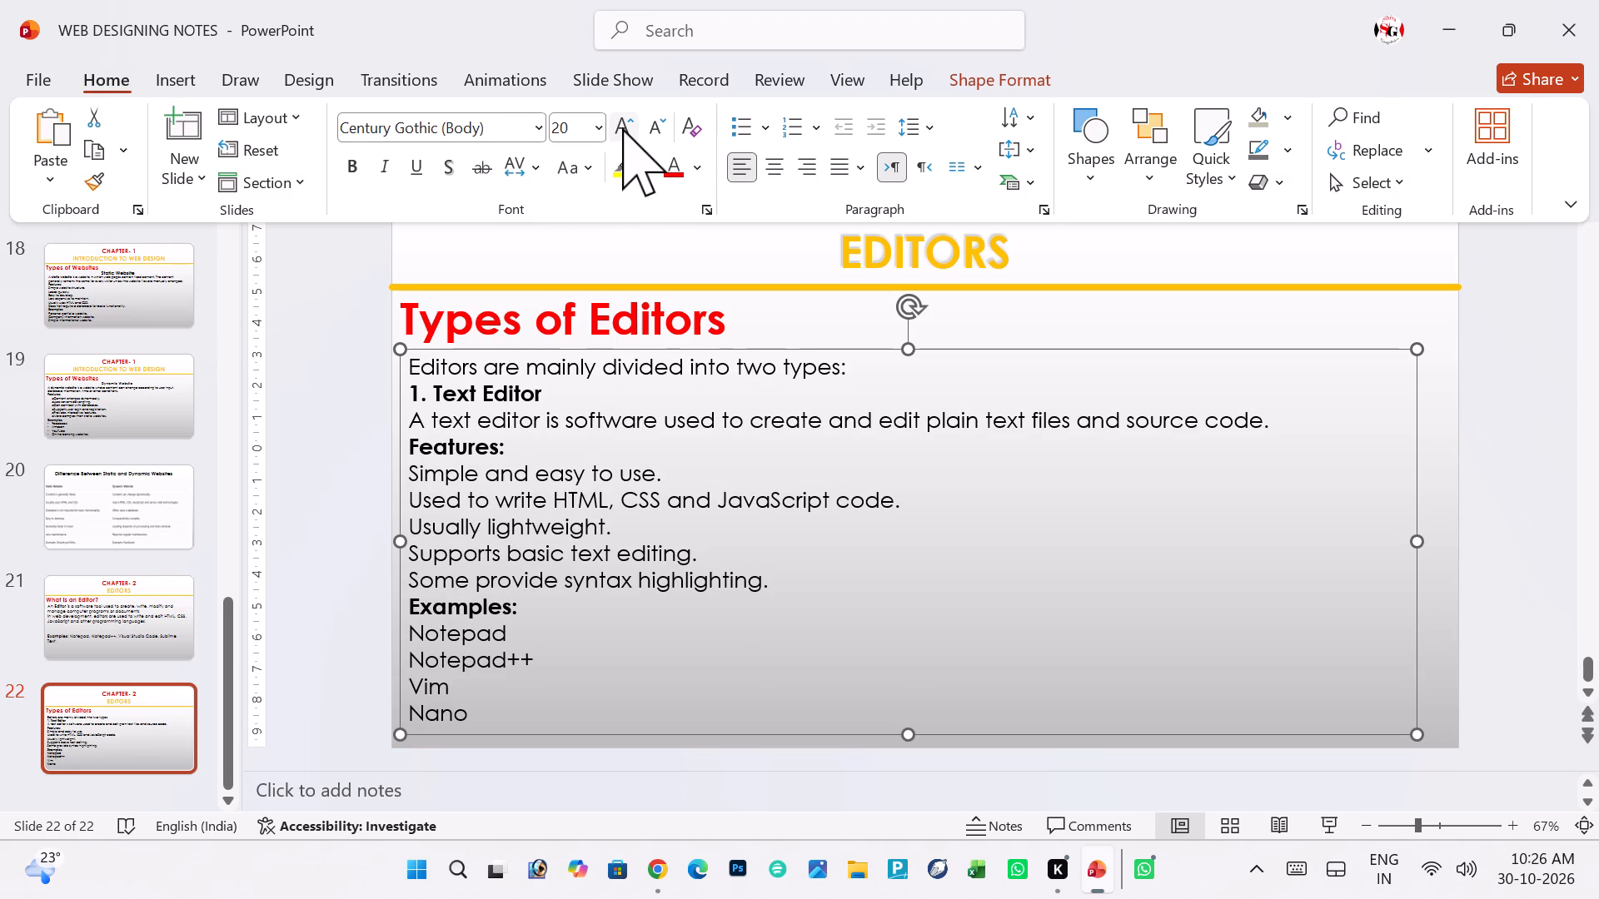
left_click(484, 389)
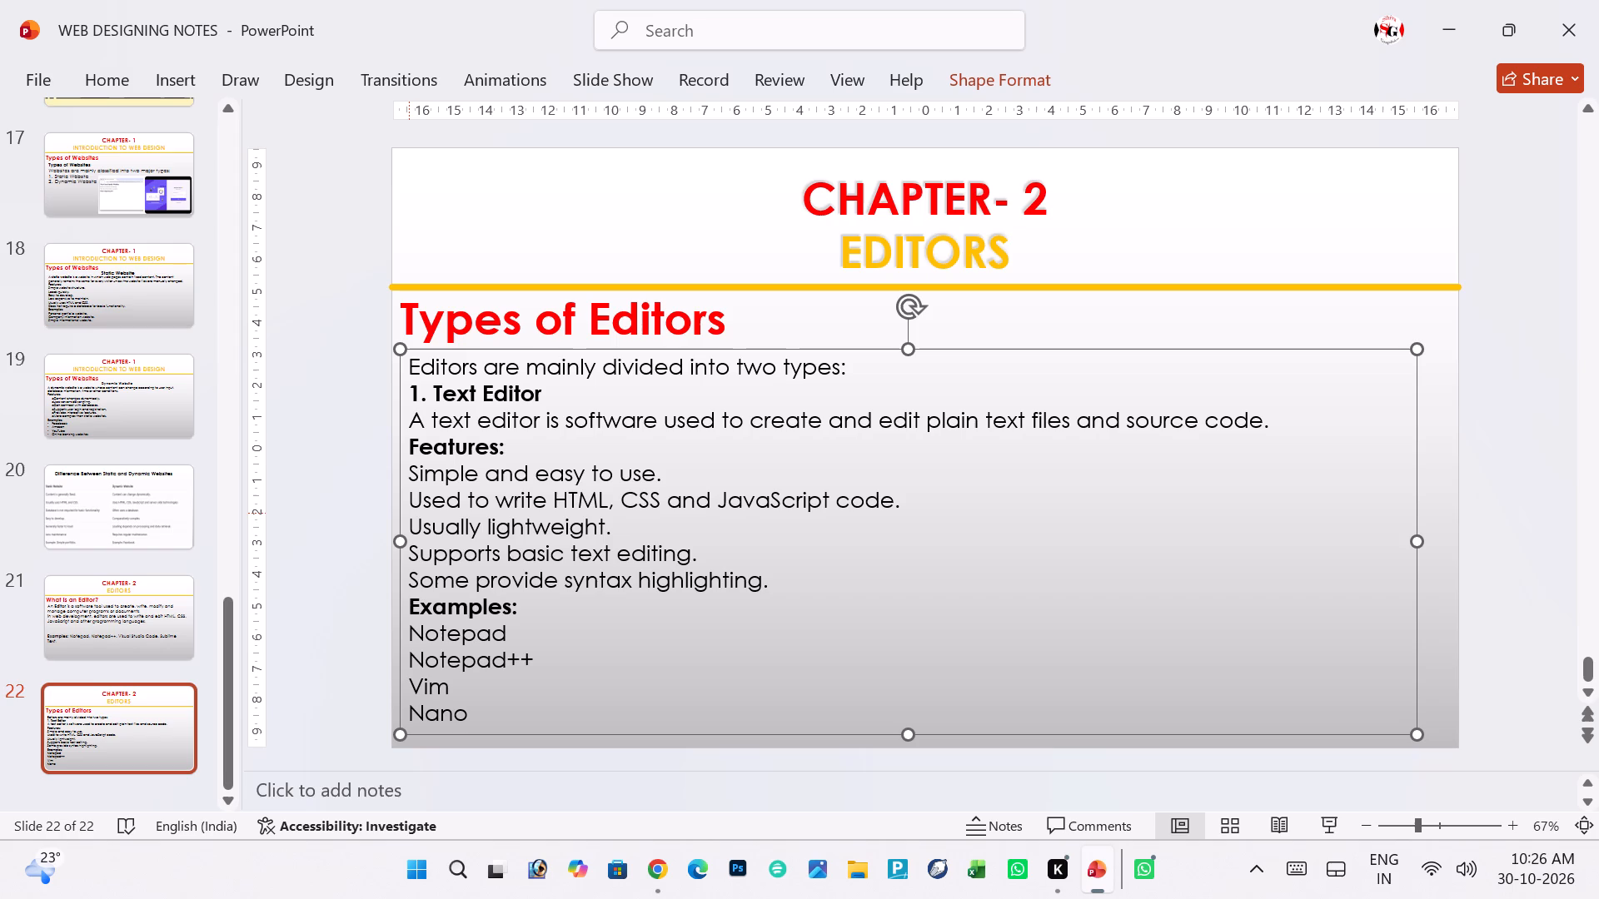
Apply bullets to the five feature lines under "Features:".
left_click_drag(411, 484, 504, 589)
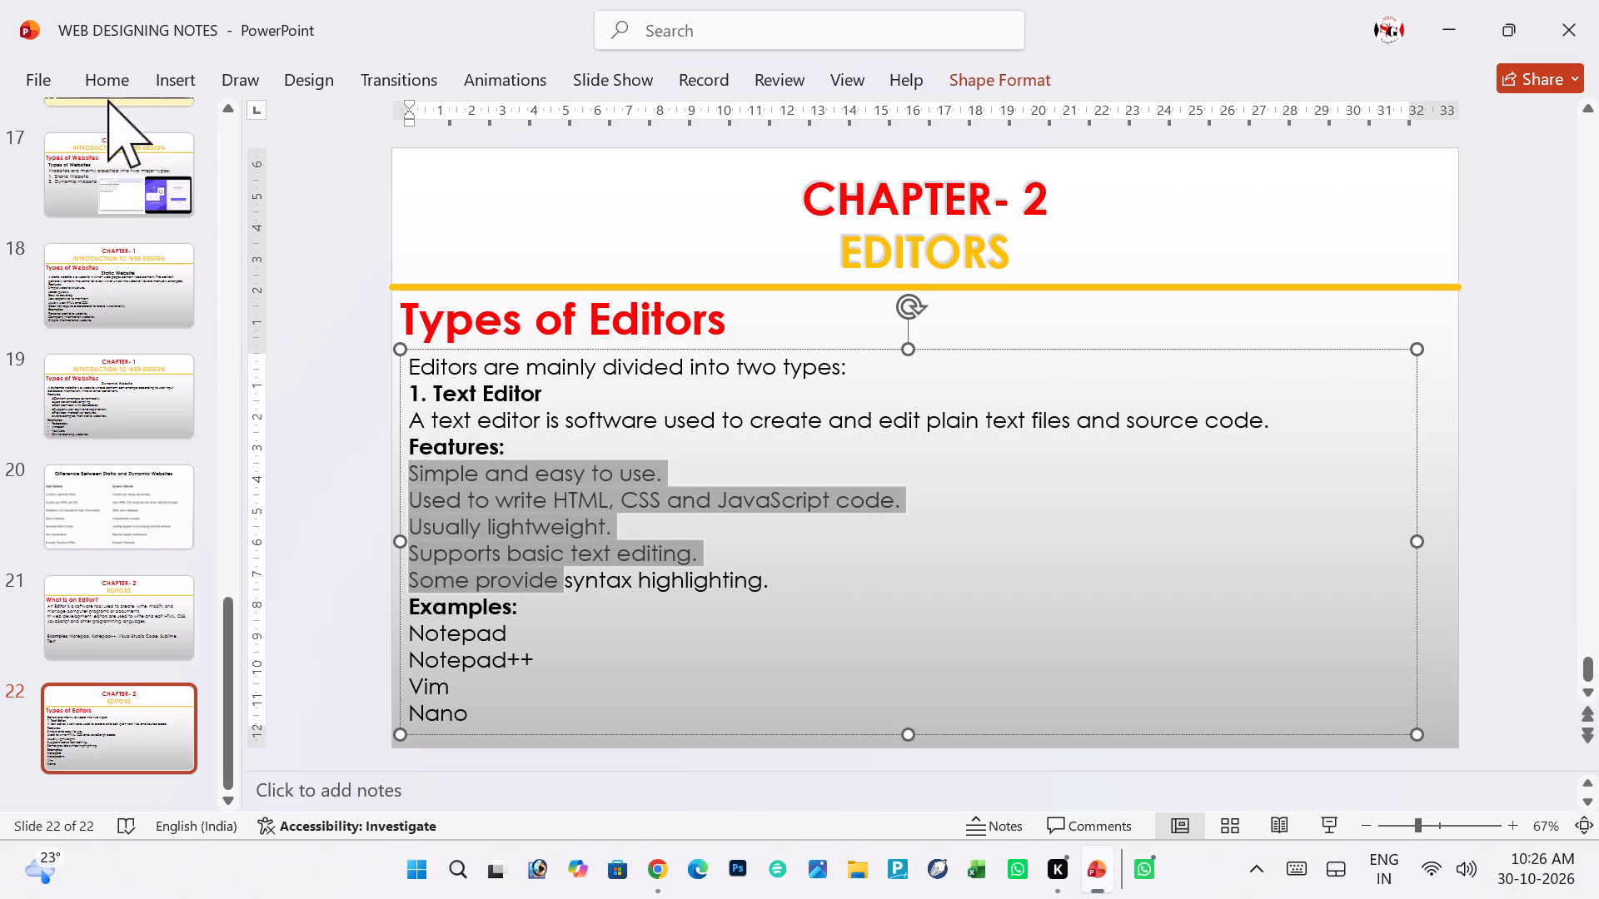
left_click(109, 72)
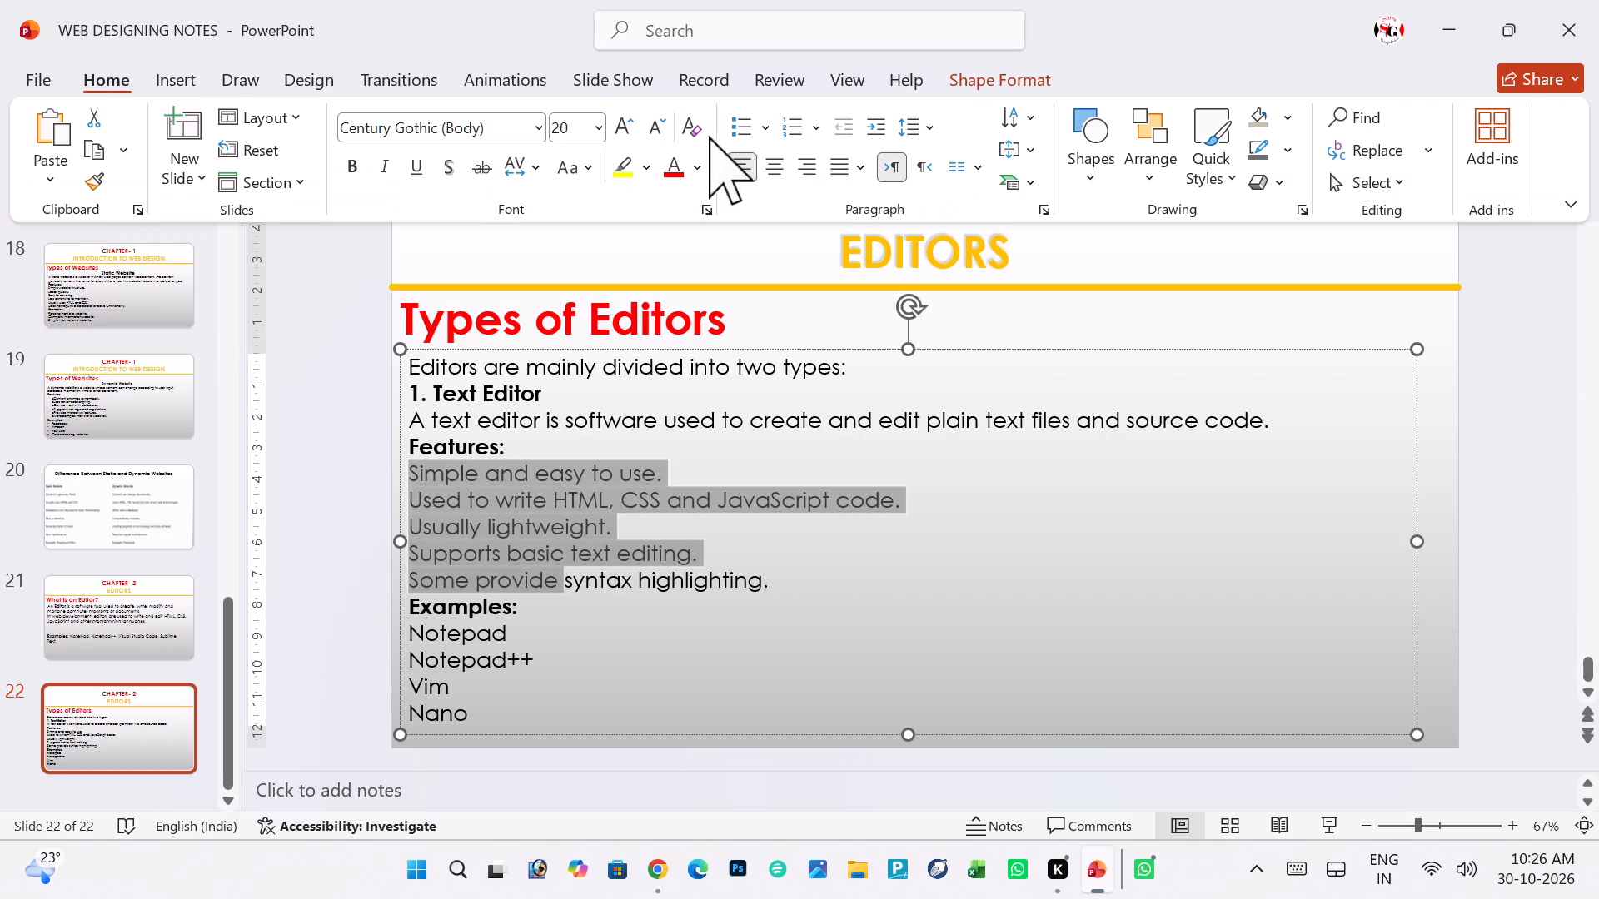
left_click(735, 126)
Number the four example lines from Notepad to Nano under "Examples:" as 1 to 4.
left_click(422, 661)
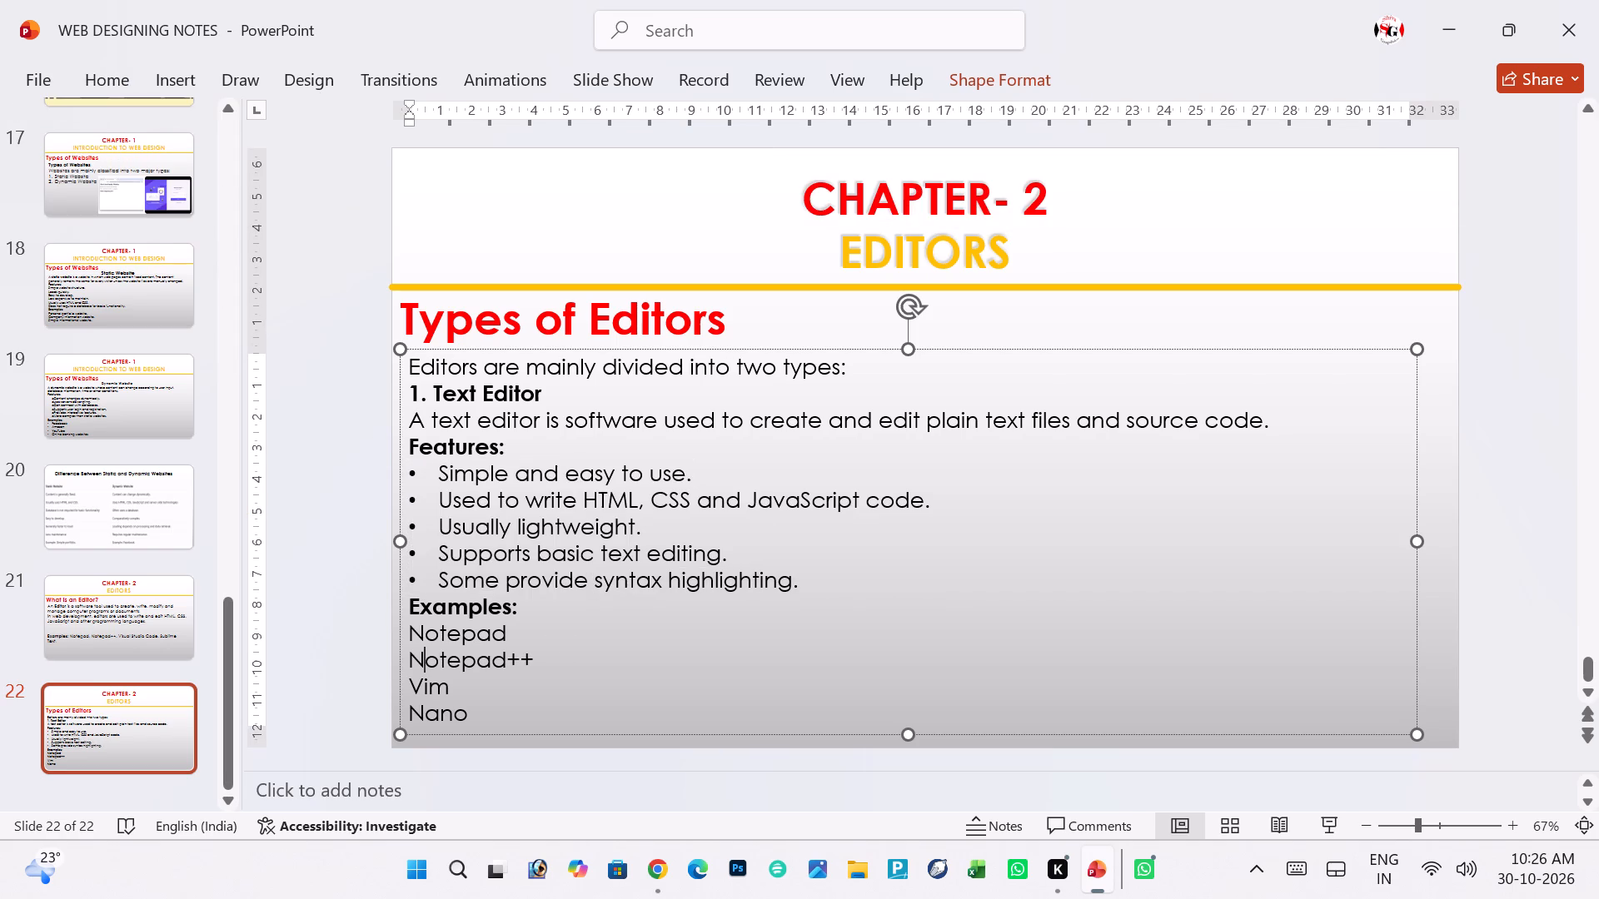
left_click_drag(408, 636, 462, 717)
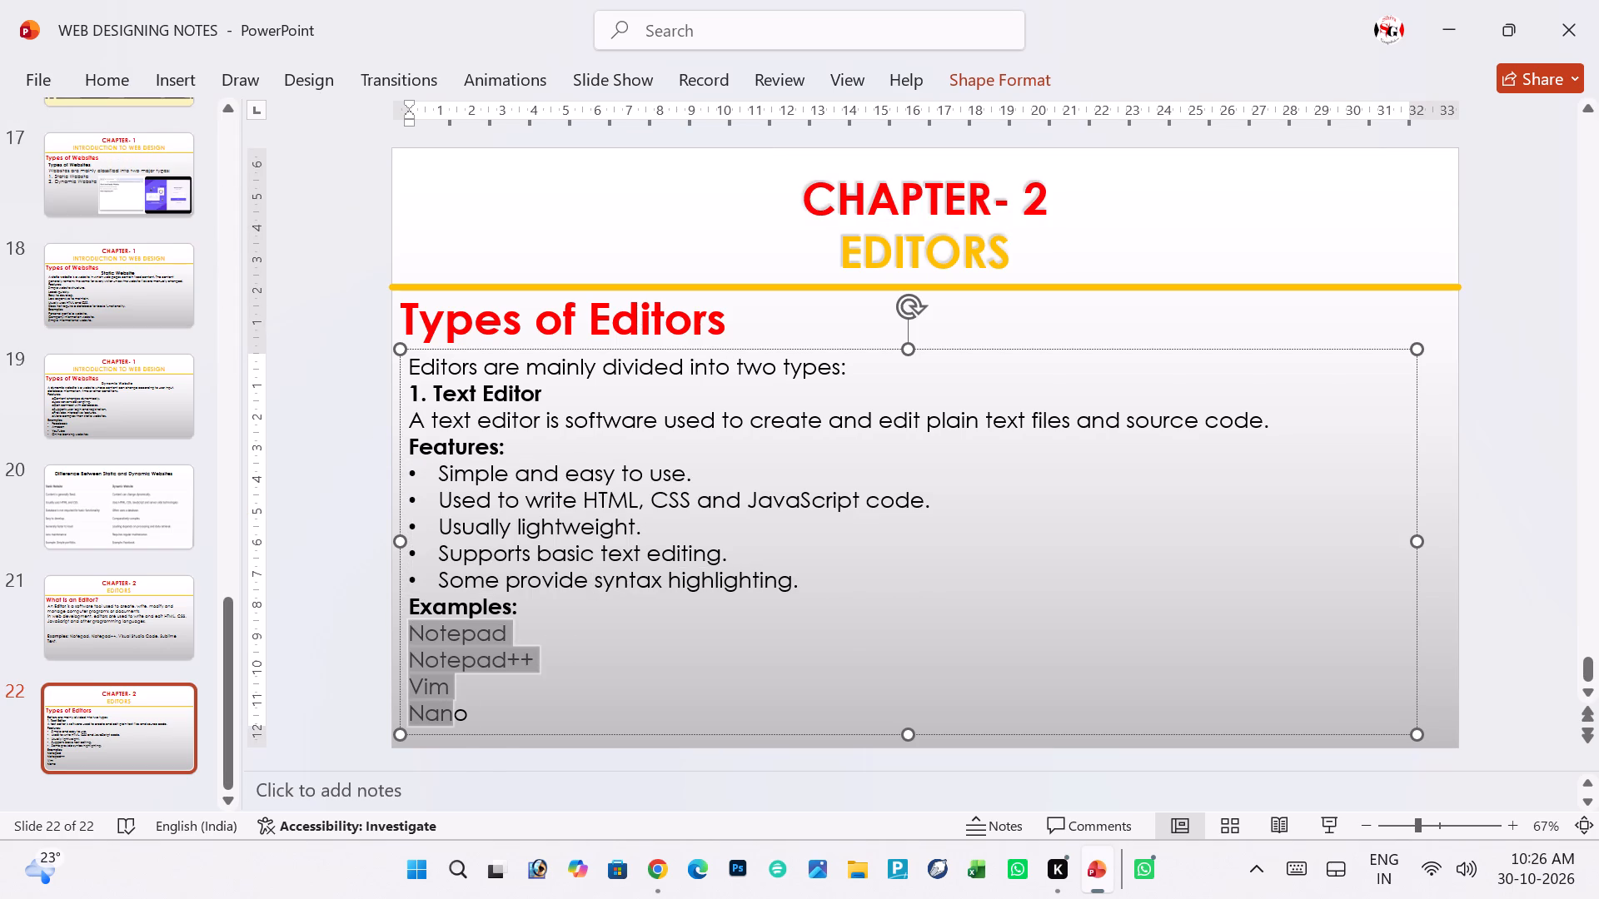
left_click_drag(462, 717, 464, 718)
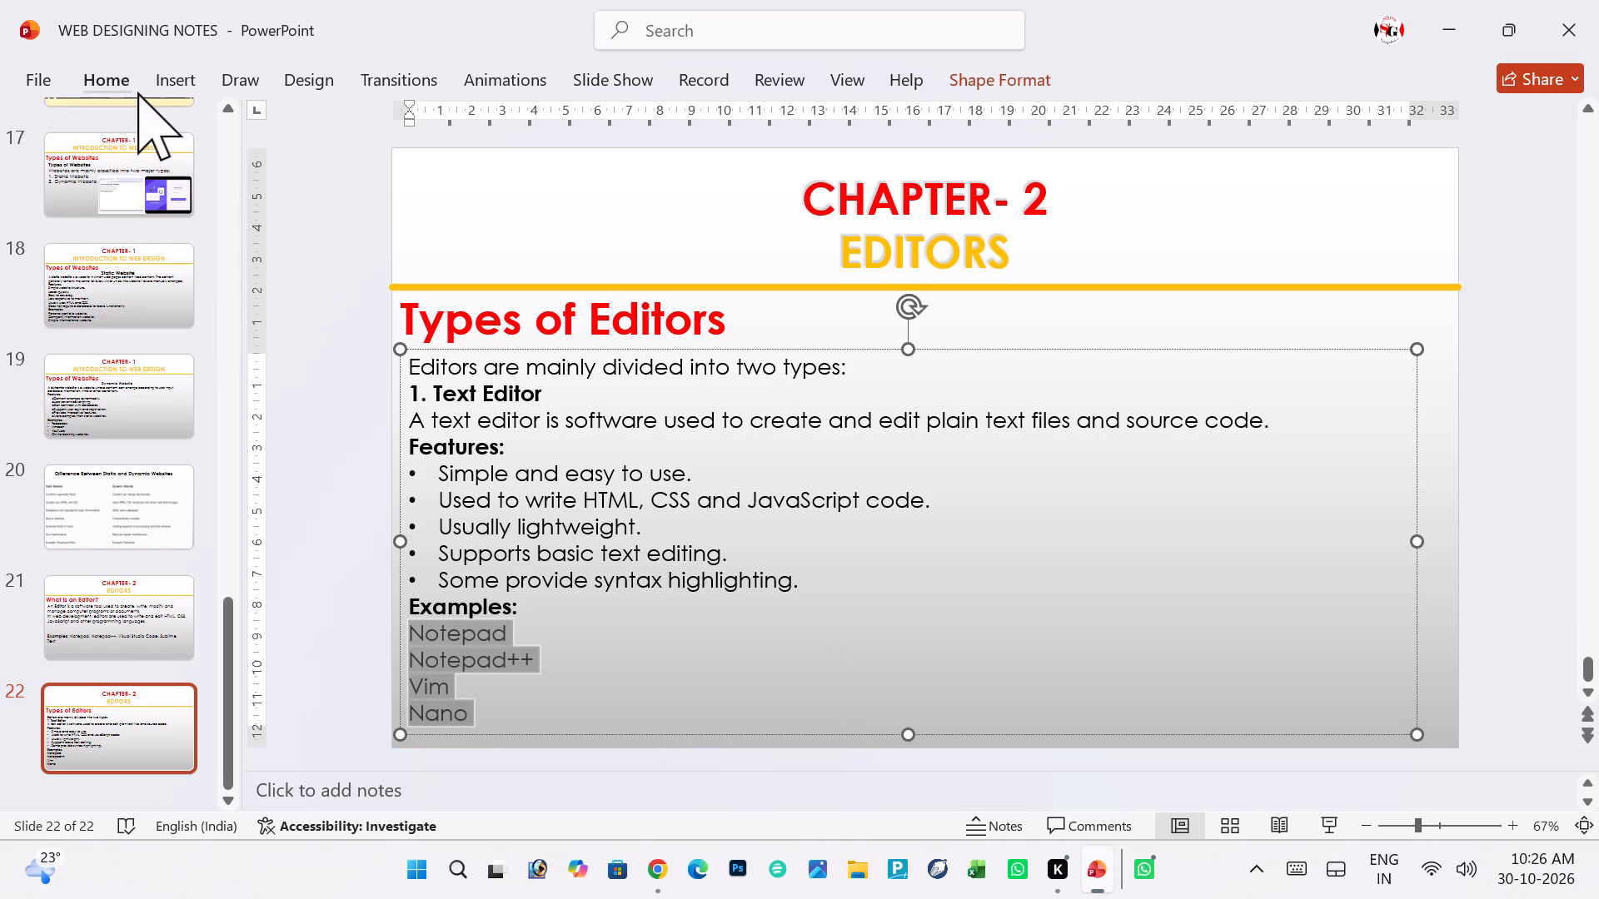
left_click(137, 92)
left_click(779, 130)
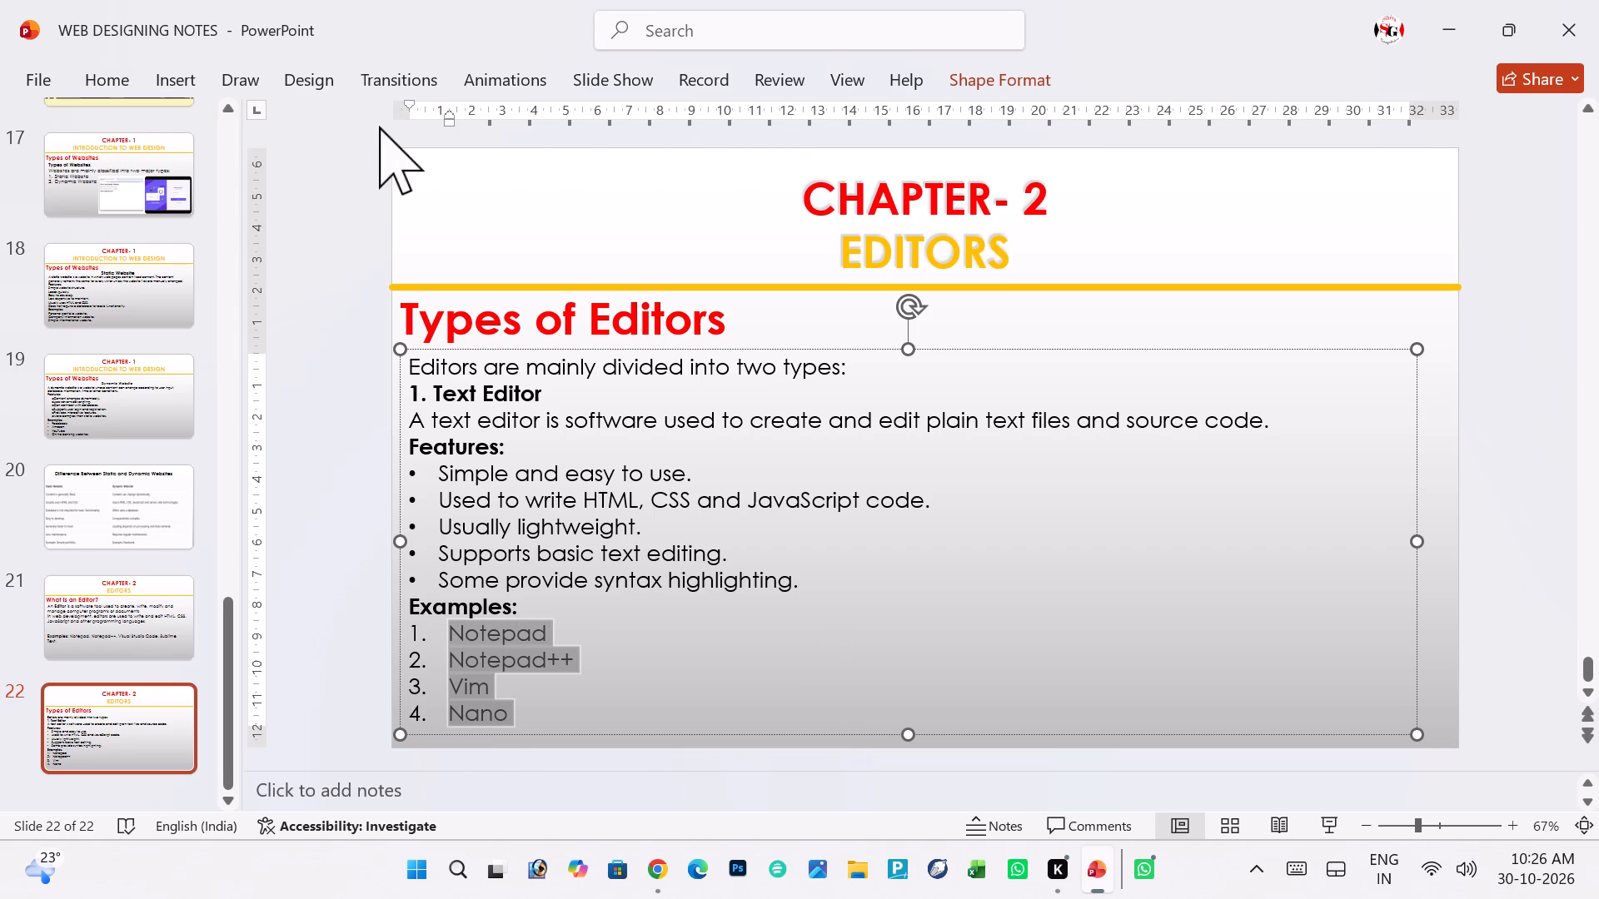
left_click(335, 379)
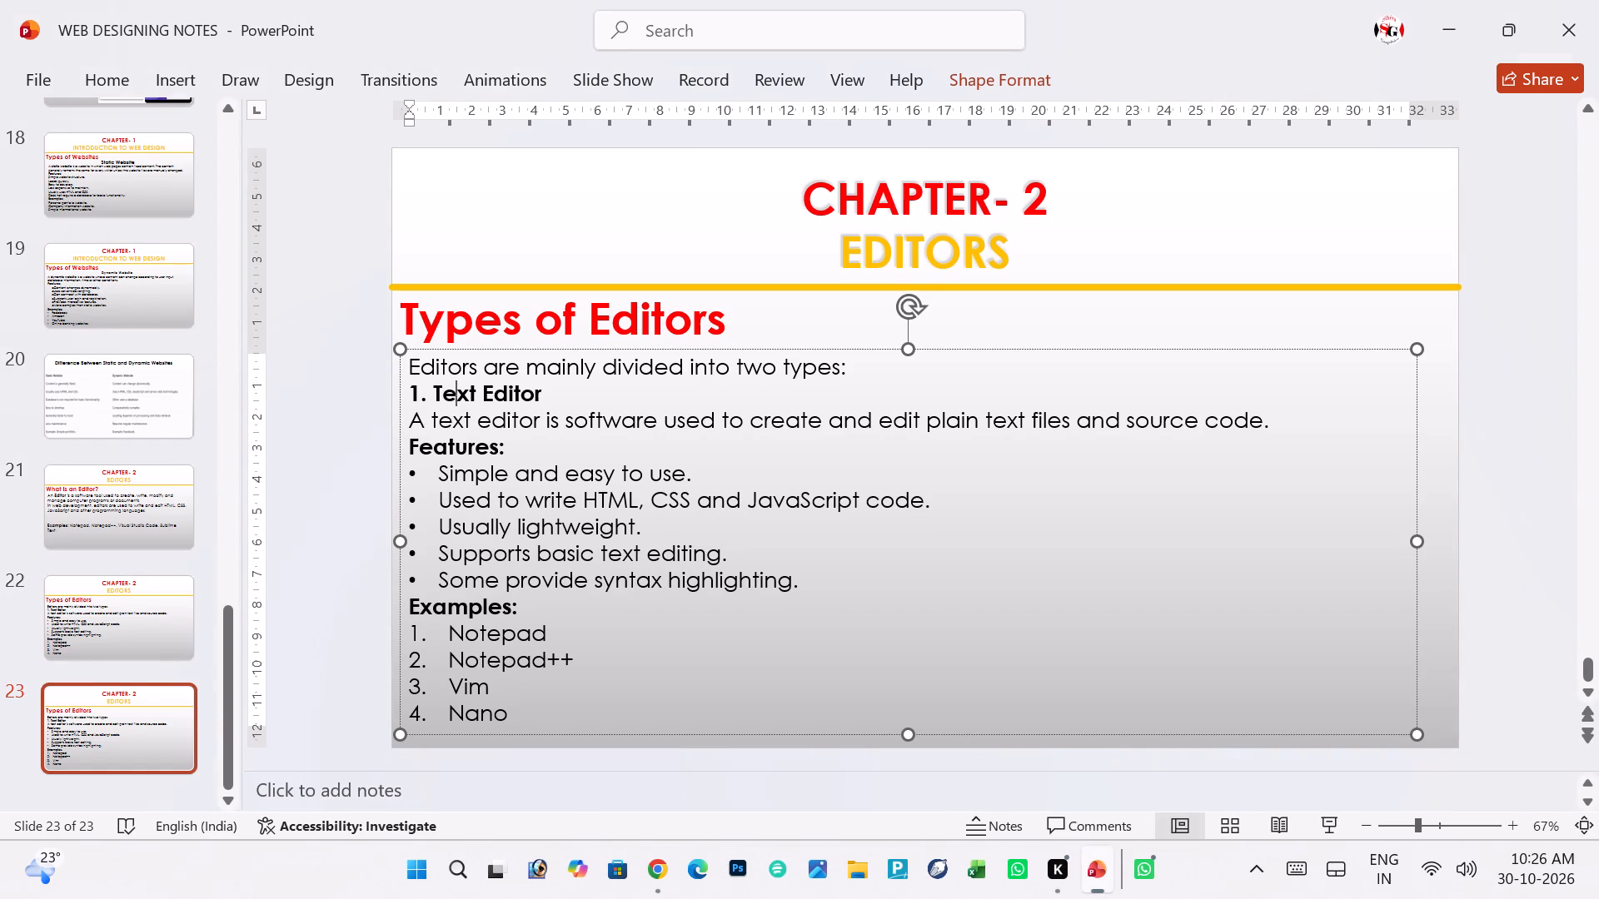
left_click_drag(409, 367, 652, 691)
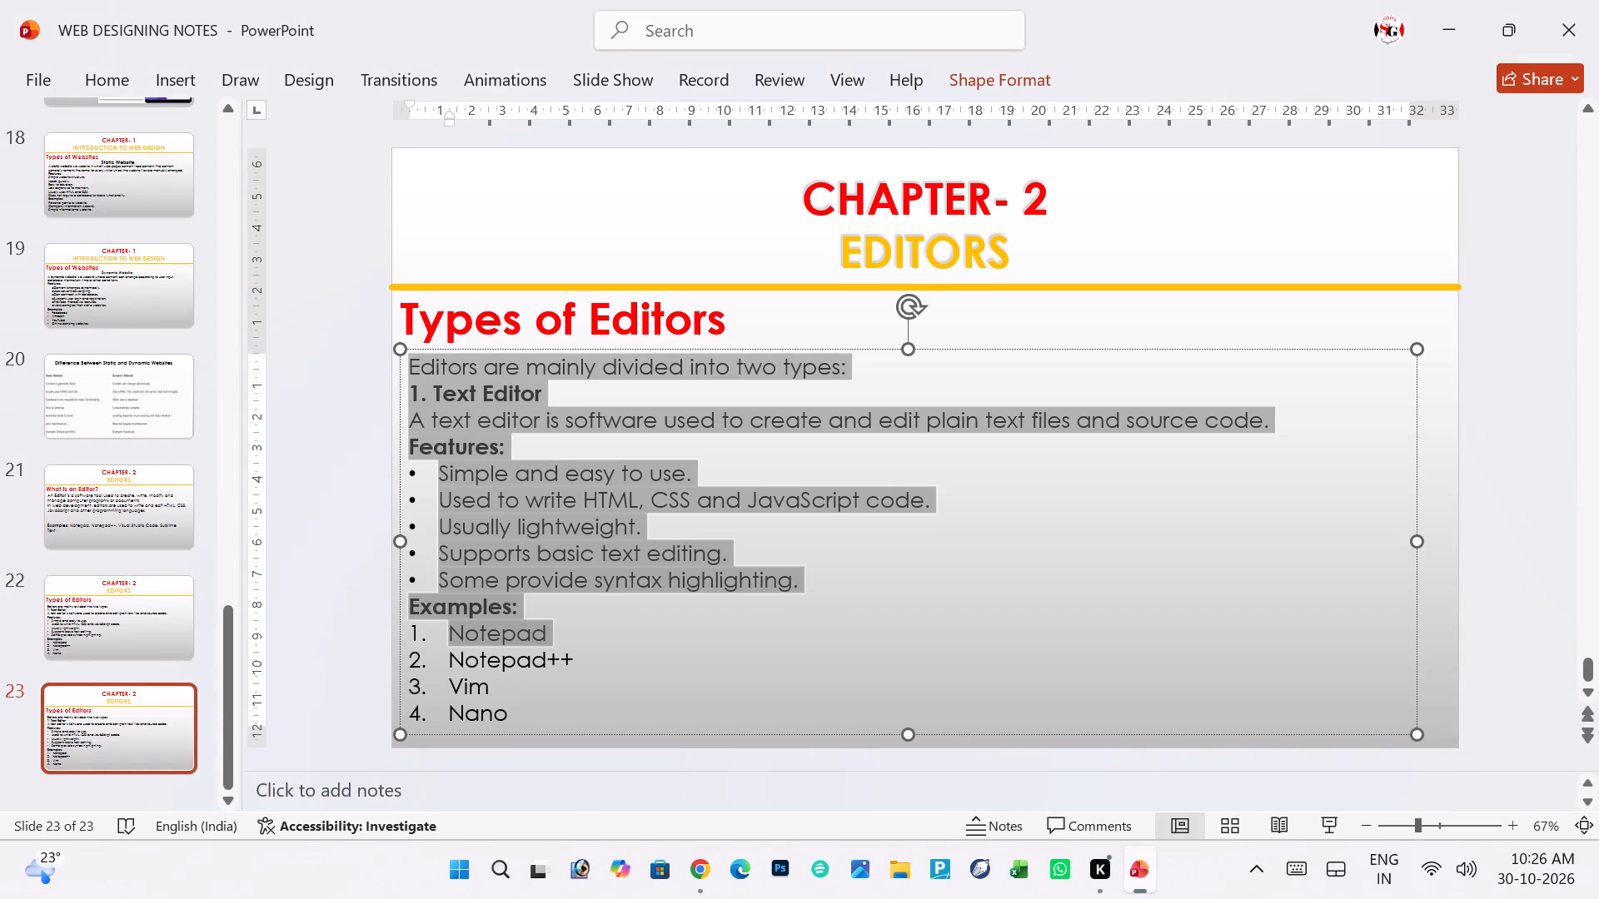
left_click_drag(652, 691, 645, 738)
key("ctrl+v")
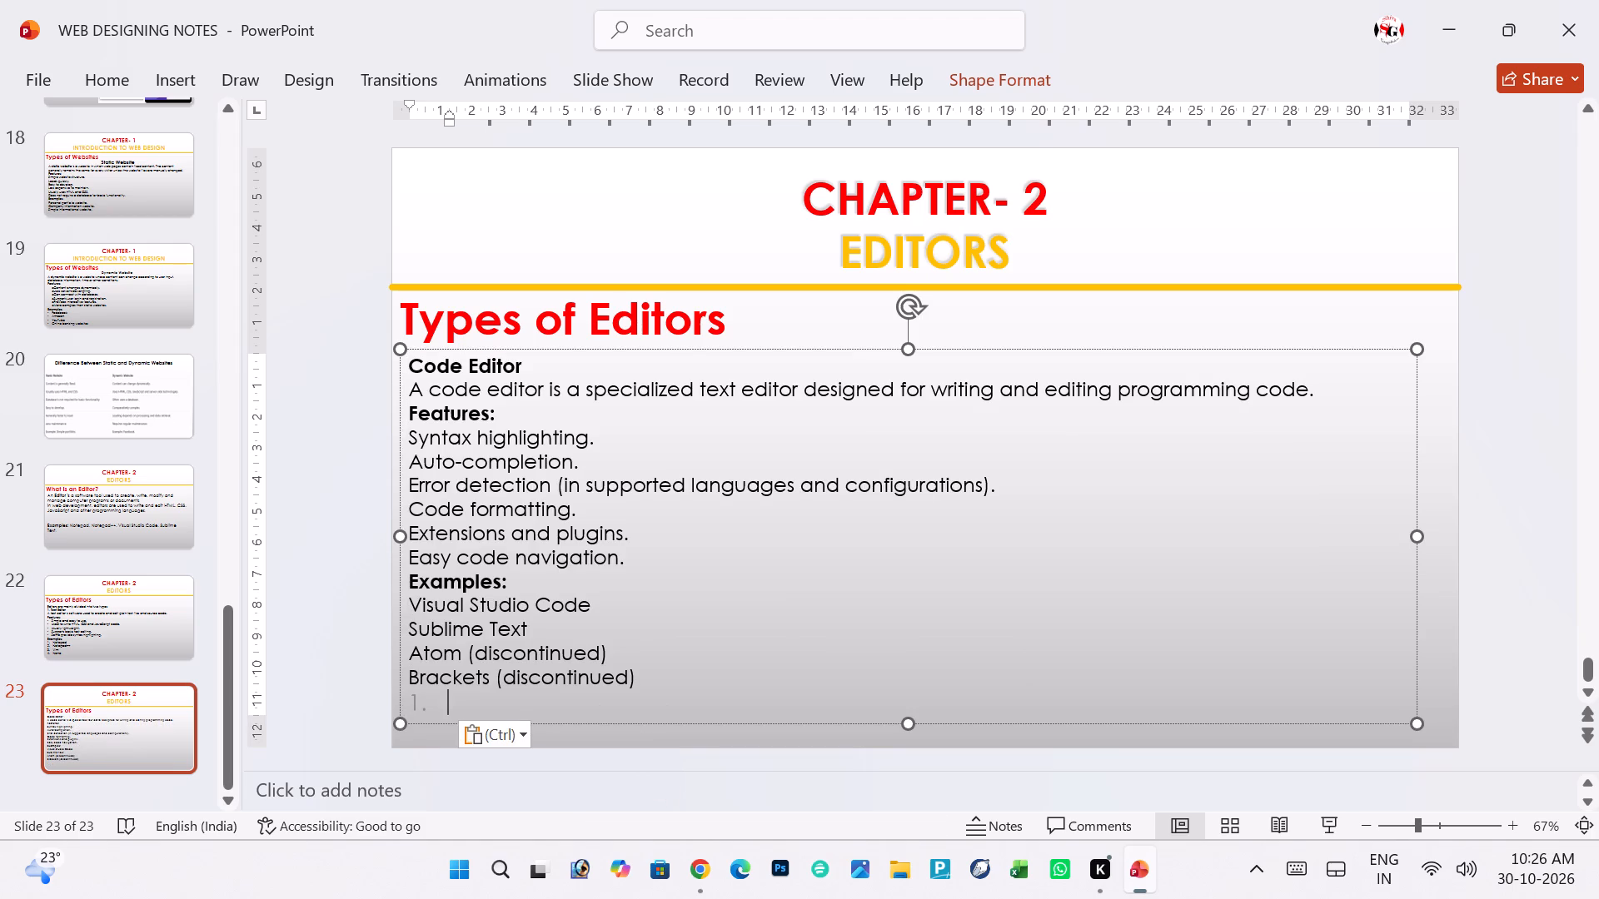
key("BackSpace")
key("BackSpace")
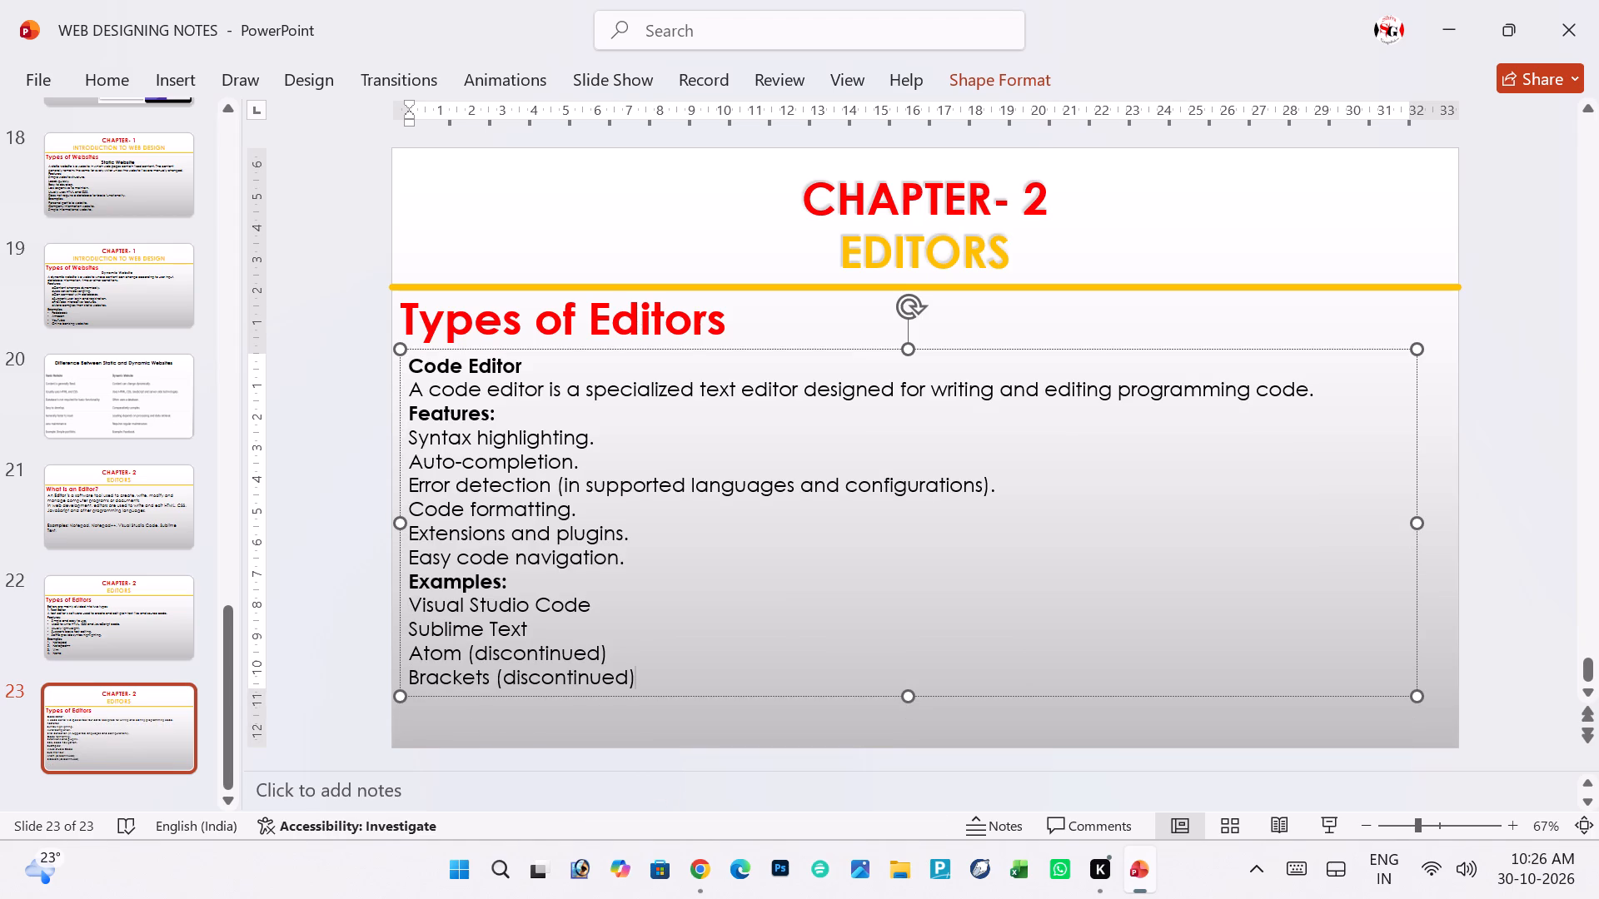
Insert "2. " before the "Code Editor" subheading.
left_click(397, 441)
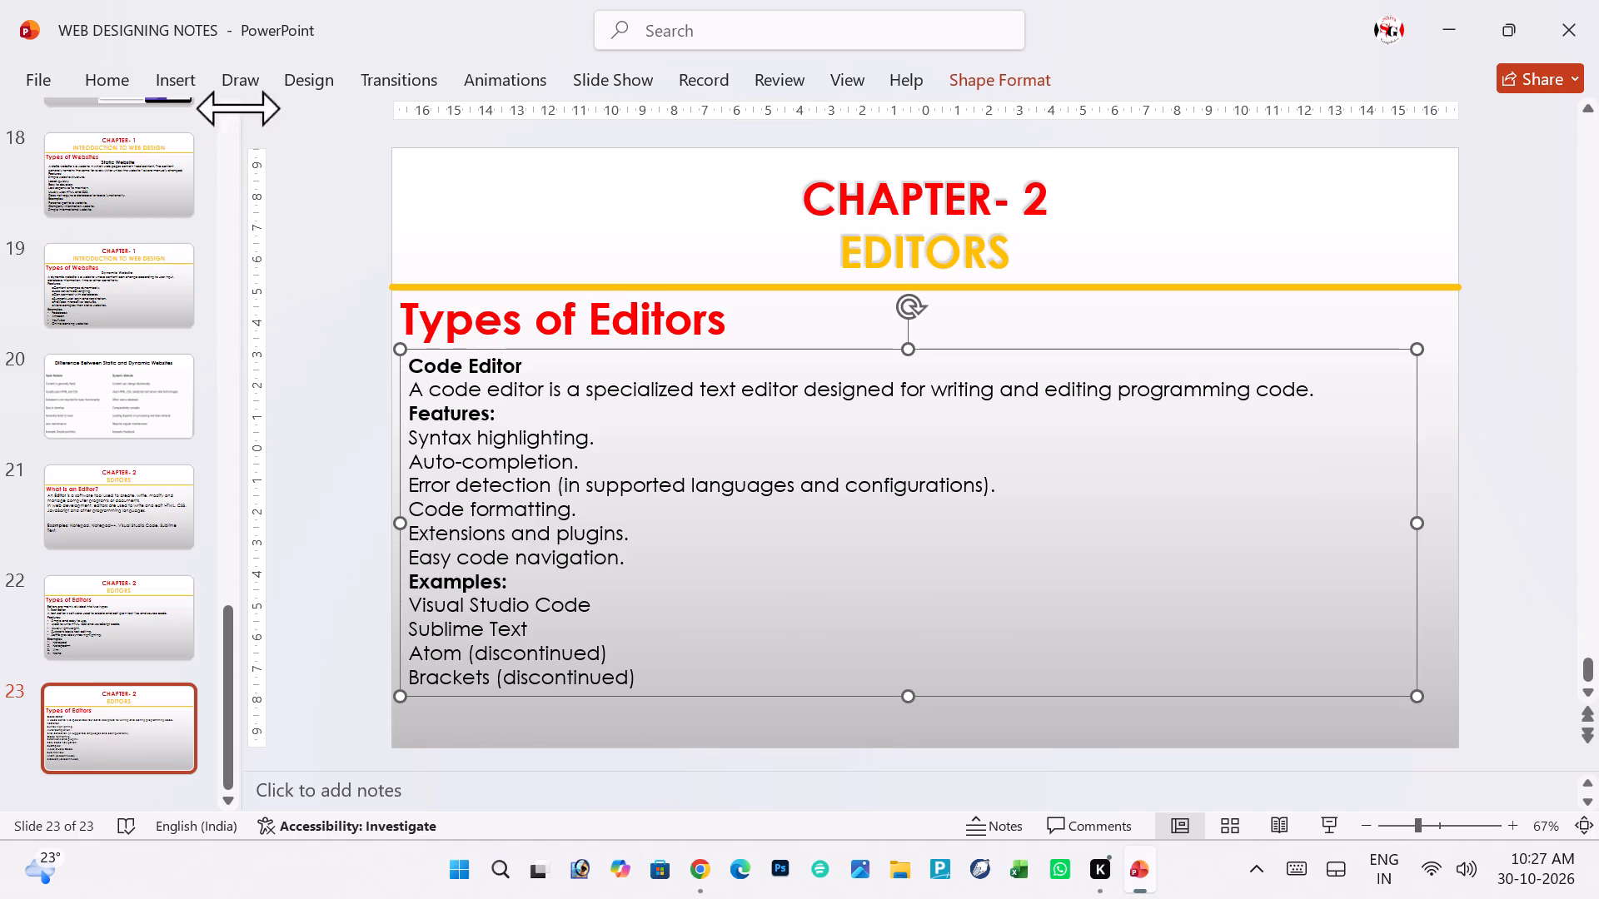
left_click(414, 365)
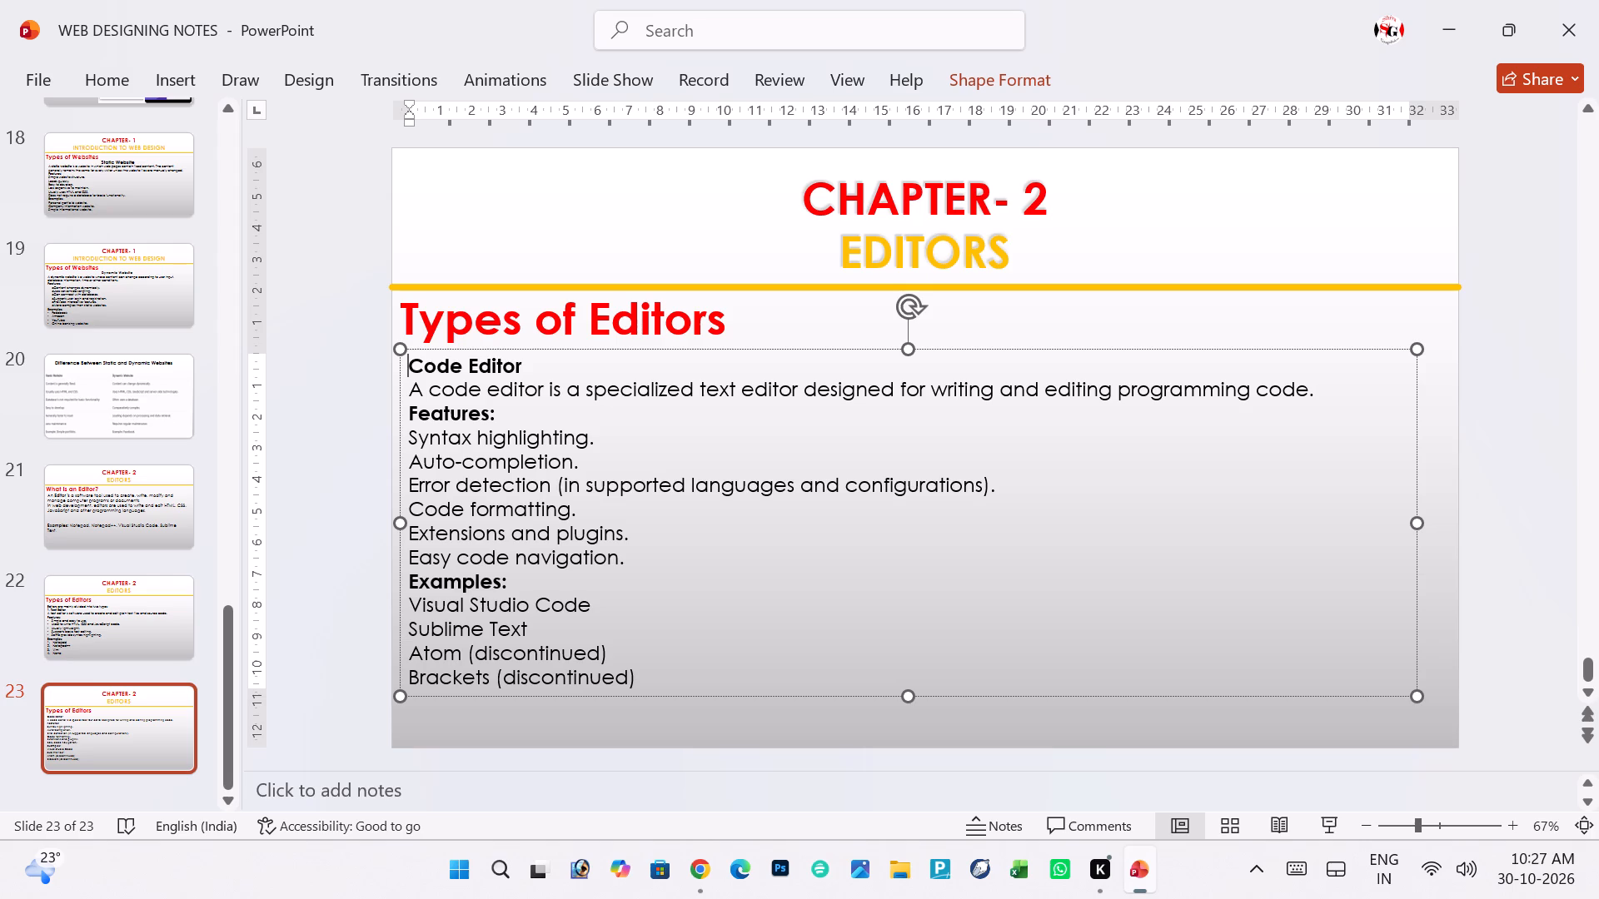
key("2")
key("period")
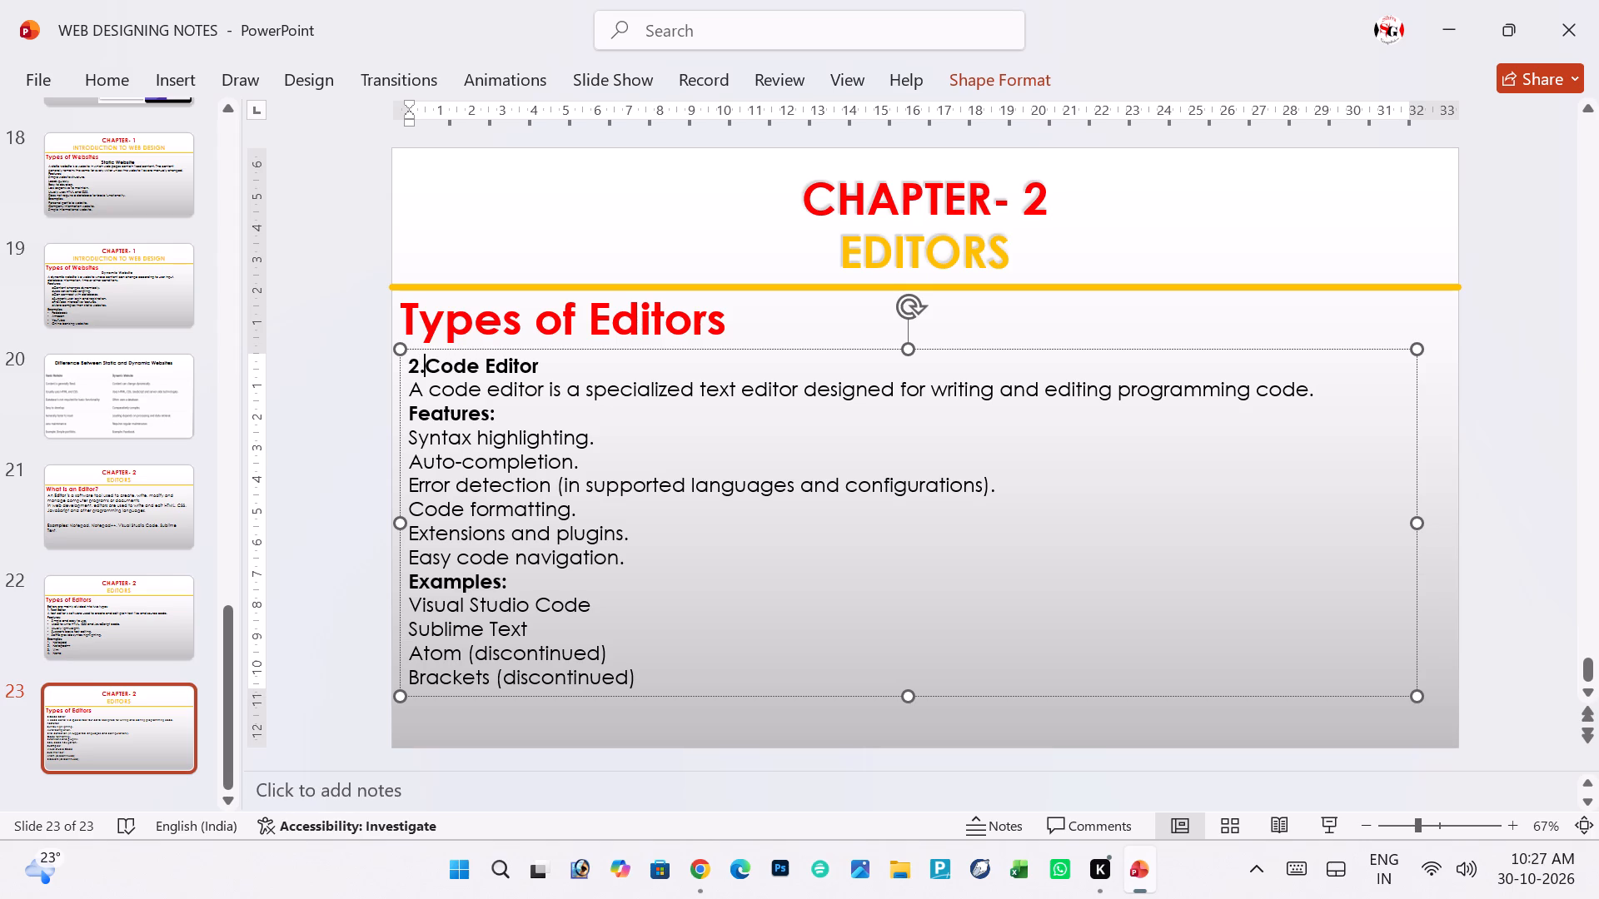
key("space")
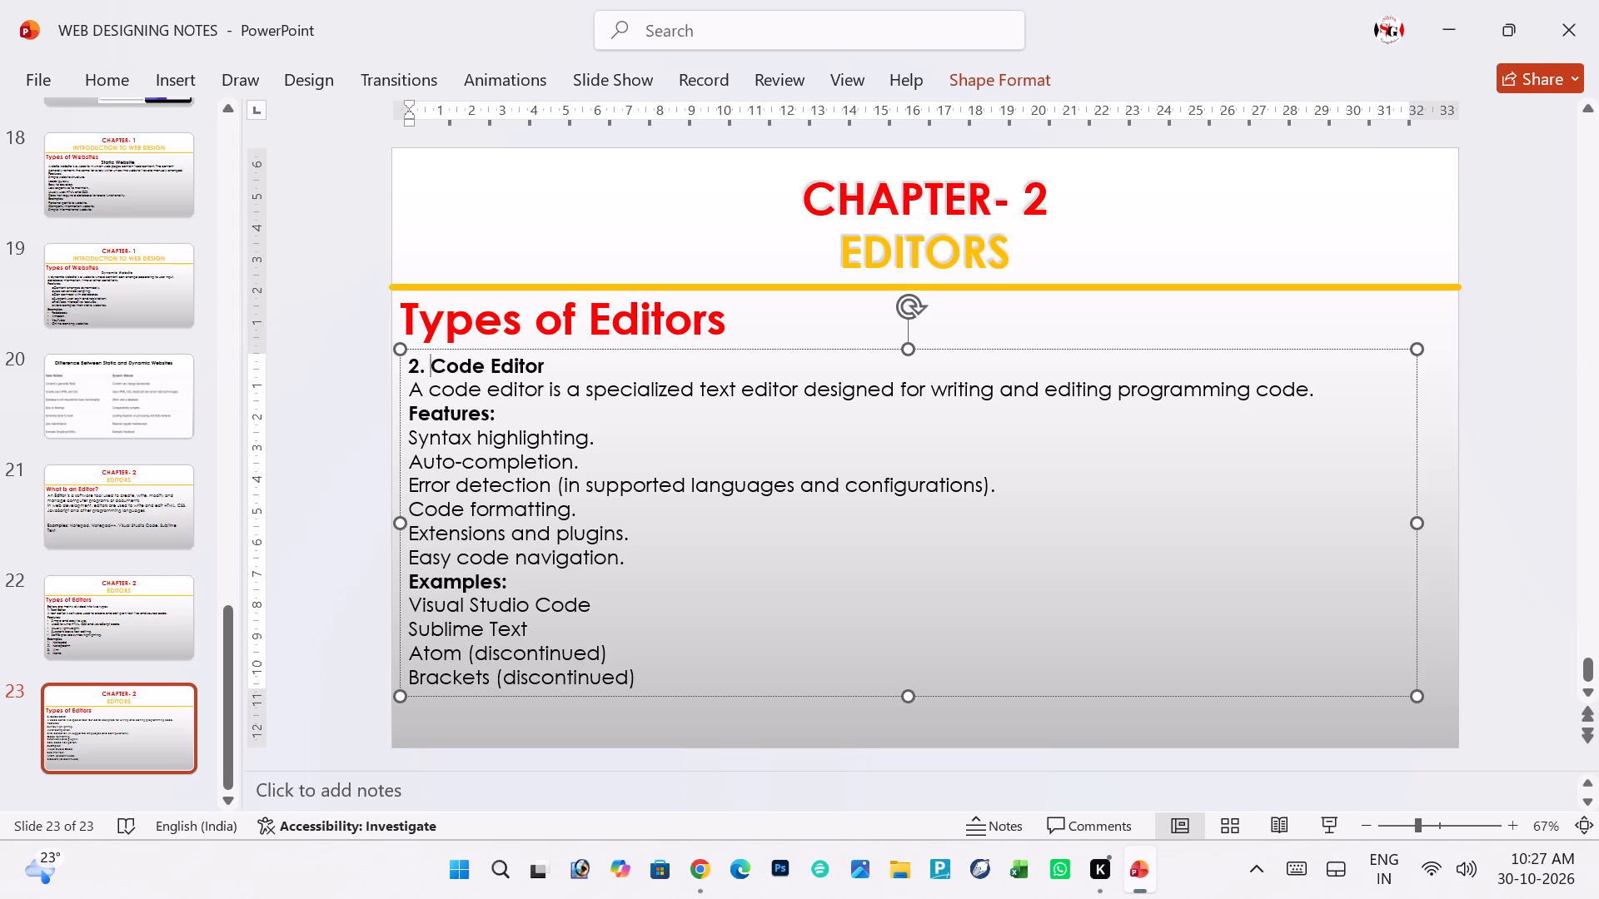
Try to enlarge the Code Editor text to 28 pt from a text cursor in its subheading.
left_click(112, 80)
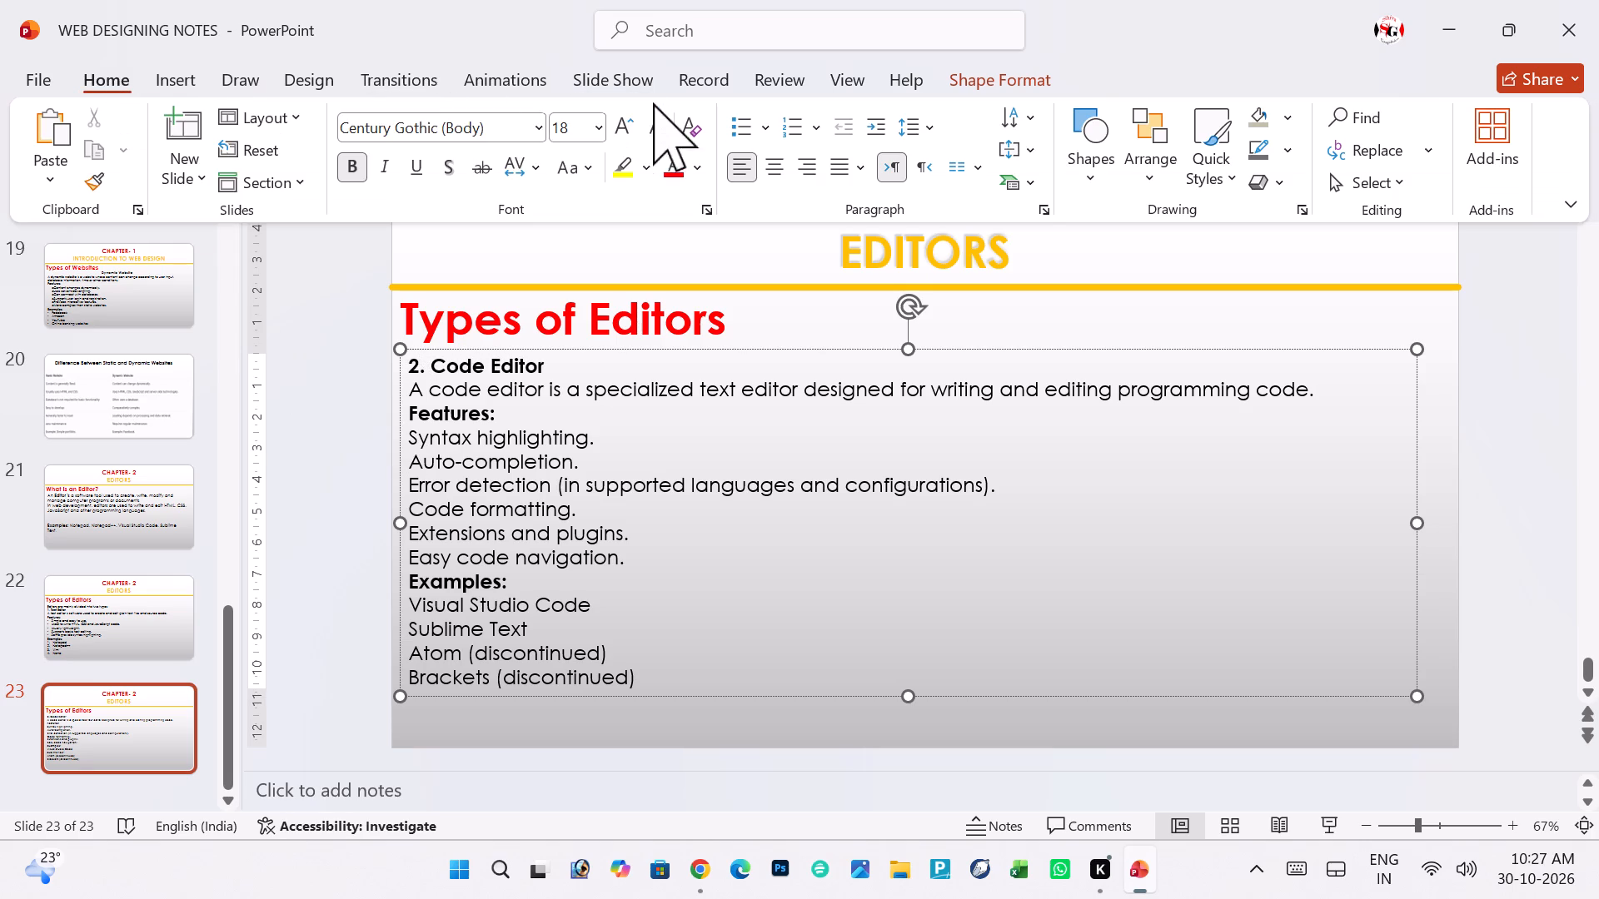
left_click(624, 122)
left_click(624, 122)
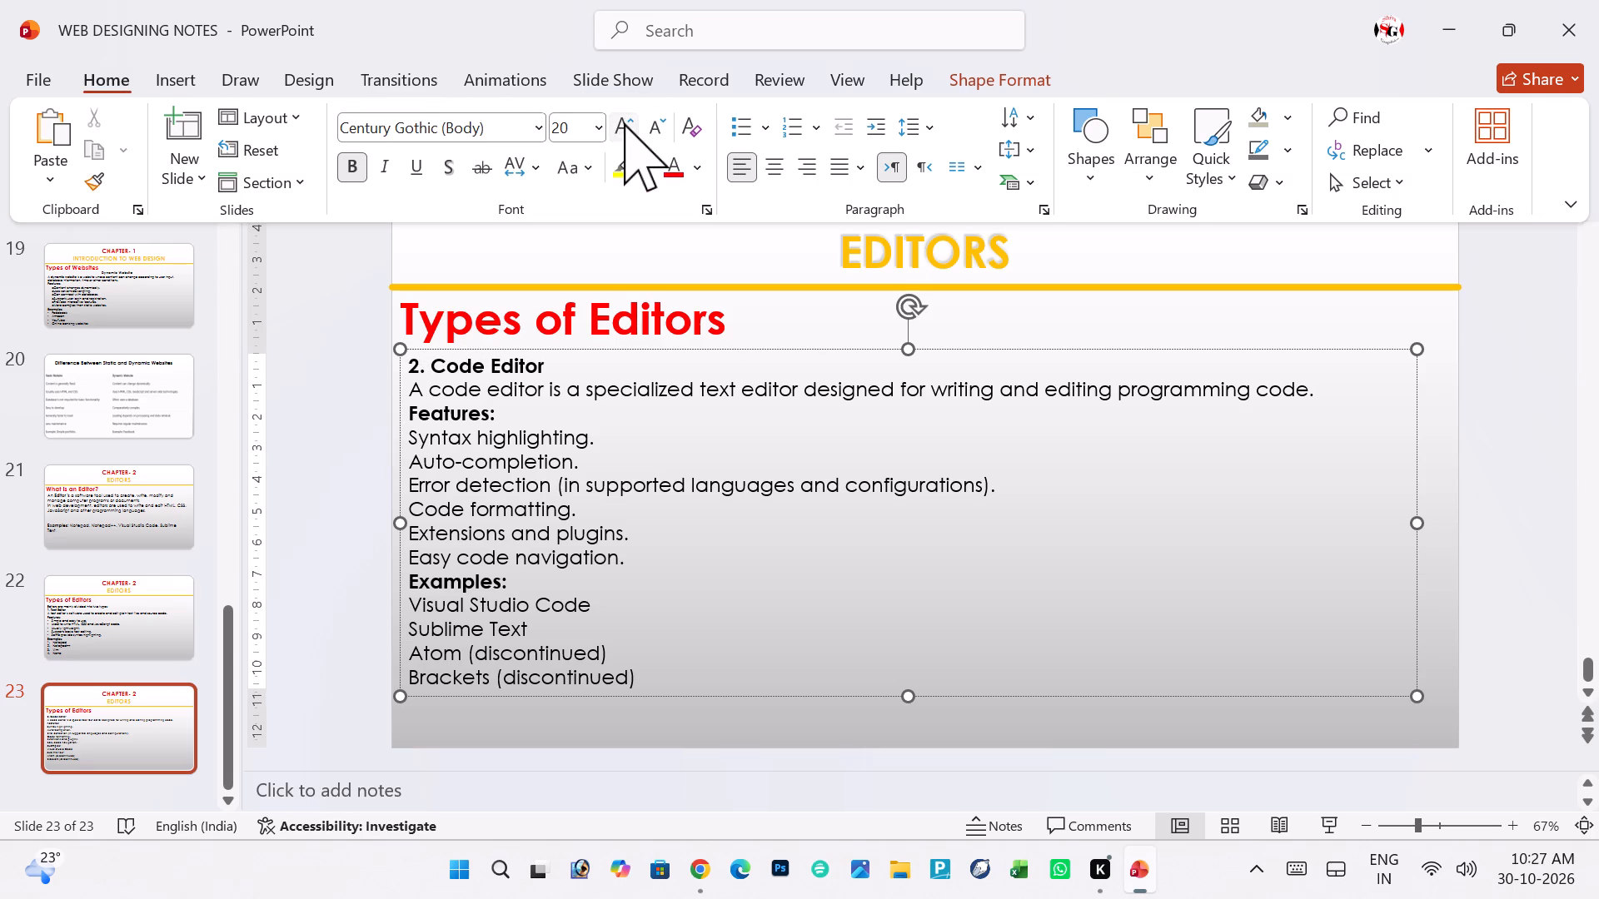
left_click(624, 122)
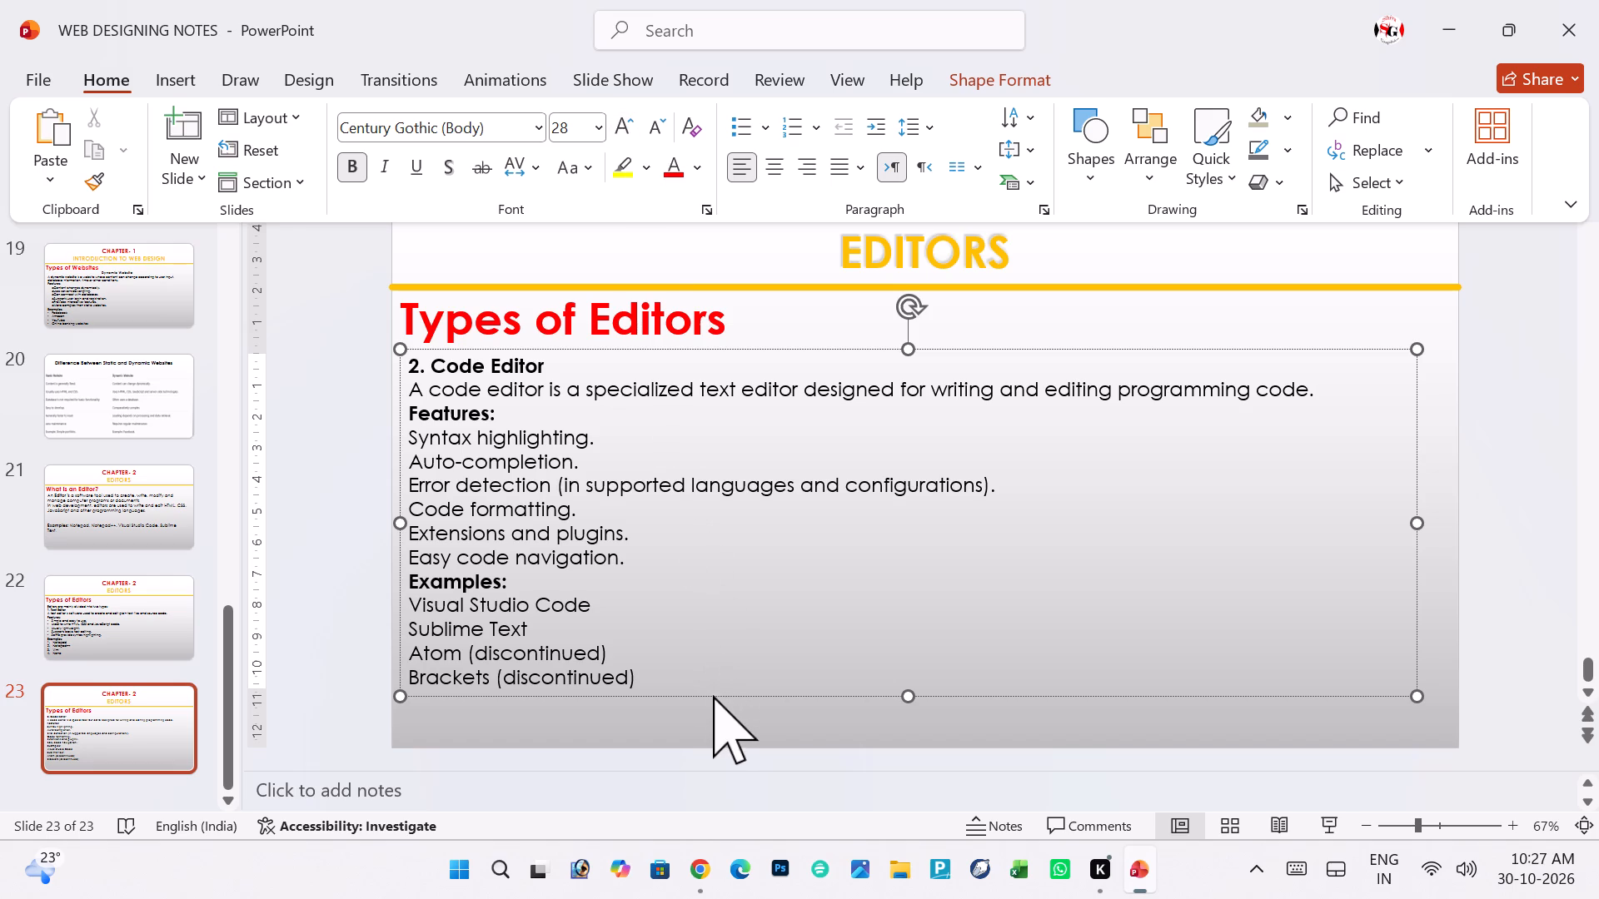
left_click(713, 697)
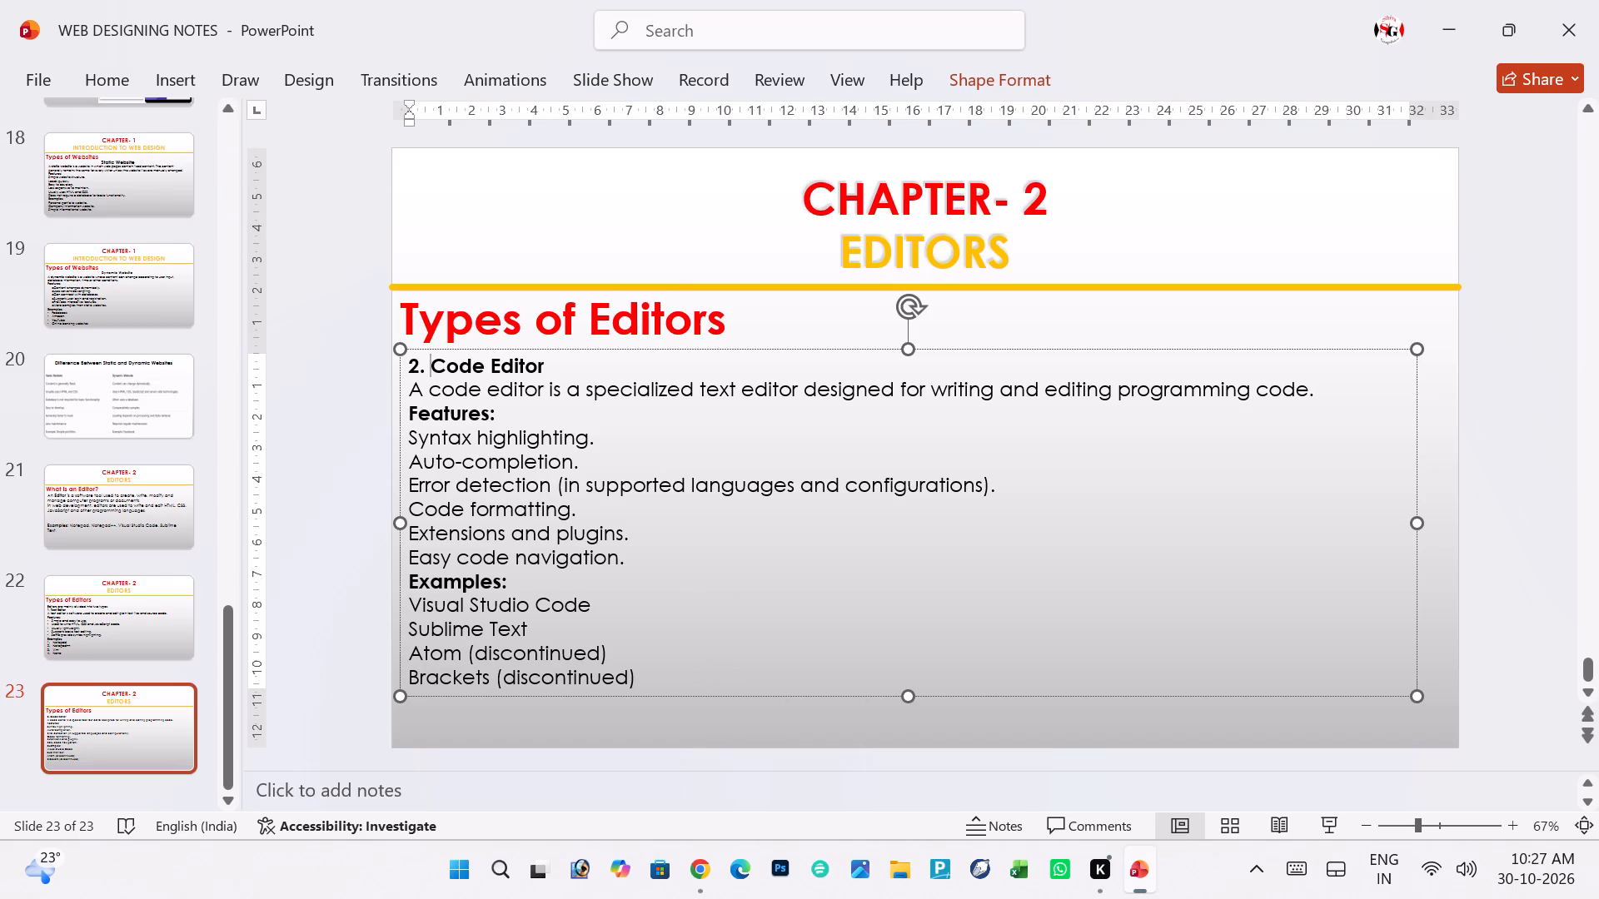
Enlarge the text of the whole Code Editor body box to 20 pt.
left_click(693, 697)
left_click(106, 81)
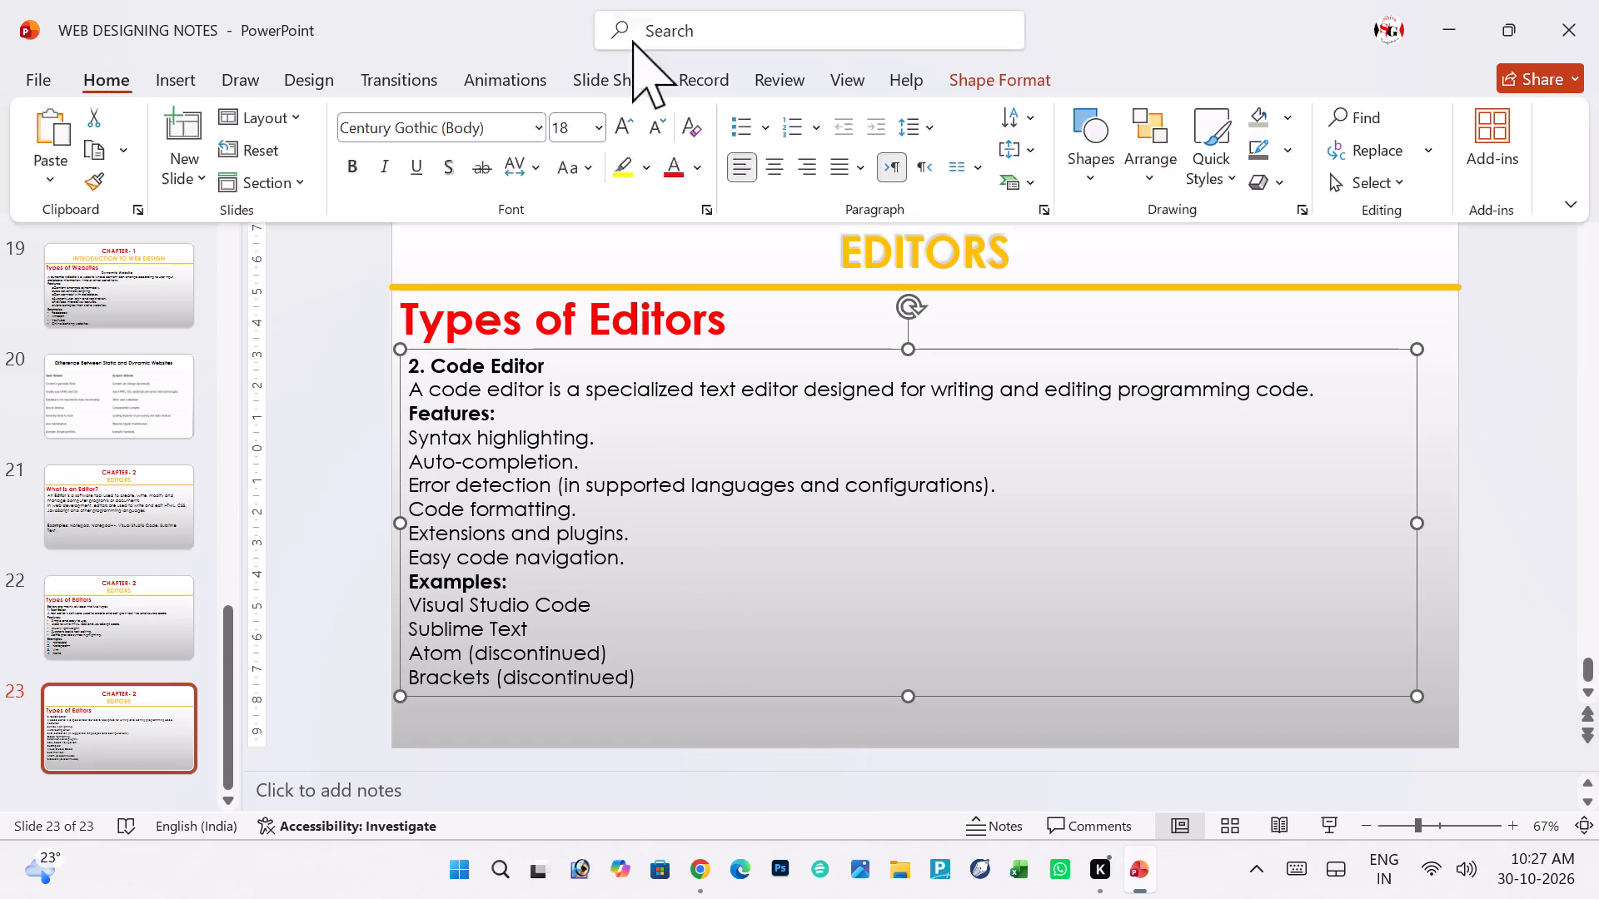
left_click(619, 122)
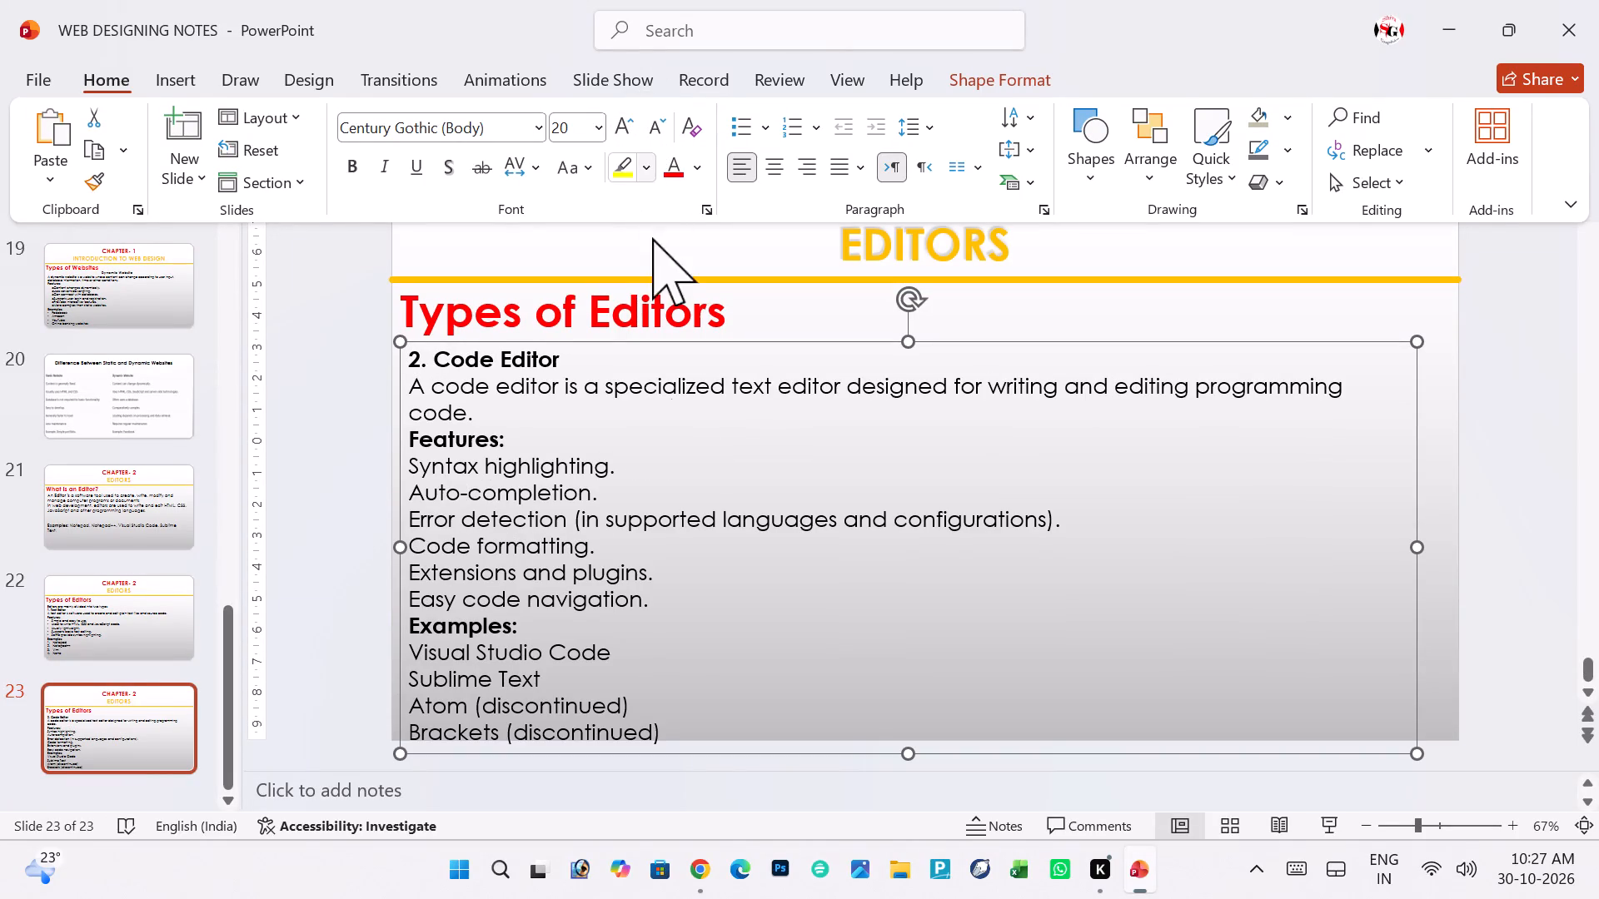
Move the "Types of Editors" heading and the Code Editor body box slightly higher on slide 23.
left_click(743, 341)
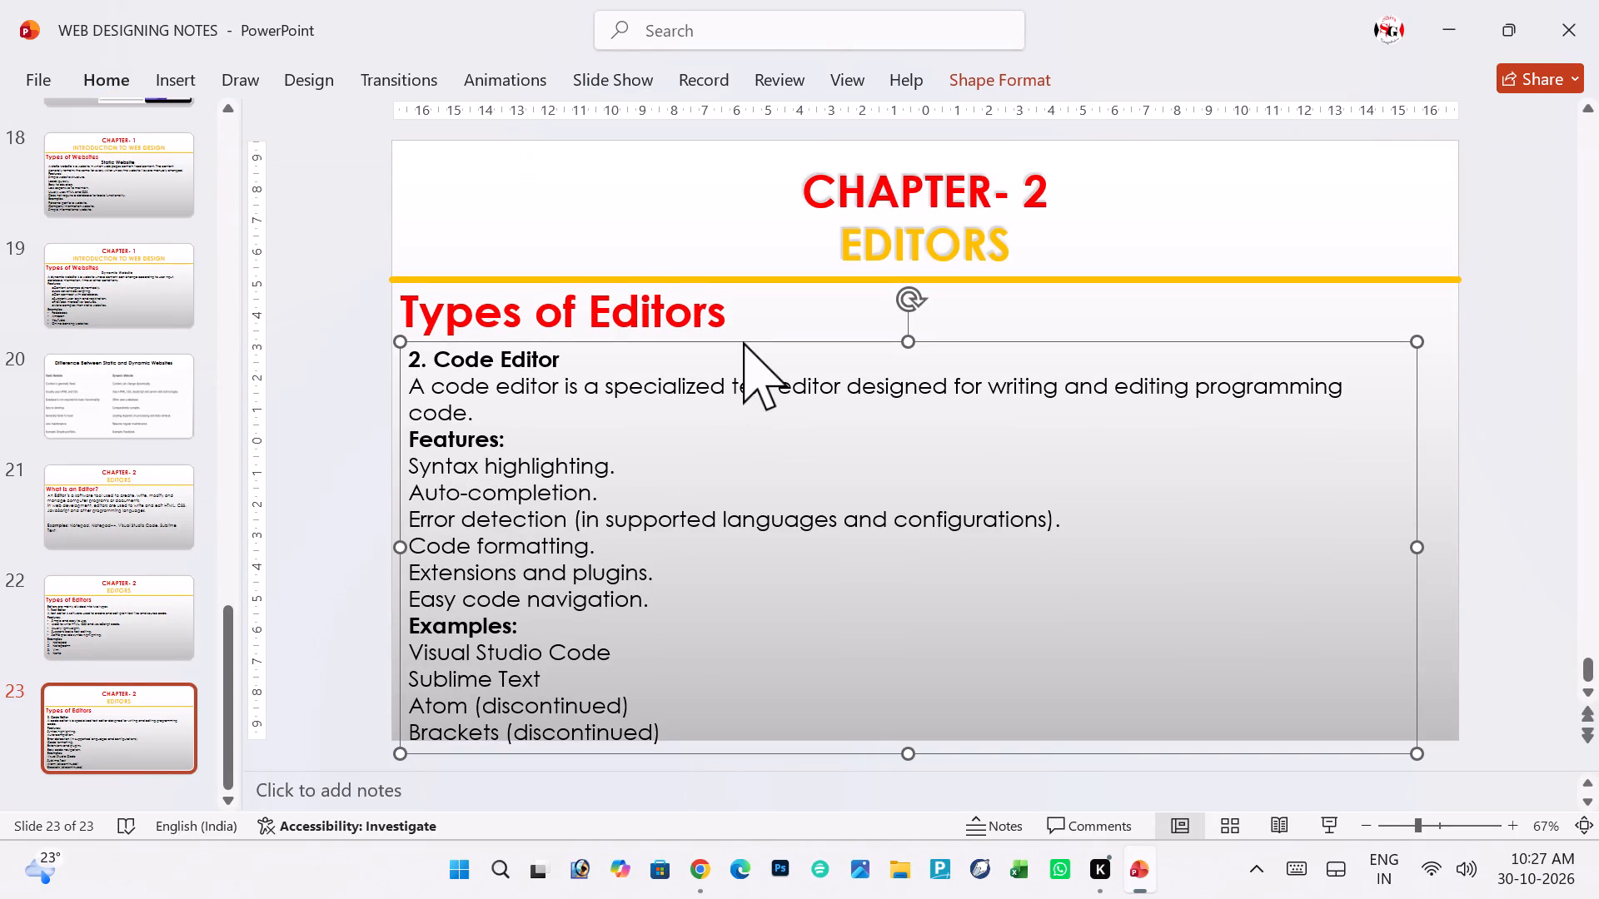
left_click(760, 338)
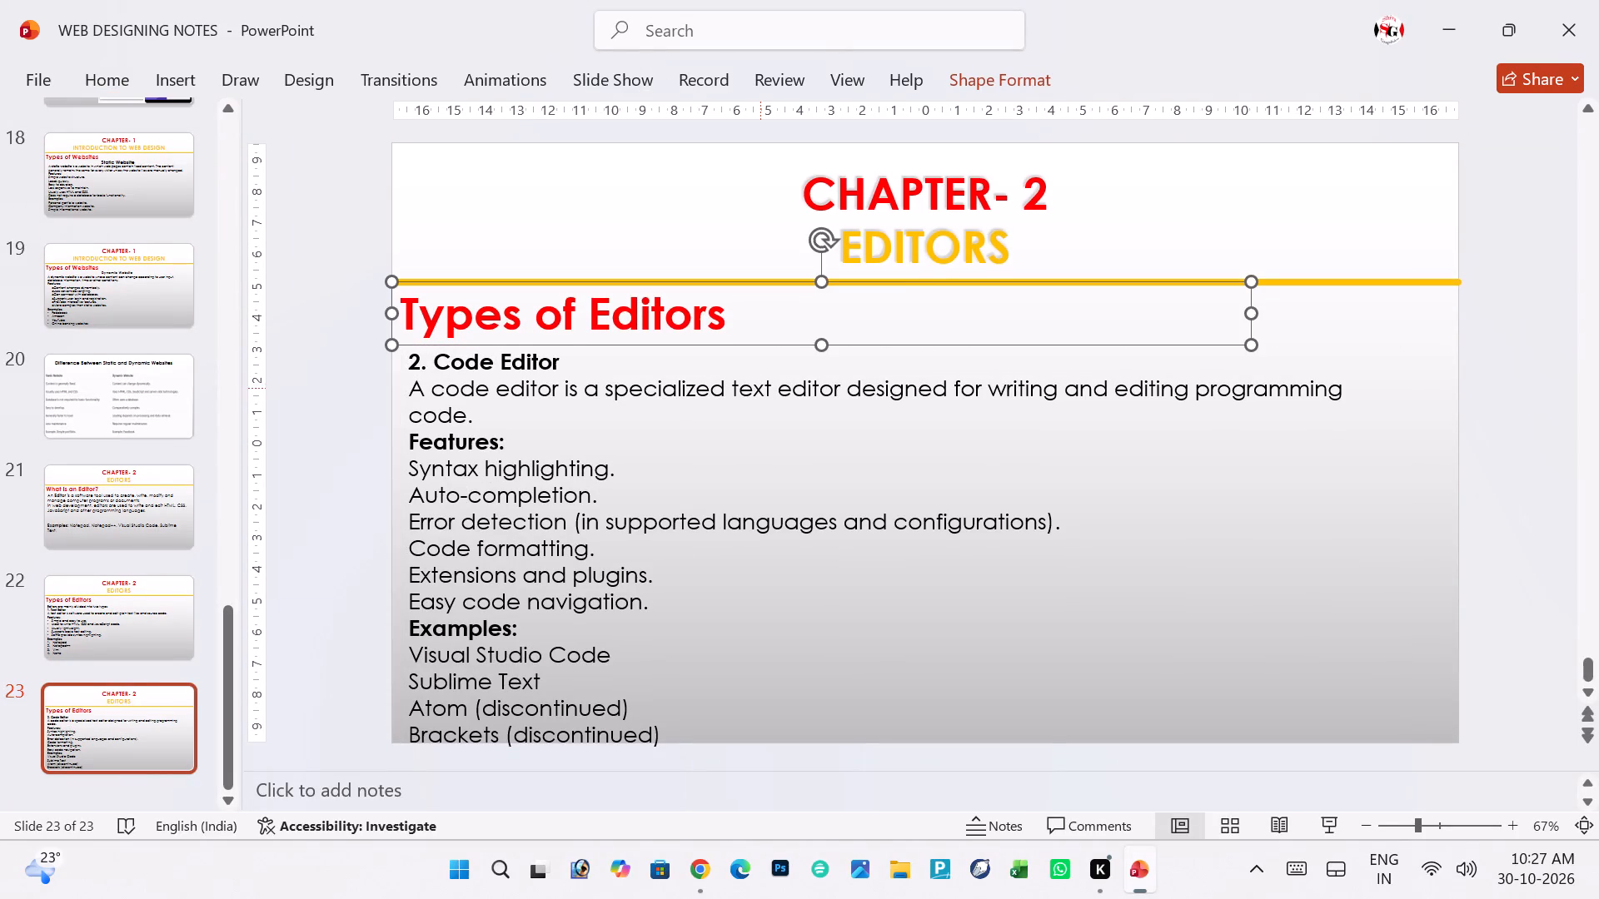
left_click(760, 388)
left_click(786, 336)
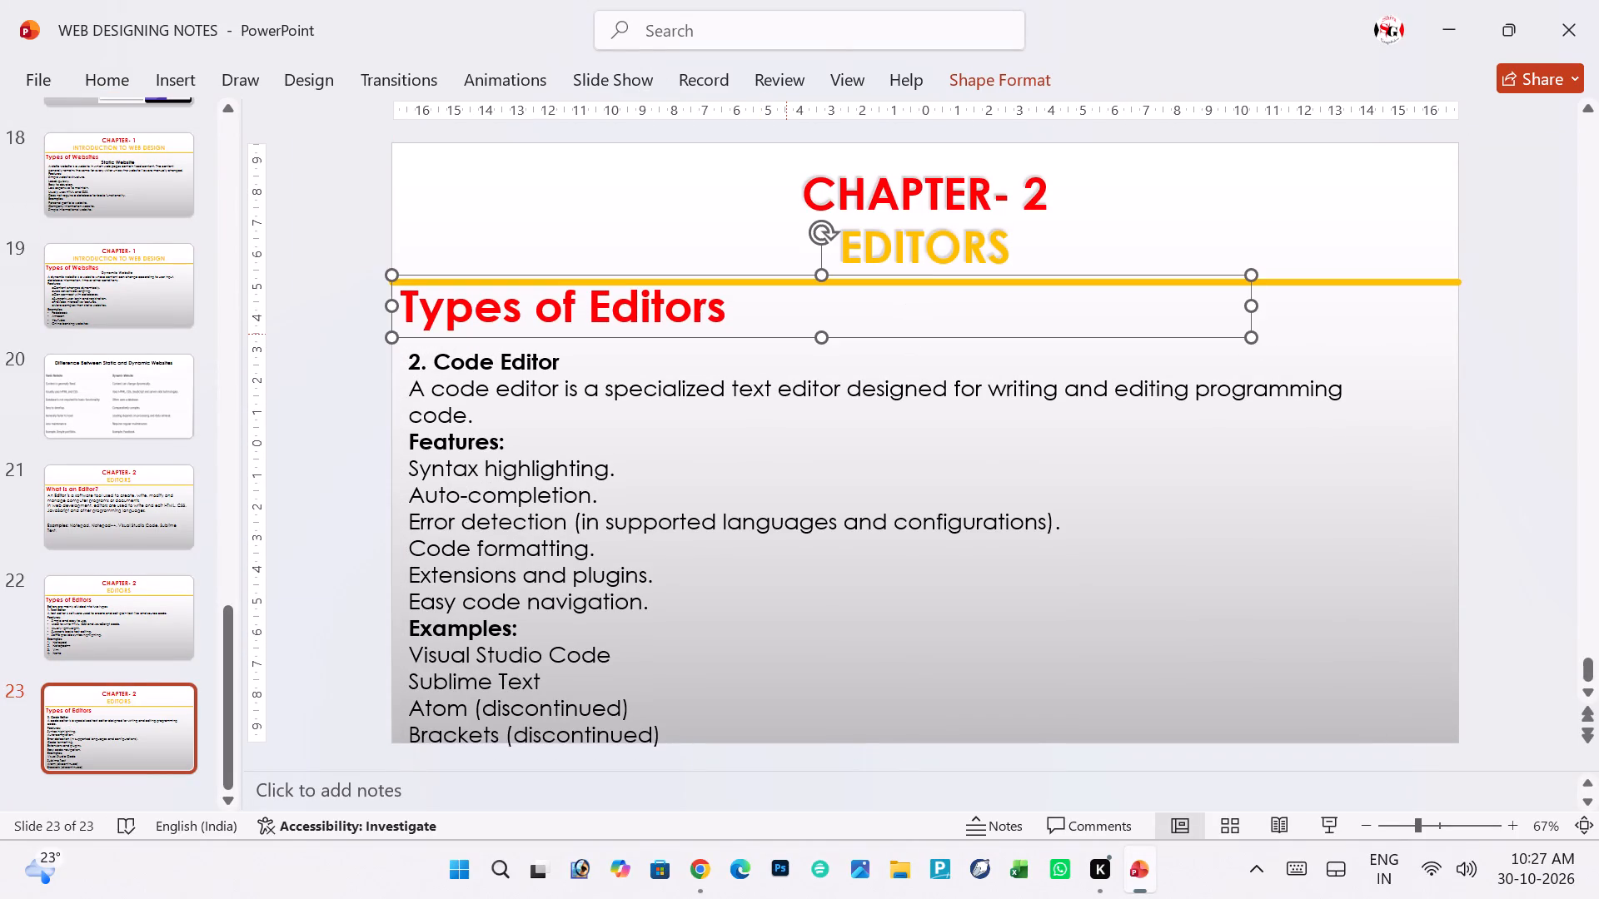
left_click(763, 384)
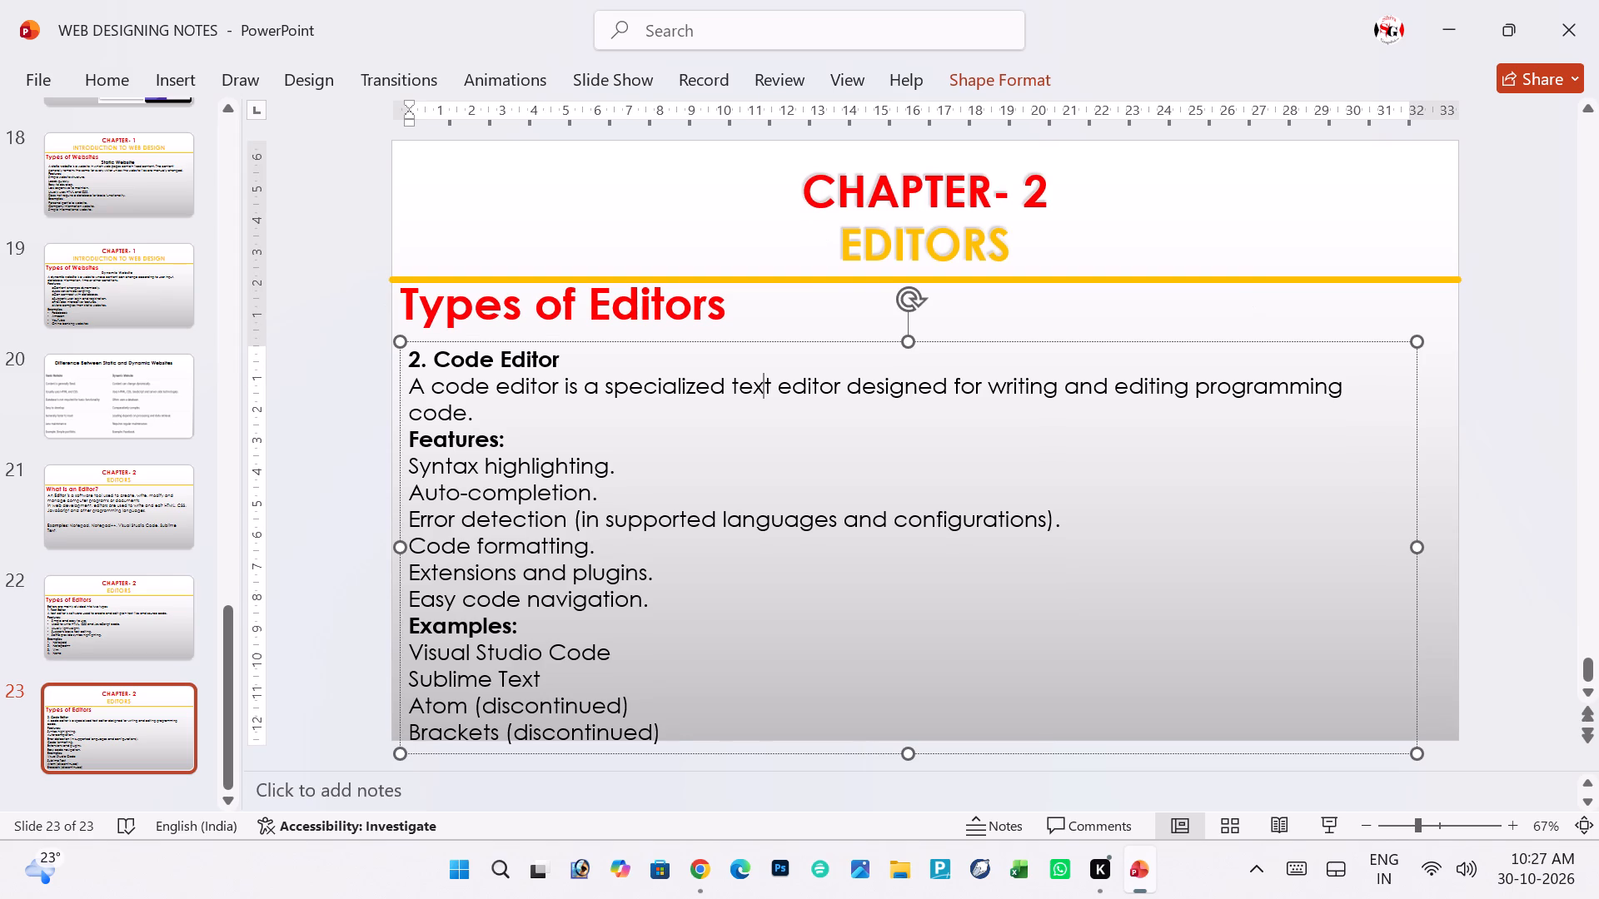
left_click_drag(765, 341, 765, 333)
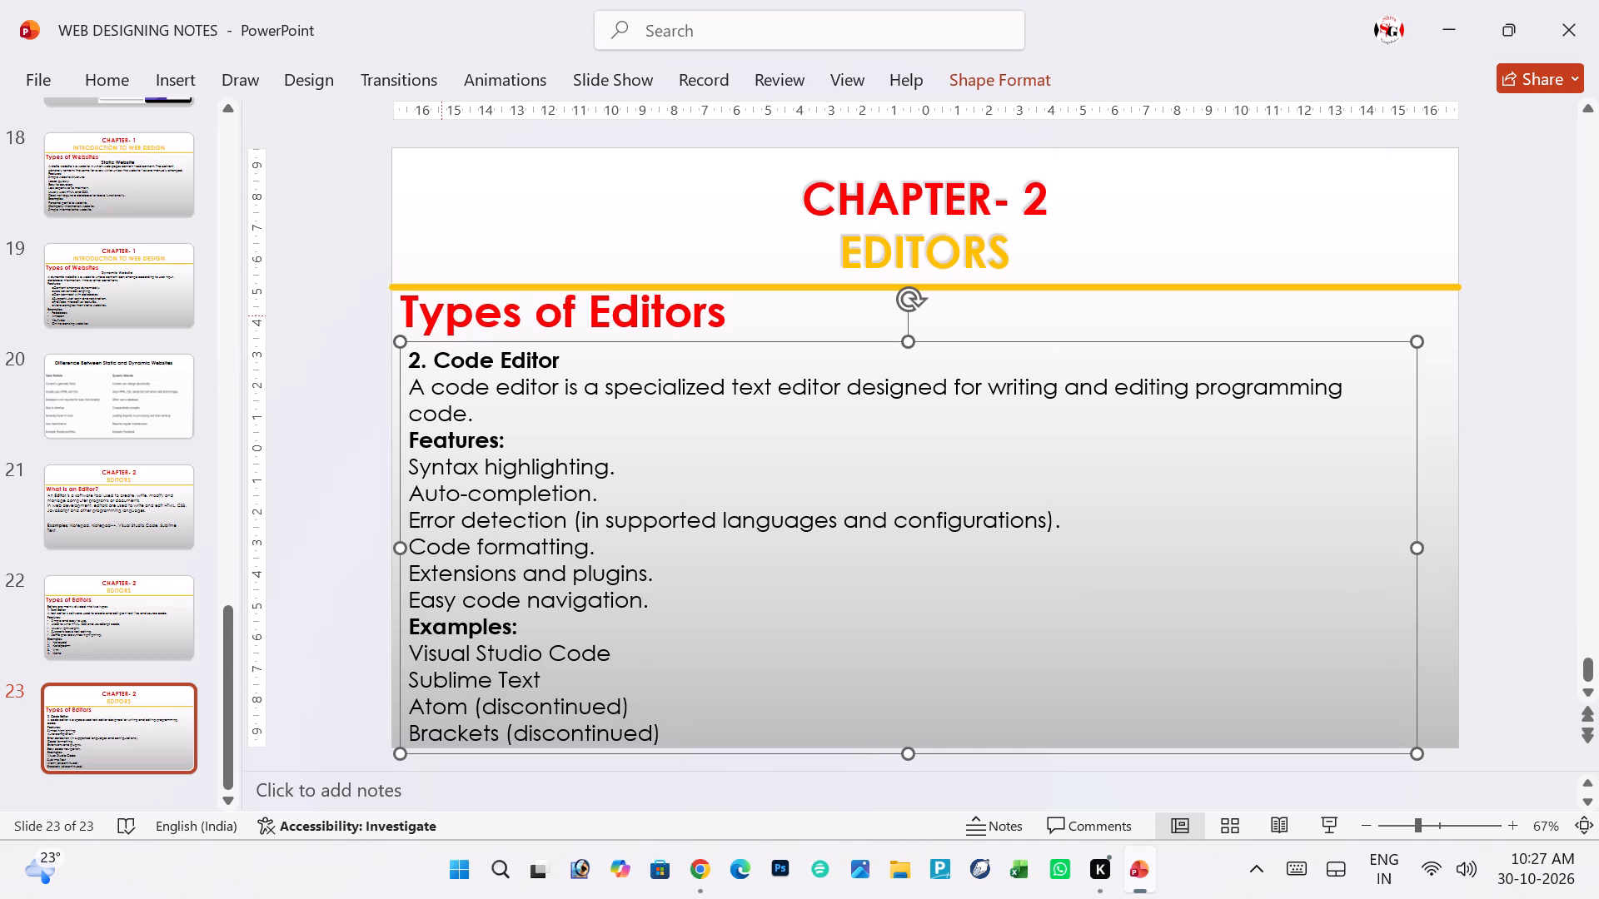
left_click(356, 365)
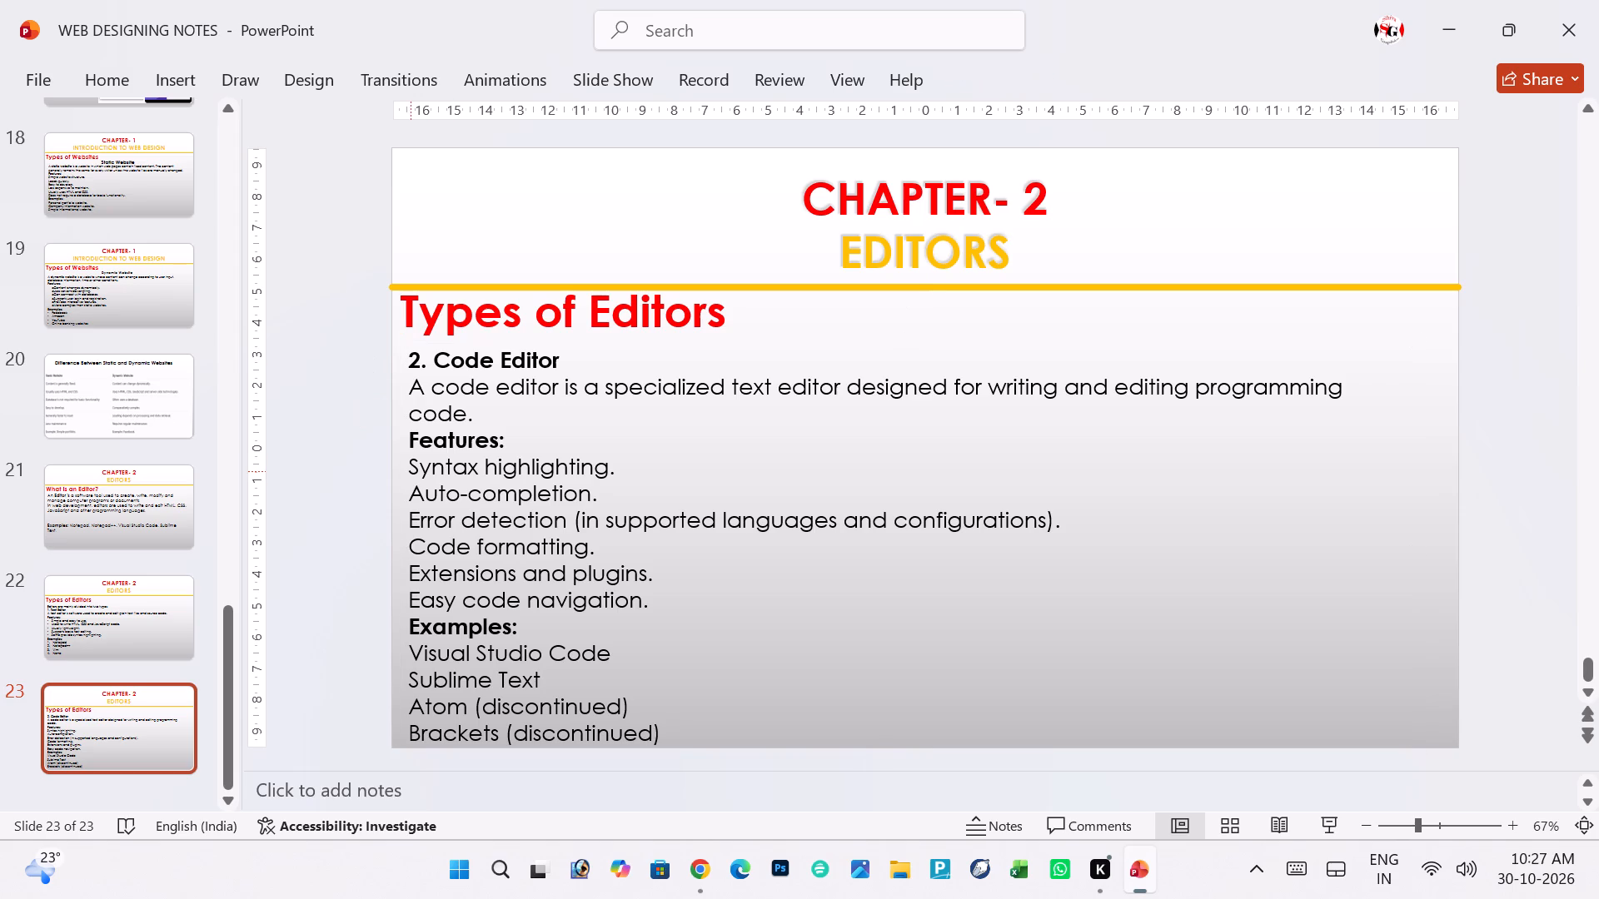
Apply round bullets to the lines under "Features:" and the editor names under "Examples:" in slide 23's Code Editor body box.
left_click_drag(411, 471, 575, 606)
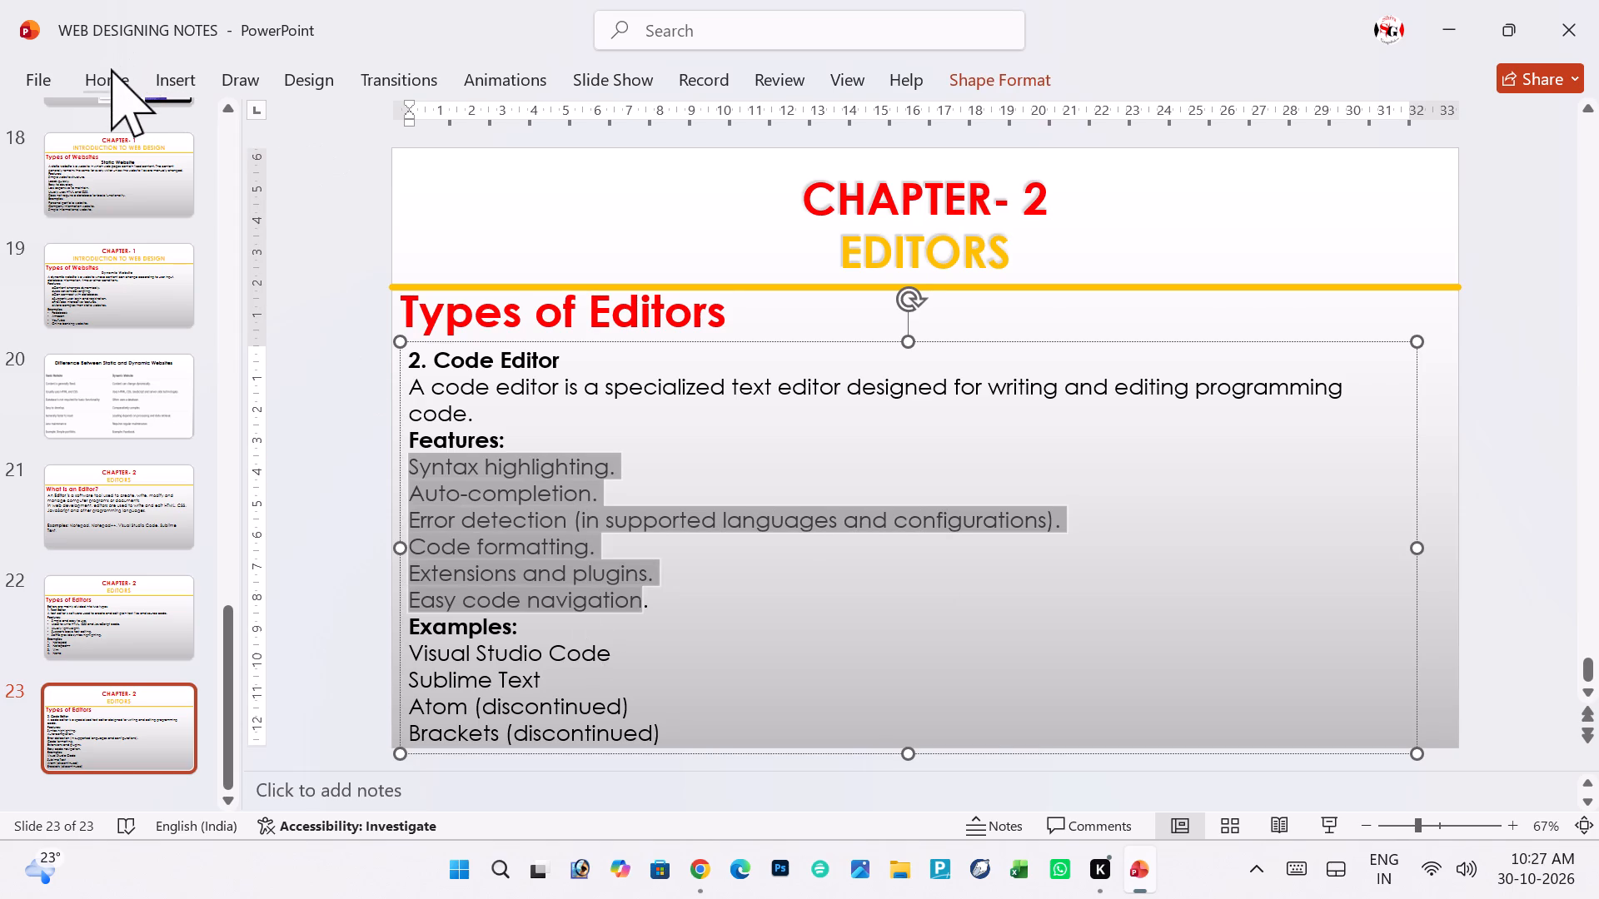
left_click(111, 72)
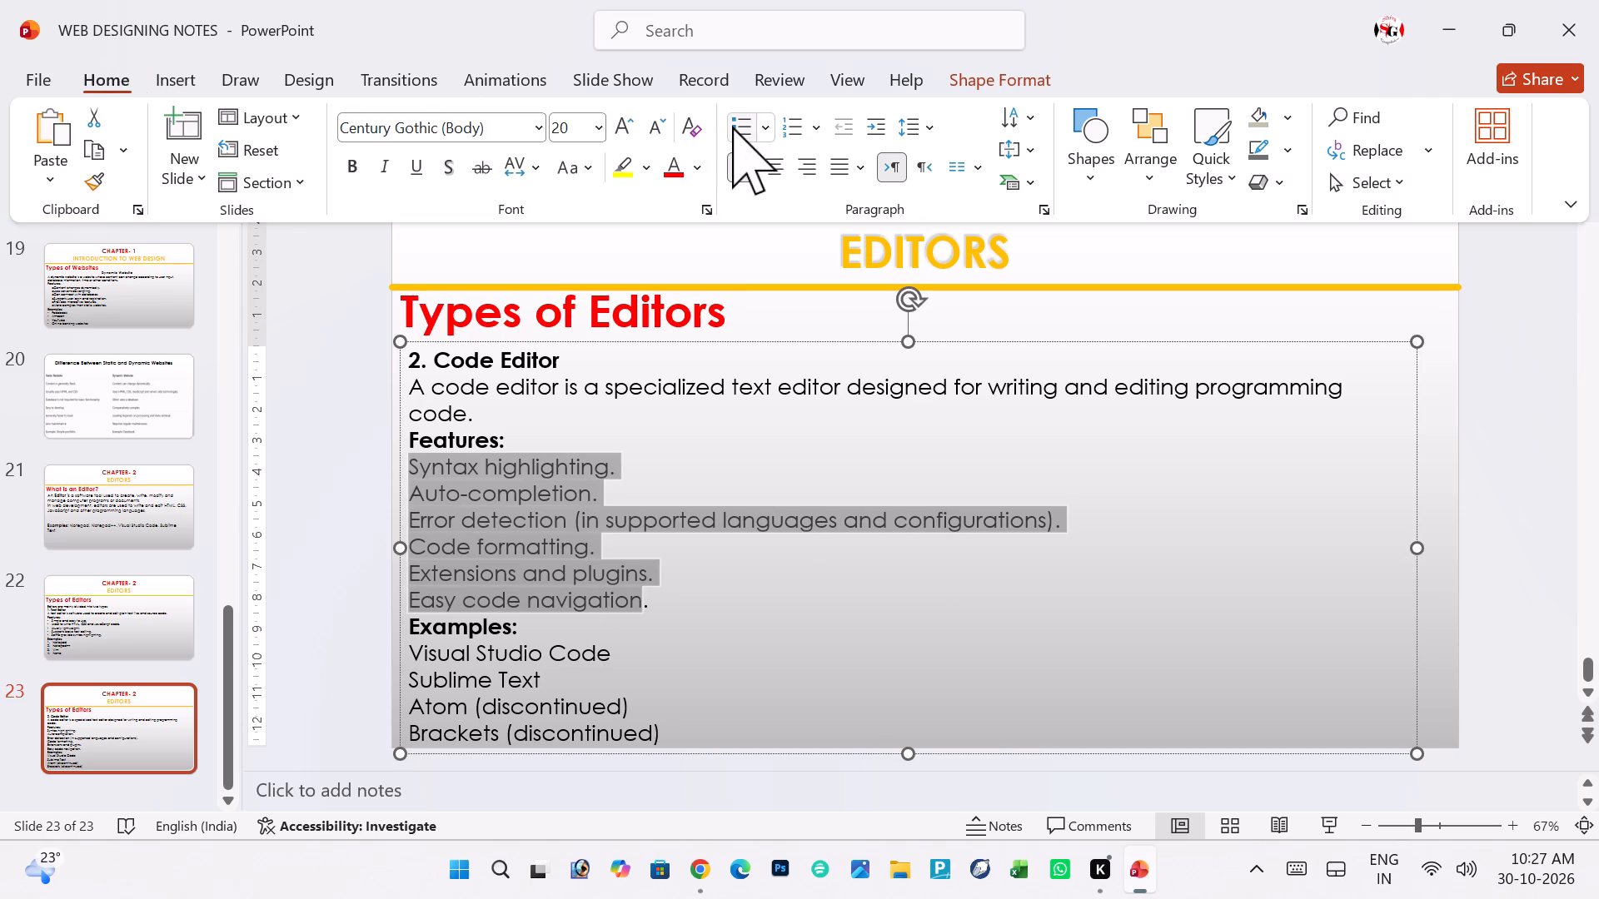
left_click(732, 126)
left_click_drag(408, 651, 545, 748)
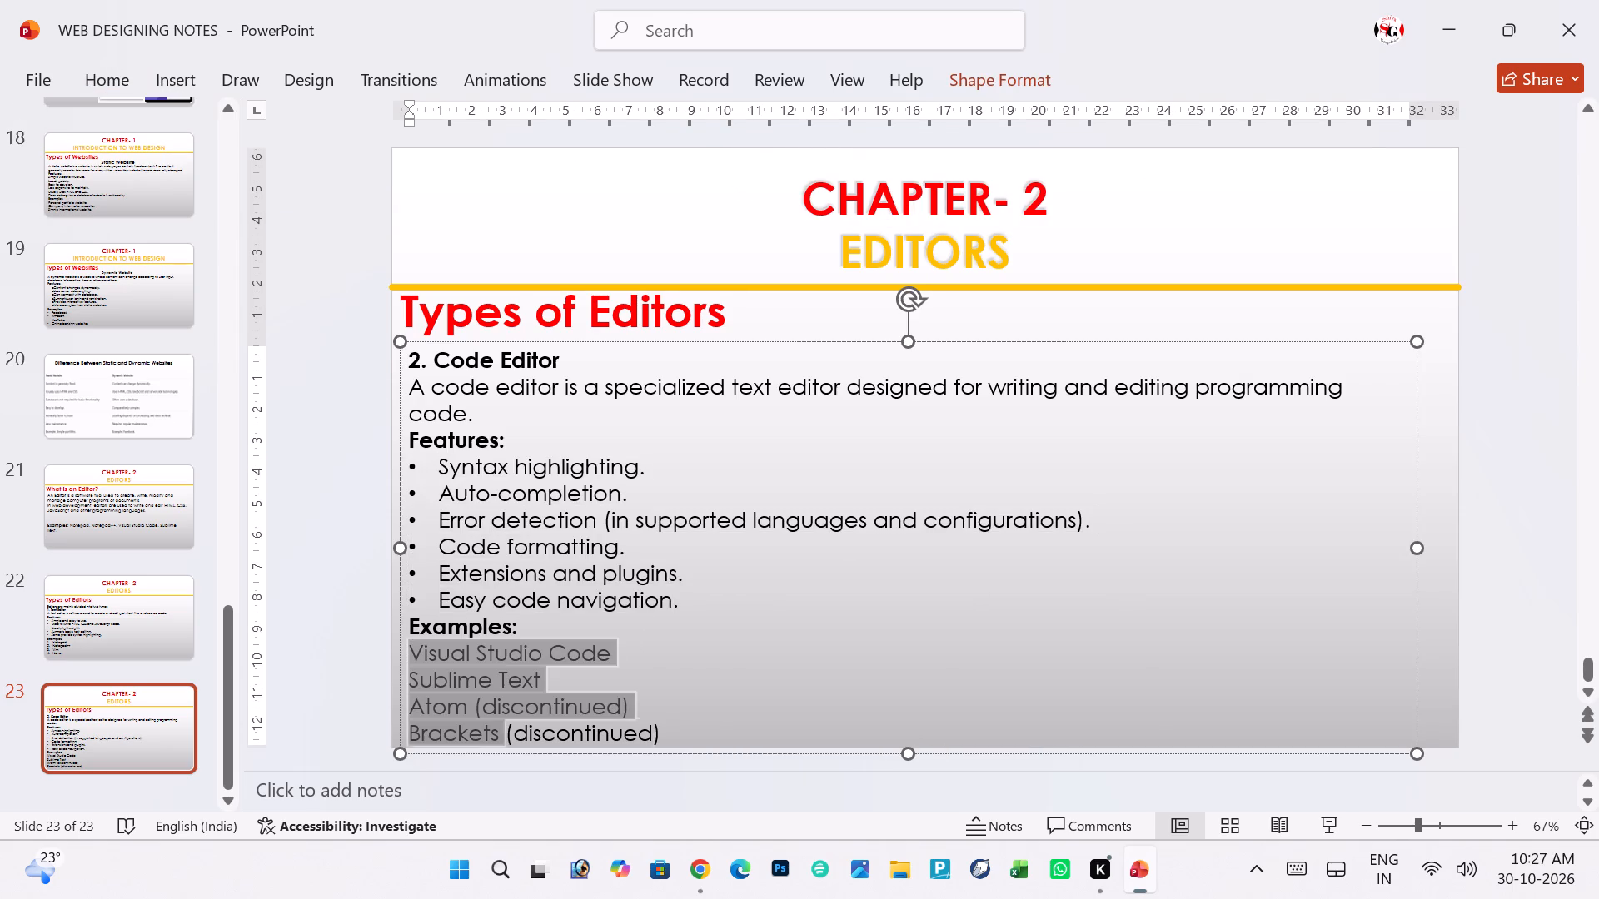
left_click_drag(545, 748, 565, 755)
left_click(123, 85)
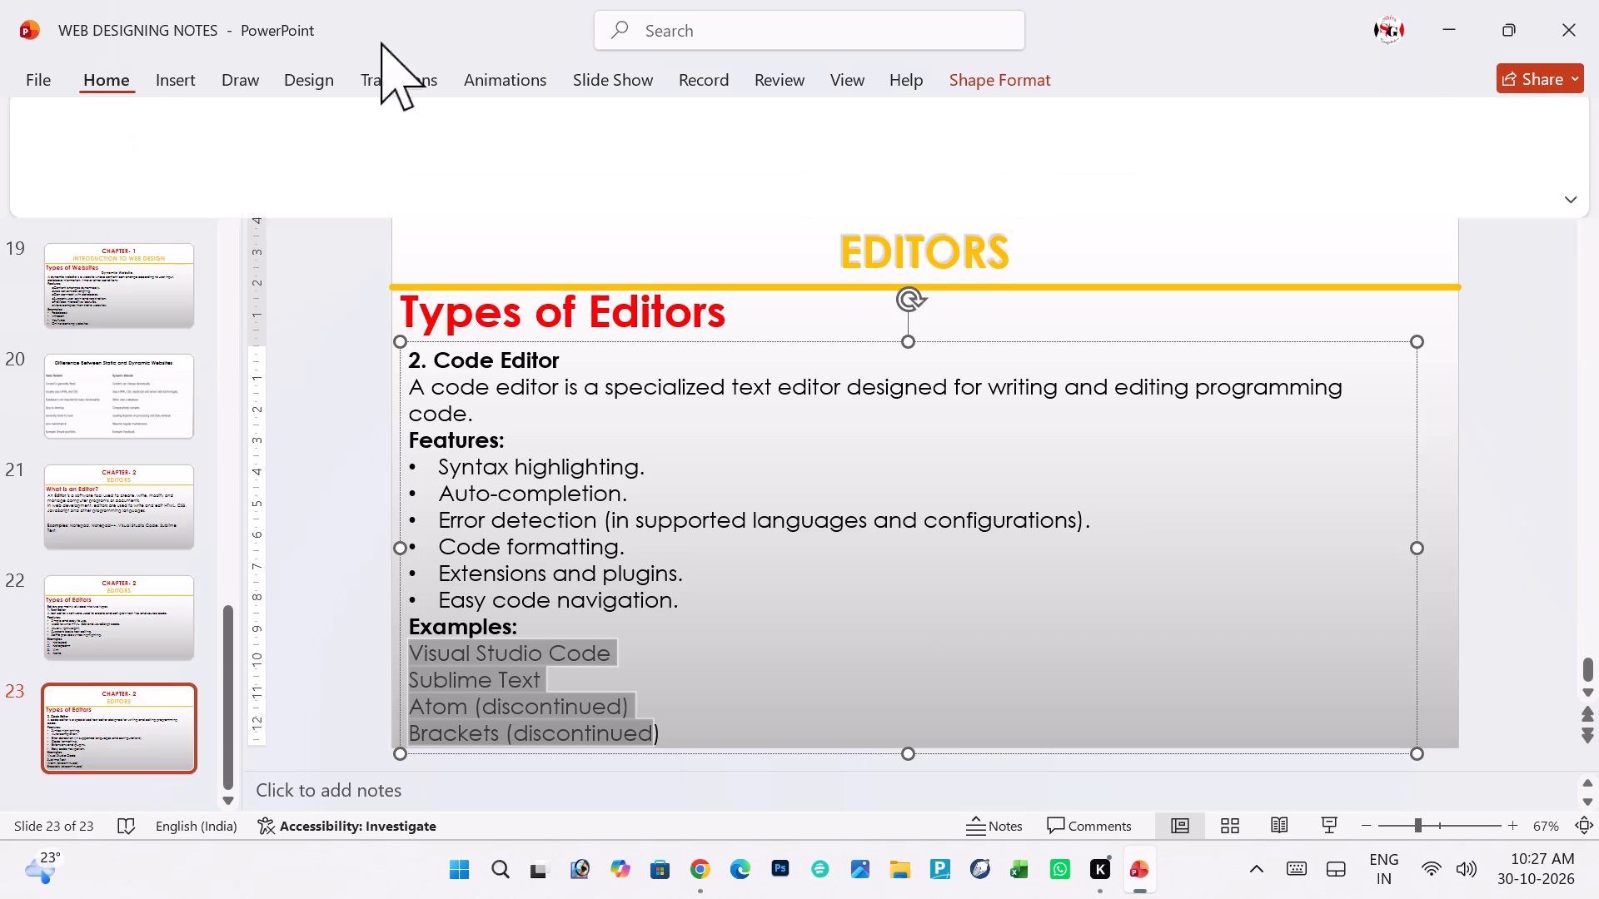
left_click(734, 131)
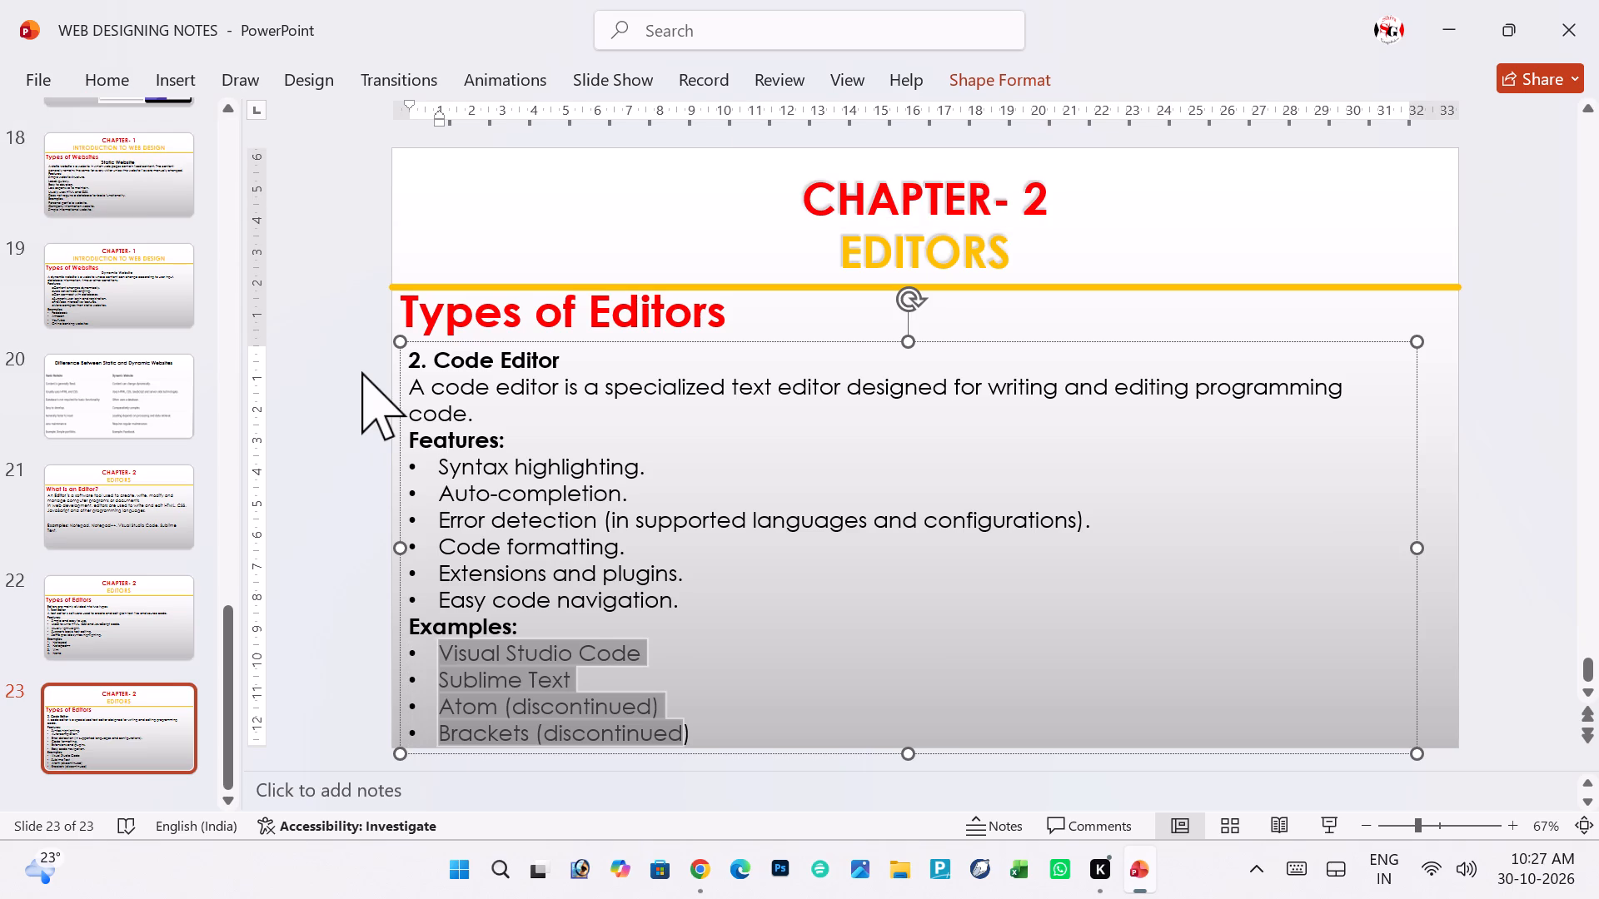
left_click(361, 371)
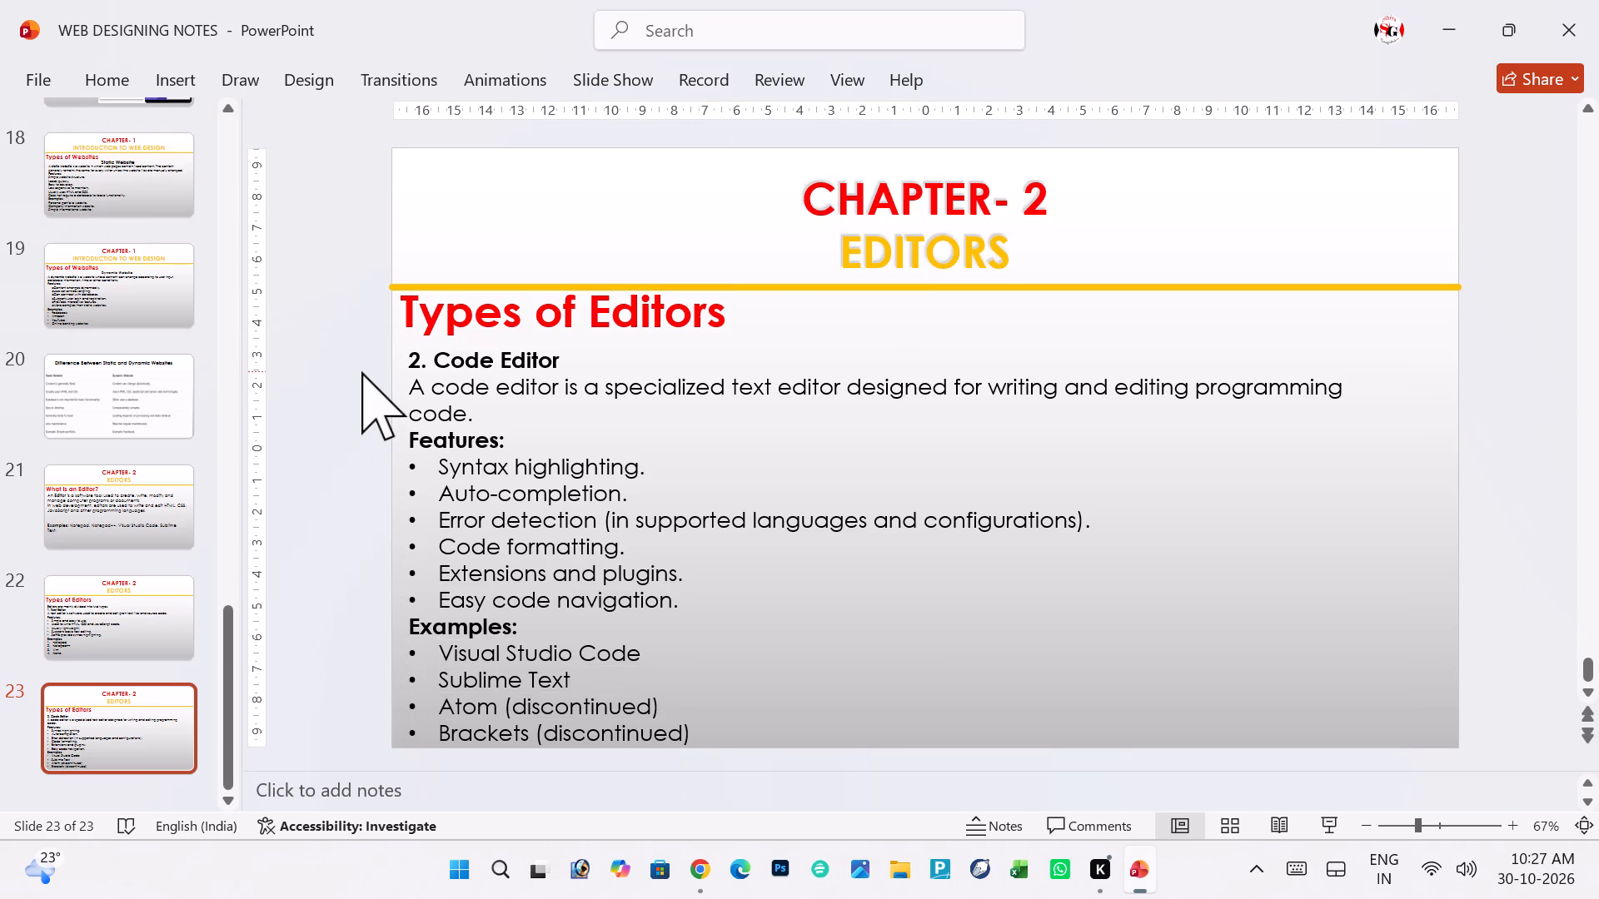
Save the WEB DESIGNING NOTES presentation.
key("ctrl+s")
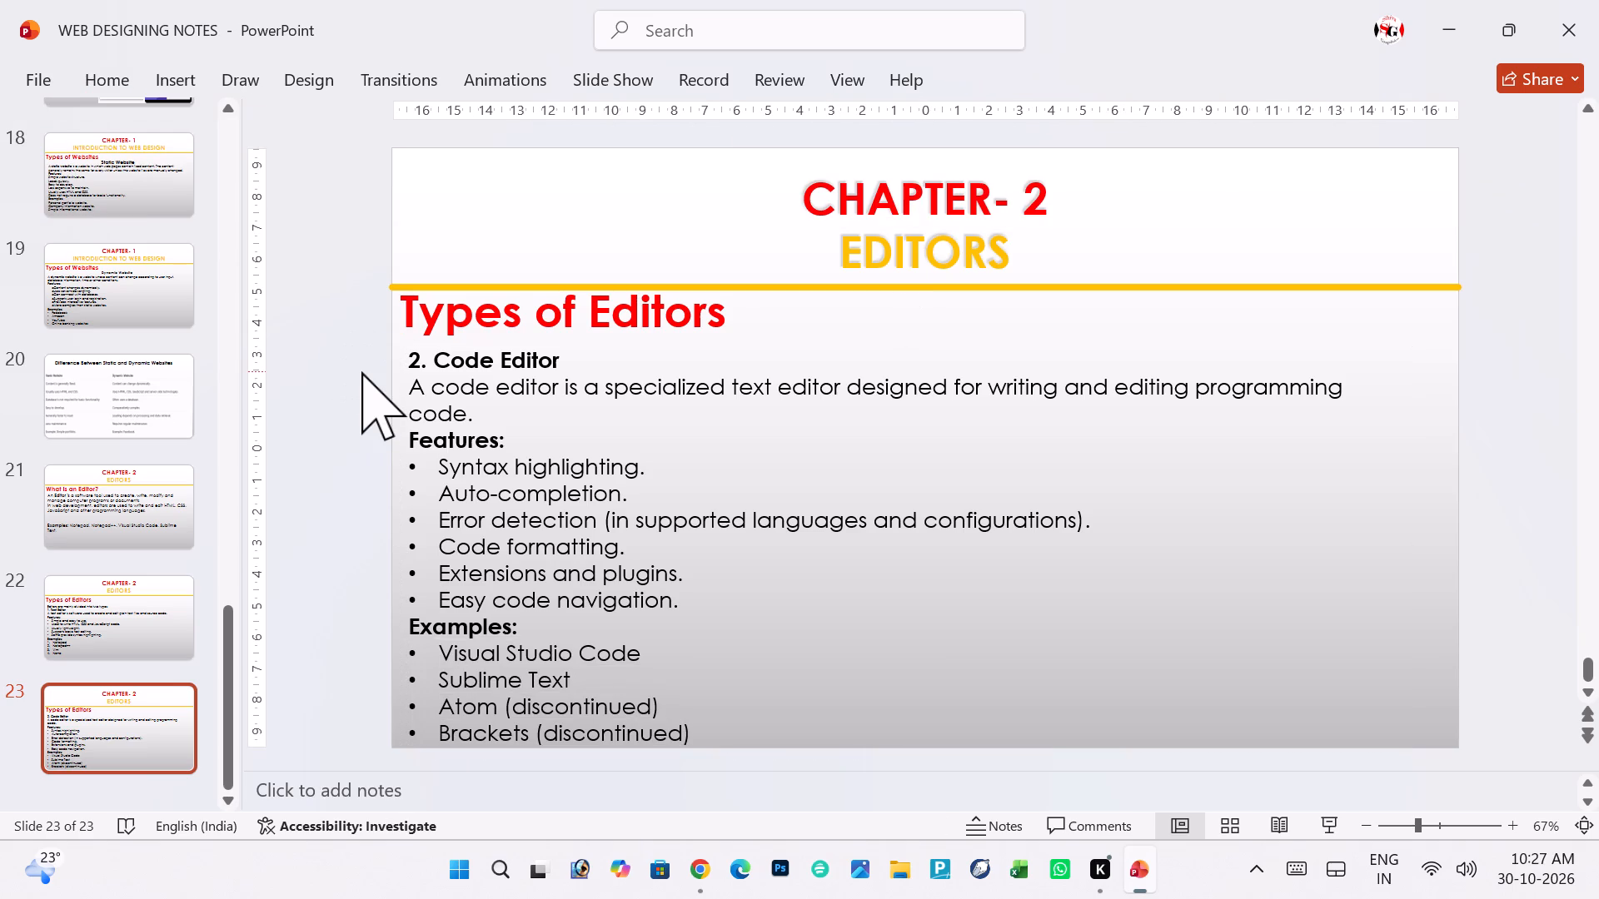
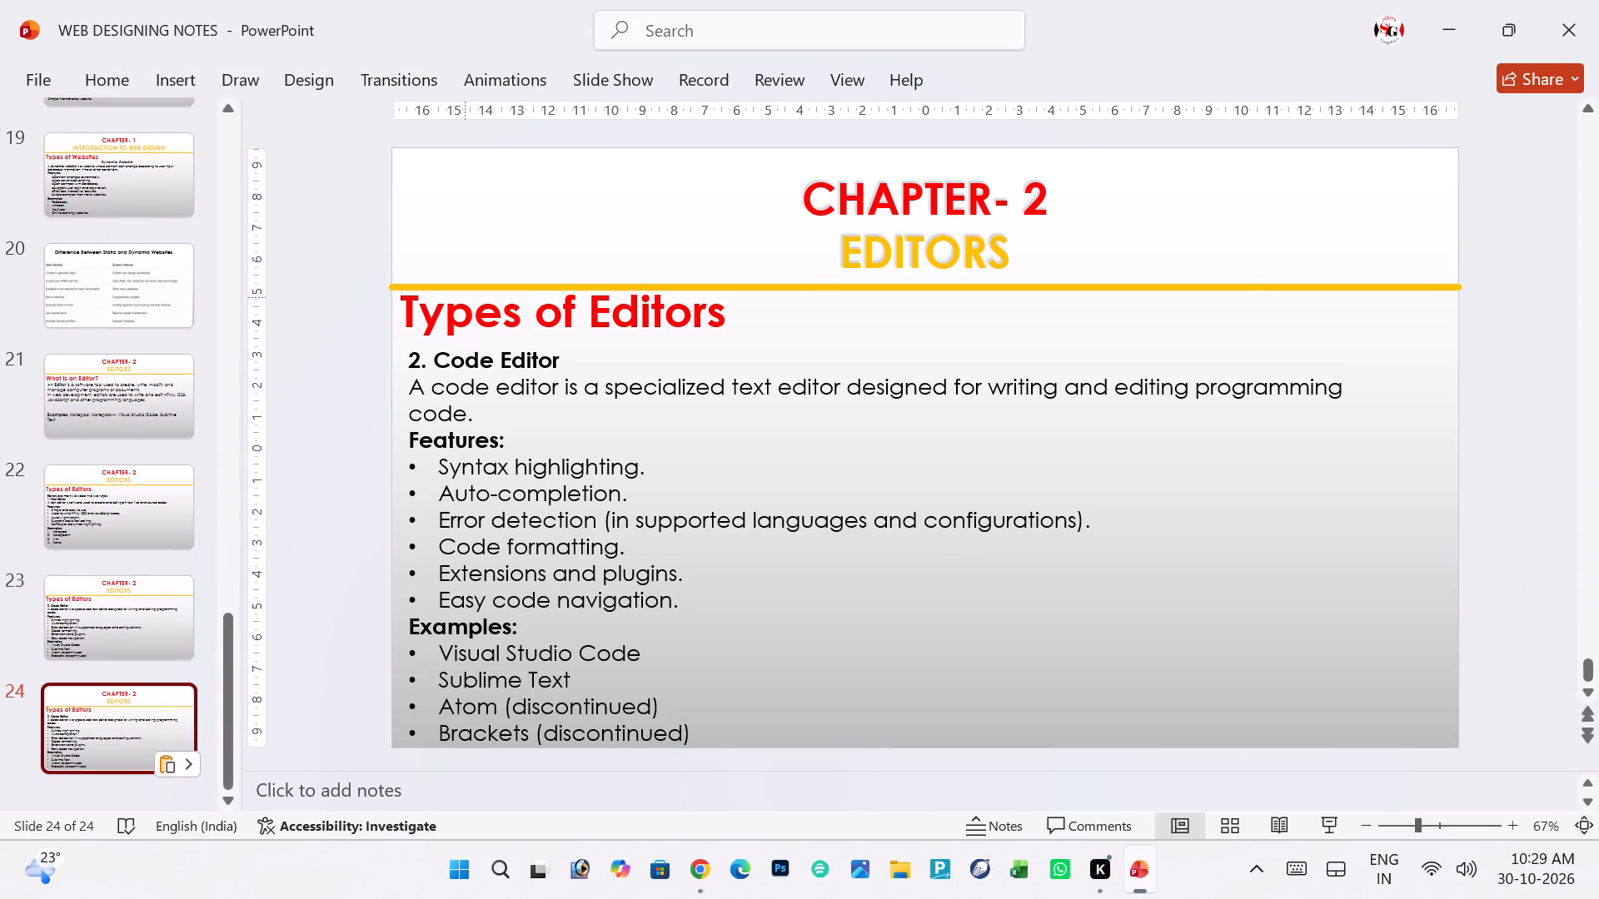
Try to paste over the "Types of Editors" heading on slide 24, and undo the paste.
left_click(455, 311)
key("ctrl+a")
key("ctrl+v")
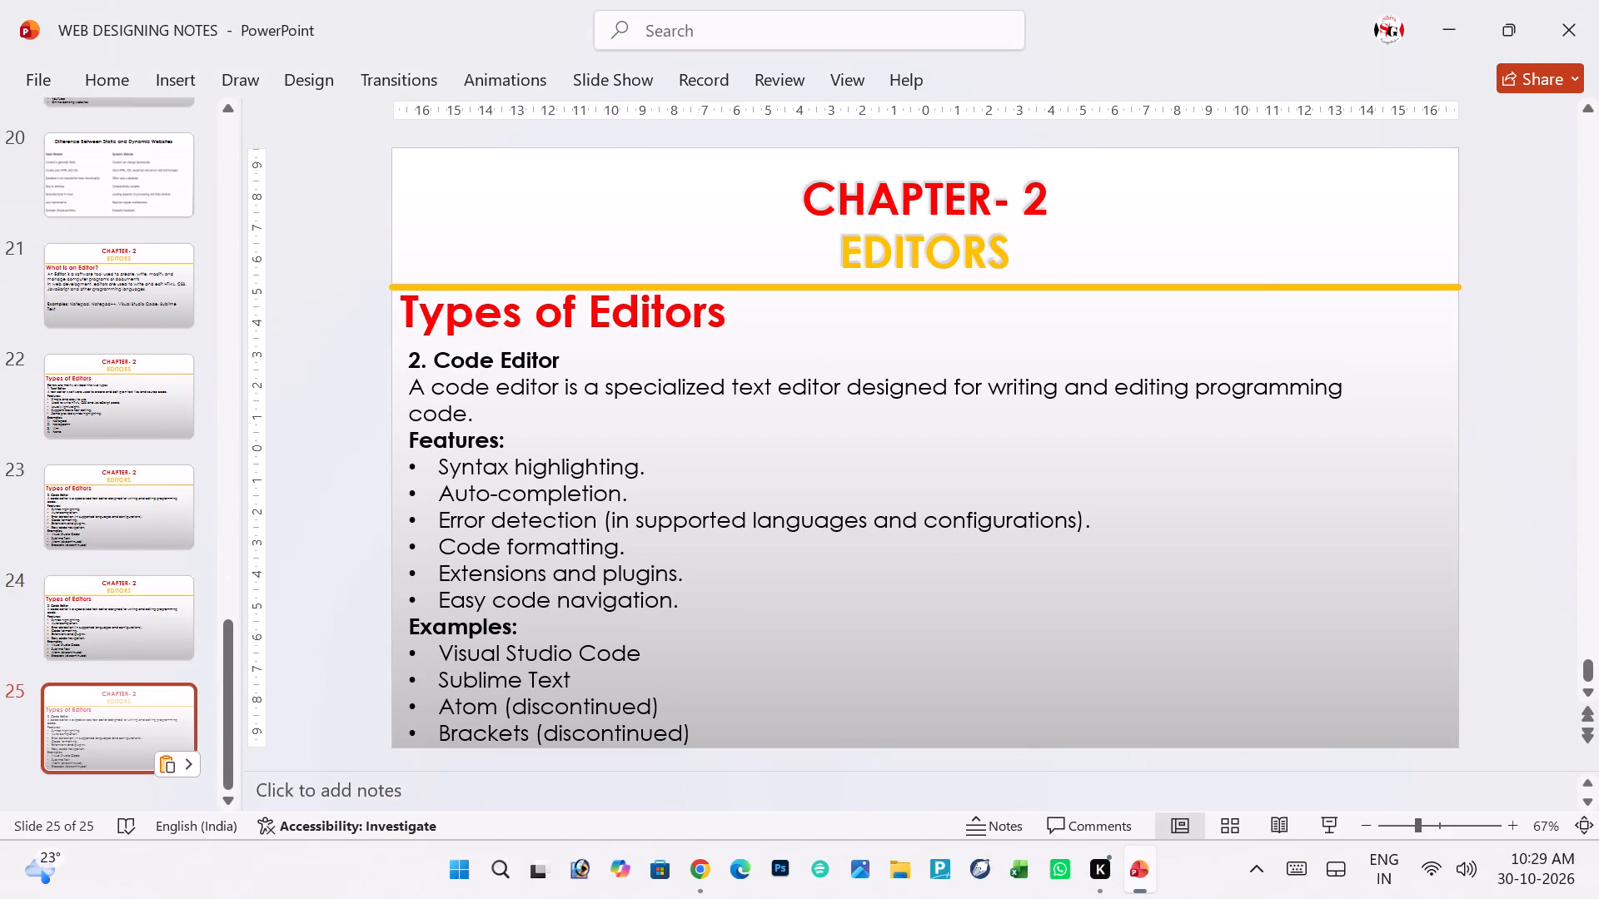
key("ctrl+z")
Replace slide 24's "Types of Editors" heading with "Popular Editors Used in Web Designing", copied again from ChatGPT's answer in Chrome.
key("alt+Tab")
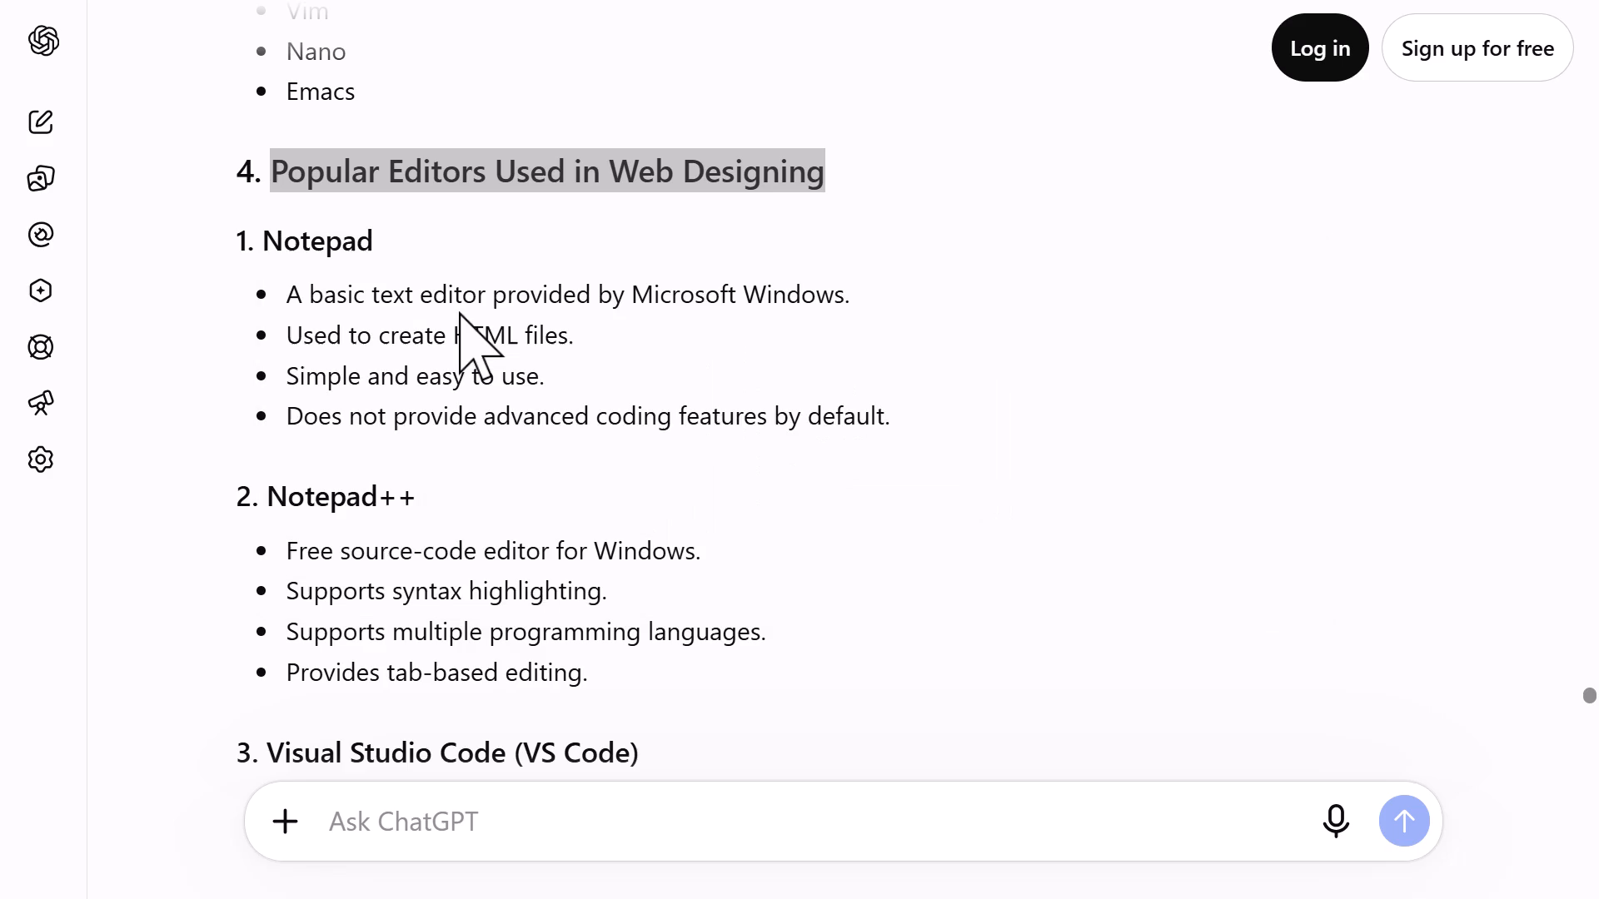
key("ctrl+c")
key("alt+Tab")
key("ctrl+v")
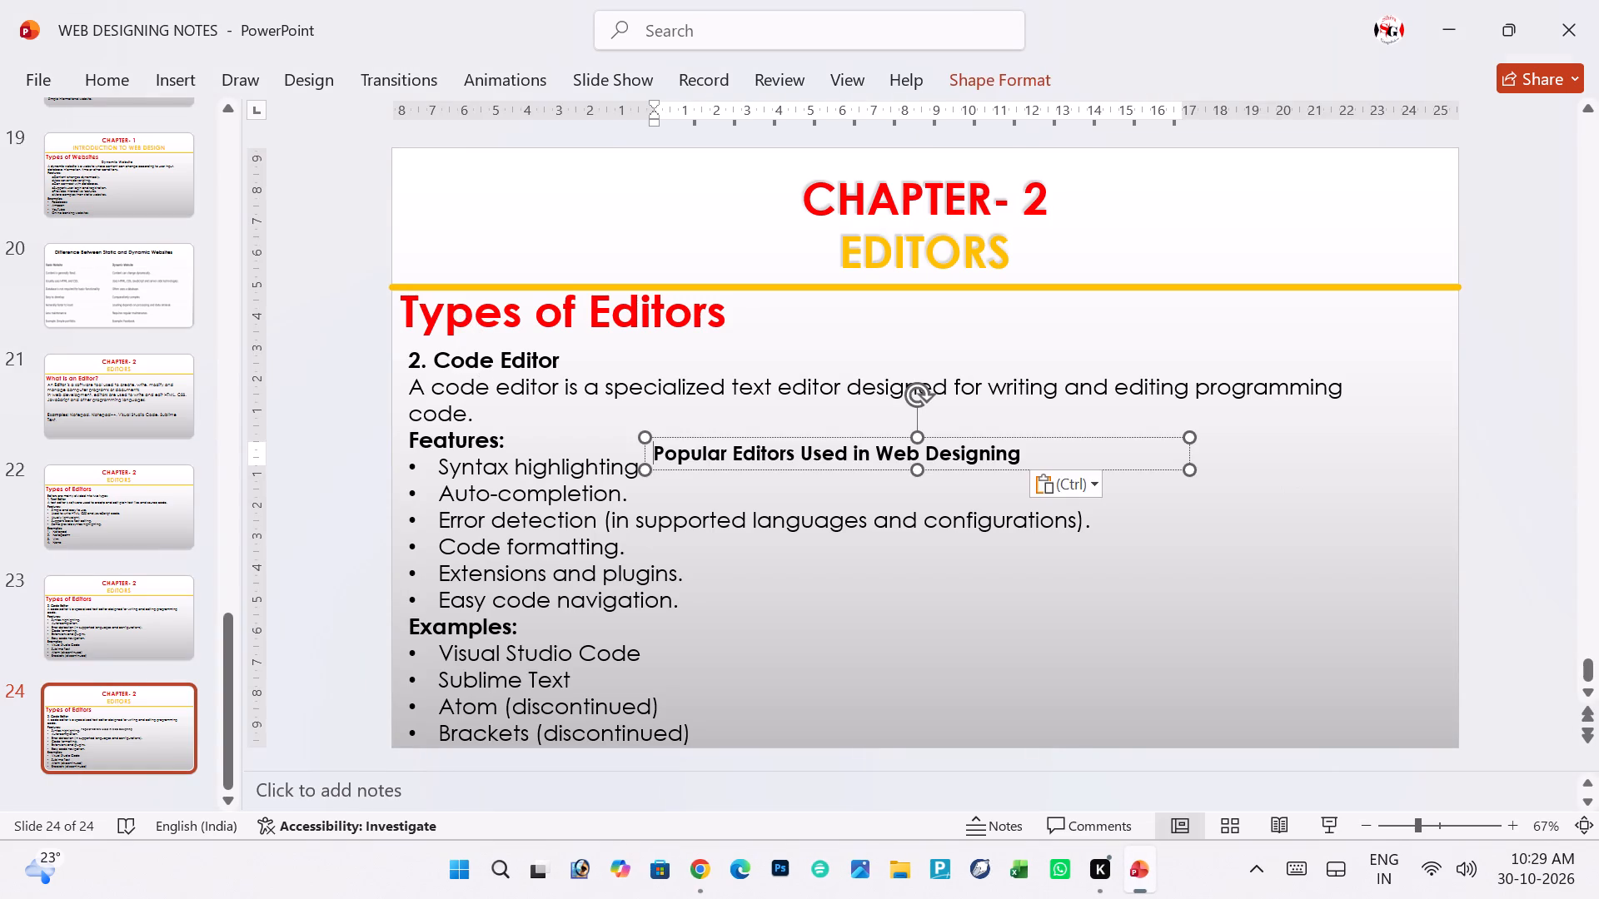
key("ctrl+z")
left_click(630, 303)
key("ctrl+a")
key("ctrl+v")
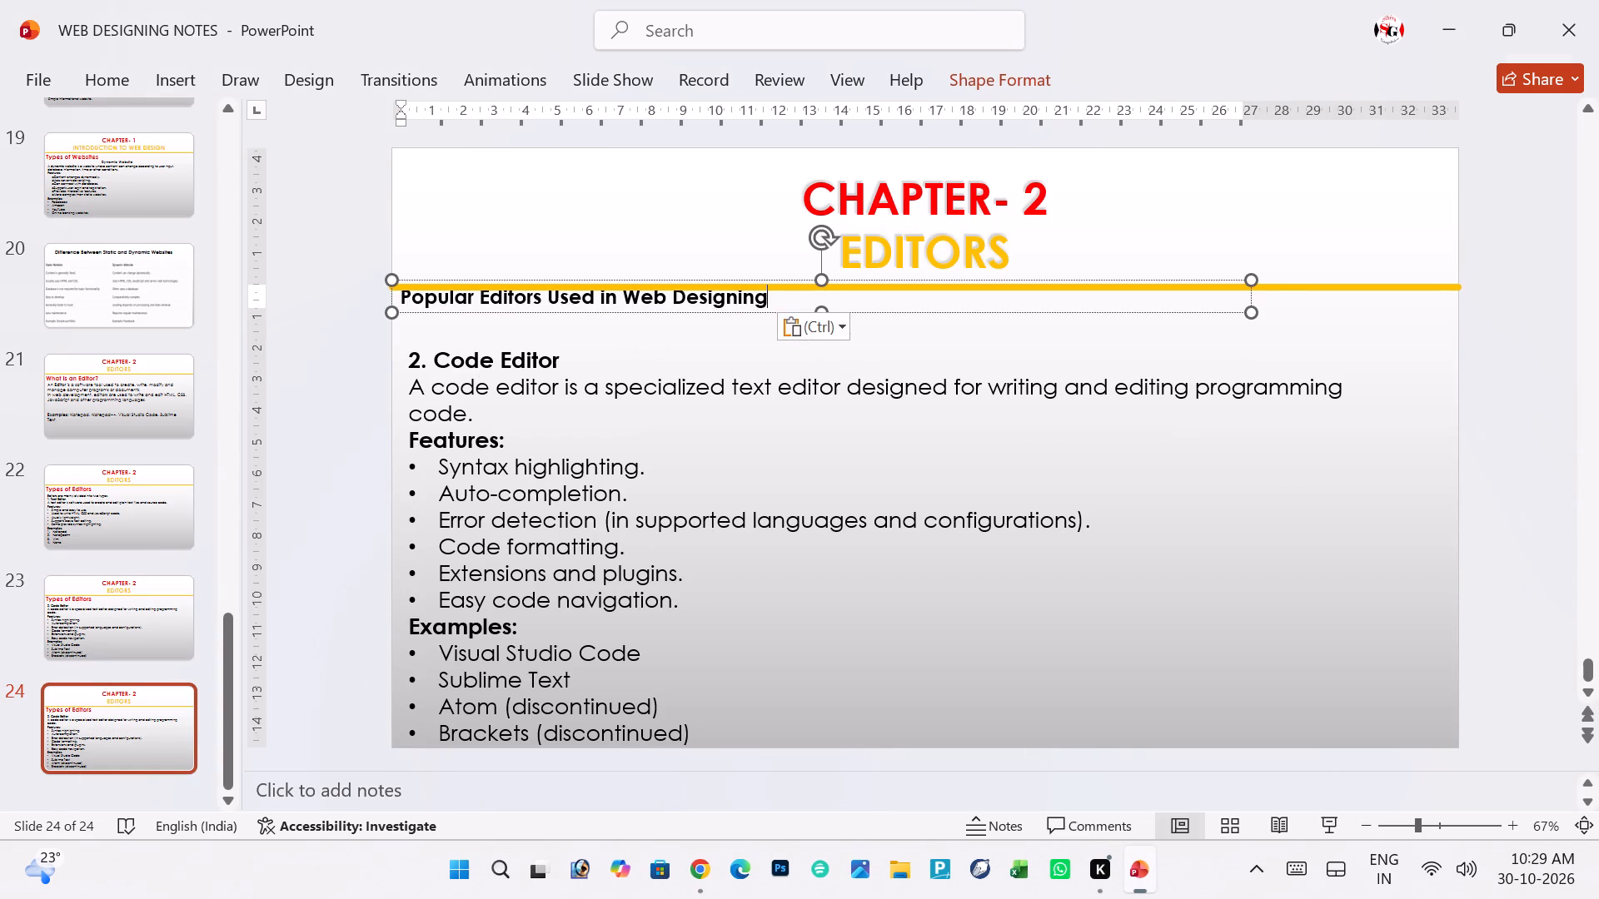
Move the "Popular Editors Used in Web Designing" heading box slightly lower so it sits beneath the yellow divider line.
left_click(700, 310)
left_click_drag(700, 310, 700, 315)
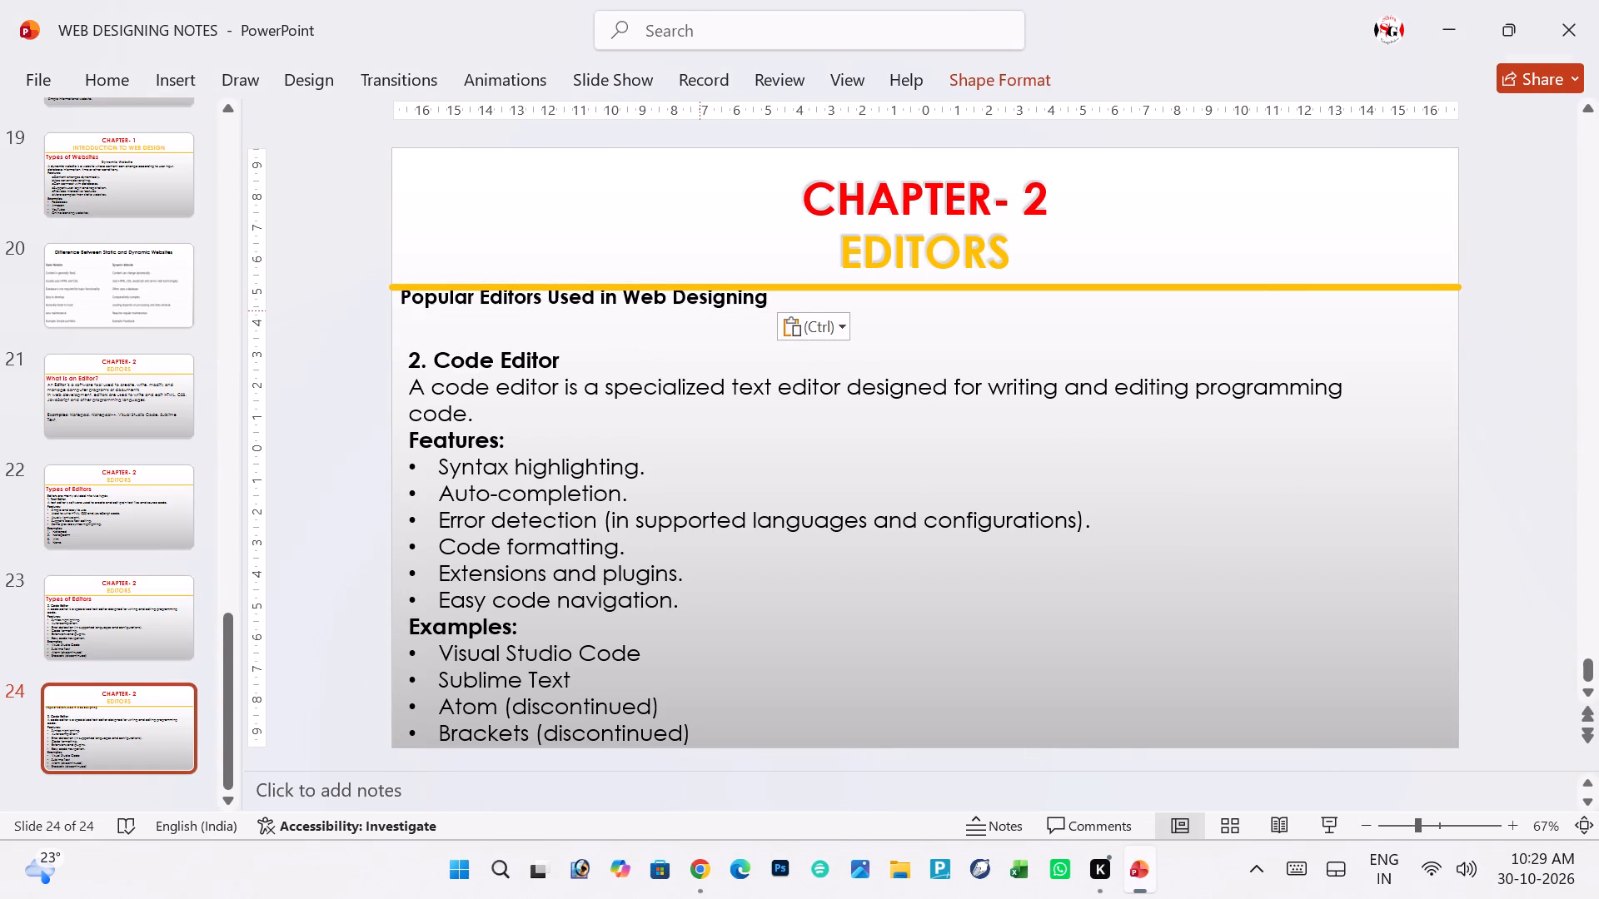
left_click_drag(700, 315, 700, 324)
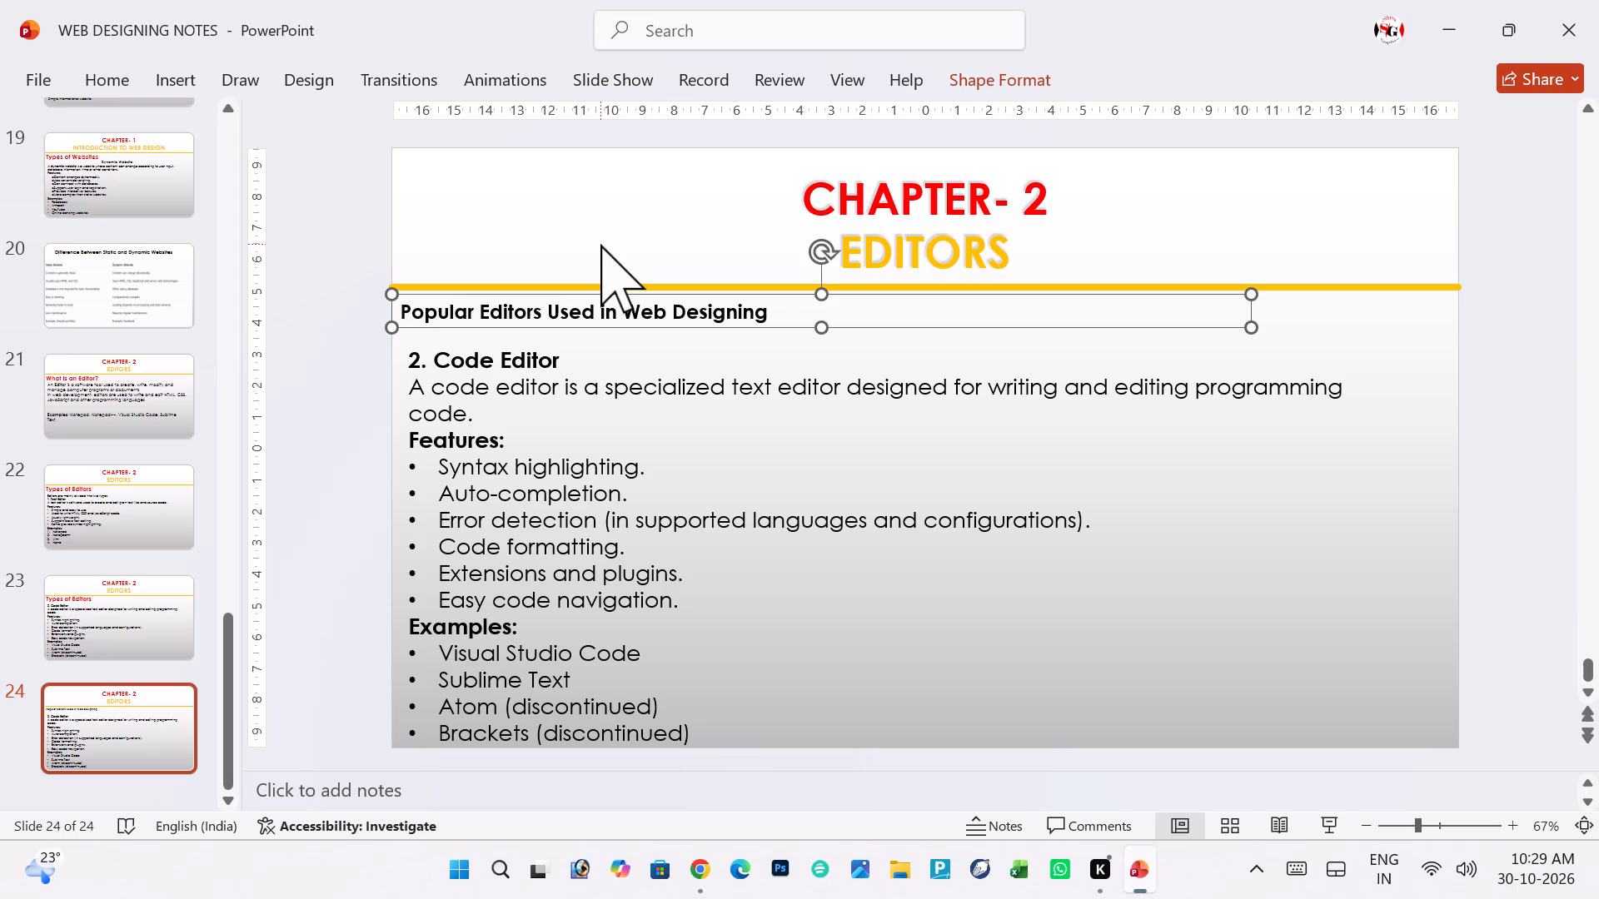
Format the "Popular Editors Used in Web Designing" heading as 28 pt, centre-aligned red text.
left_click(132, 72)
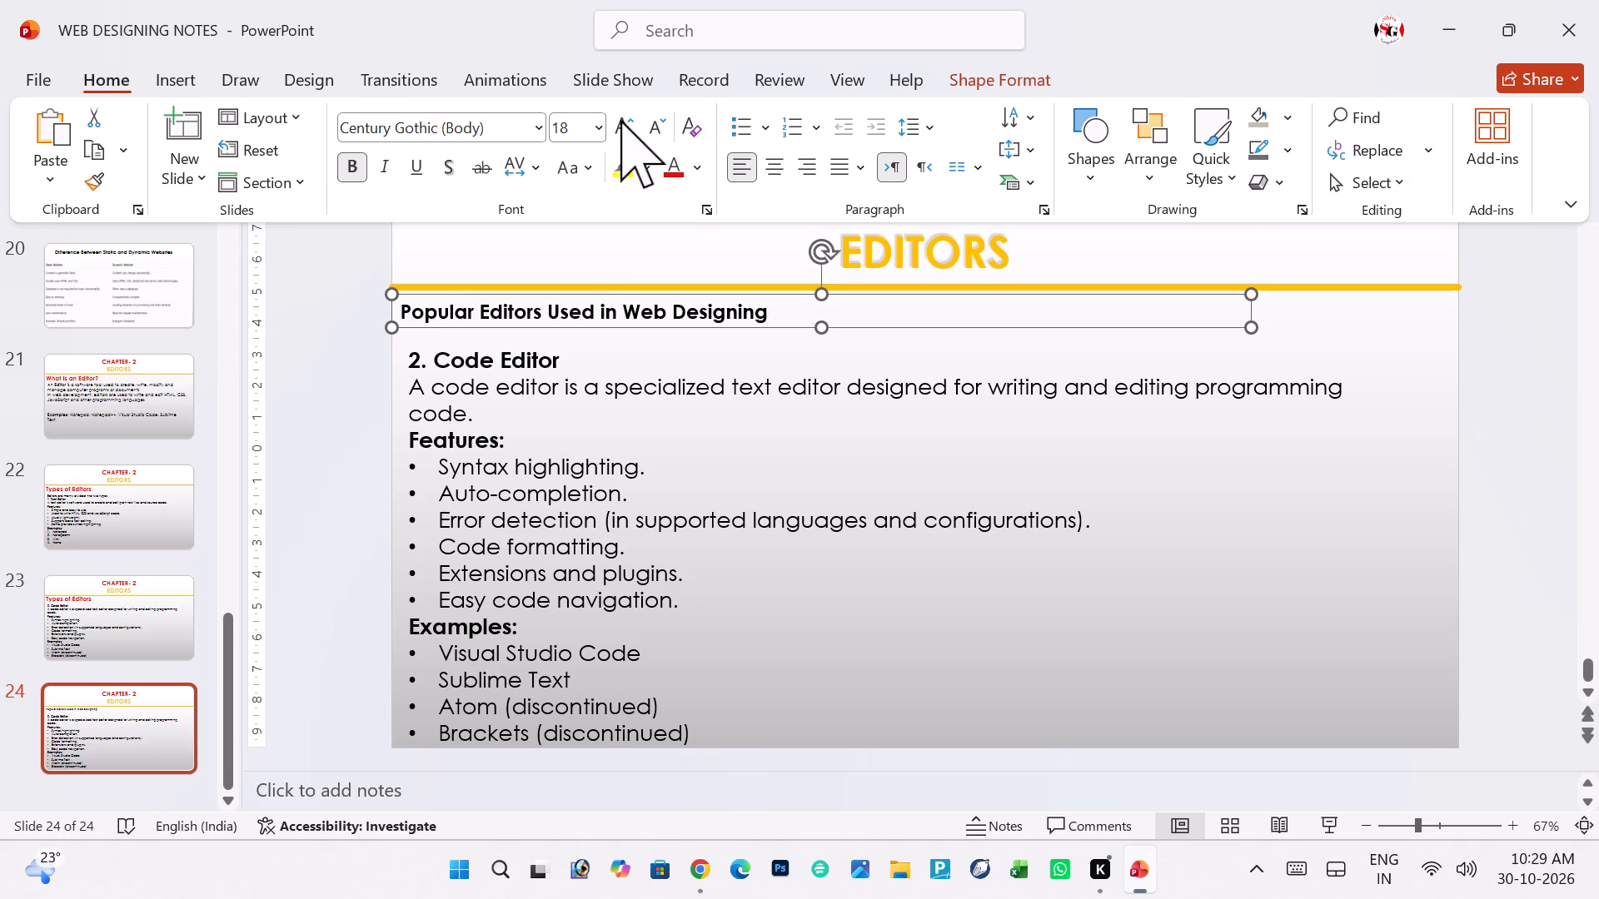
triple_click(620, 119)
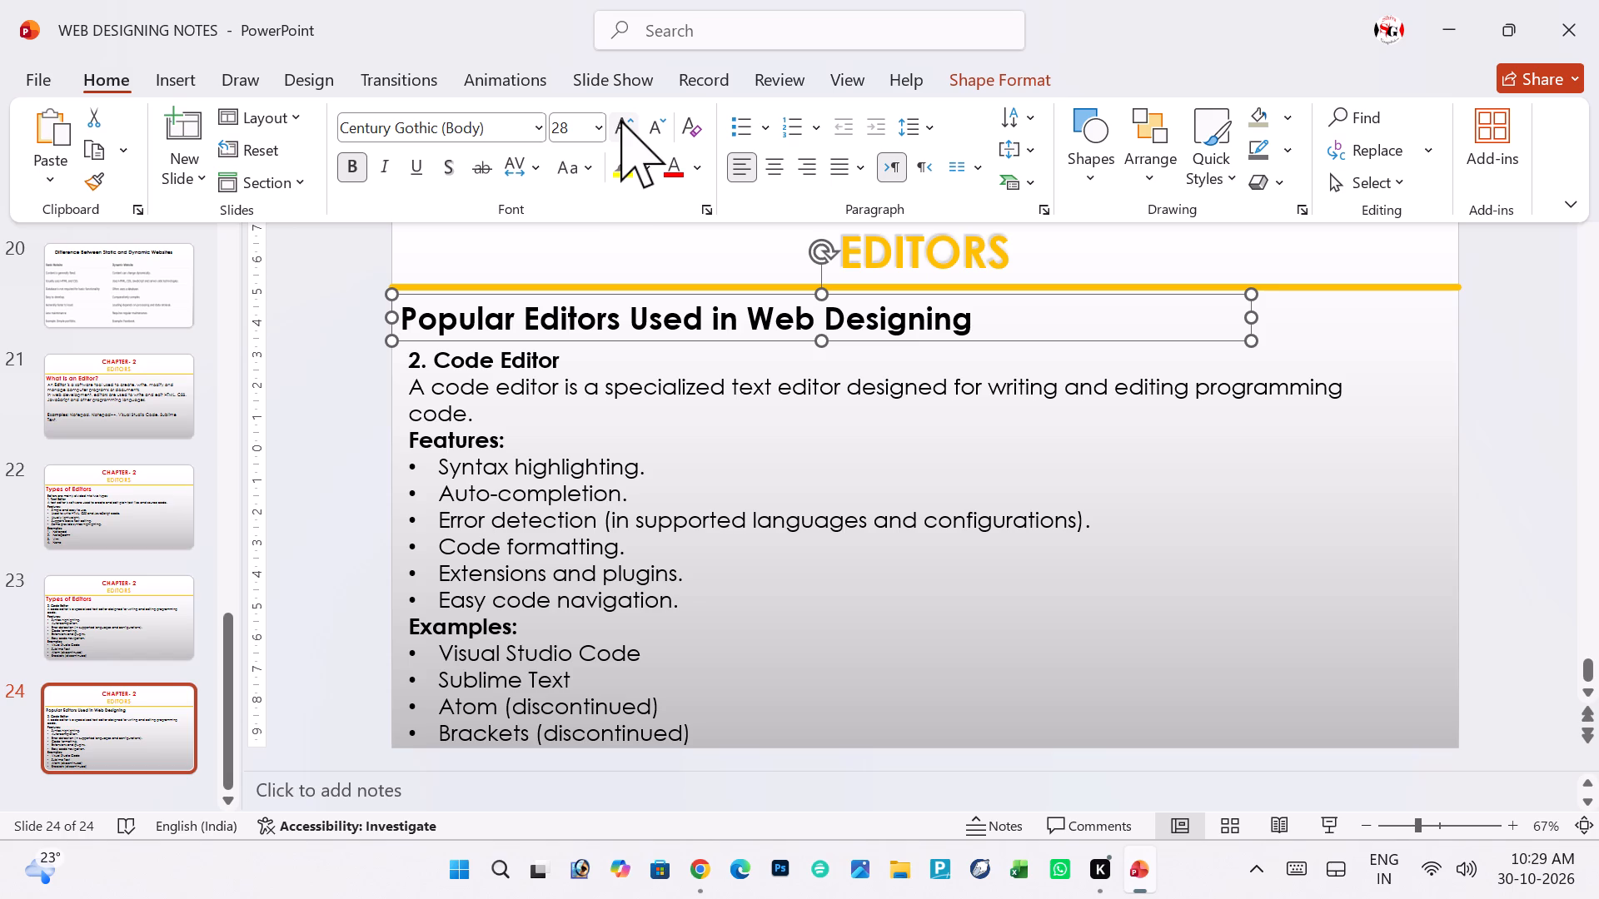
left_click(771, 167)
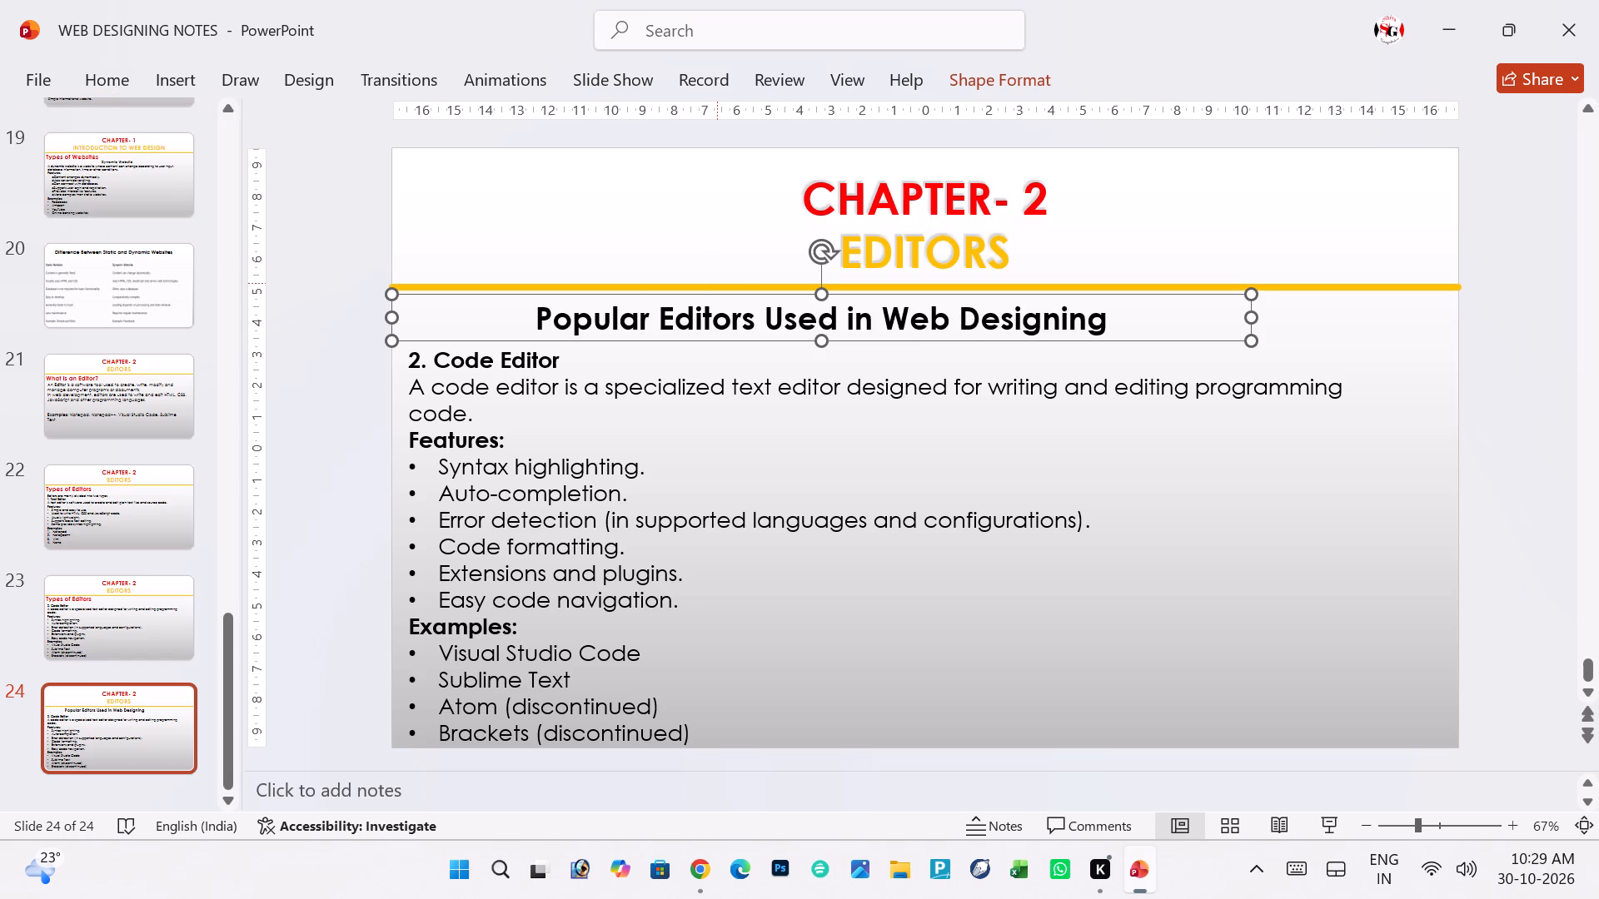
left_click(84, 70)
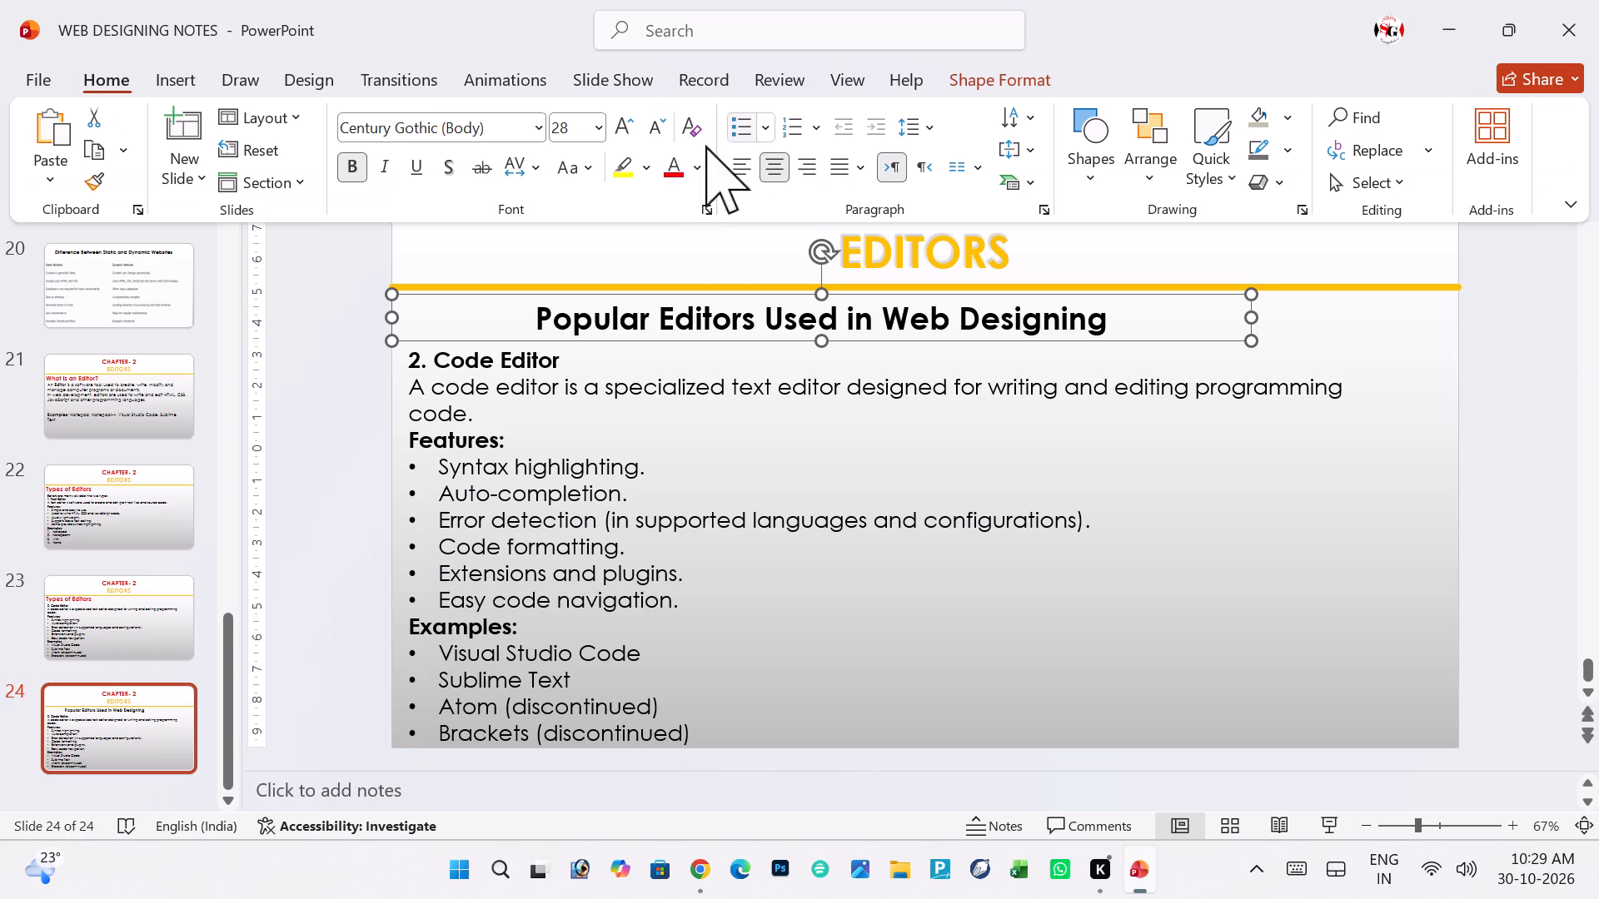
left_click(673, 159)
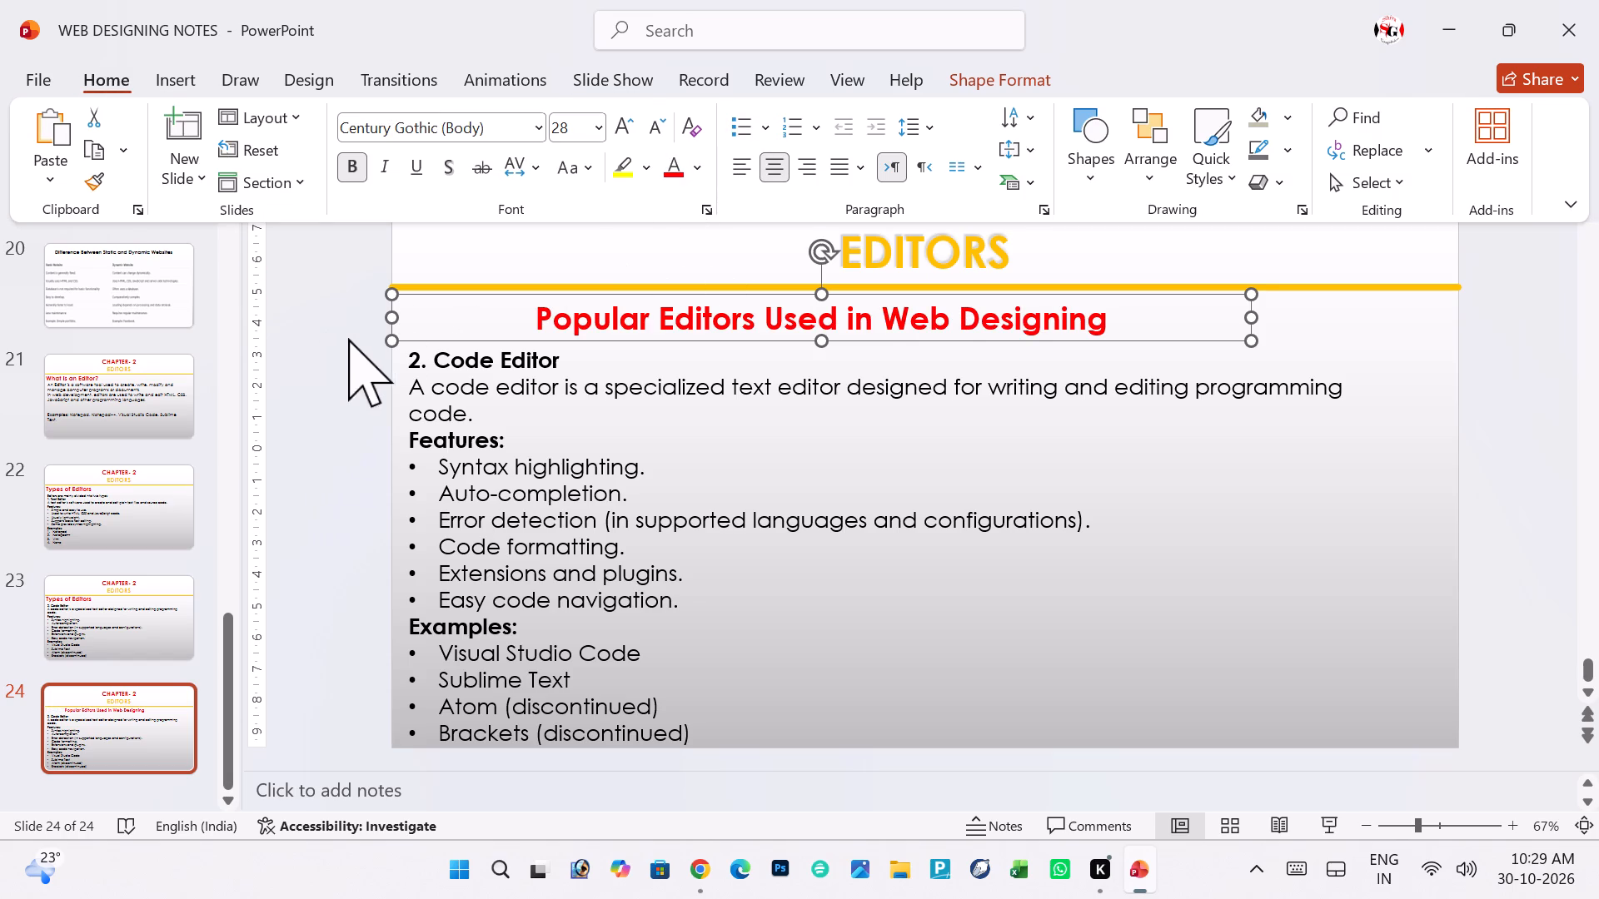
Move the "Popular Editors Used in Web Designing" heading box sideways to centre it under the EDITORS title on slide 24.
left_click(723, 341)
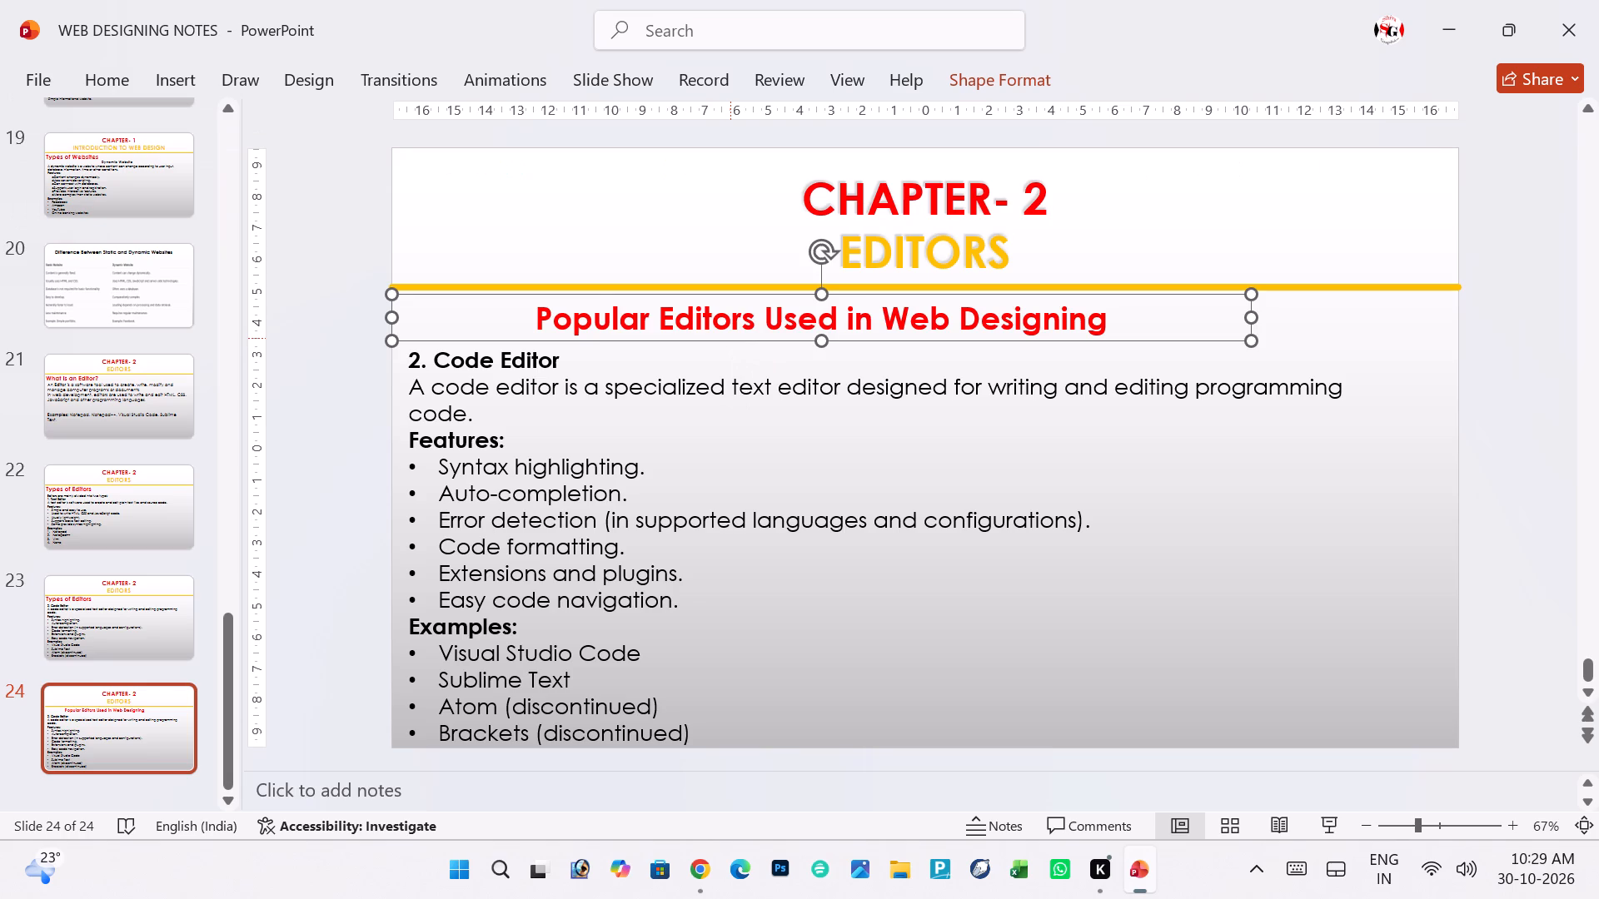
left_click_drag(730, 338, 825, 340)
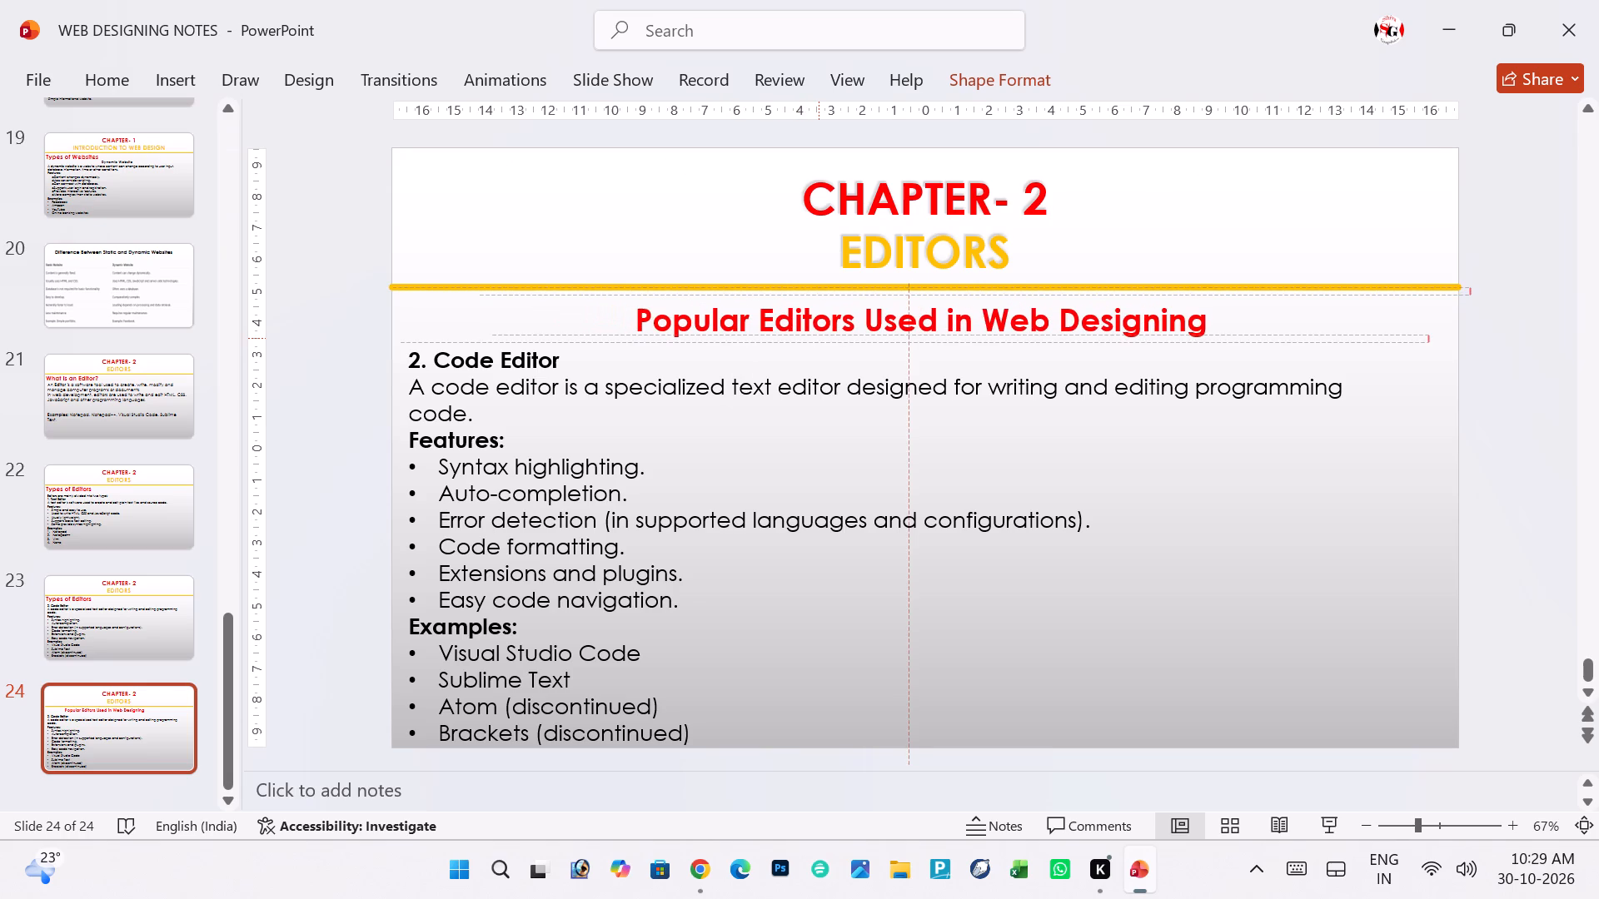
left_click_drag(825, 340, 826, 340)
left_click(340, 322)
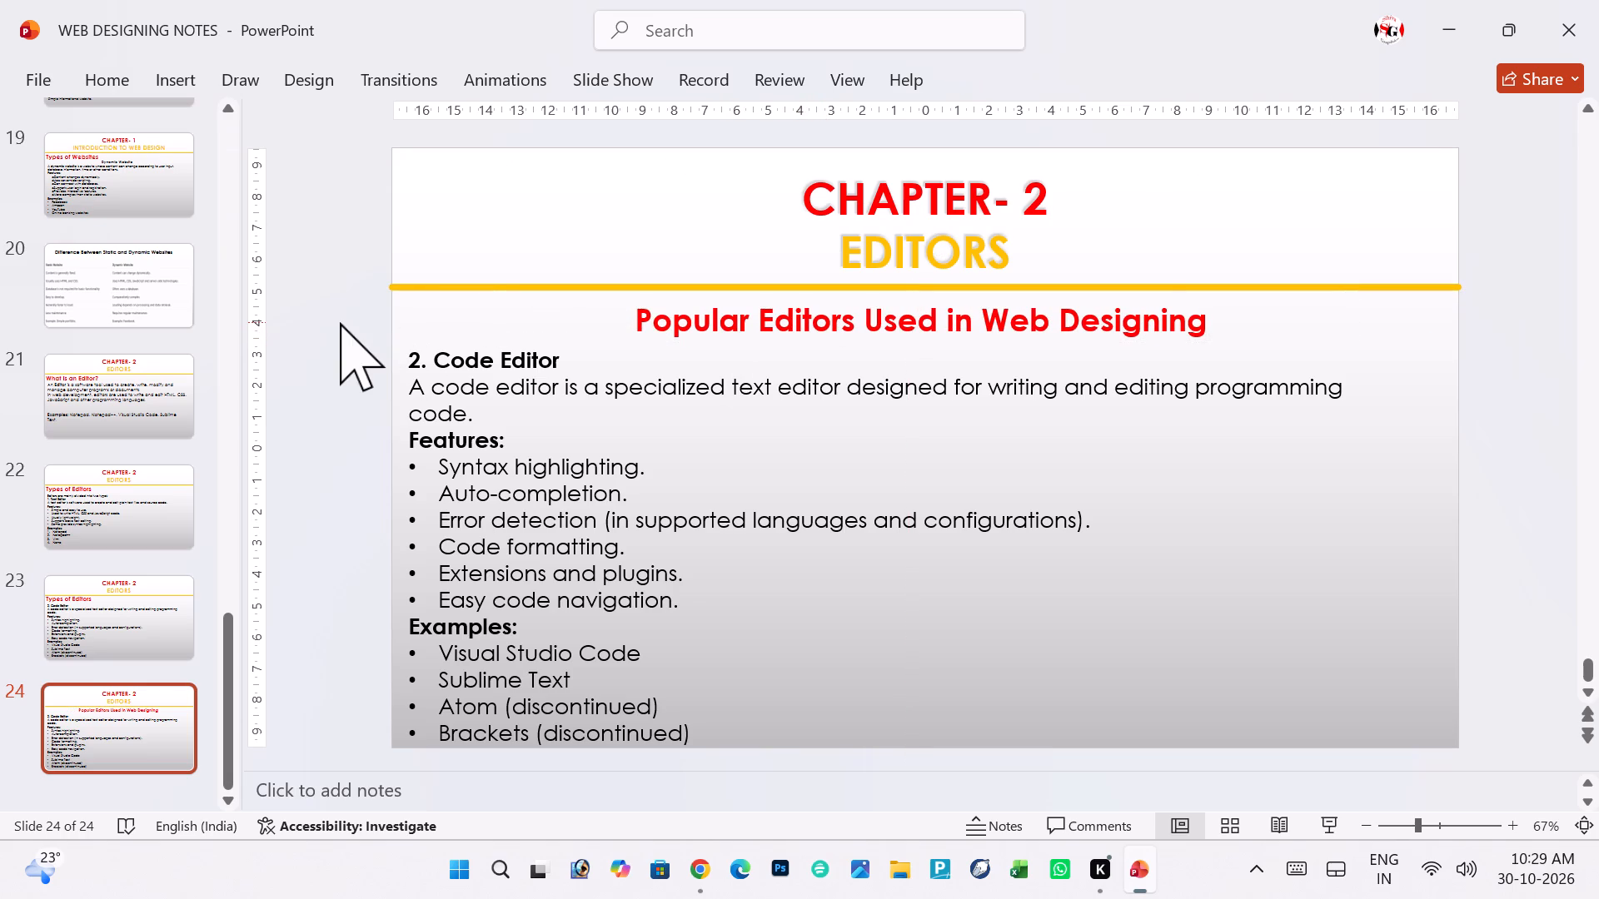
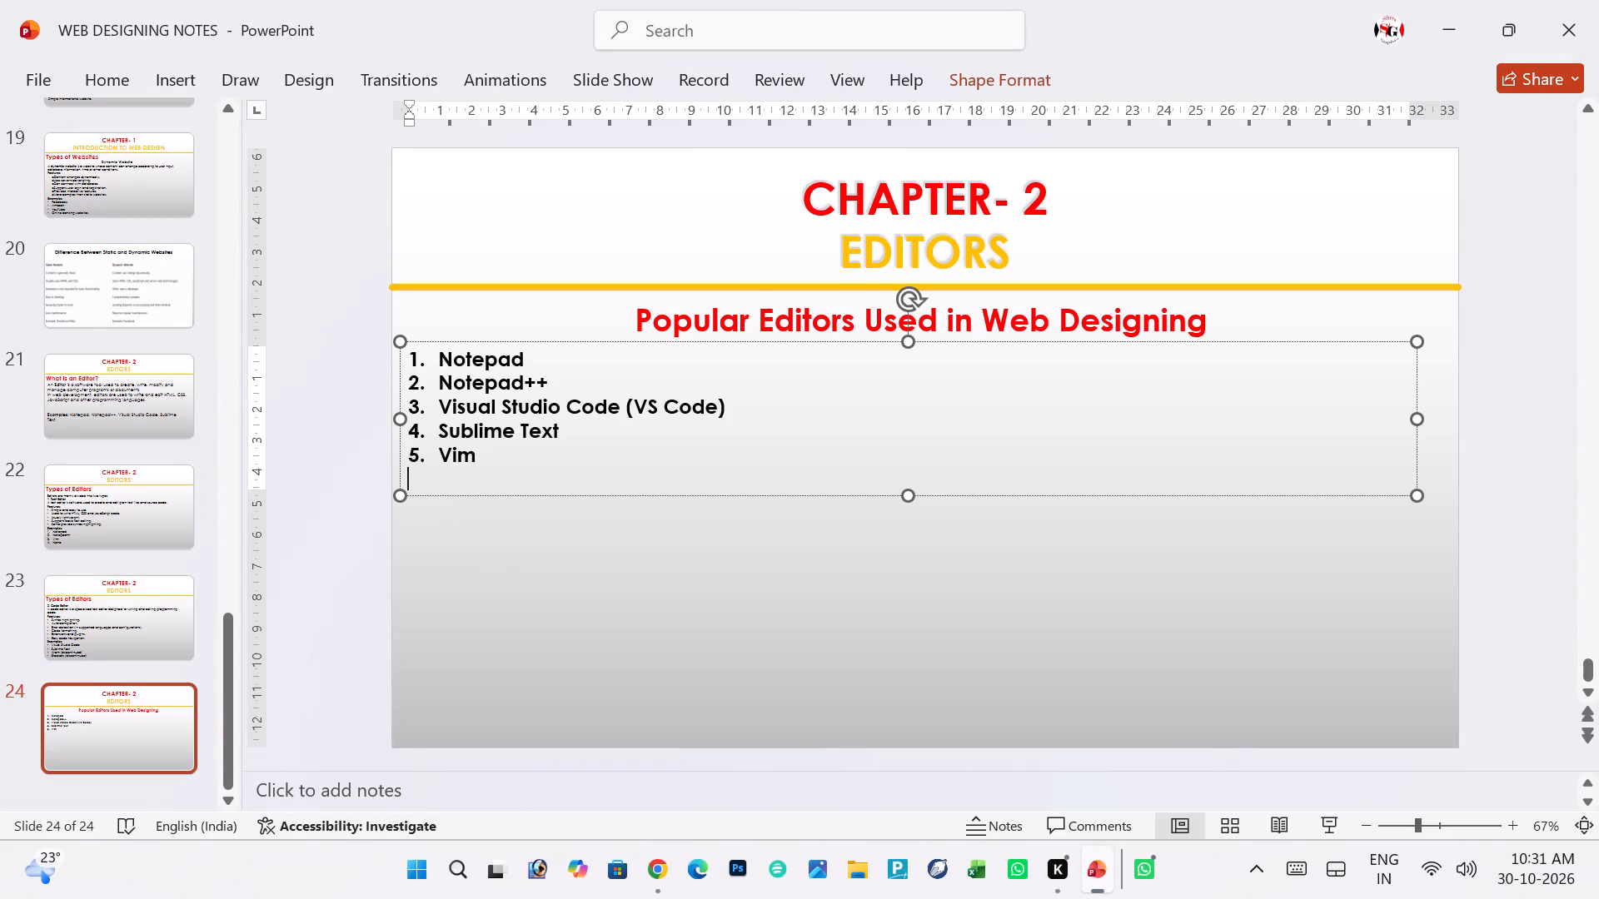
left_click_drag(110, 82, 586, 187)
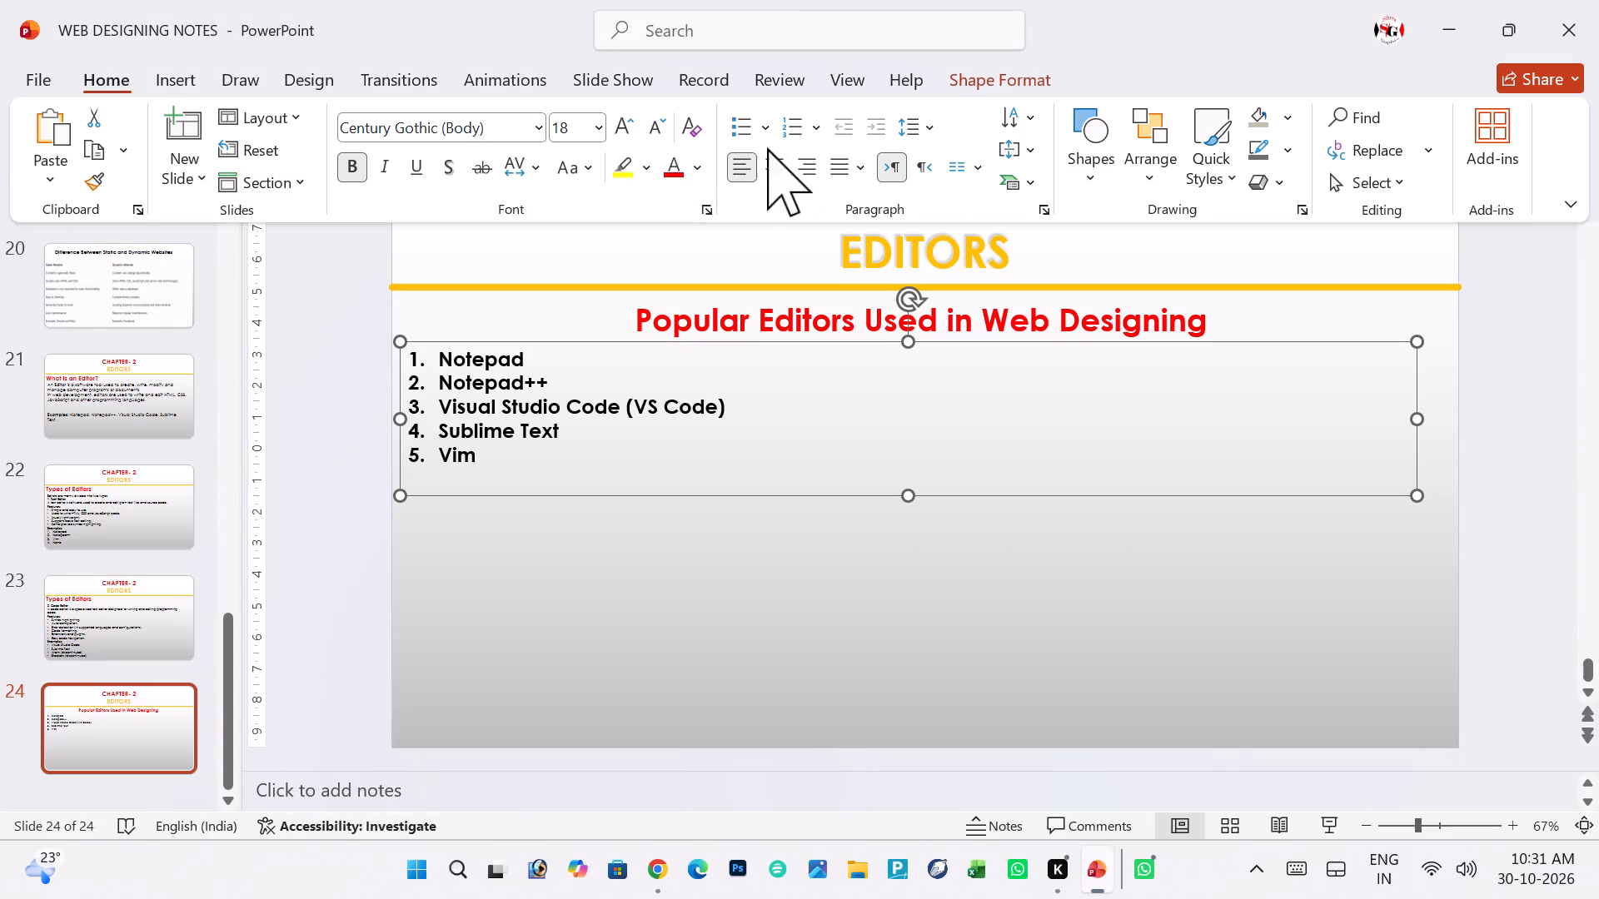
double_click(625, 123)
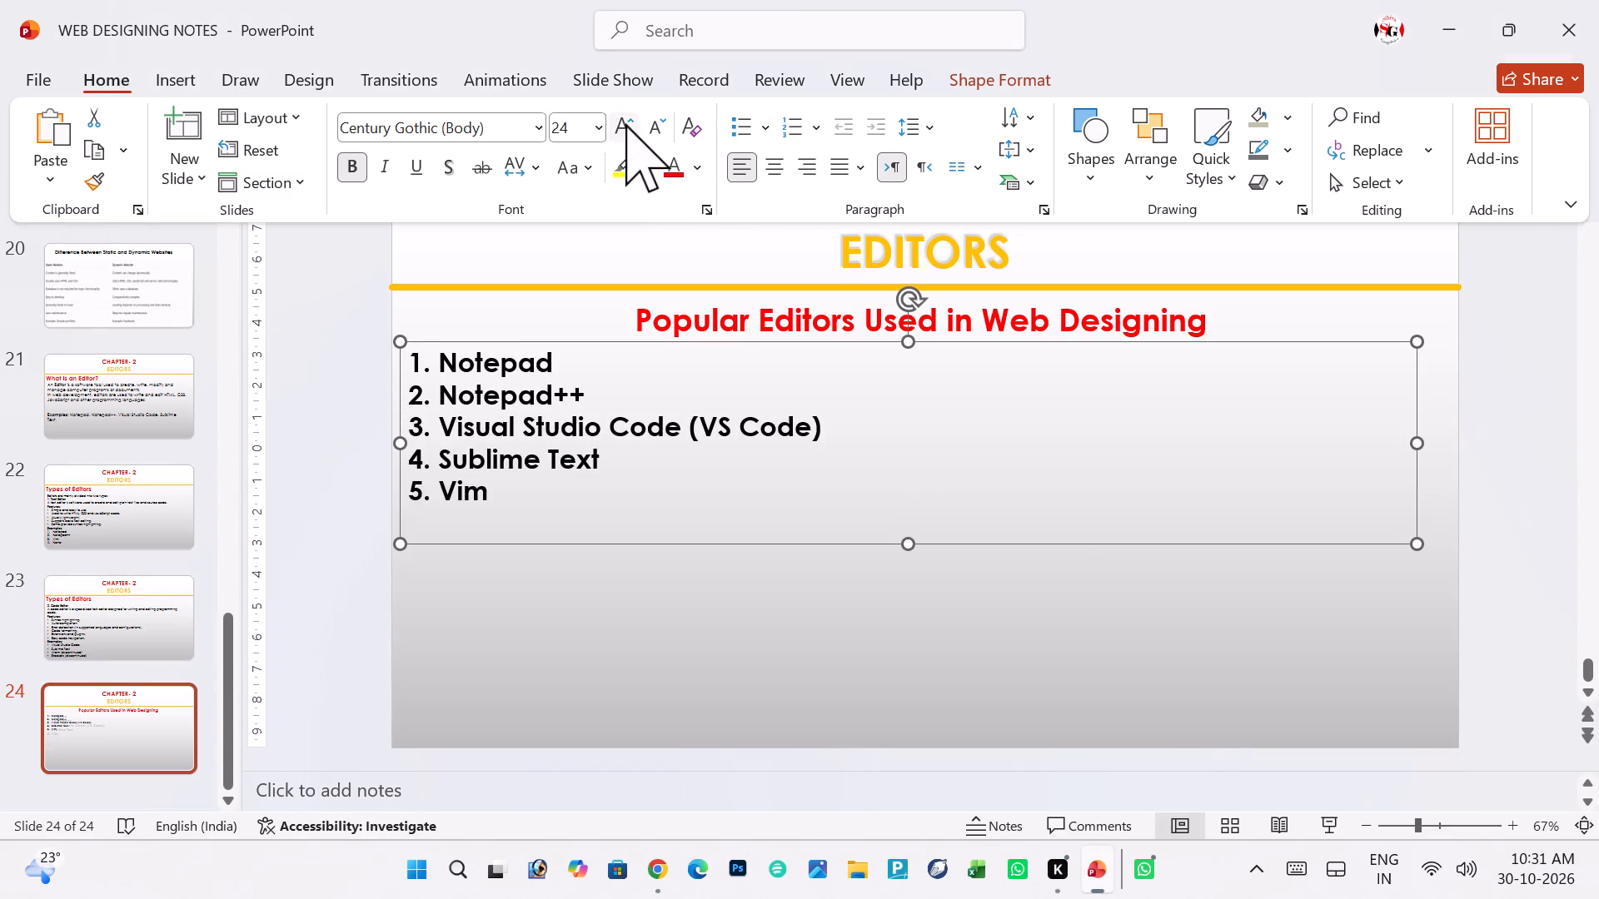
left_click(625, 123)
left_click(350, 345)
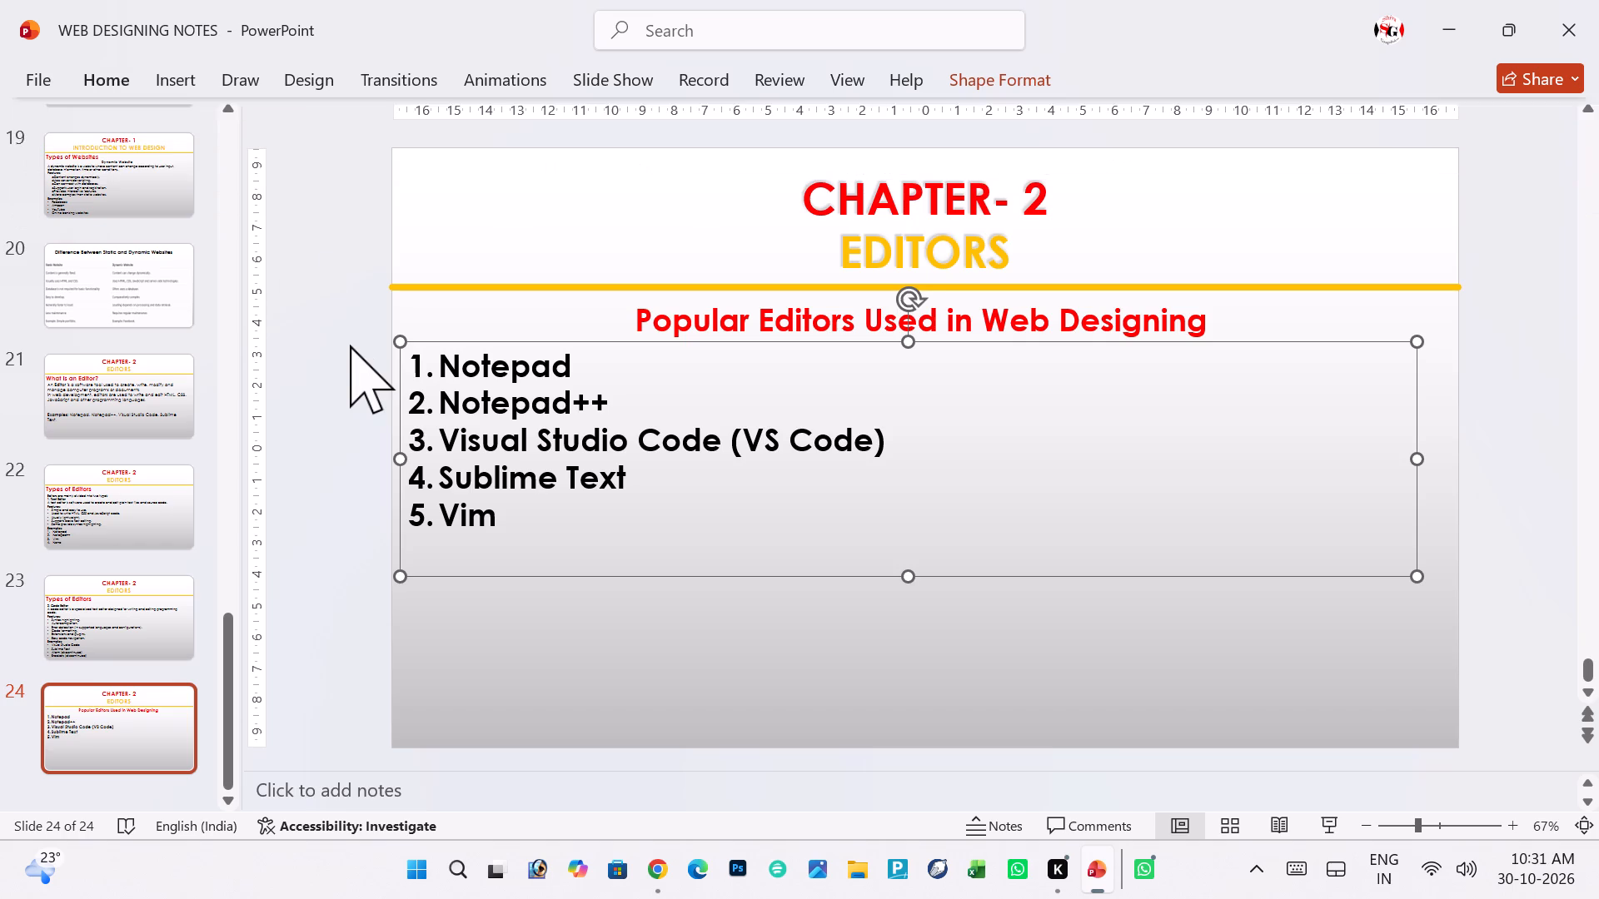
left_click(350, 345)
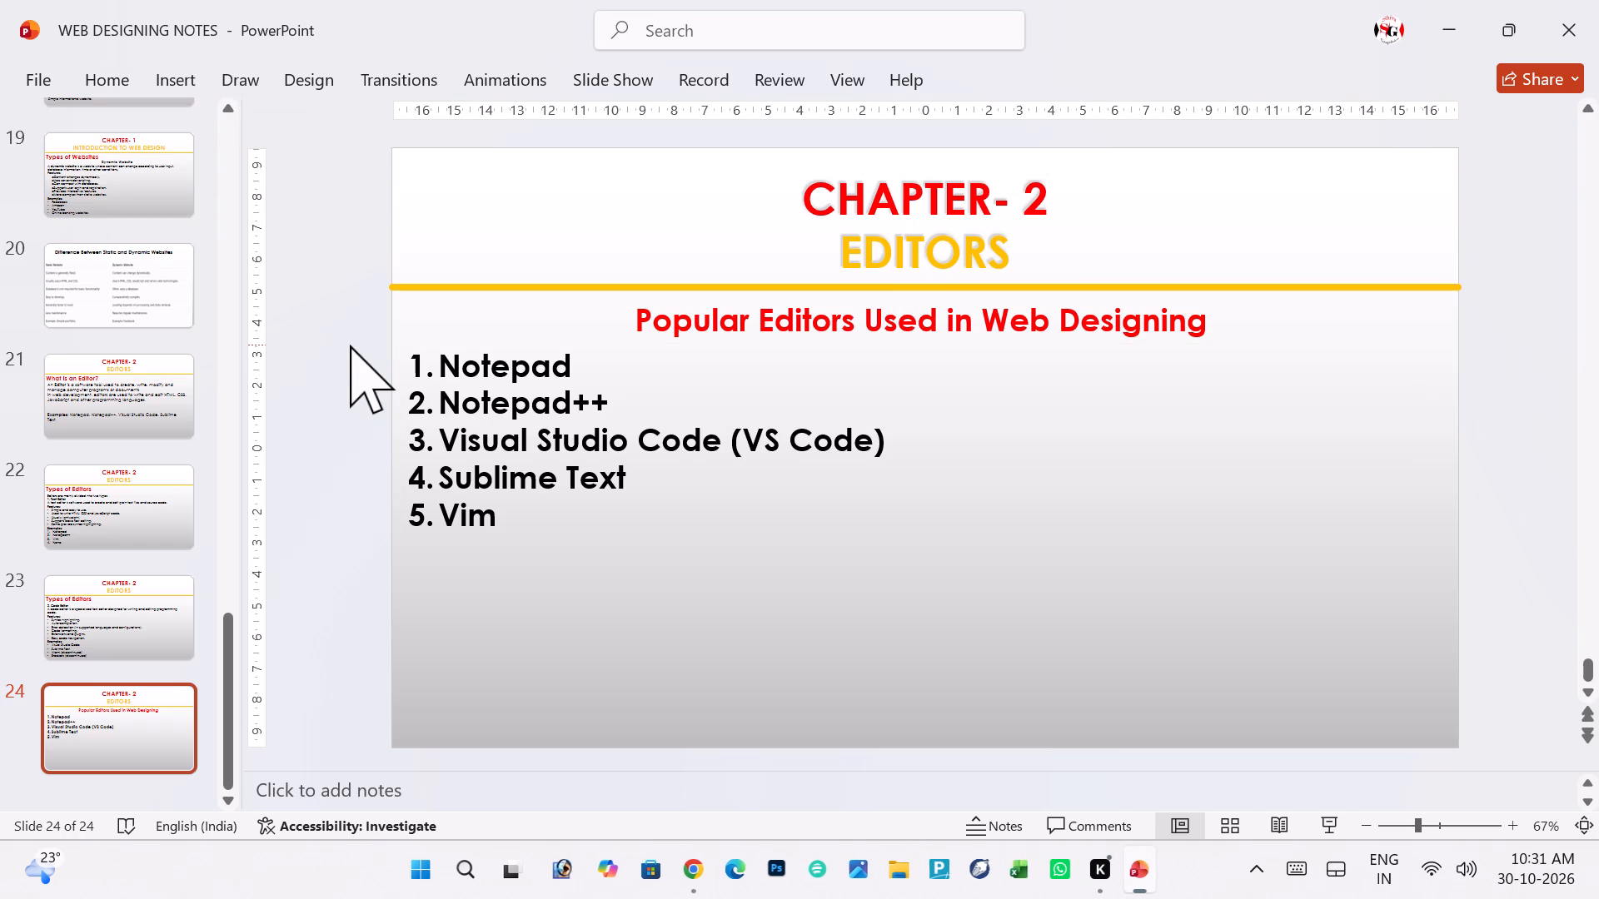
left_click(350, 345)
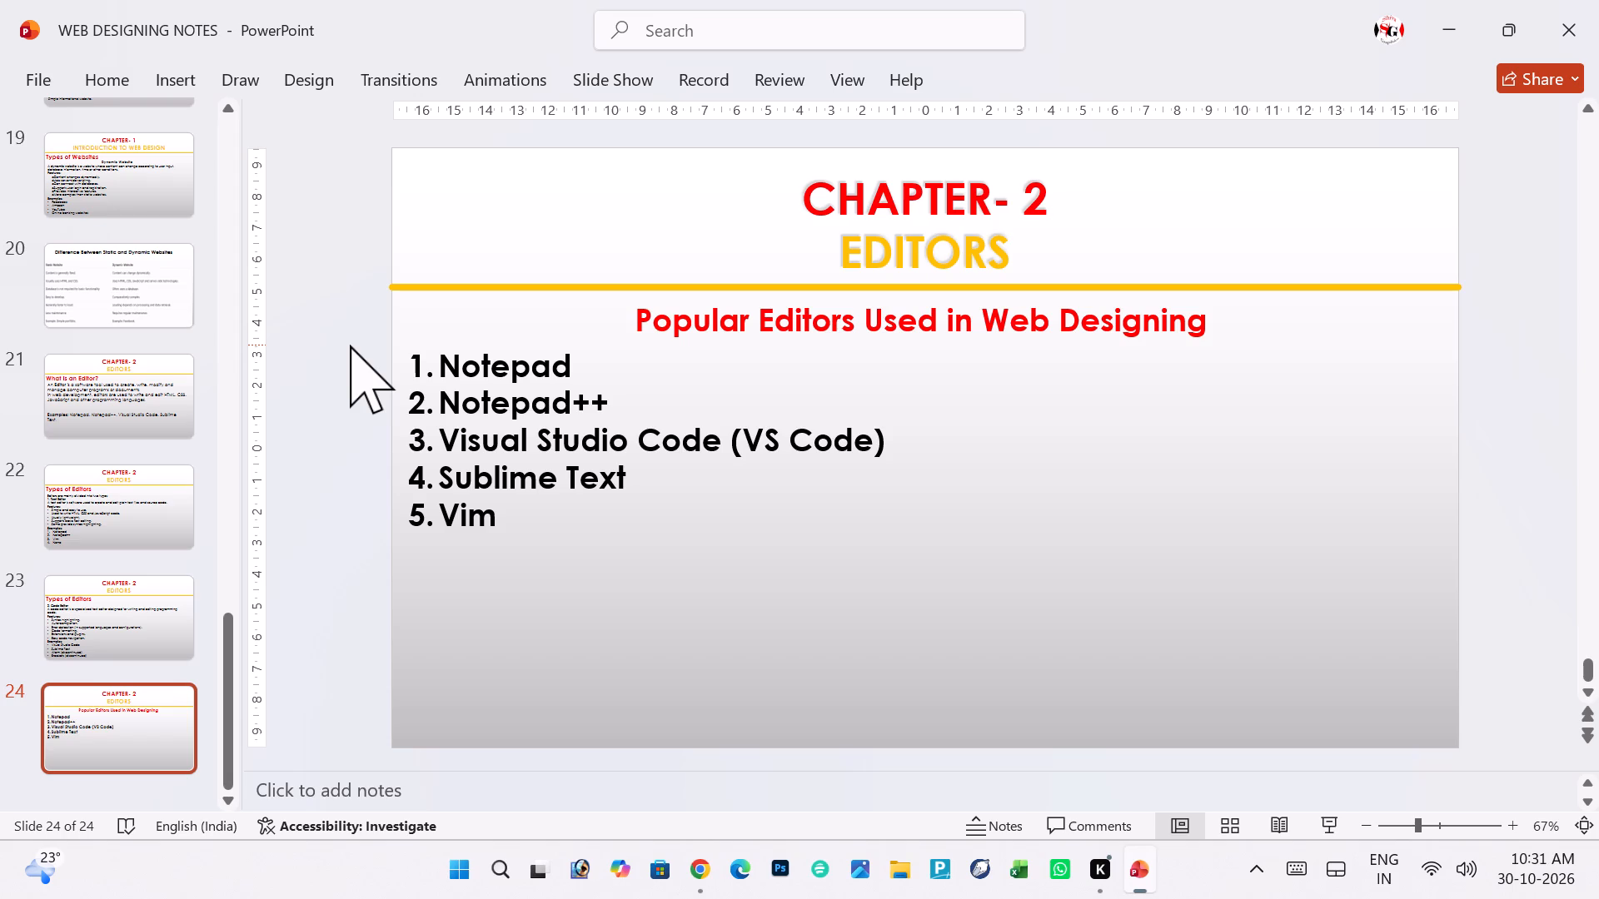
Check the HTML Basics topics that follow Editors in the O Level syllabus PDF in Chrome.
key("alt+Tab")
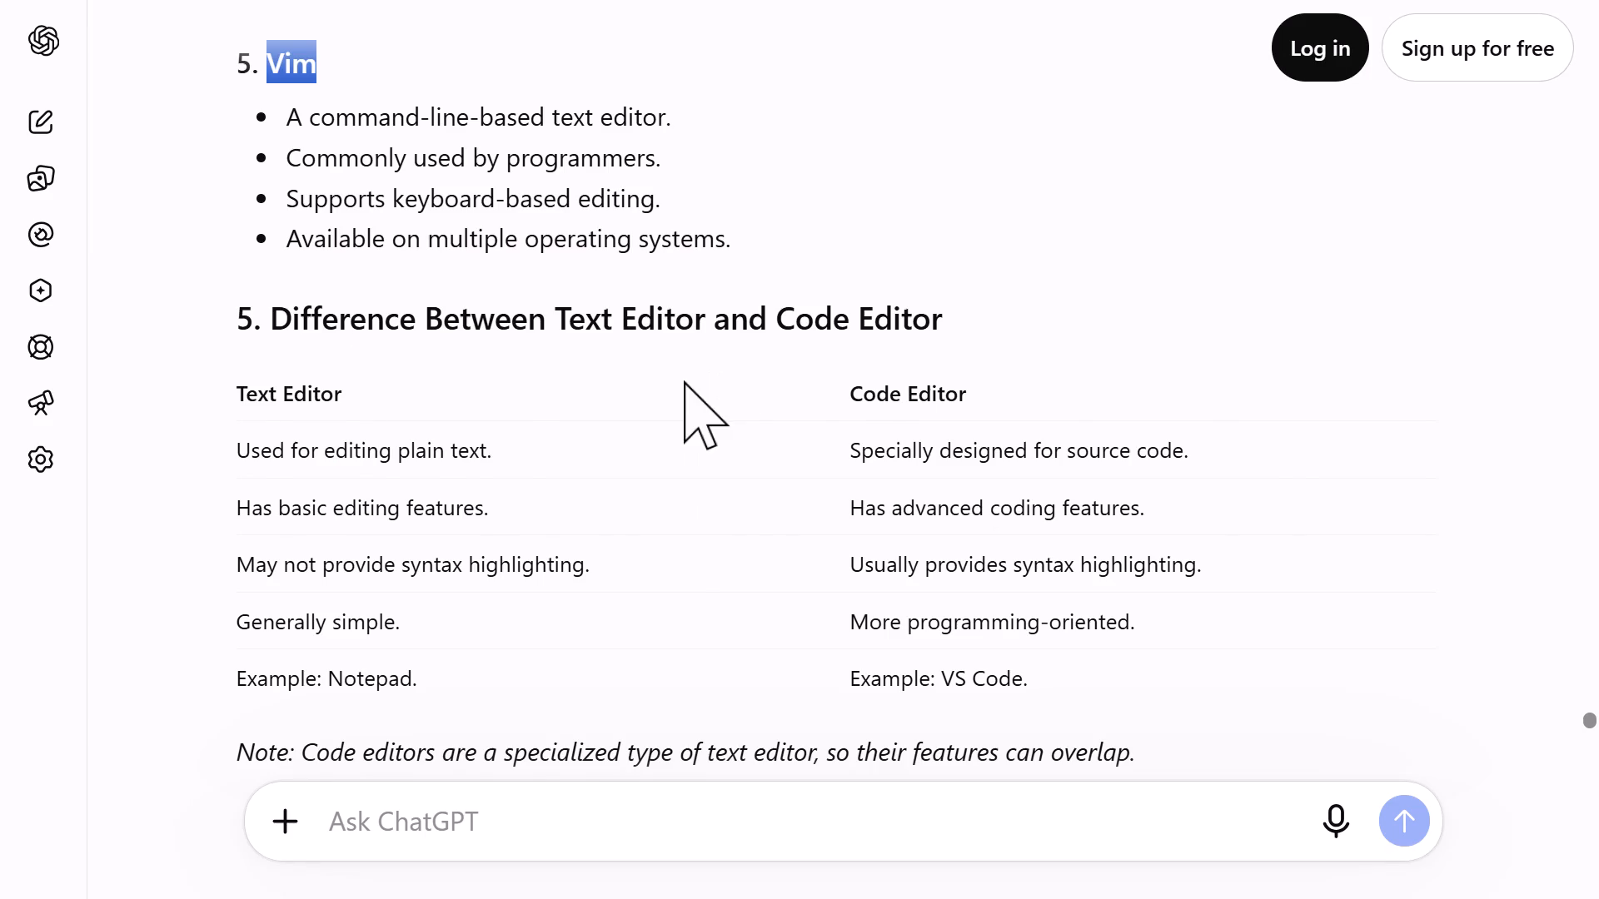
key("ctrl+Tab")
scroll(426, 424, "down", 1)
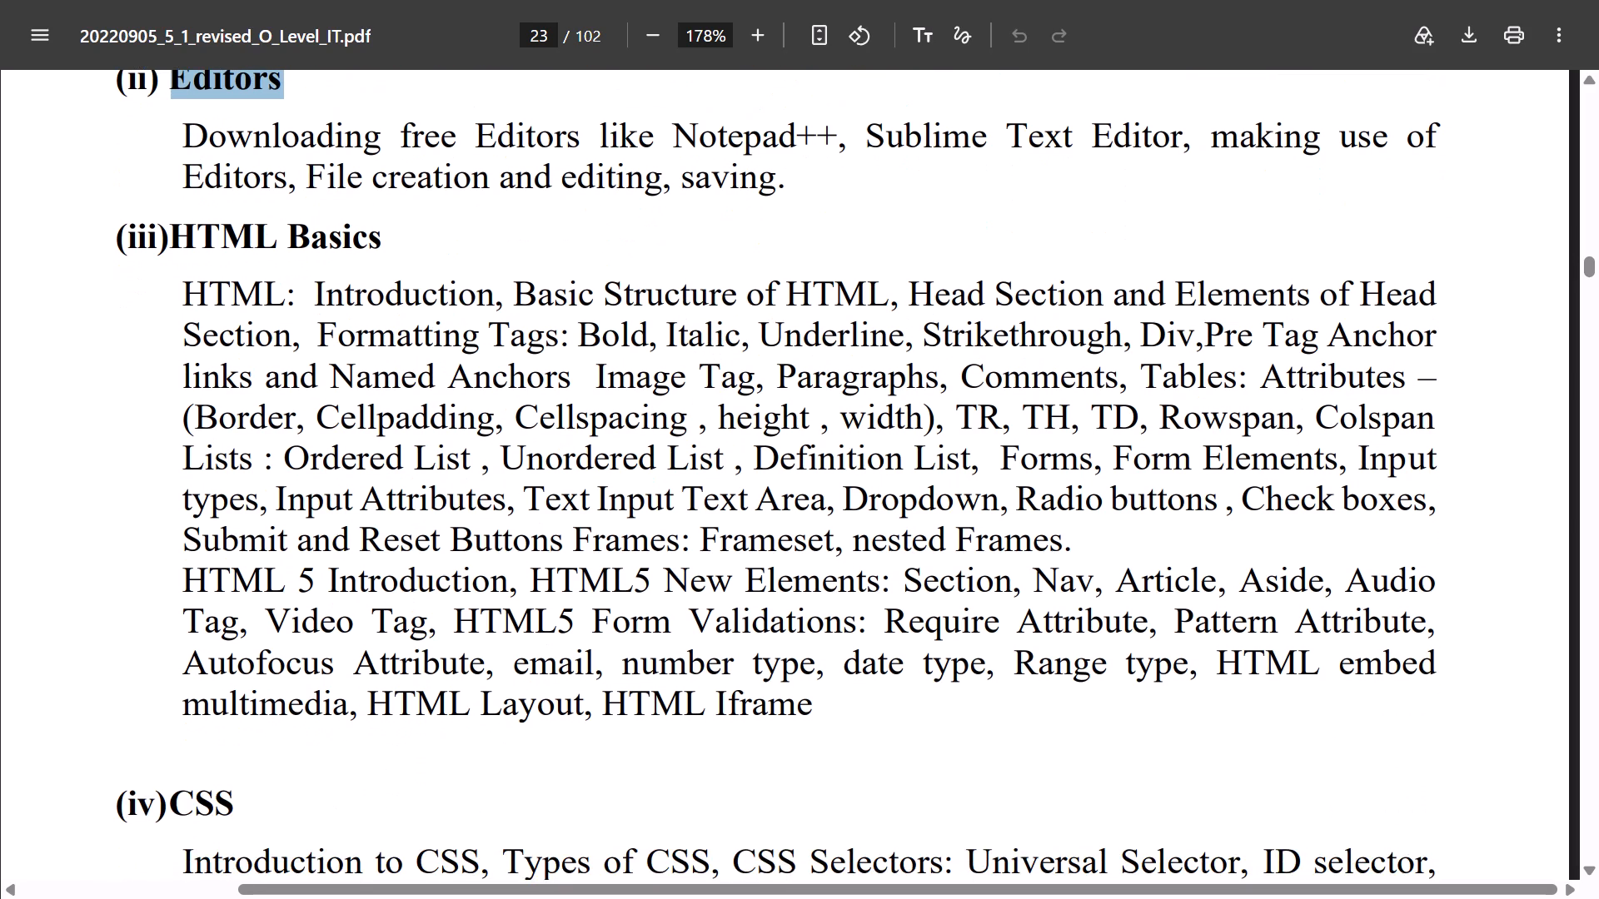
scroll(426, 424, "down", 2)
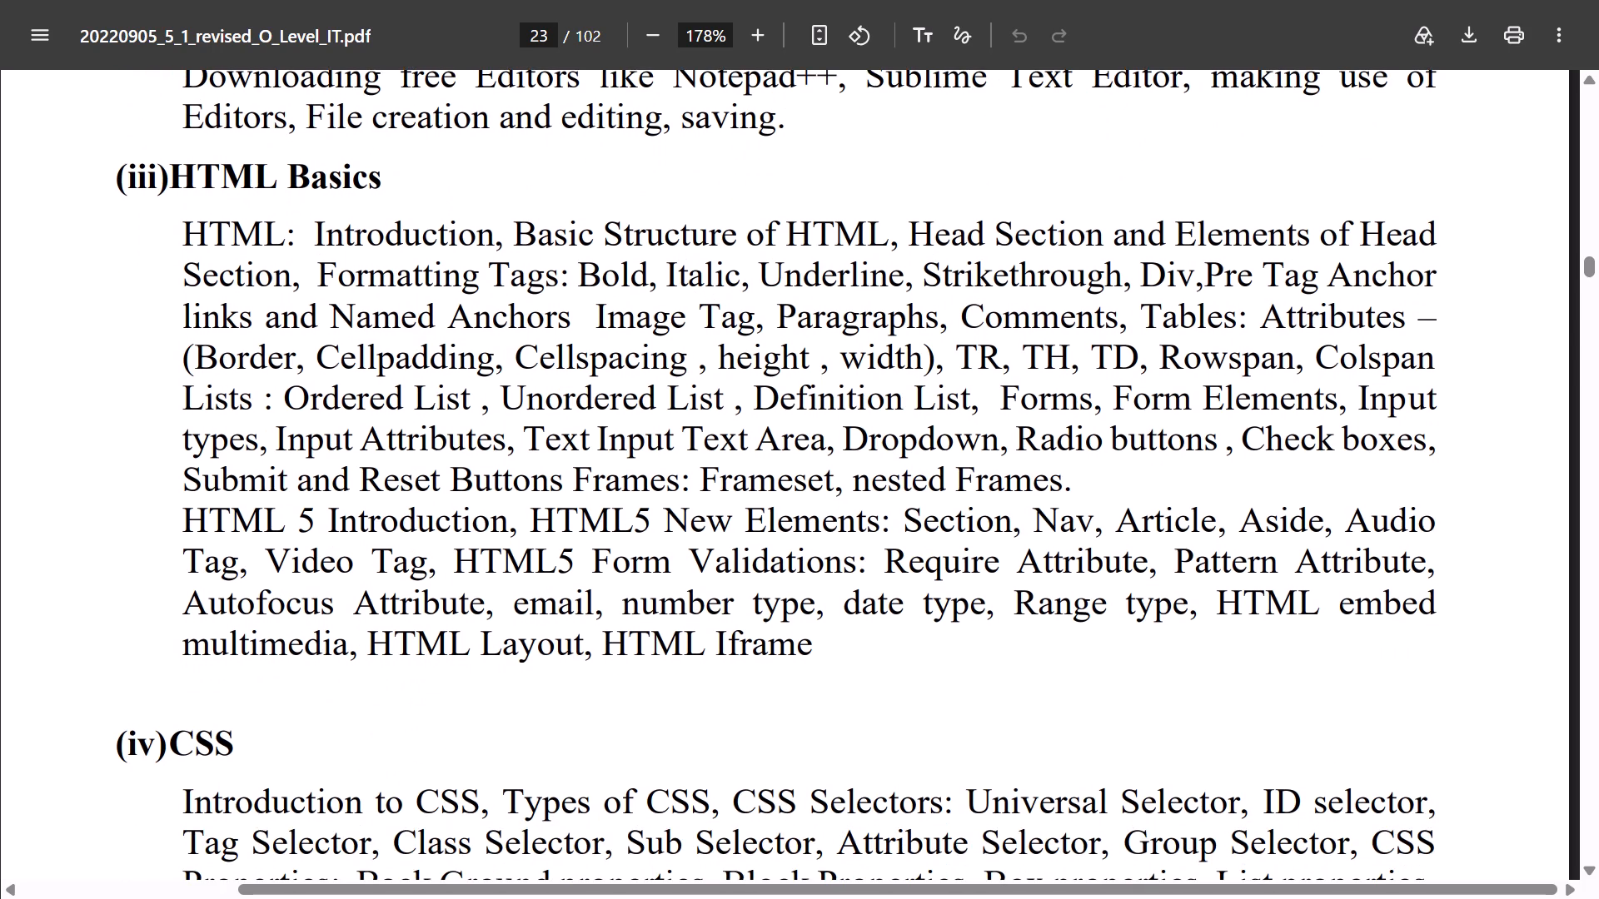
Duplicate slide 24 in PowerPoint, placing the copy directly after it as slide 25.
key("alt+Tab")
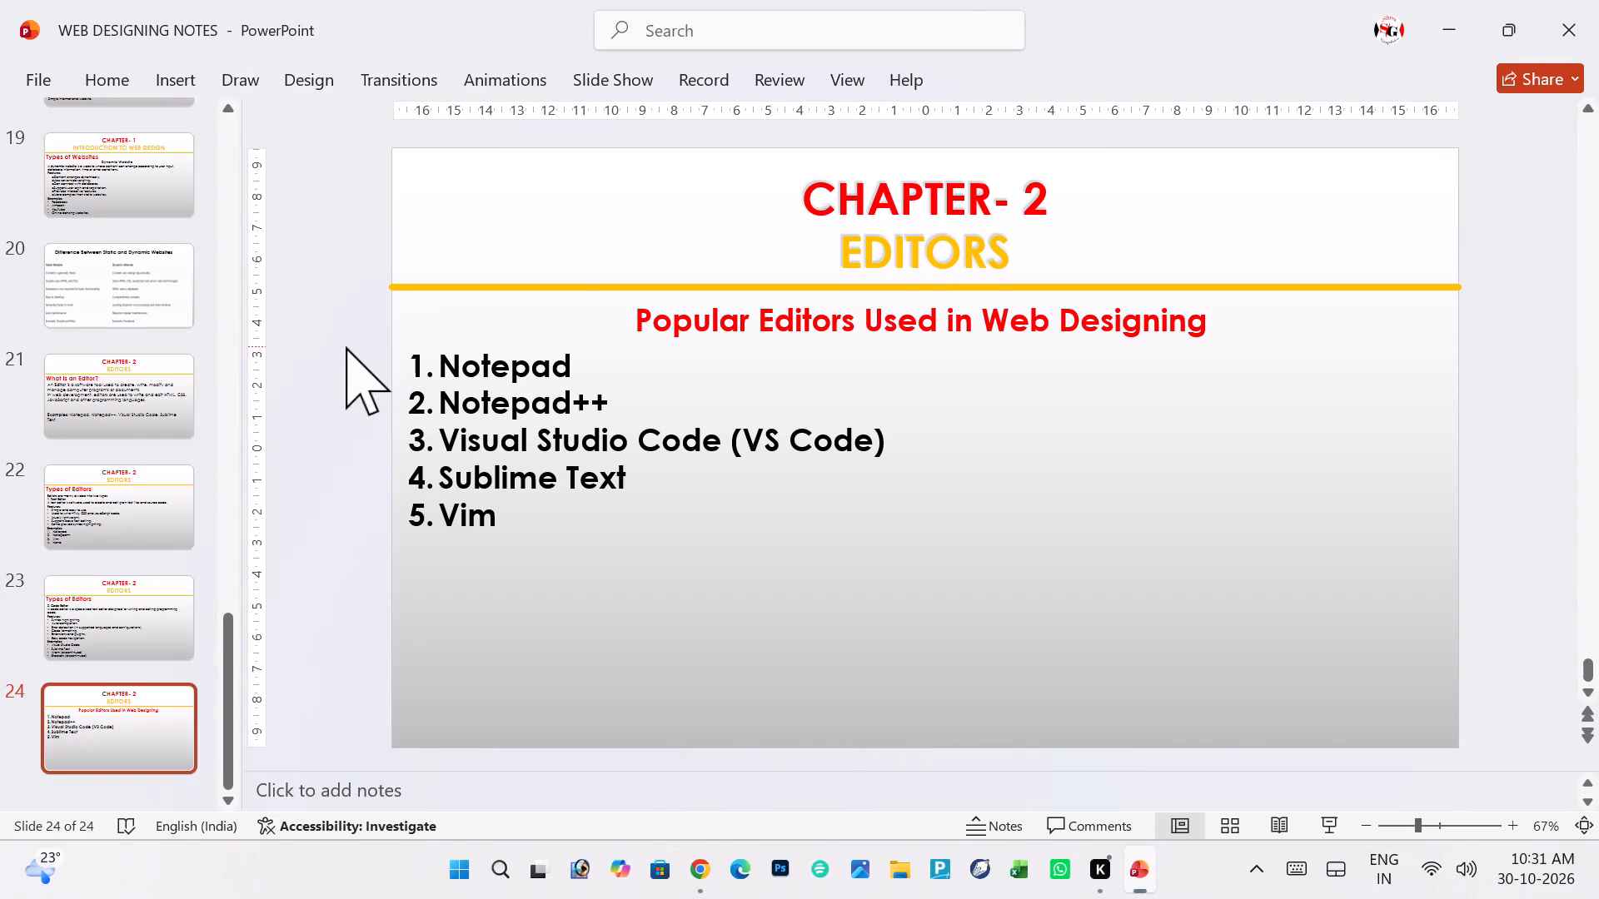
left_click(346, 346)
left_click(138, 743)
key("ctrl+c")
key("ctrl+v")
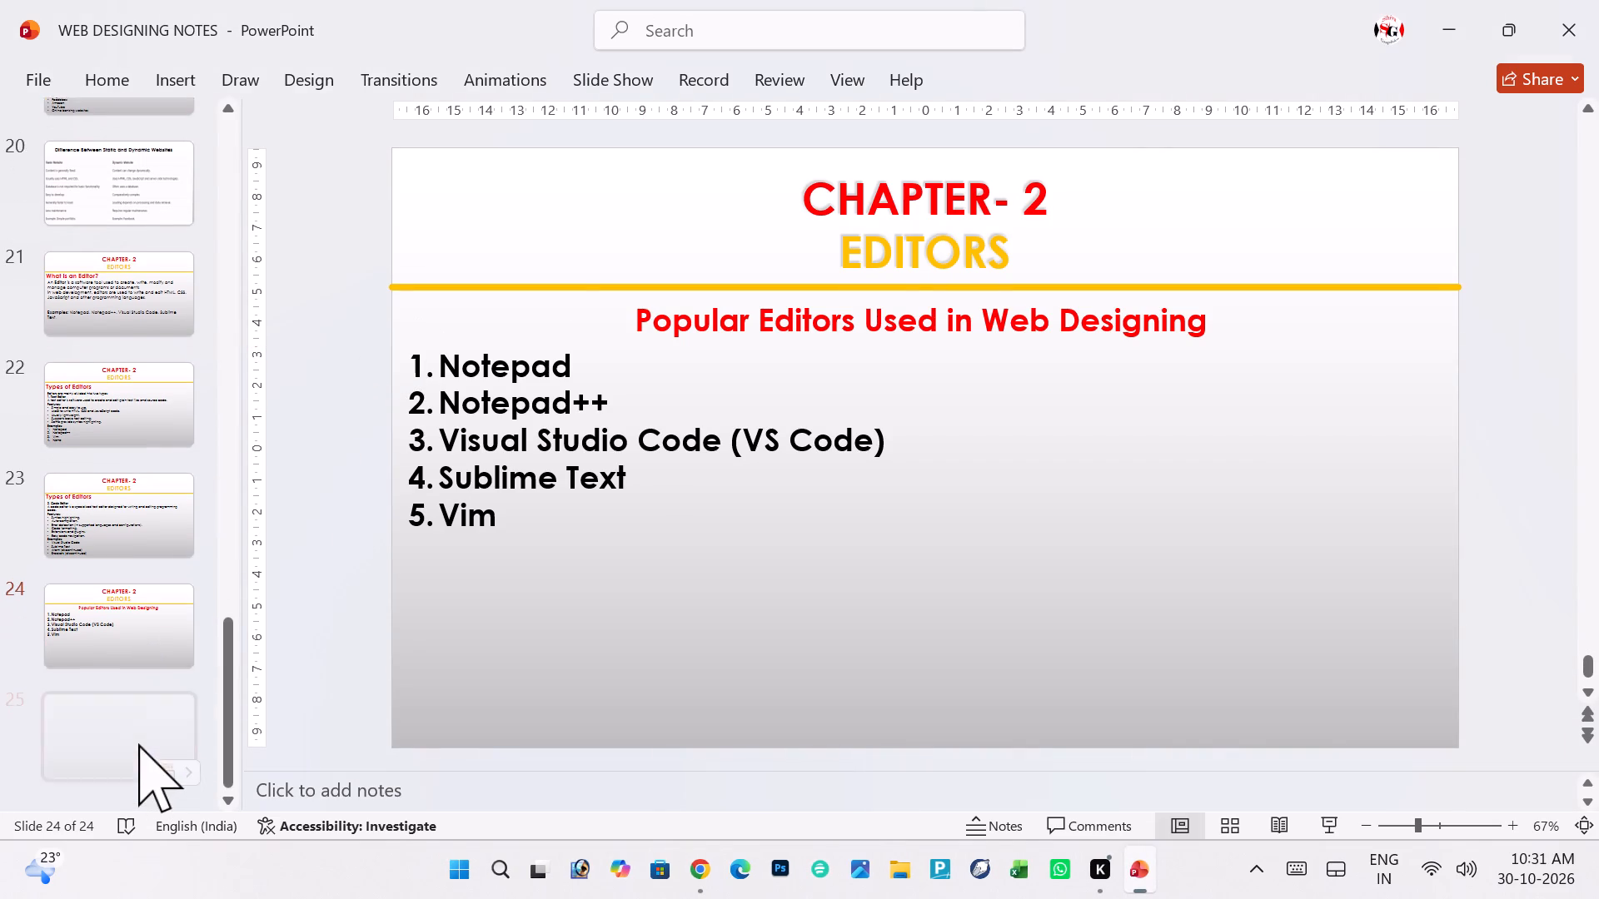
Change the chapter number in slide 25's title to 3 so it reads "CHAPTER- 3".
left_click(942, 184)
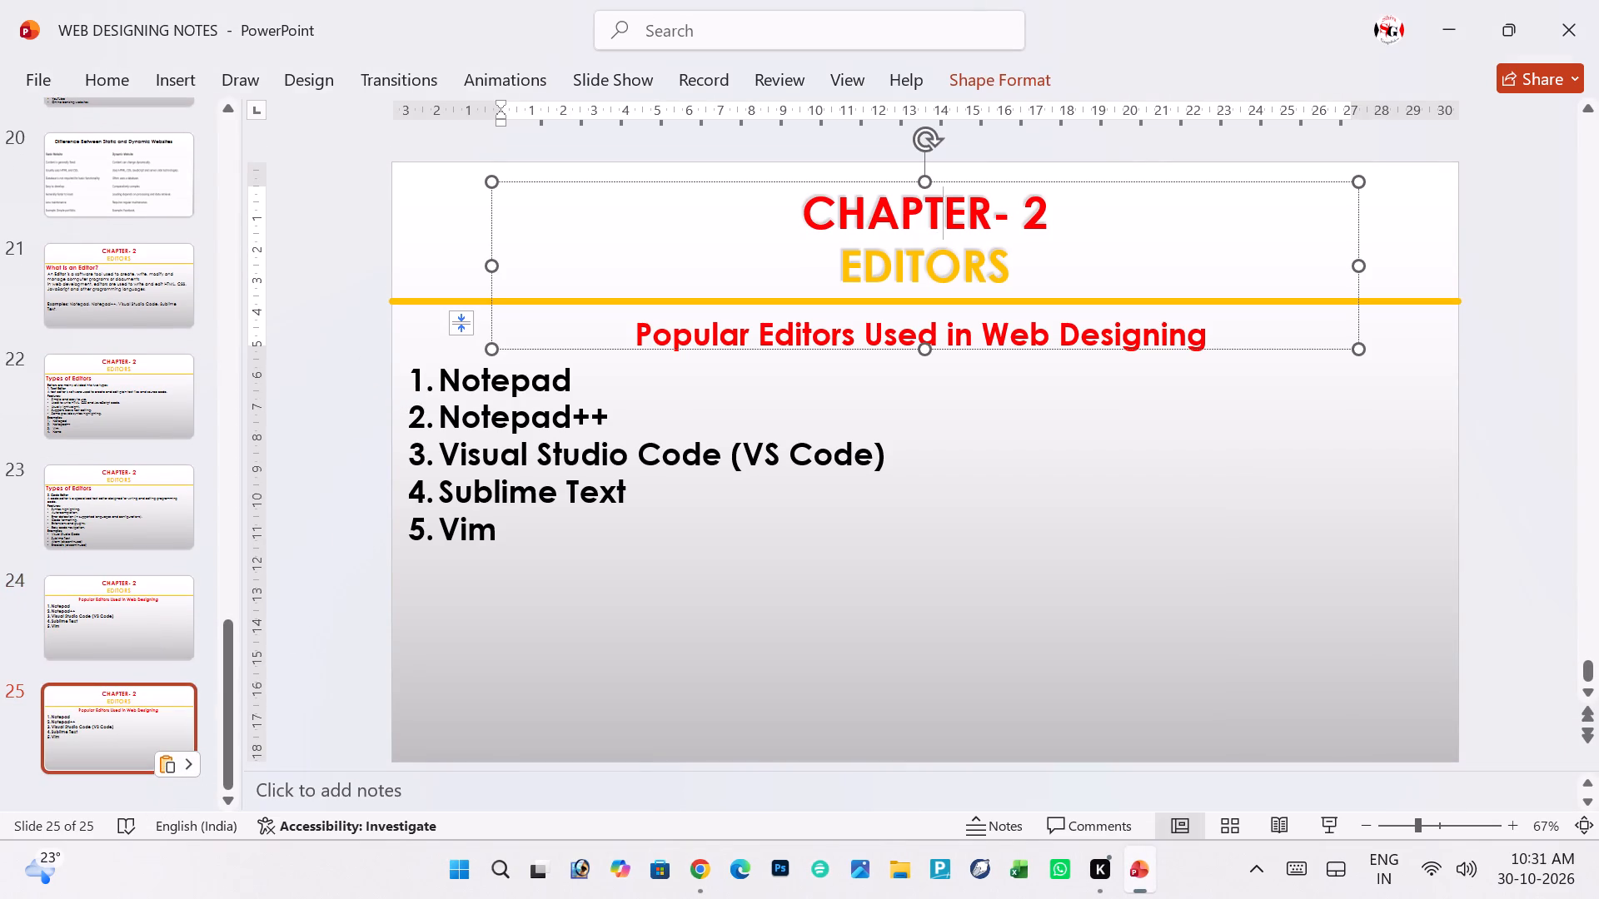
left_click(1045, 210)
key("BackSpace")
key("3")
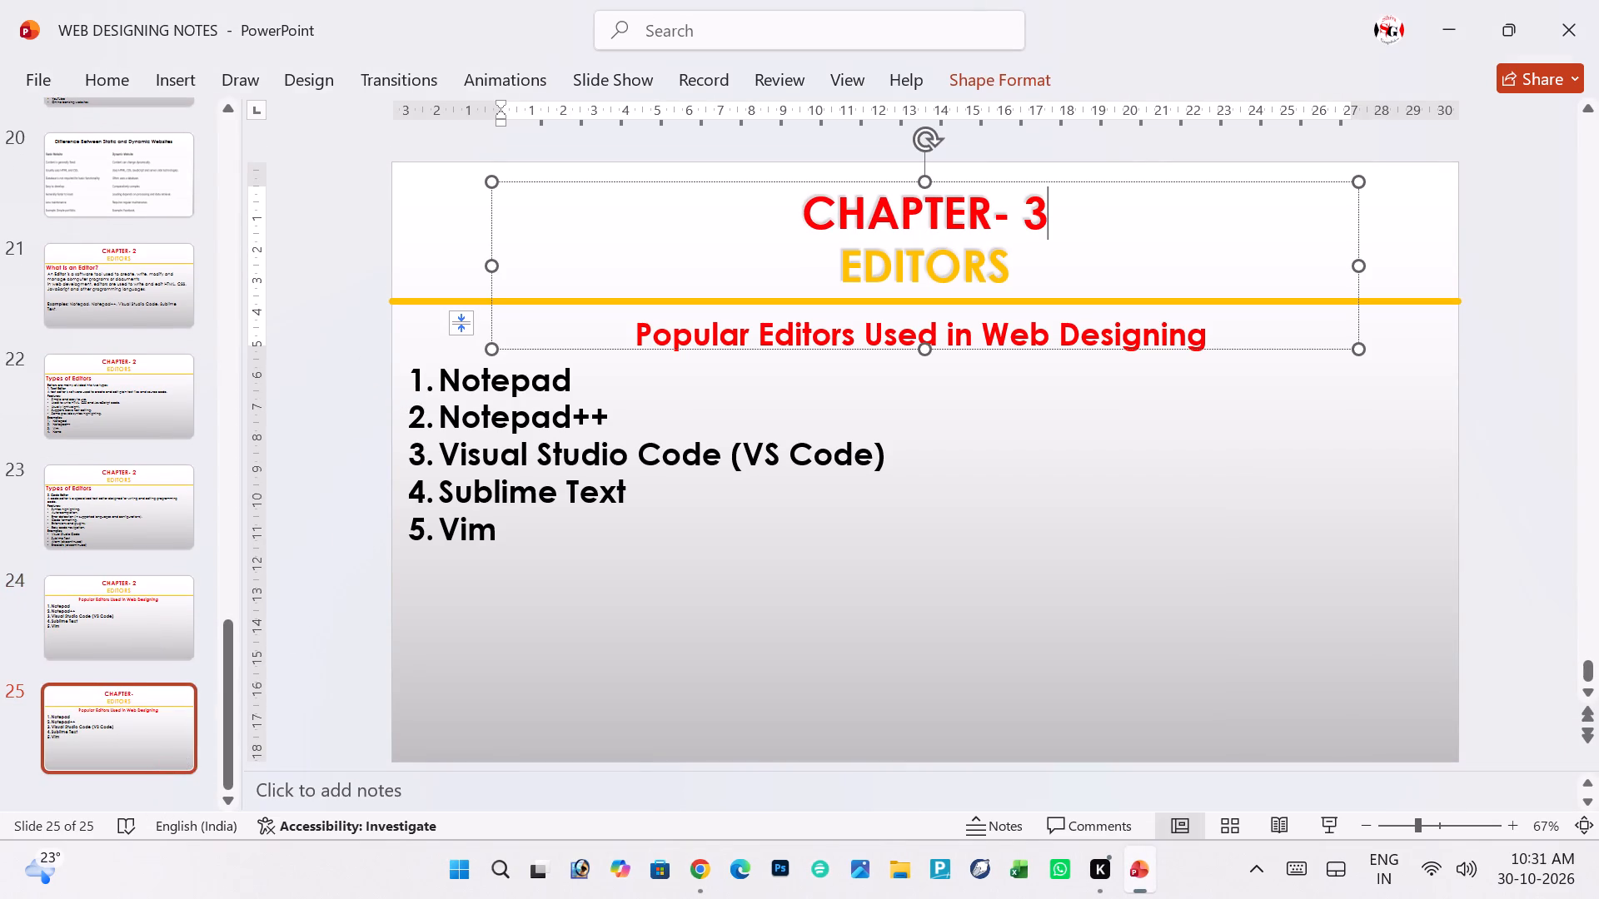
Replace EDITORS in slide 25's title with "HTML BASICS", checking the section name in the syllabus PDF in Chrome, and deselect the title.
left_click(999, 268)
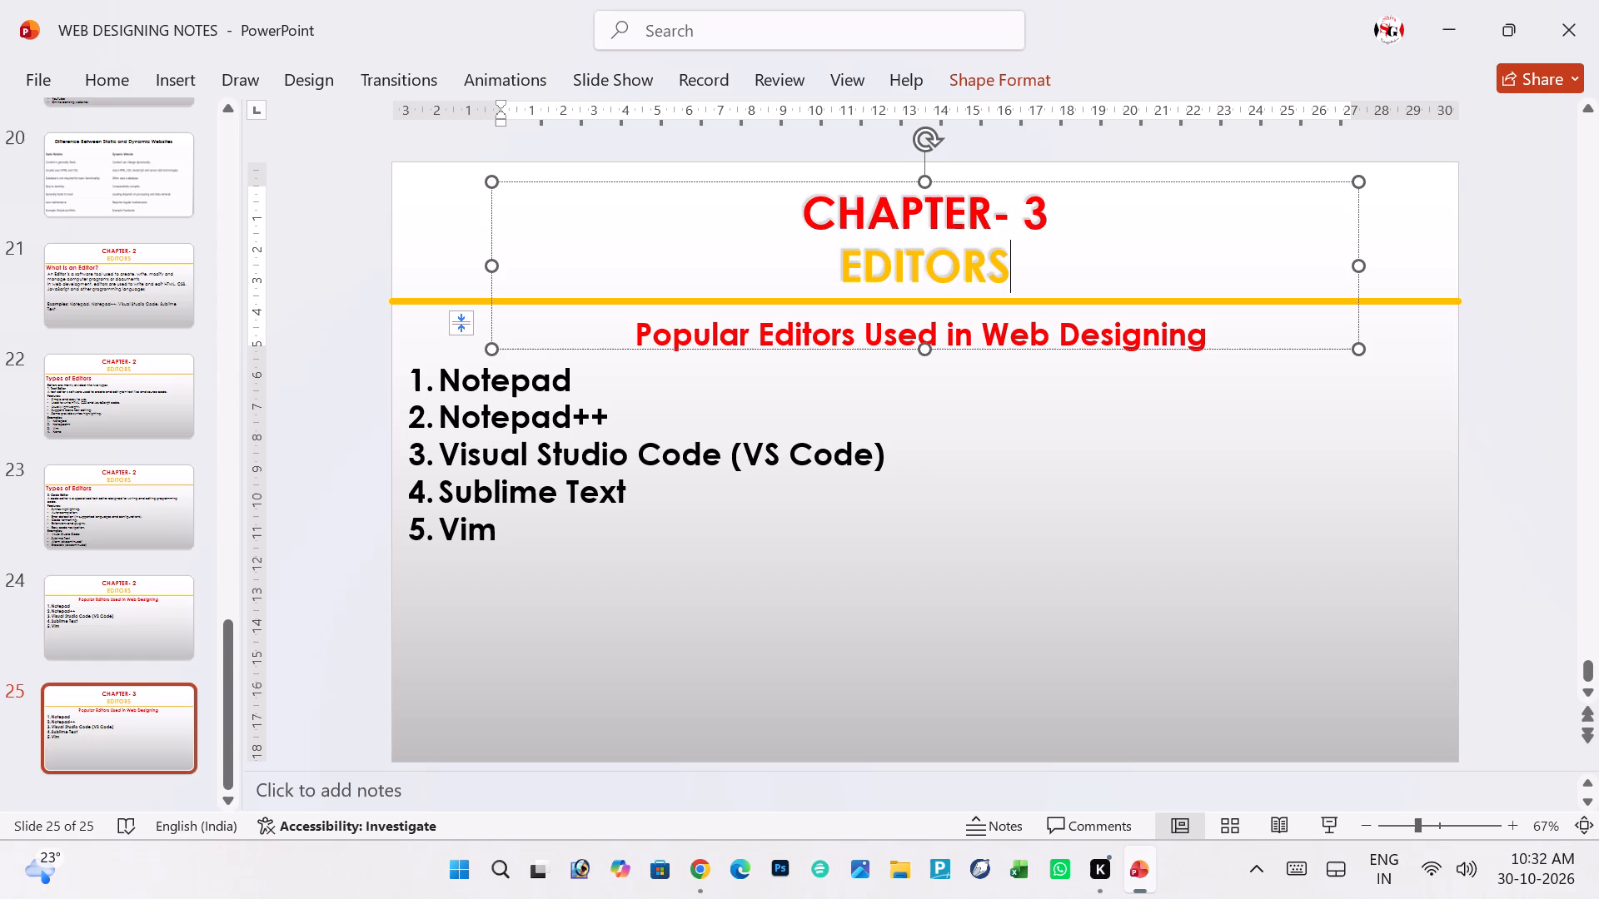
key("BackSpace")
key("BackSpace")
key("BackSpace")
key("BackSpace")
key("BackSpace")
key("BackSpace")
key("BackSpace")
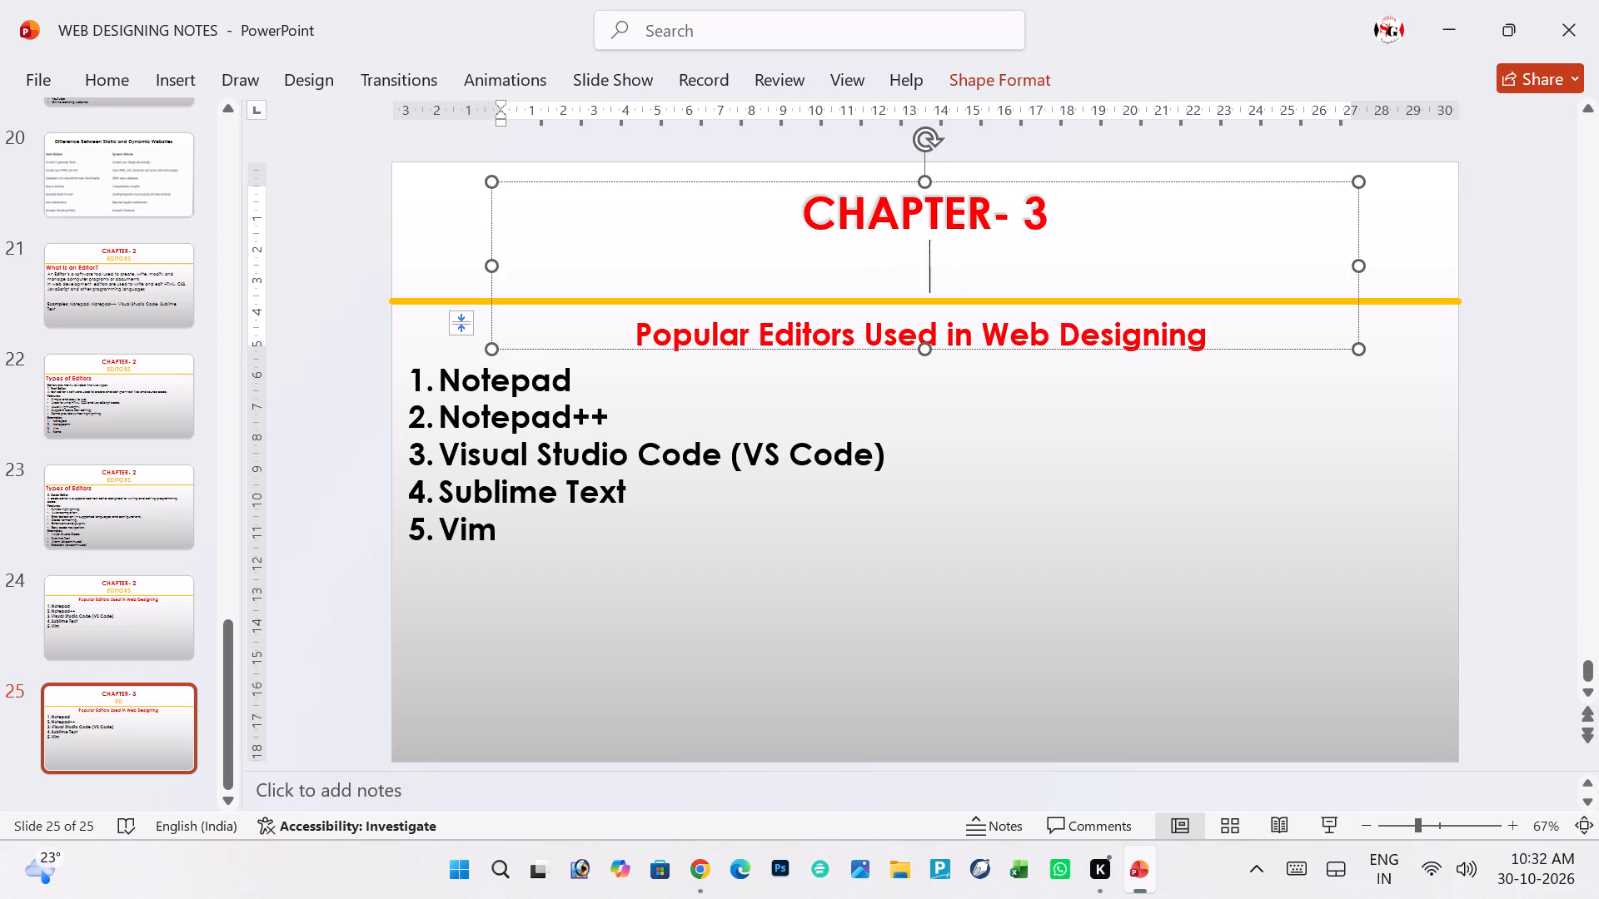
type("HTML")
key("space")
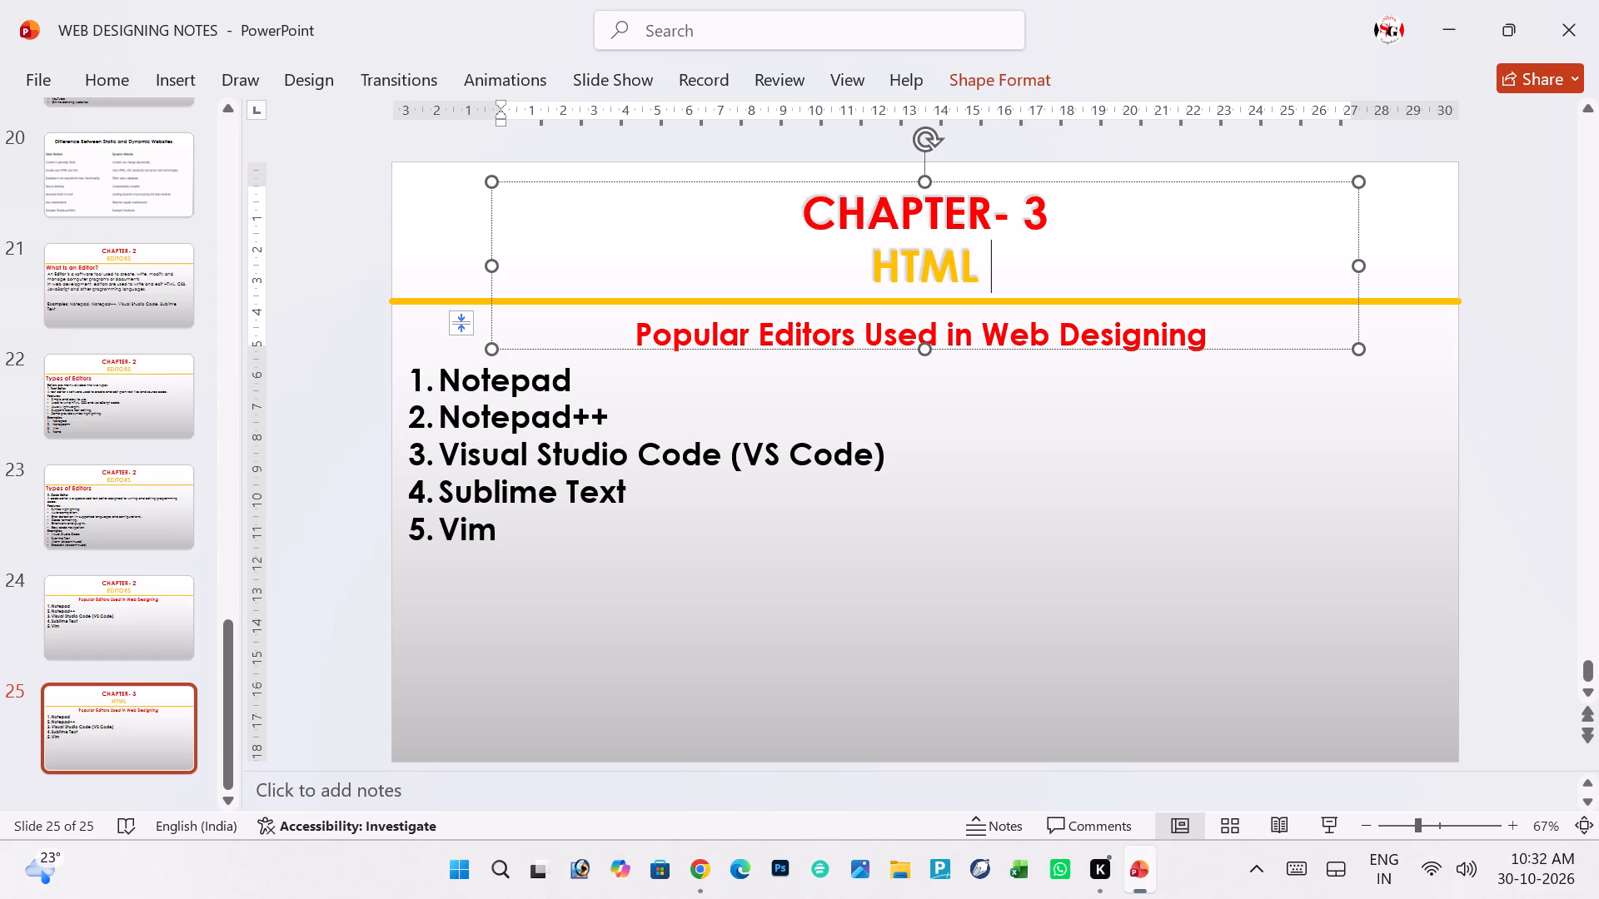
type("BASIC")
key("alt+Tab")
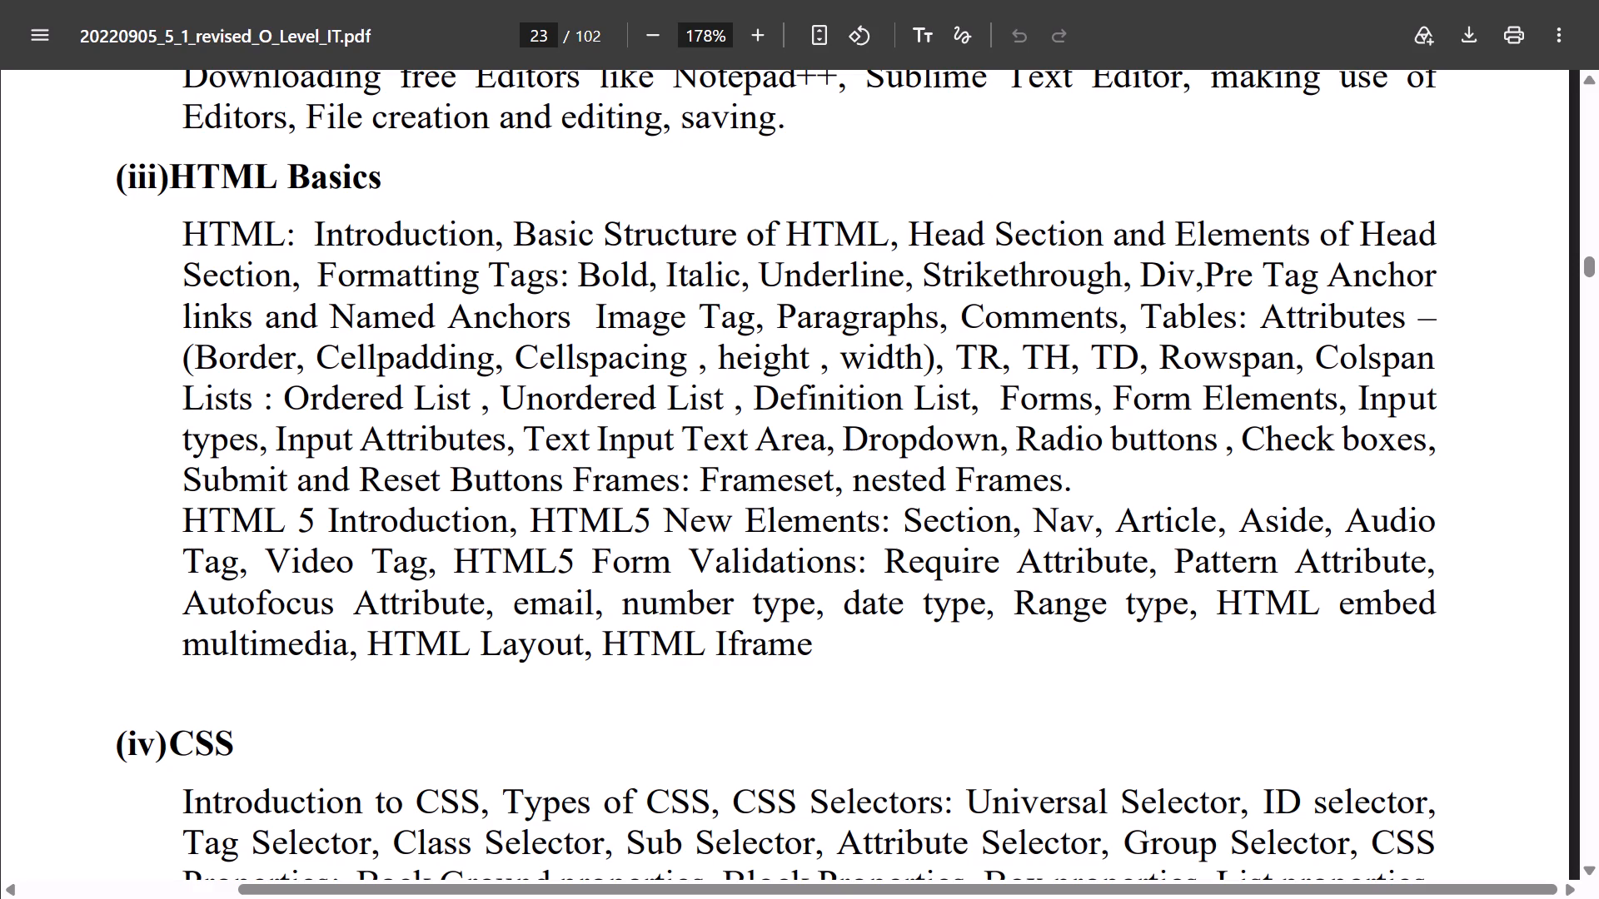
key("alt+Tab")
key("s")
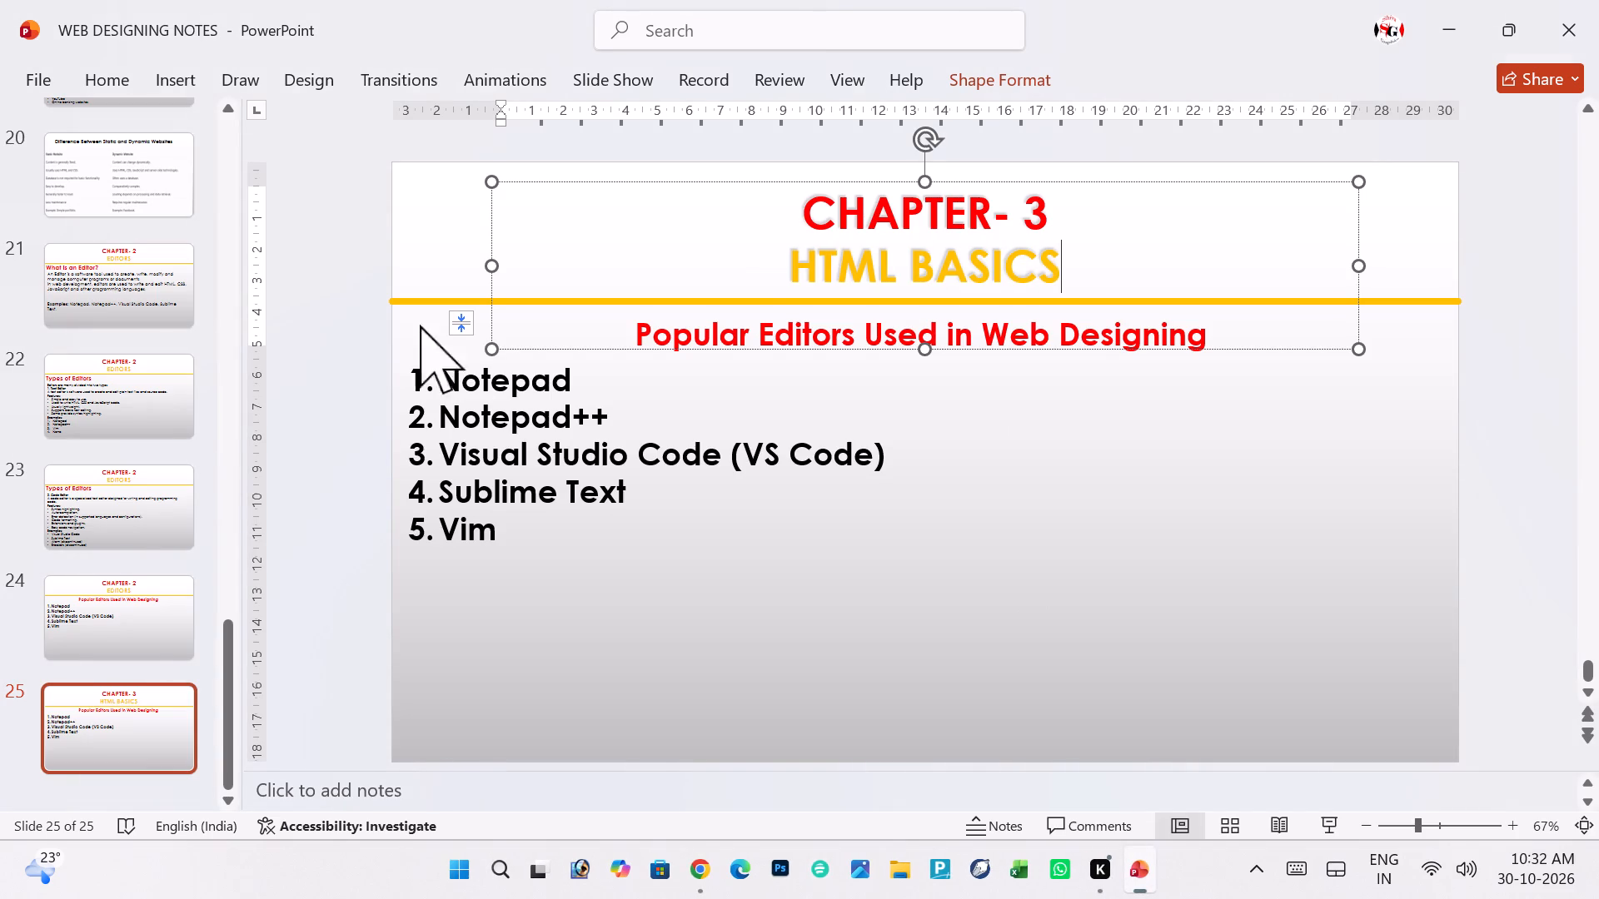
left_click(341, 282)
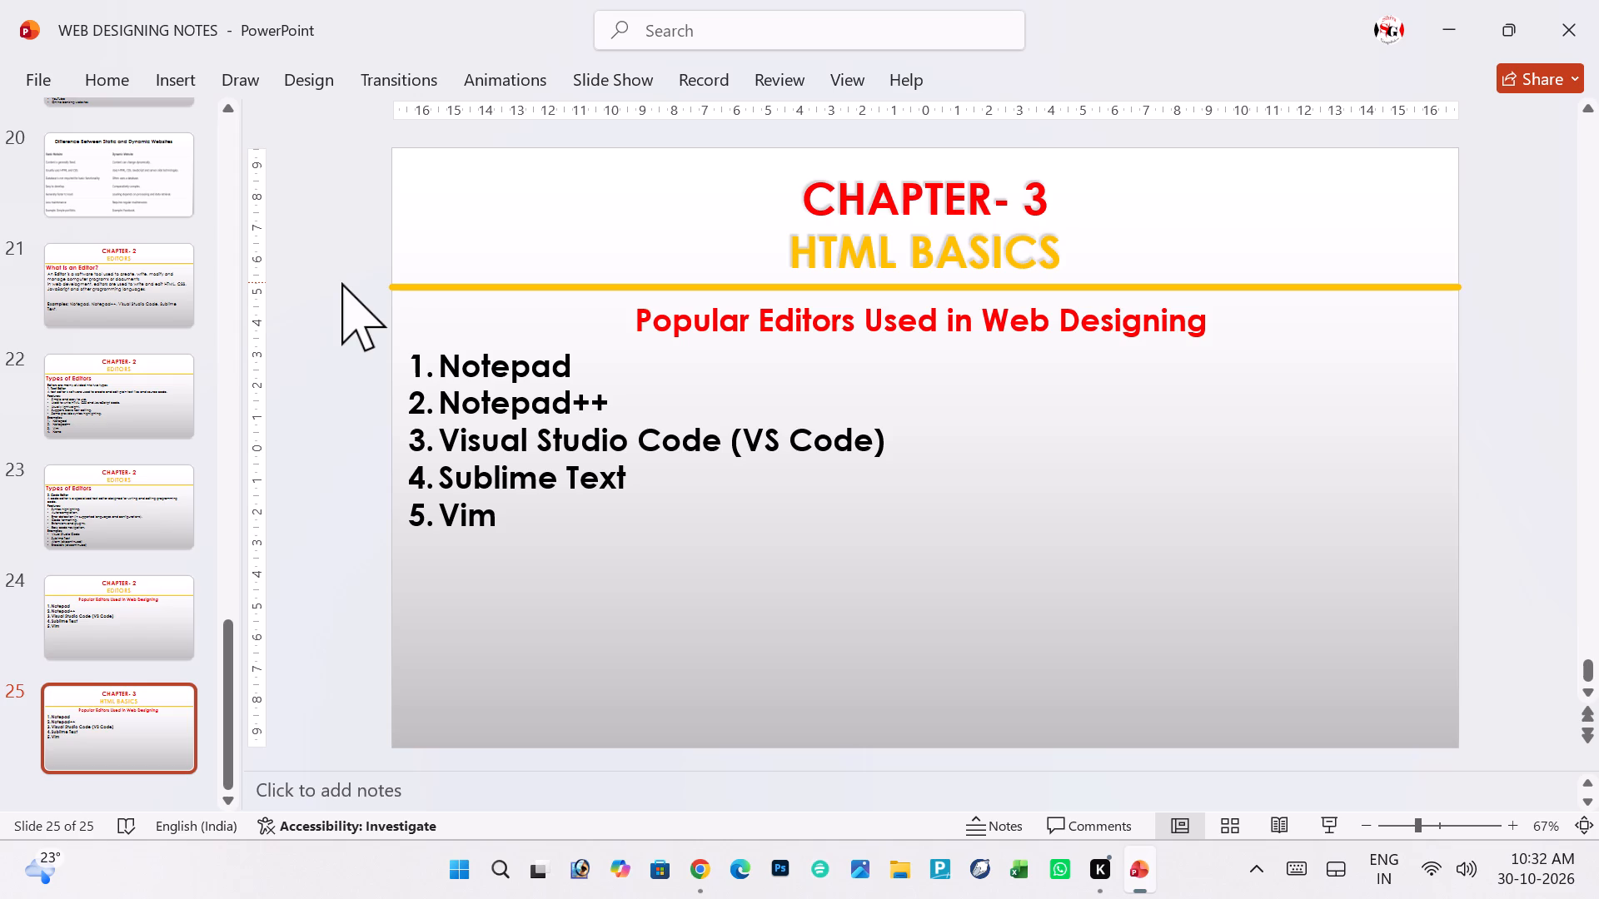
left_click(345, 431)
Copy the topic "Introduction" from HTML Basics in the Chrome syllabus PDF and replace slide 25's red subheading with it in PowerPoint.
key("alt+Tab")
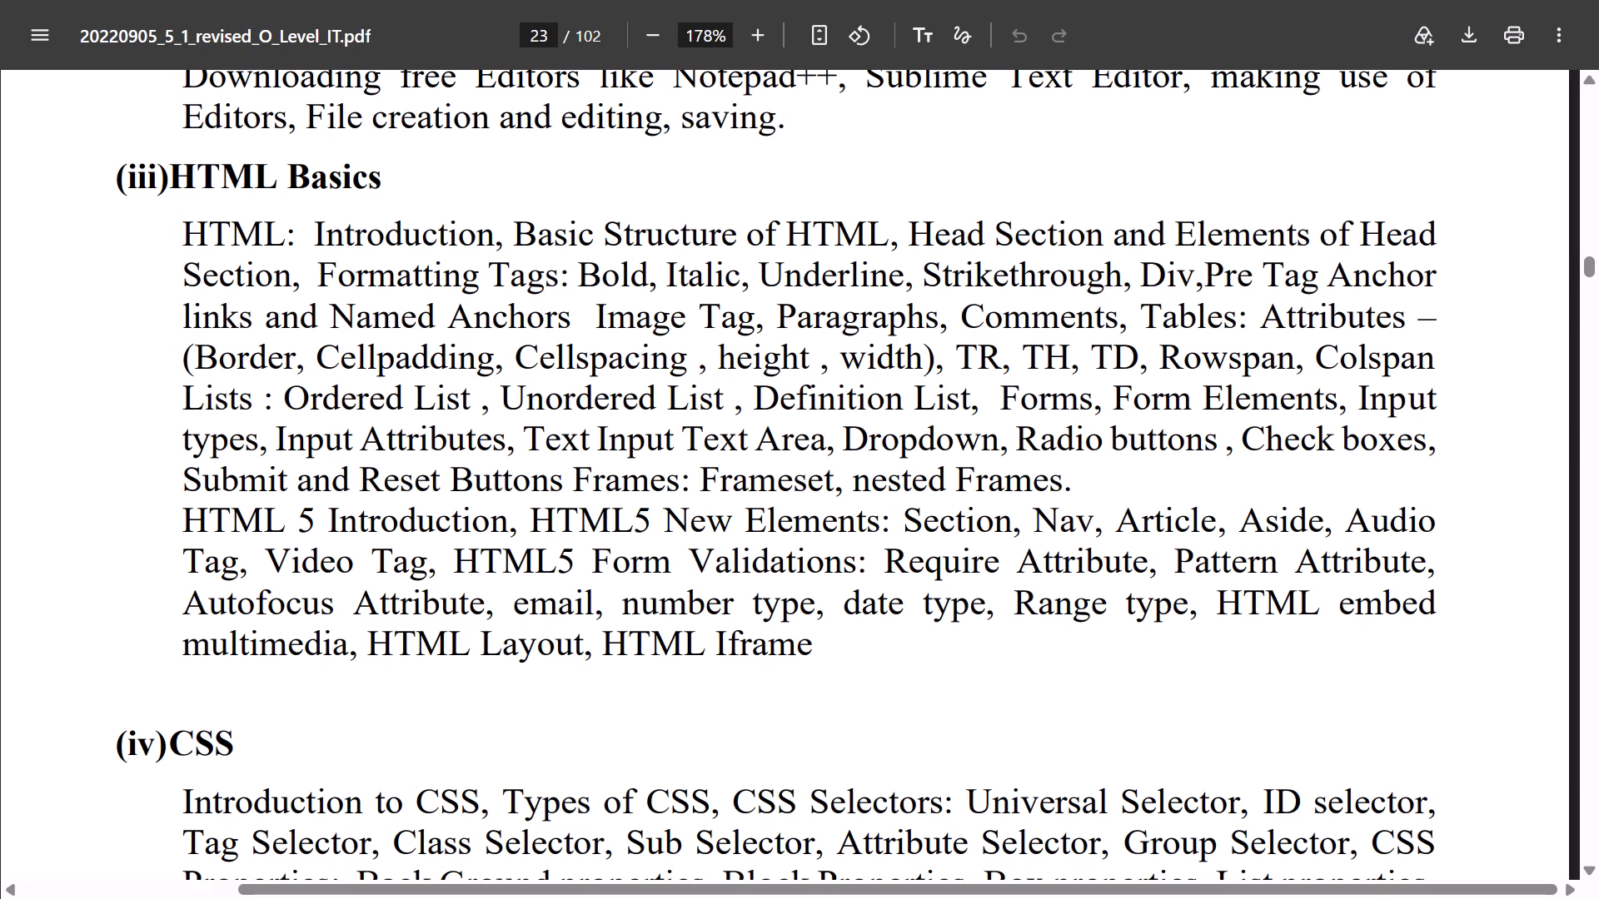
left_click_drag(311, 233, 708, 236)
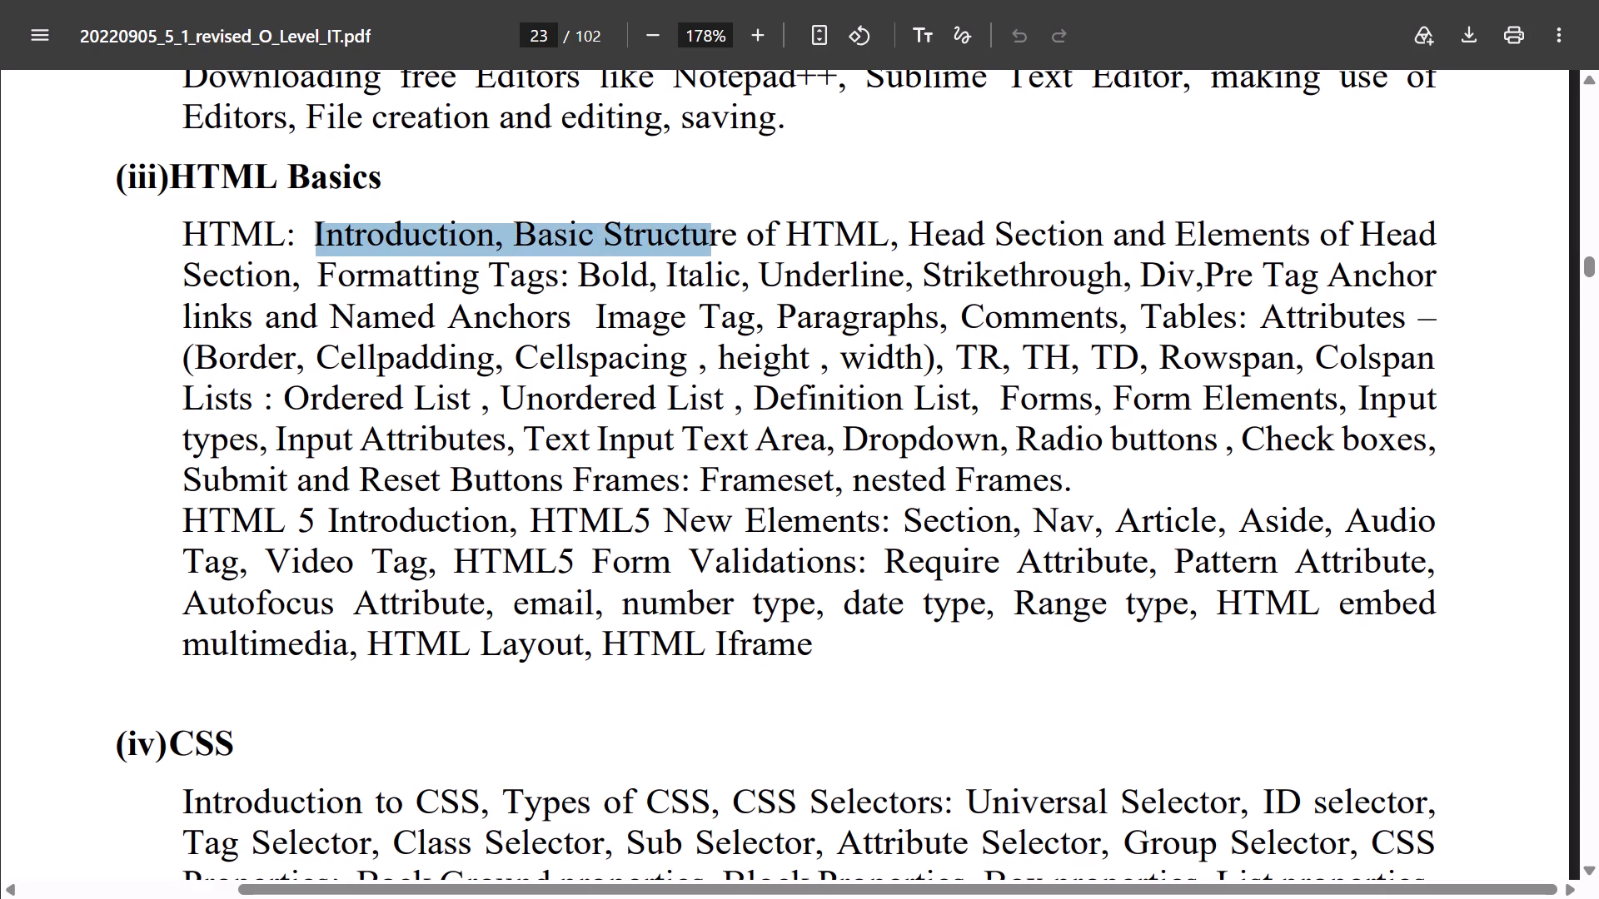
left_click_drag(708, 236, 482, 216)
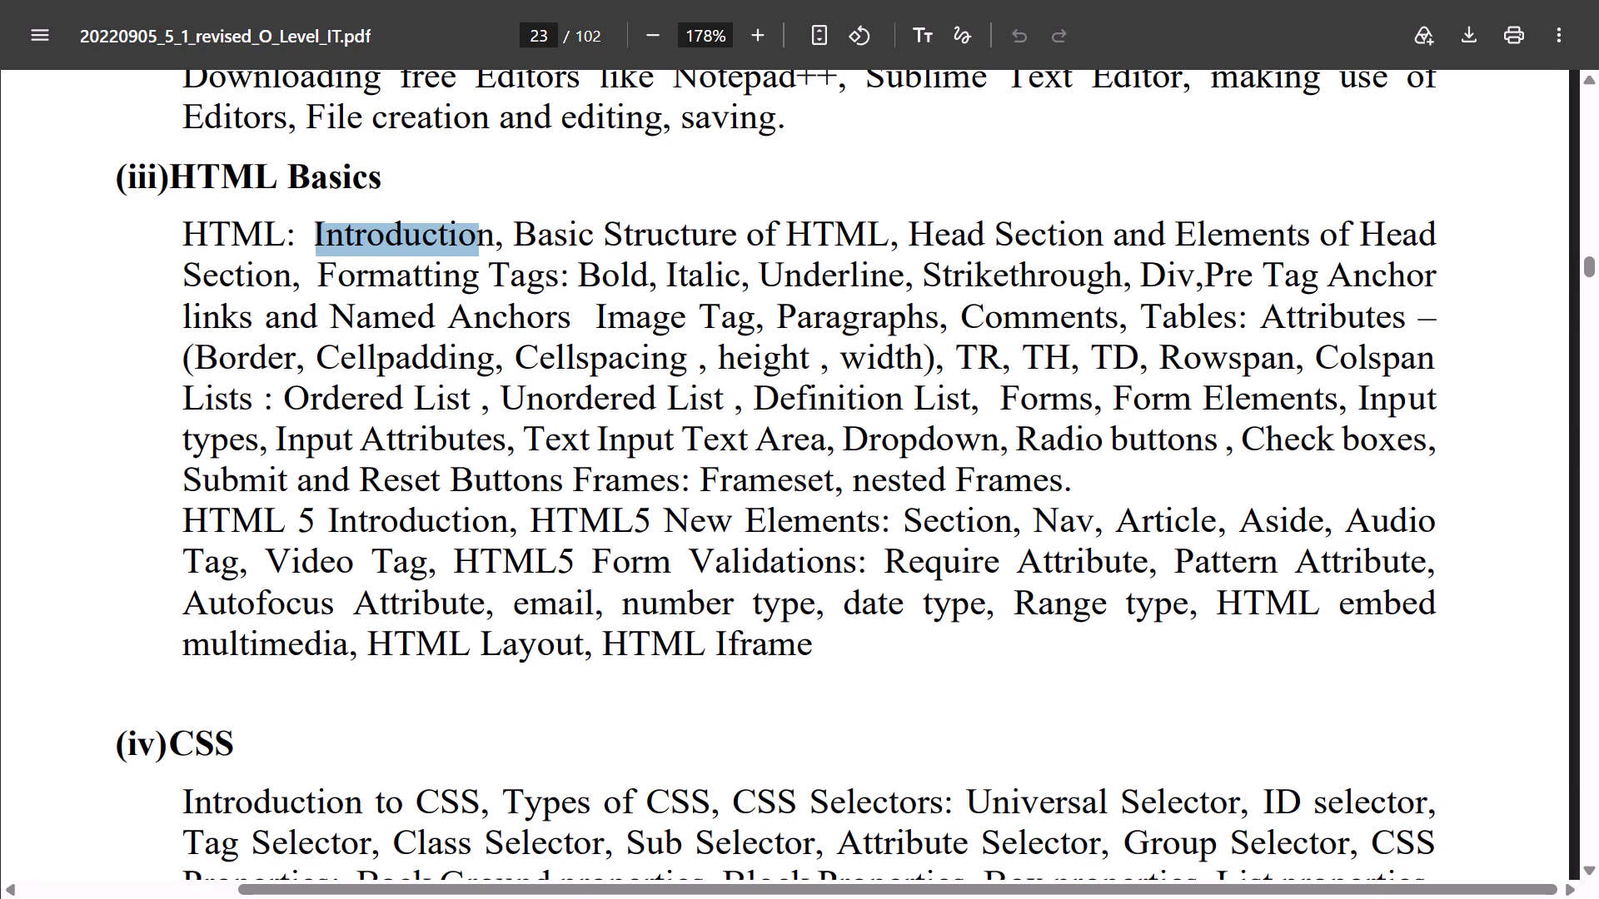
left_click_drag(482, 216, 487, 221)
key("ctrl+c")
key("alt+Tab")
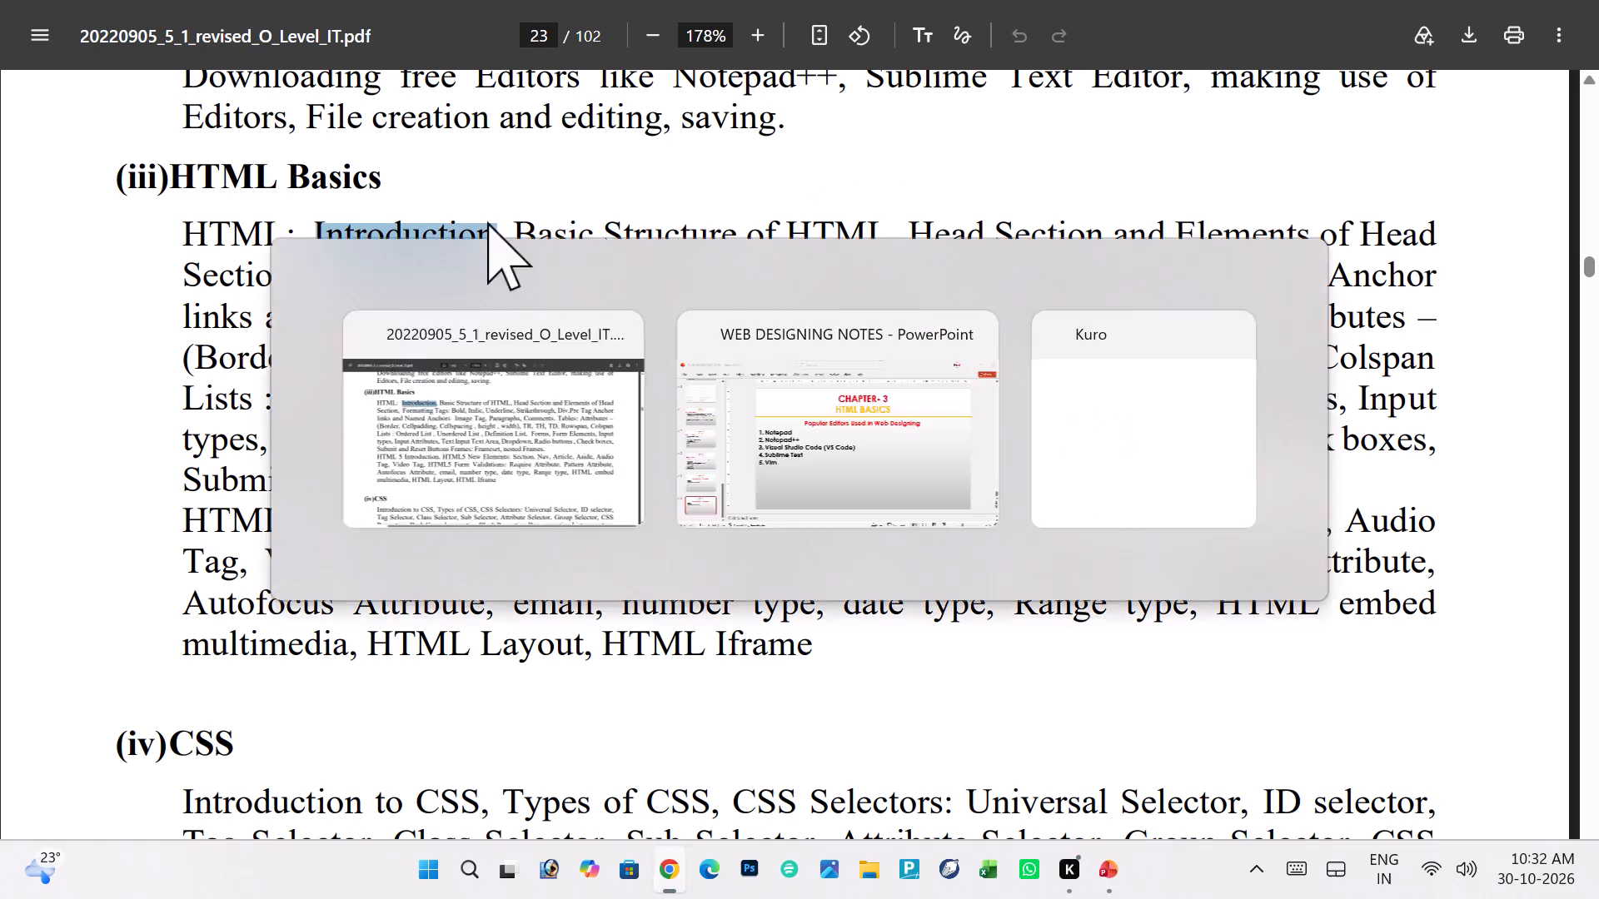
left_click(854, 309, "ctrl")
key("ctrl+a")
key("ctrl+a")
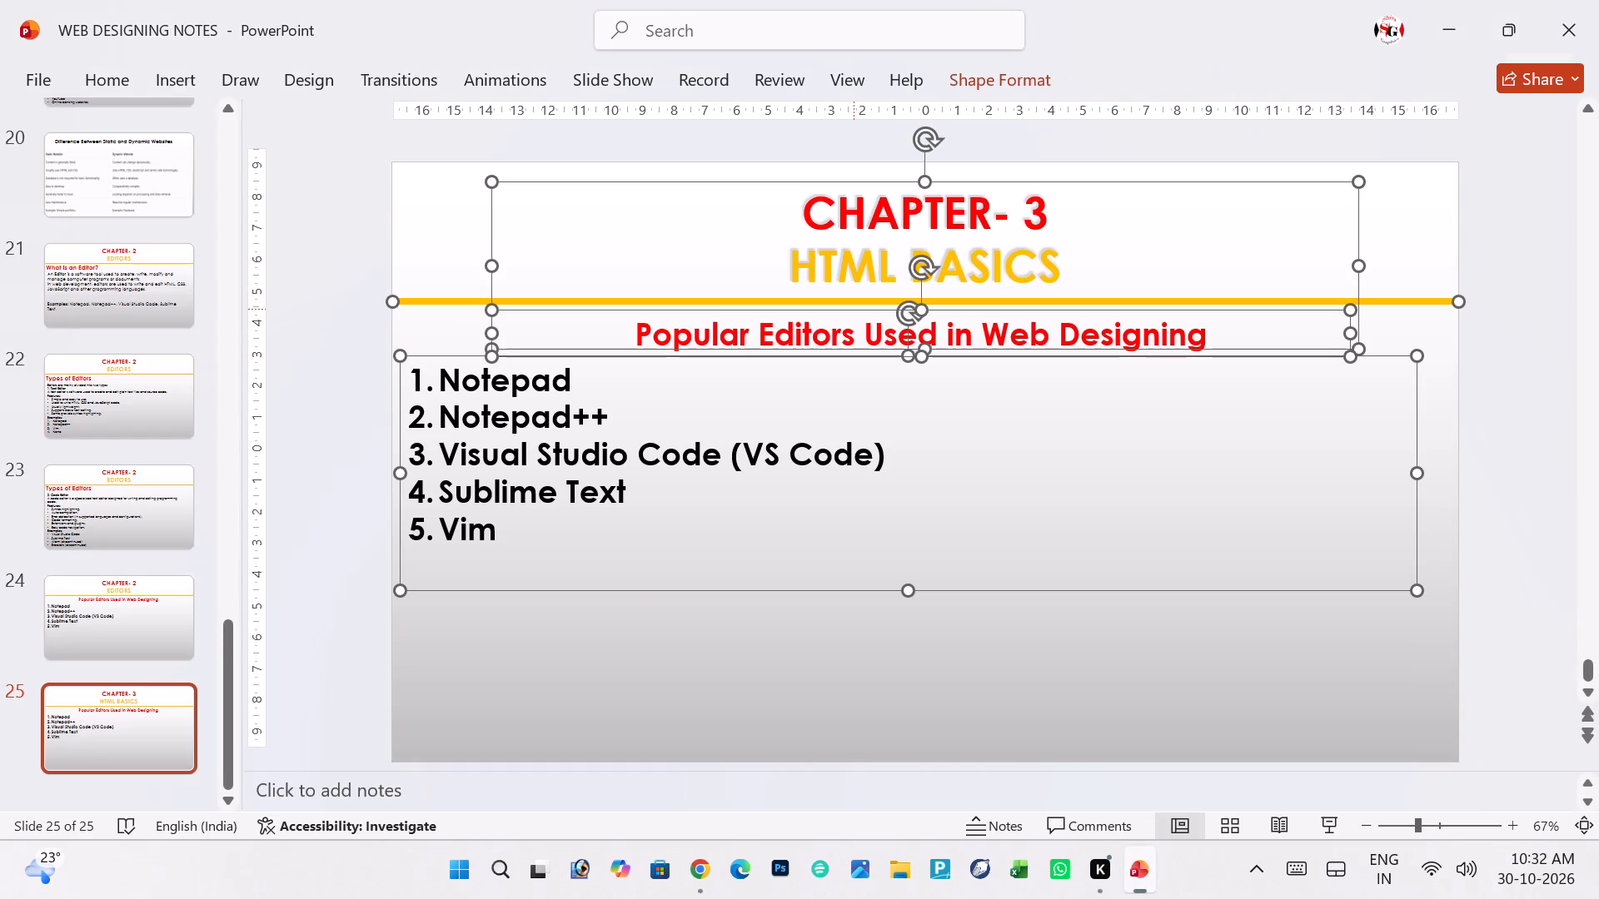
key("Escape")
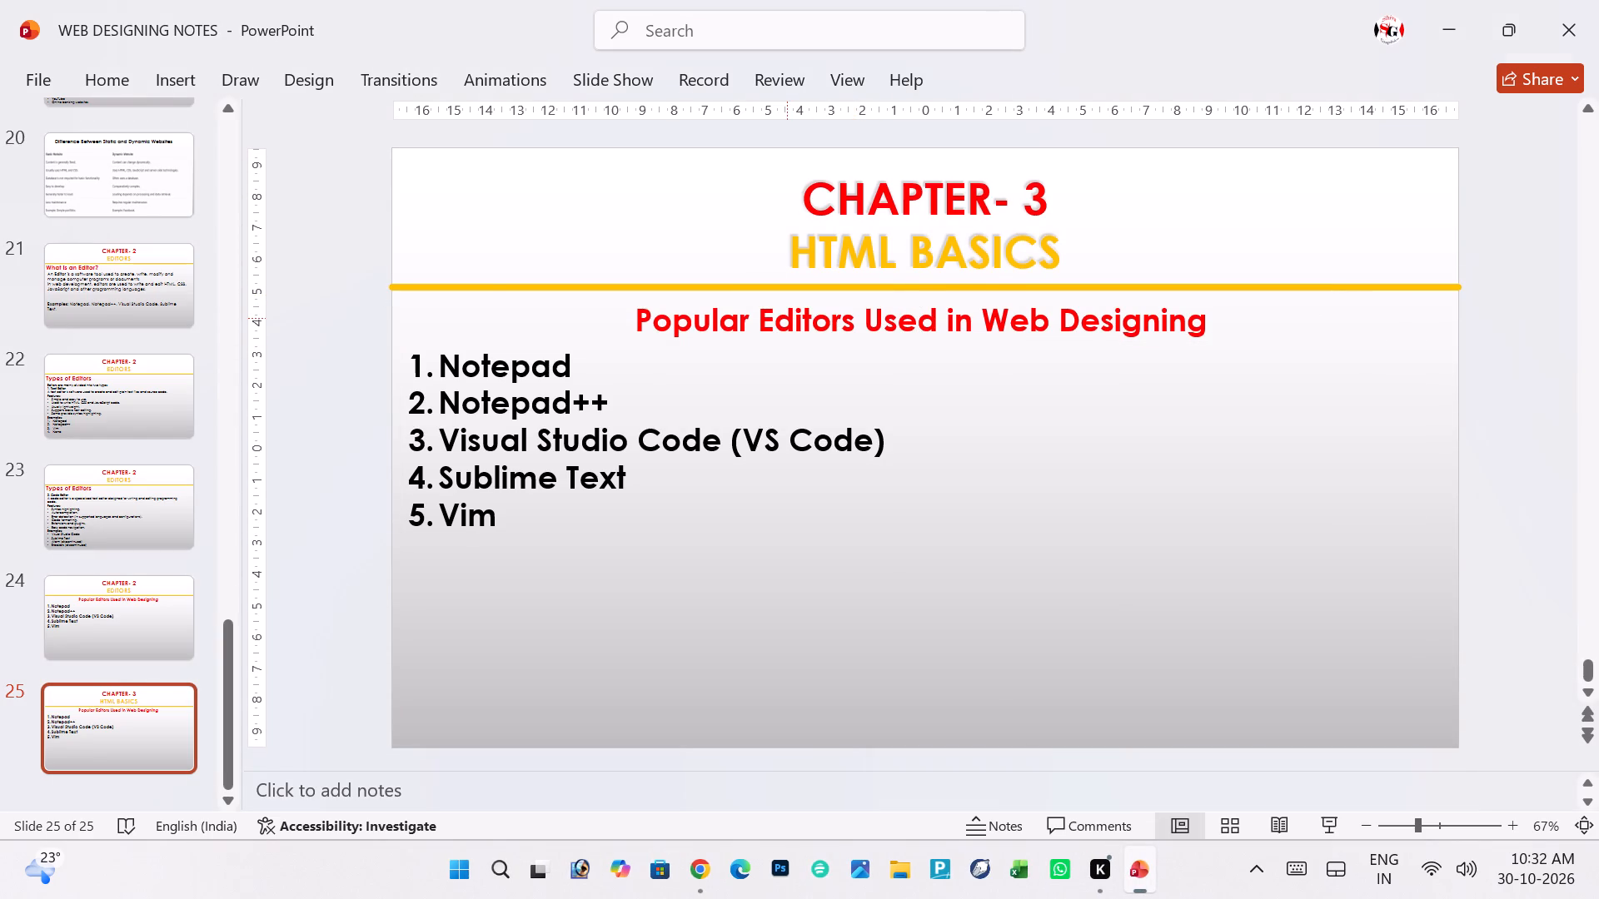
left_click(787, 316)
key("ctrl+a")
key("ctrl+v")
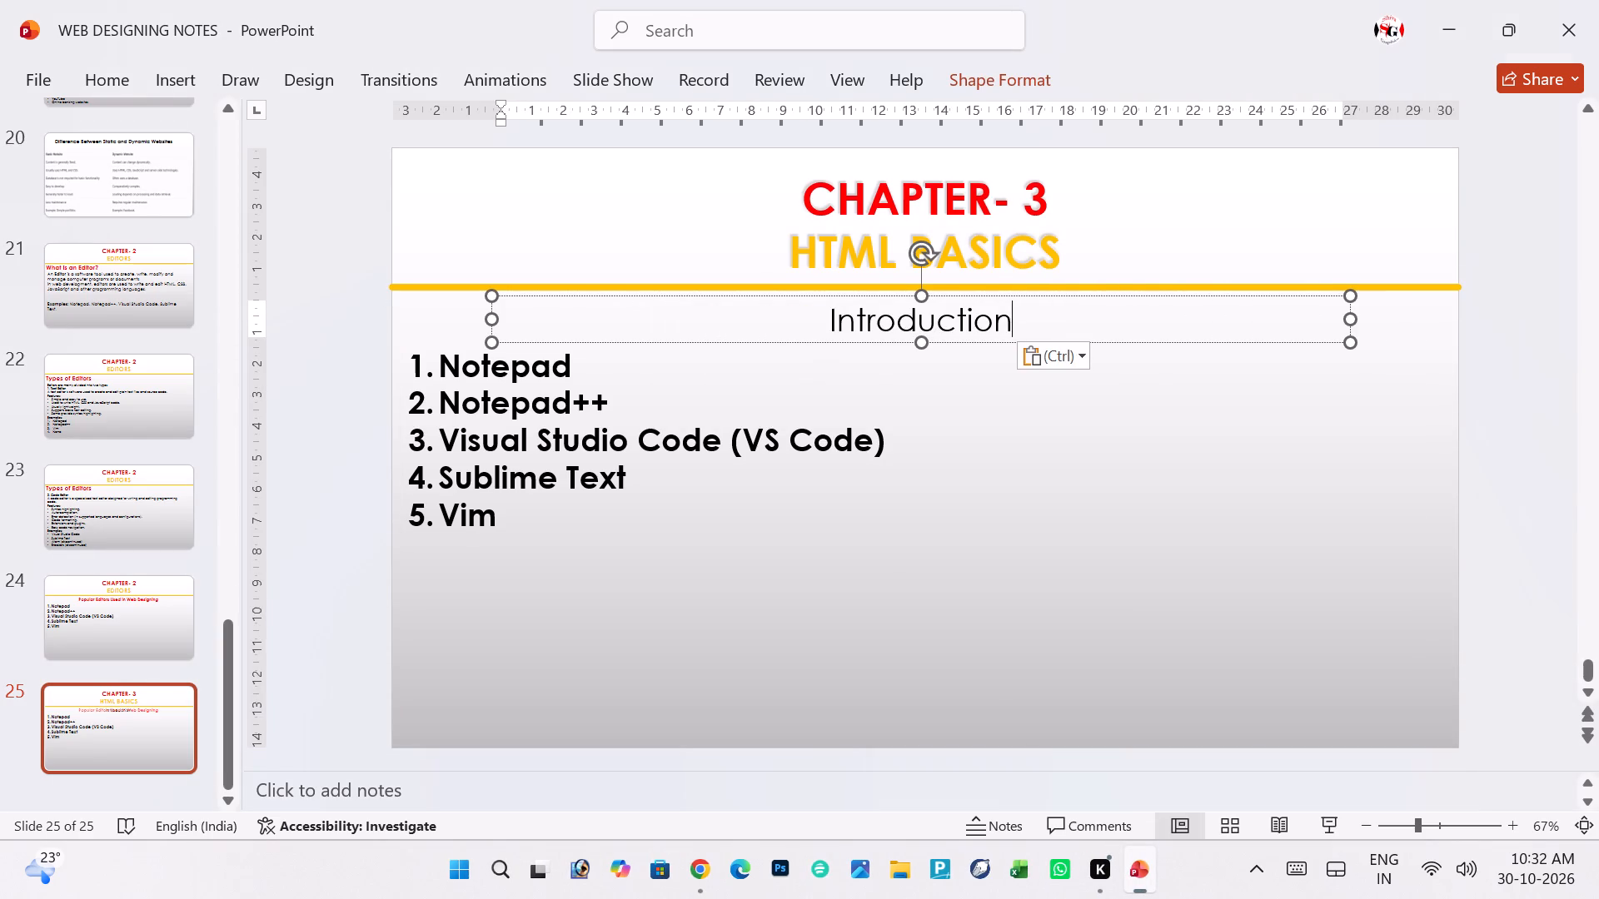
Format the Introduction subheading on slide 25 as bold red text at size 44.
left_click(824, 342)
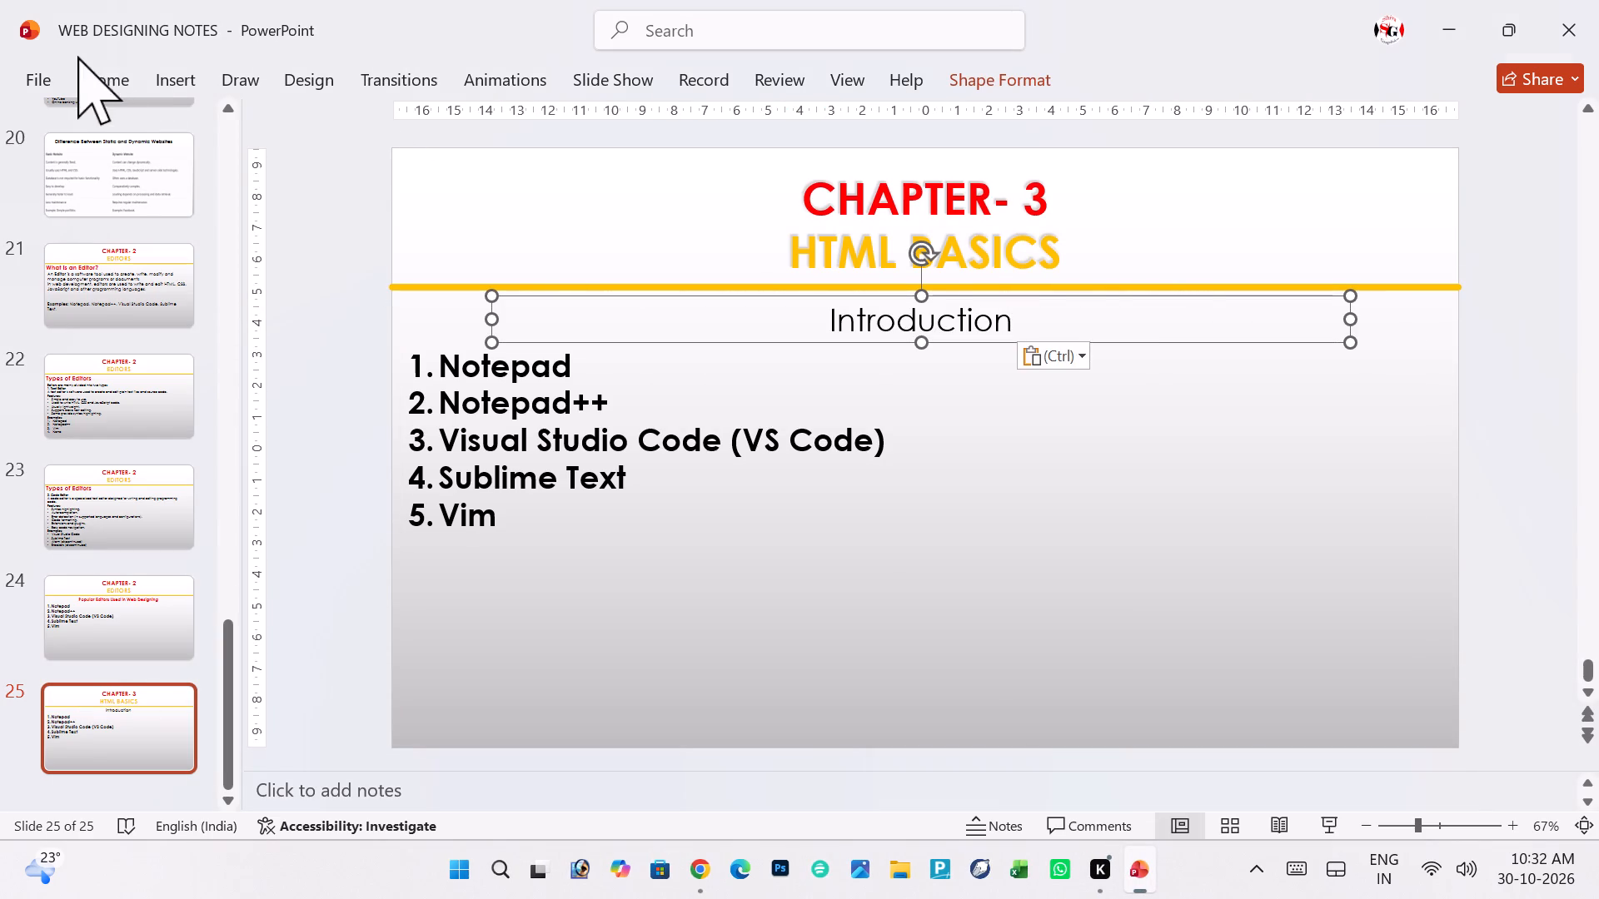
left_click(109, 77)
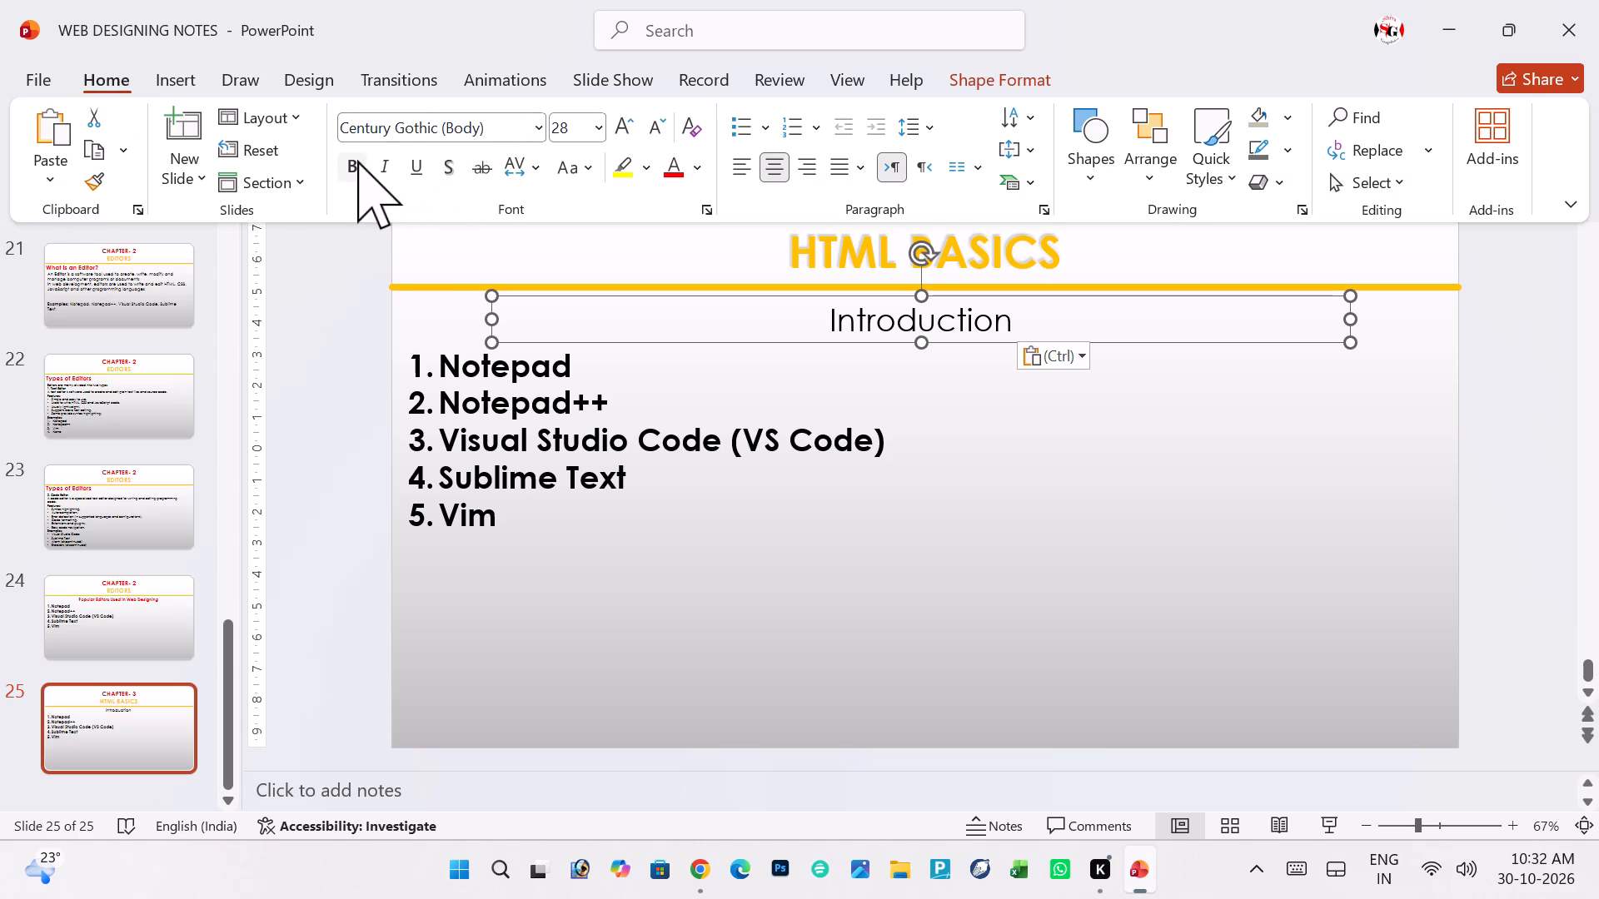
left_click(357, 160)
left_click(675, 162)
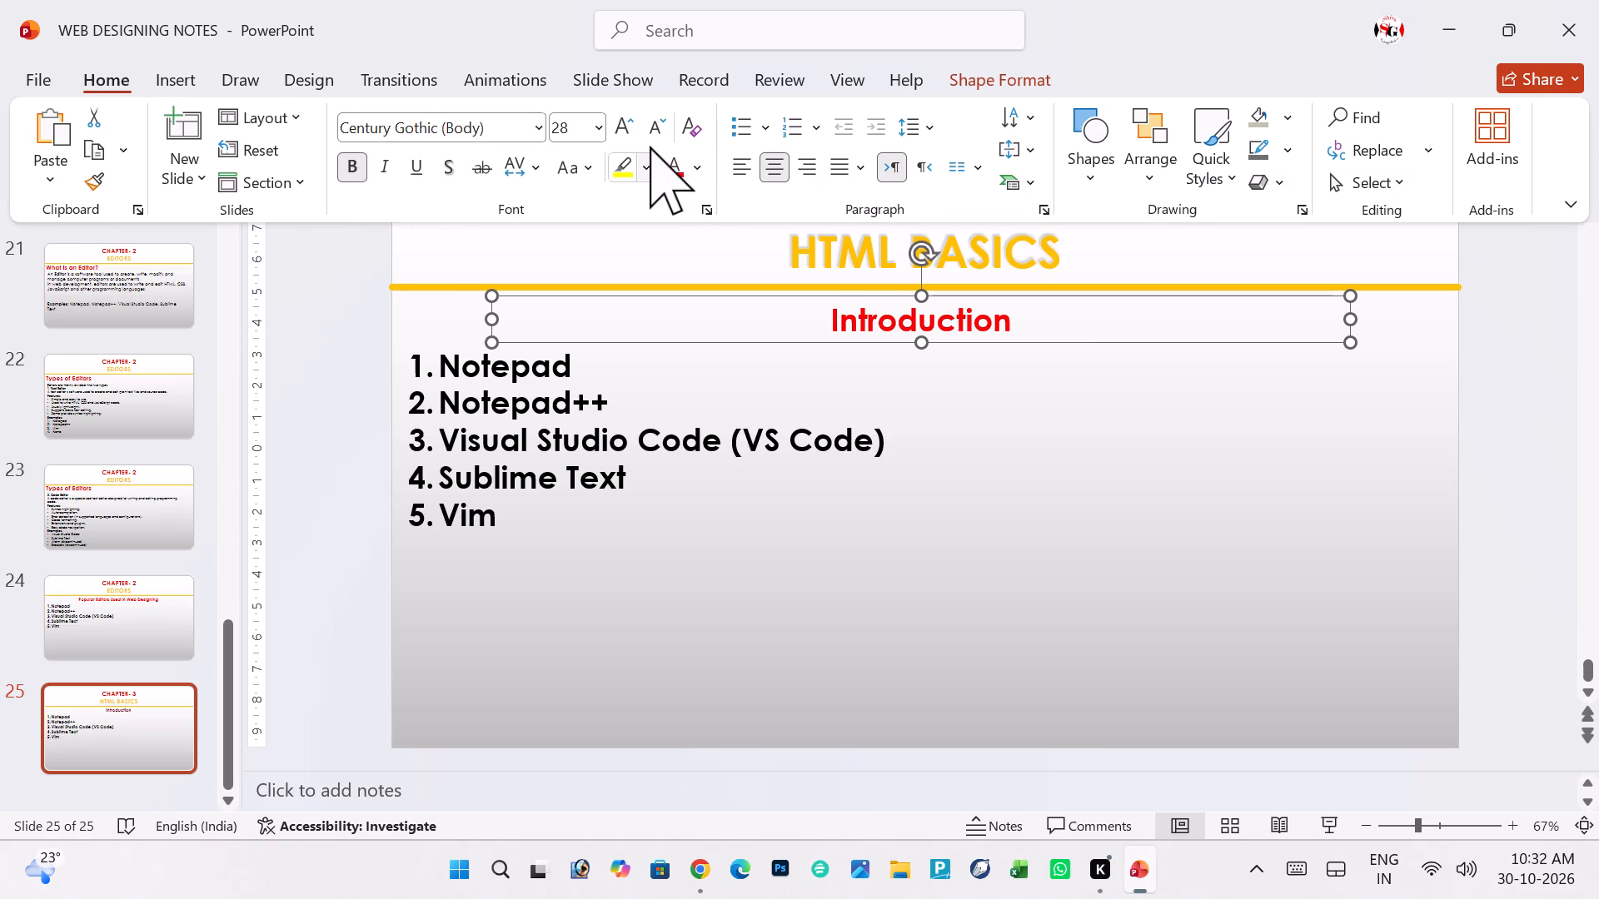
triple_click(623, 123)
left_click(623, 123)
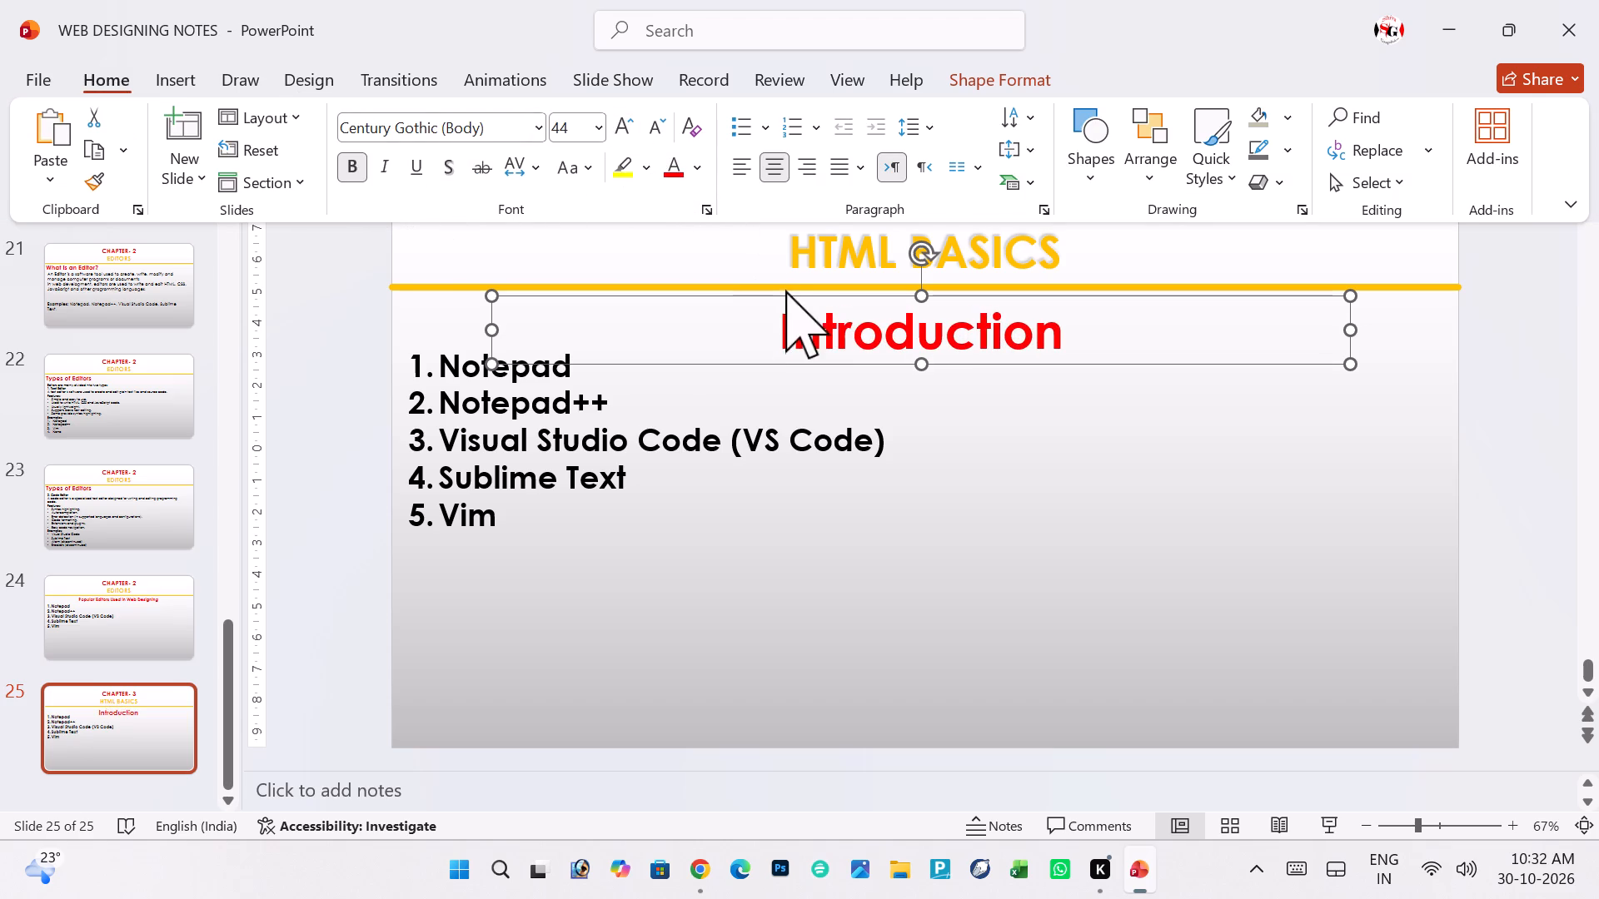
Nudge the Introduction subheading up slightly, close beneath the yellow line, and deselect it.
left_click(789, 299)
left_click_drag(780, 296, 779, 288)
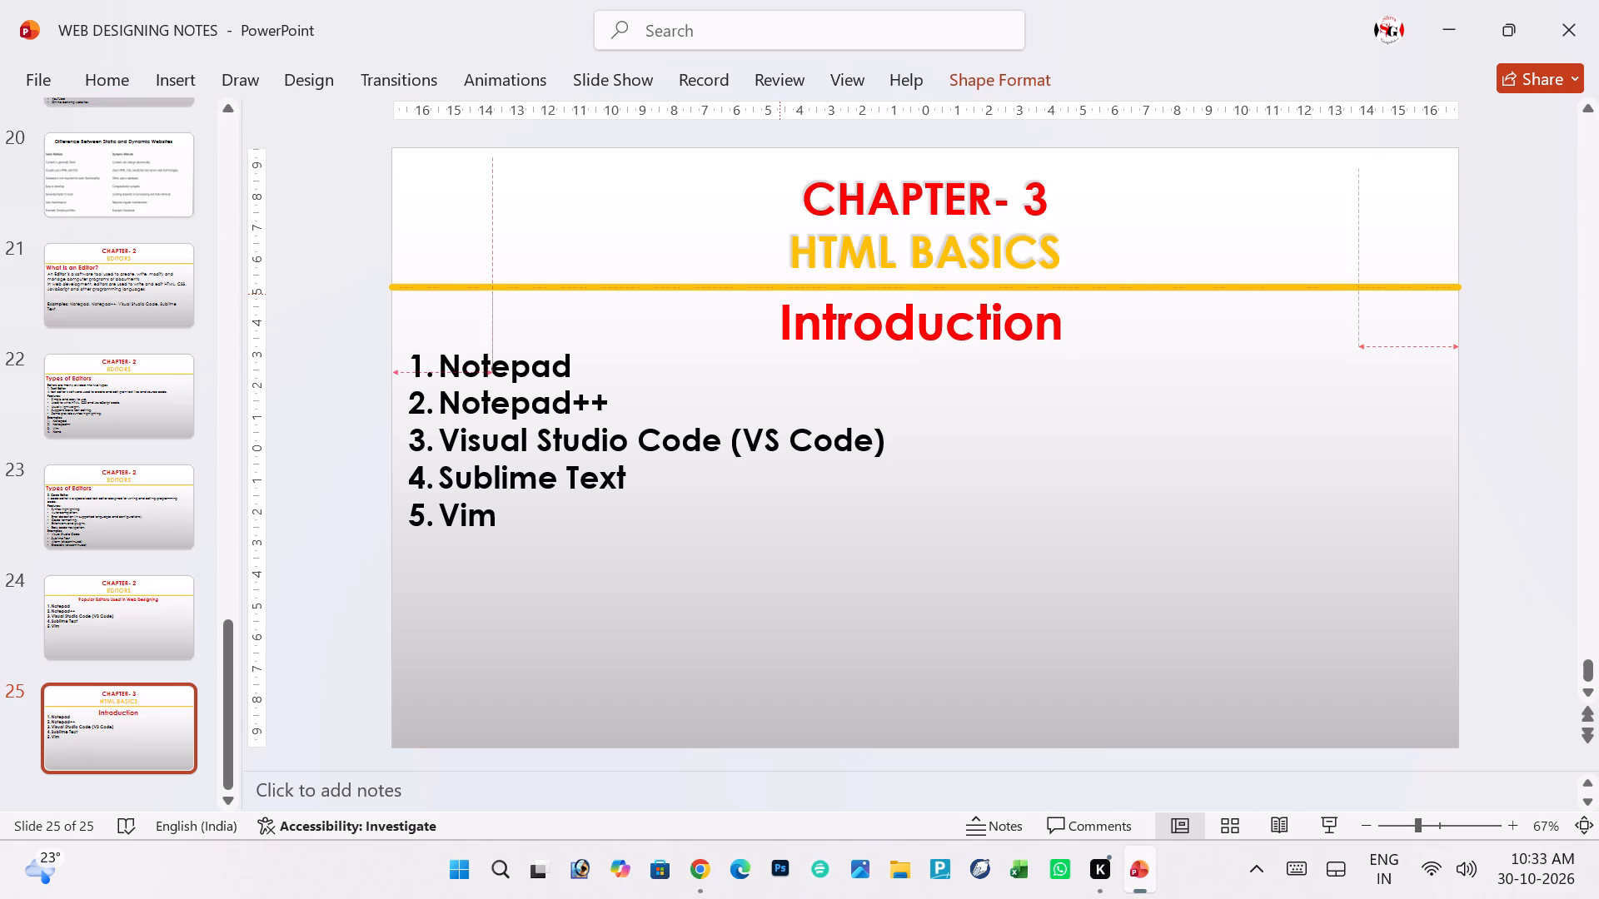
left_click_drag(779, 288, 790, 284)
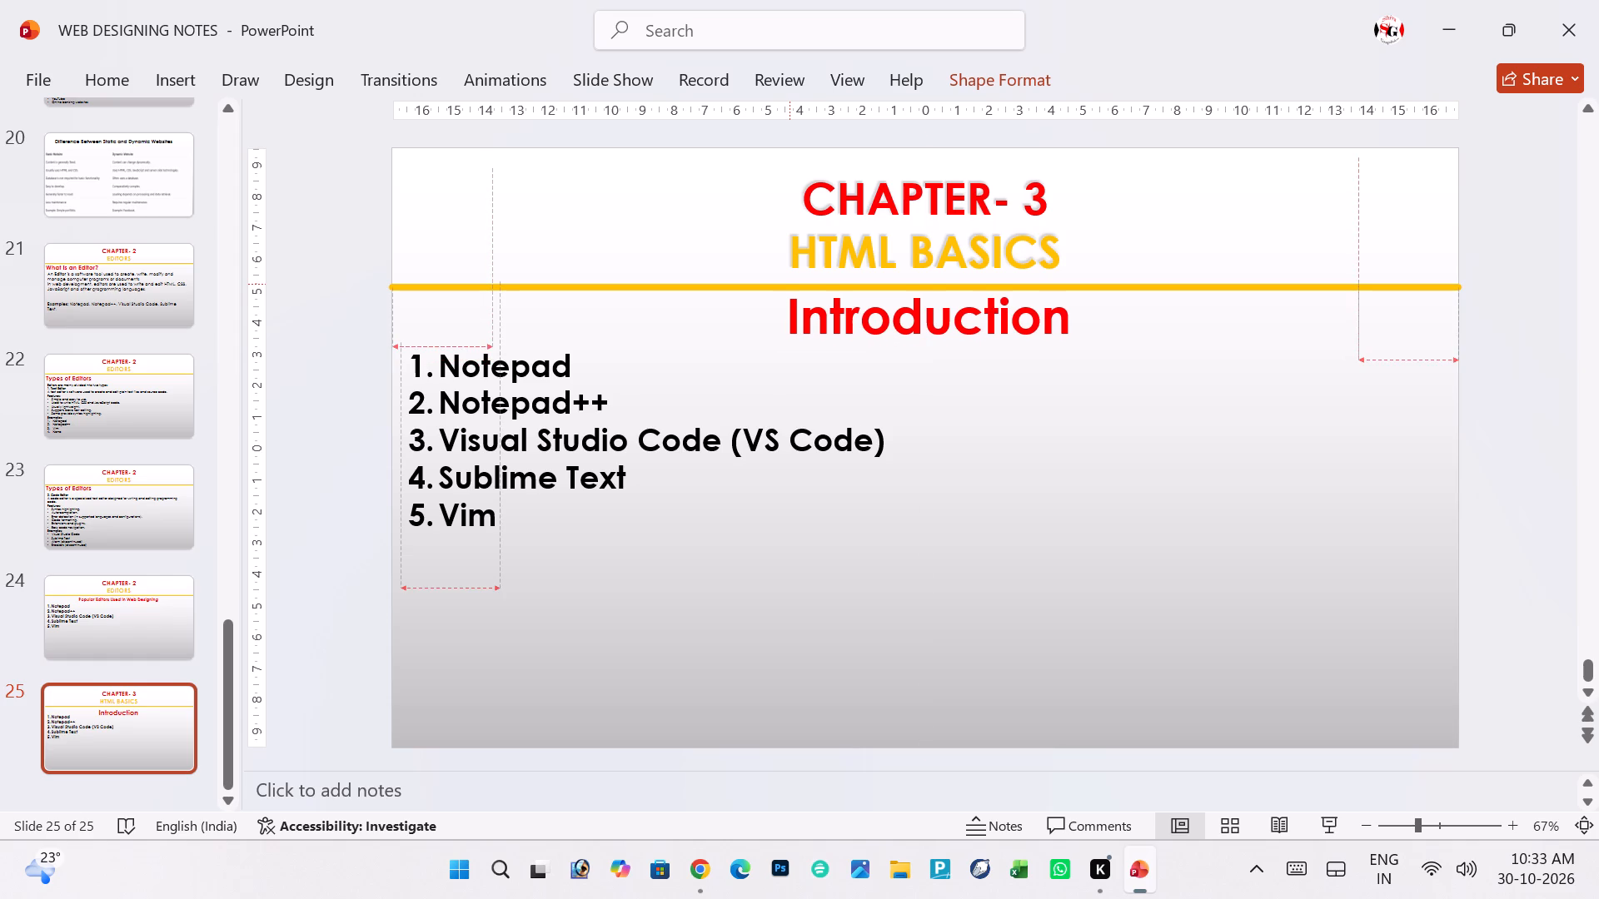
left_click_drag(790, 284, 790, 285)
left_click(334, 331)
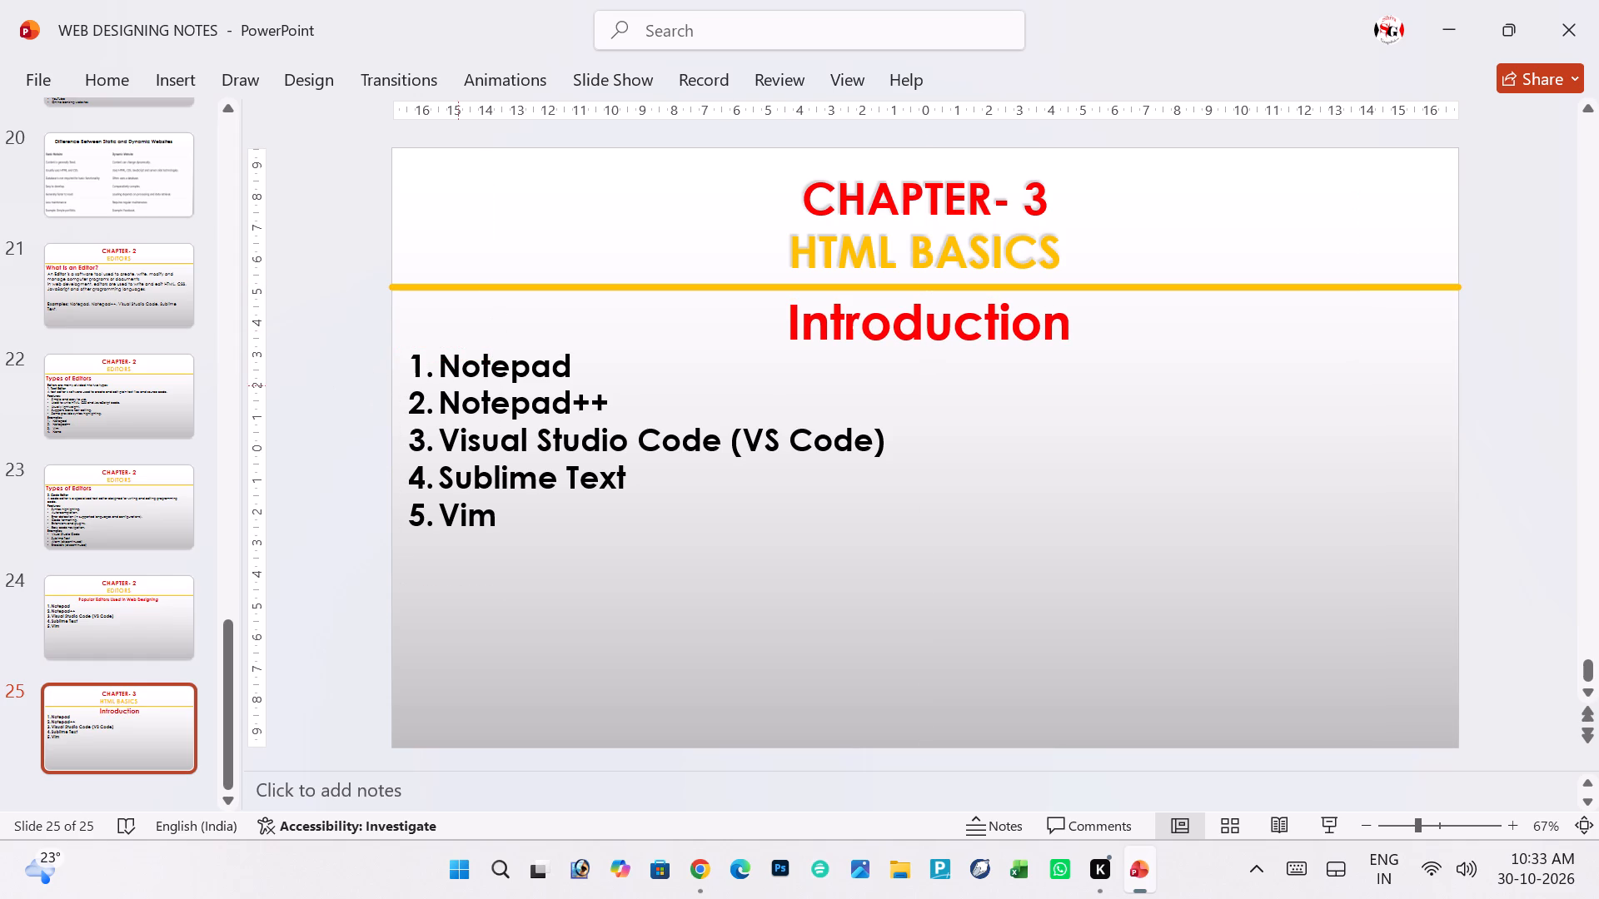
Delete the entire numbered editor list from slide 25's body text box.
left_click(460, 385)
key("ctrl+a")
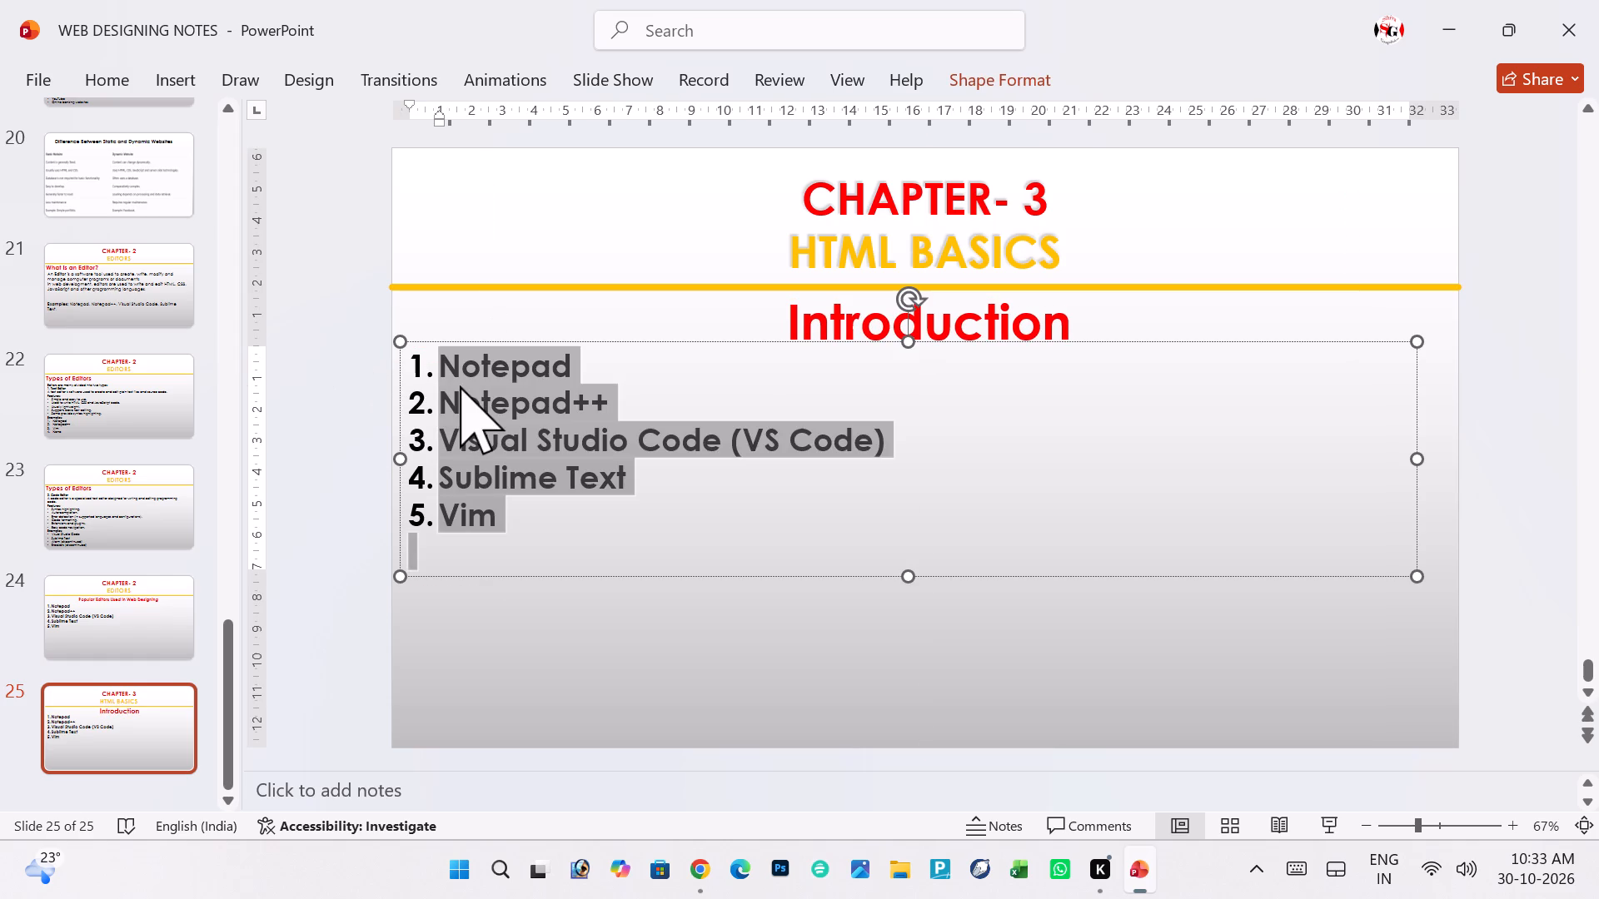
key("BackSpace")
key("alt+Tab")
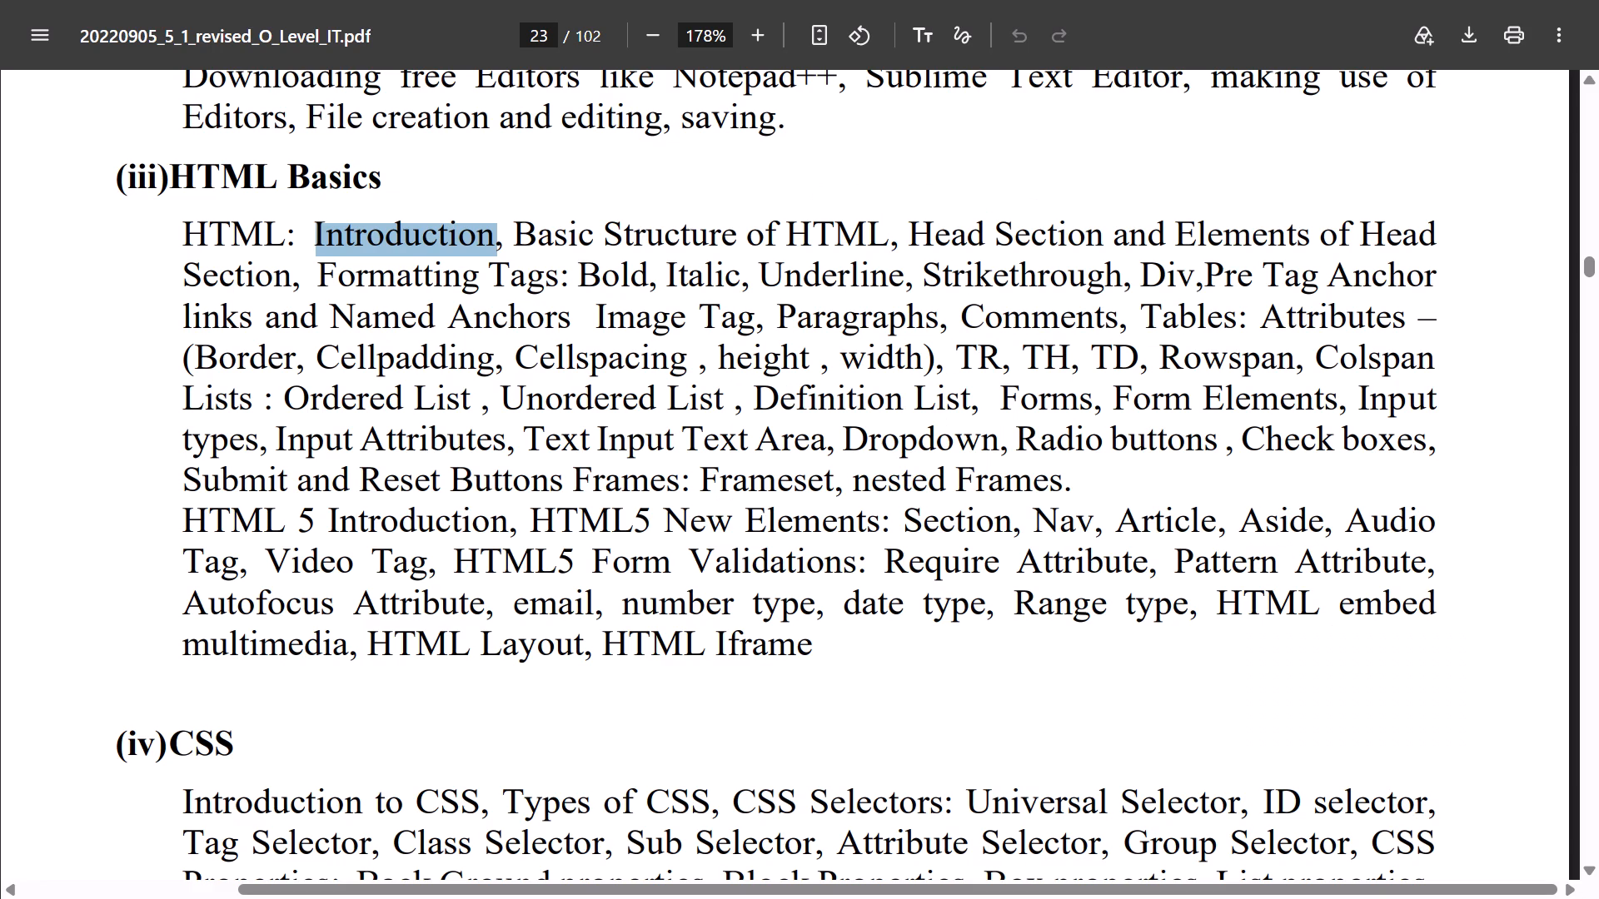
key("ctrl+x")
key("alt+Tab")
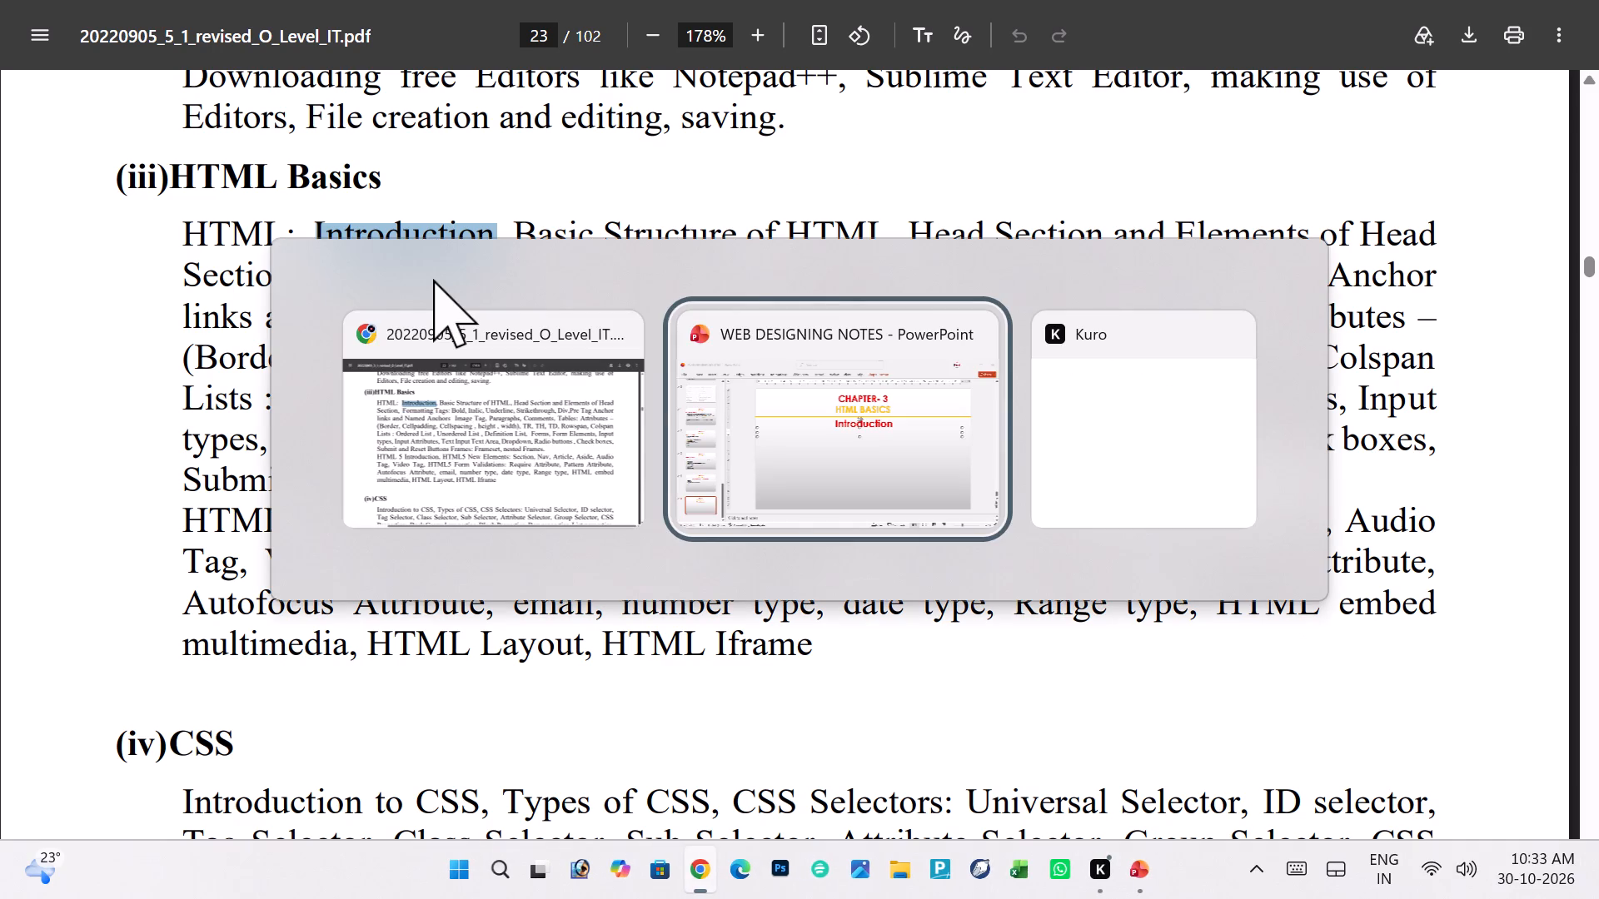
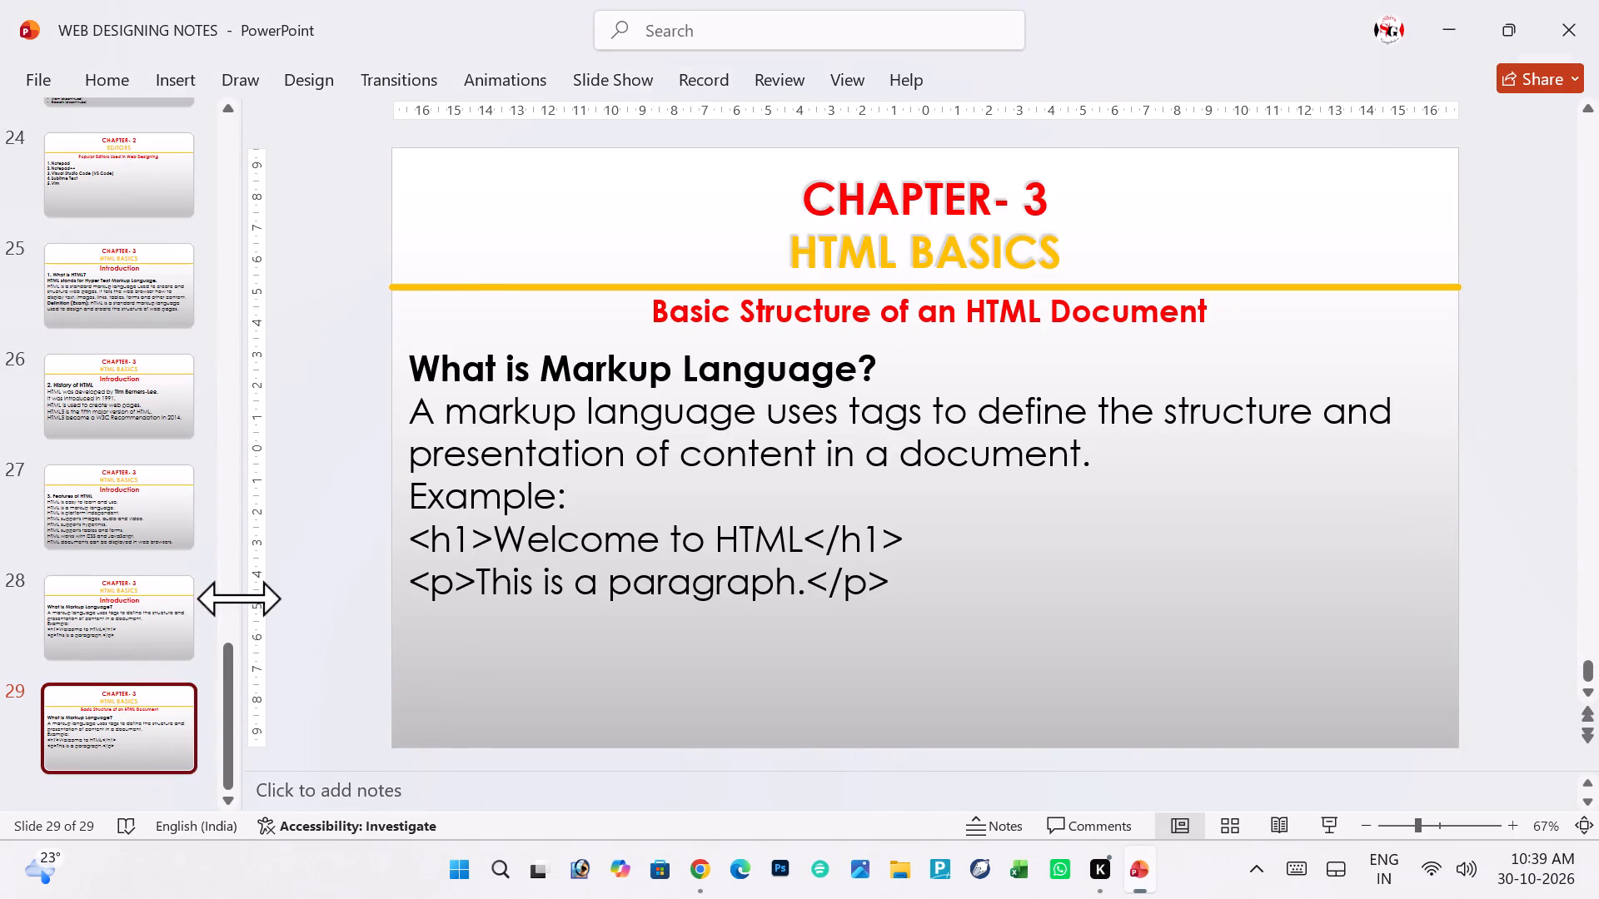
left_click_drag(241, 594, 636, 384)
left_click(636, 384)
left_click_drag(636, 384, 341, 400)
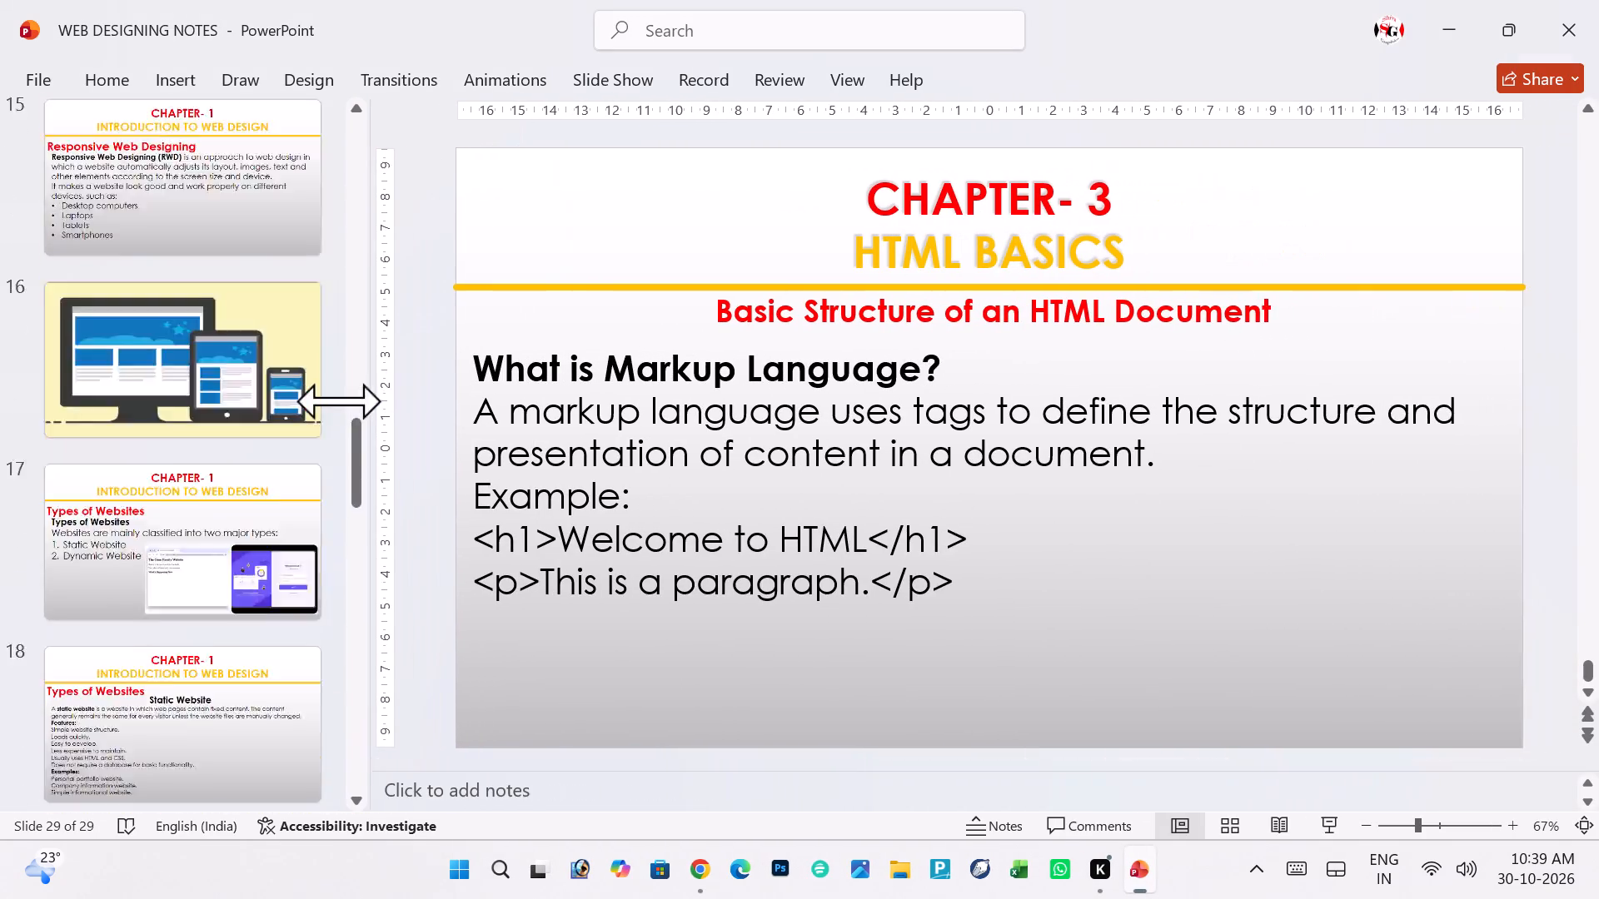
left_click_drag(341, 400, 42, 417)
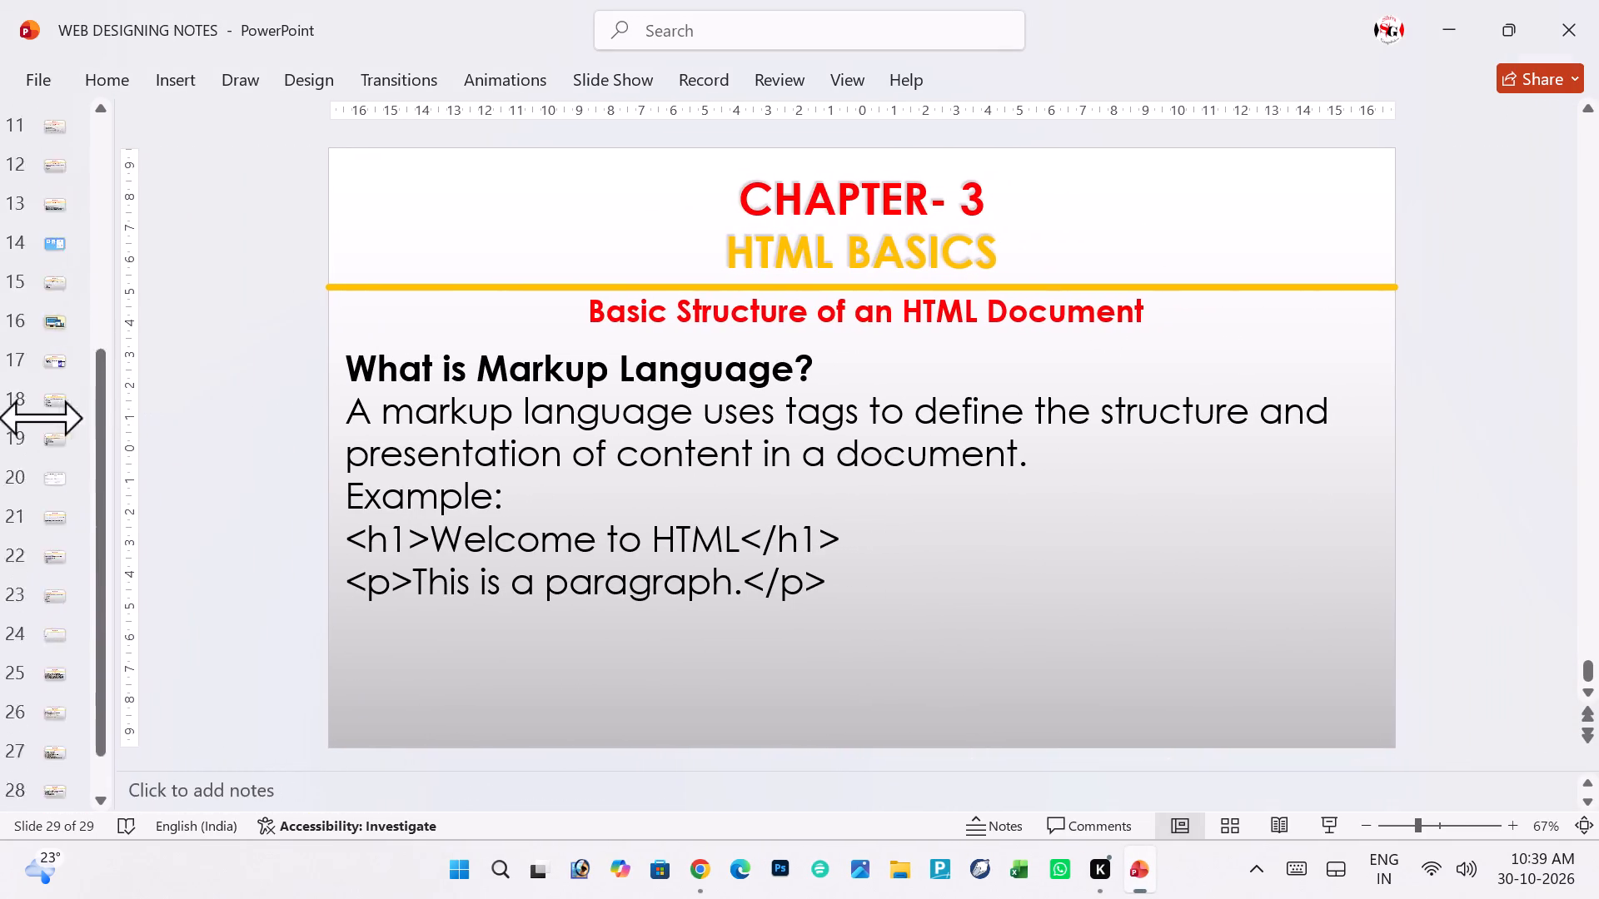
left_click_drag(42, 417, 100, 416)
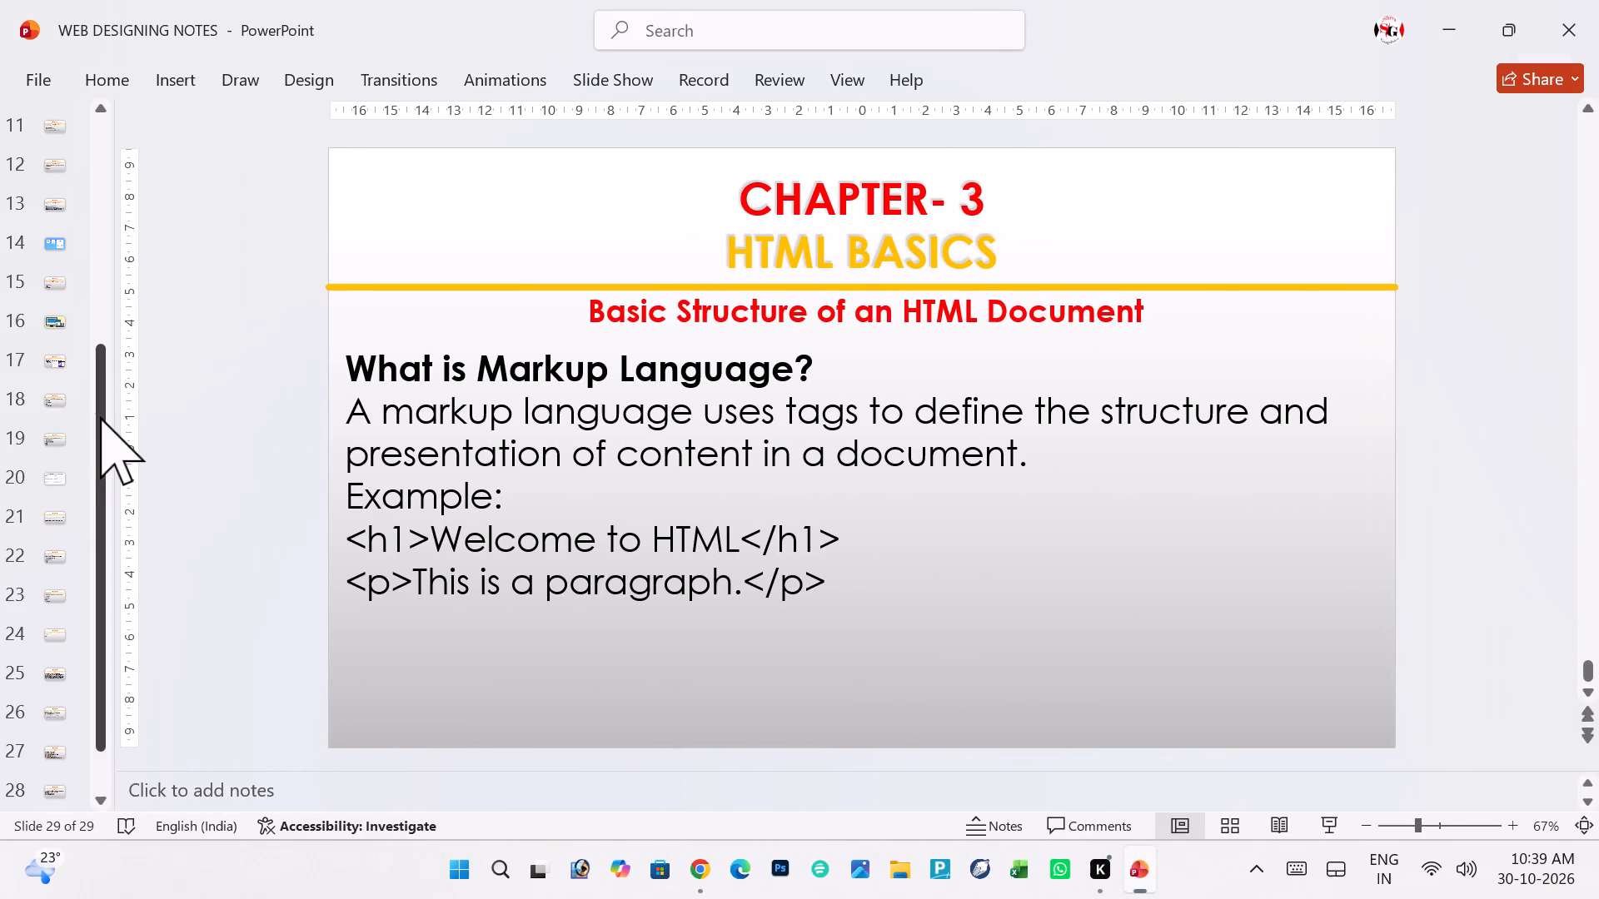
left_click(212, 354)
Delete the "What is Markup Language?" body text box from slide 29.
left_click(518, 370)
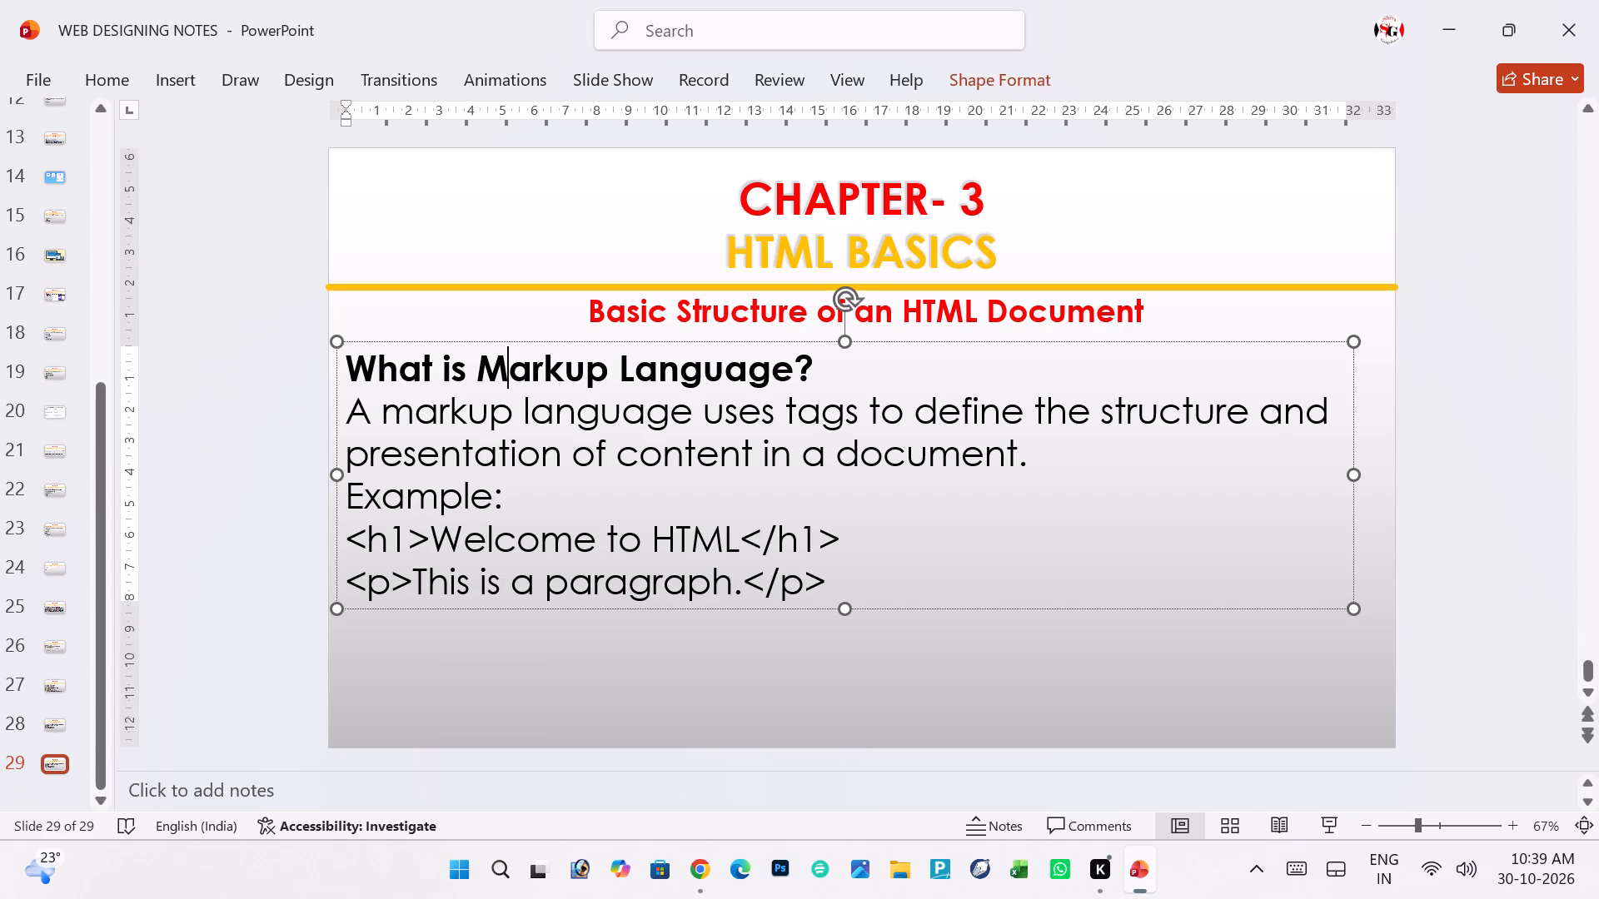
left_click(459, 339)
key("Delete")
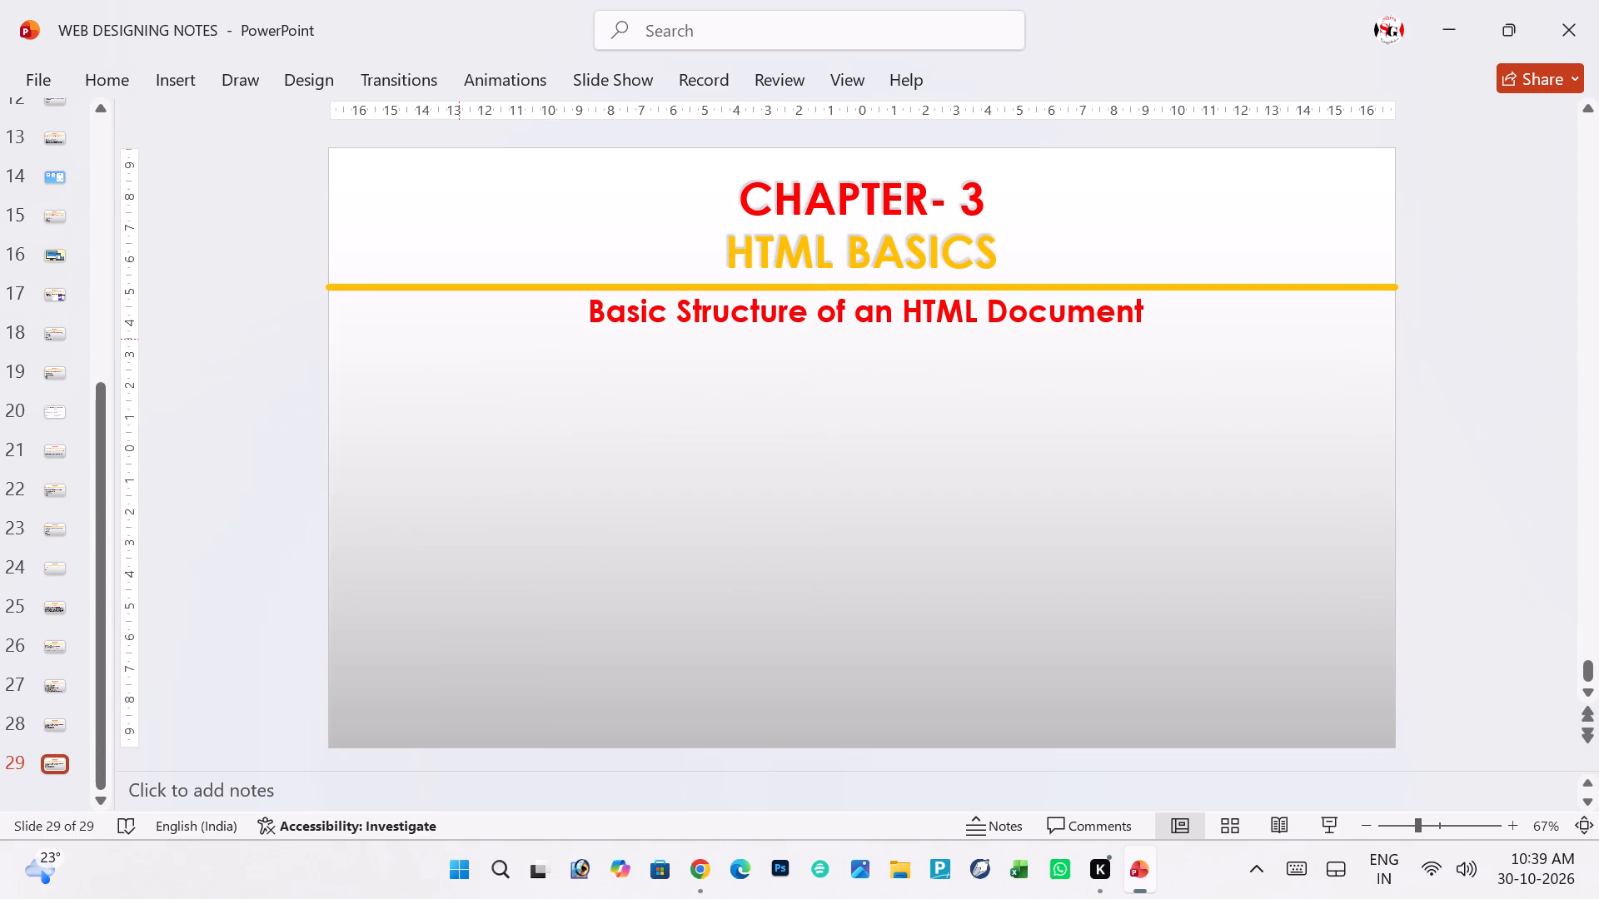
Insert a screen clipping of ChatGPT's sample HTML code, from <!DOCTYPE html> to </html>, on slide 29.
left_click(178, 67)
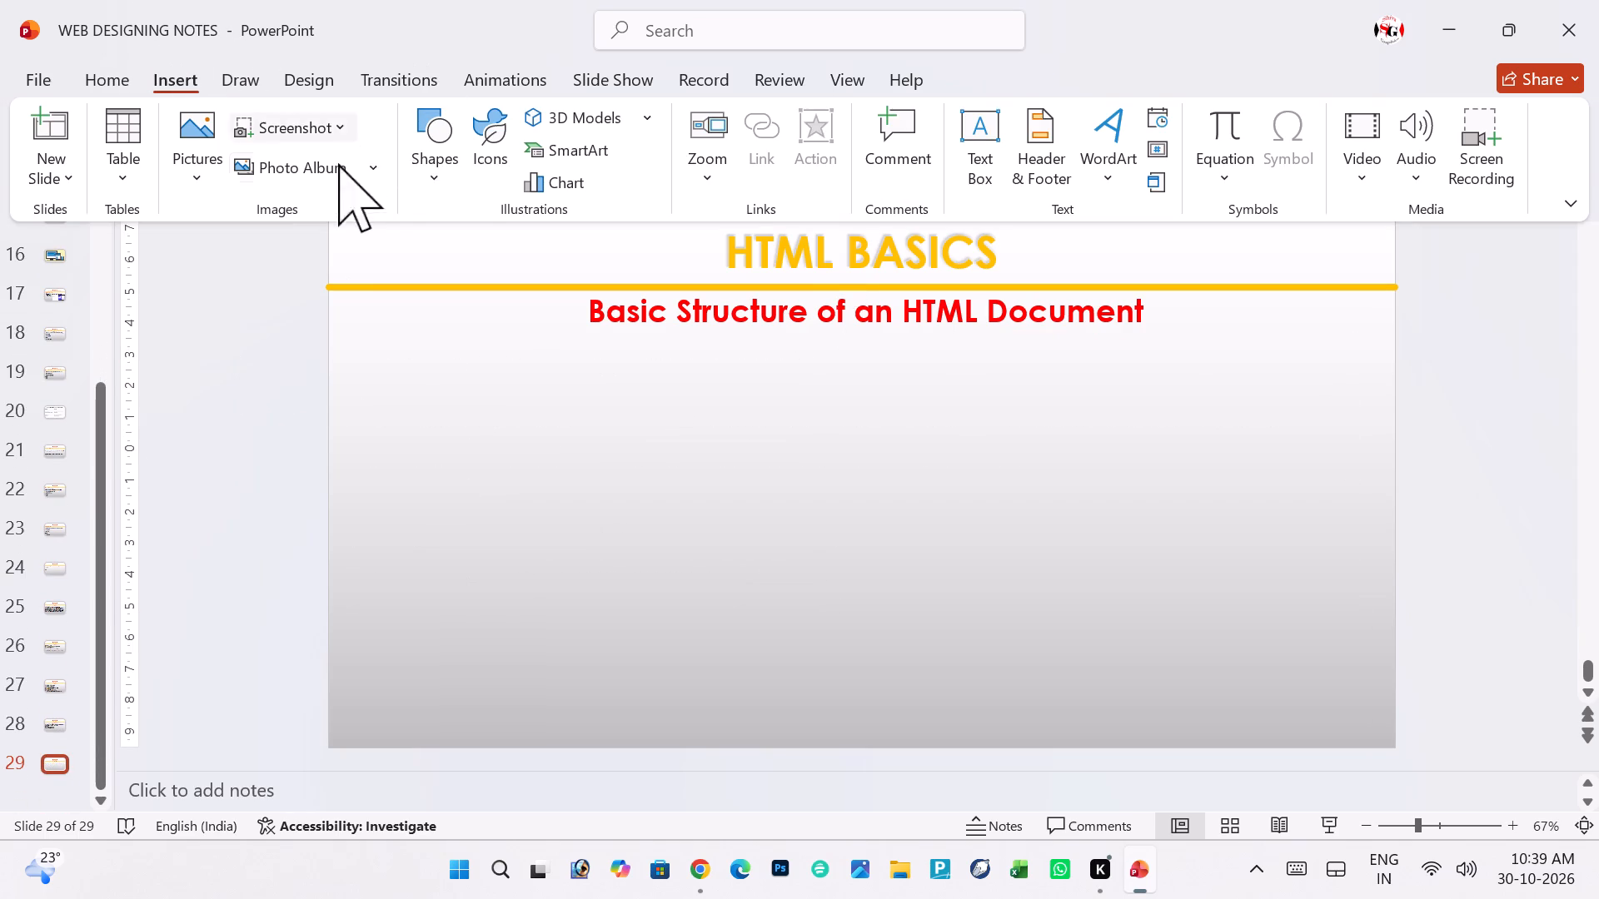
left_click(330, 126)
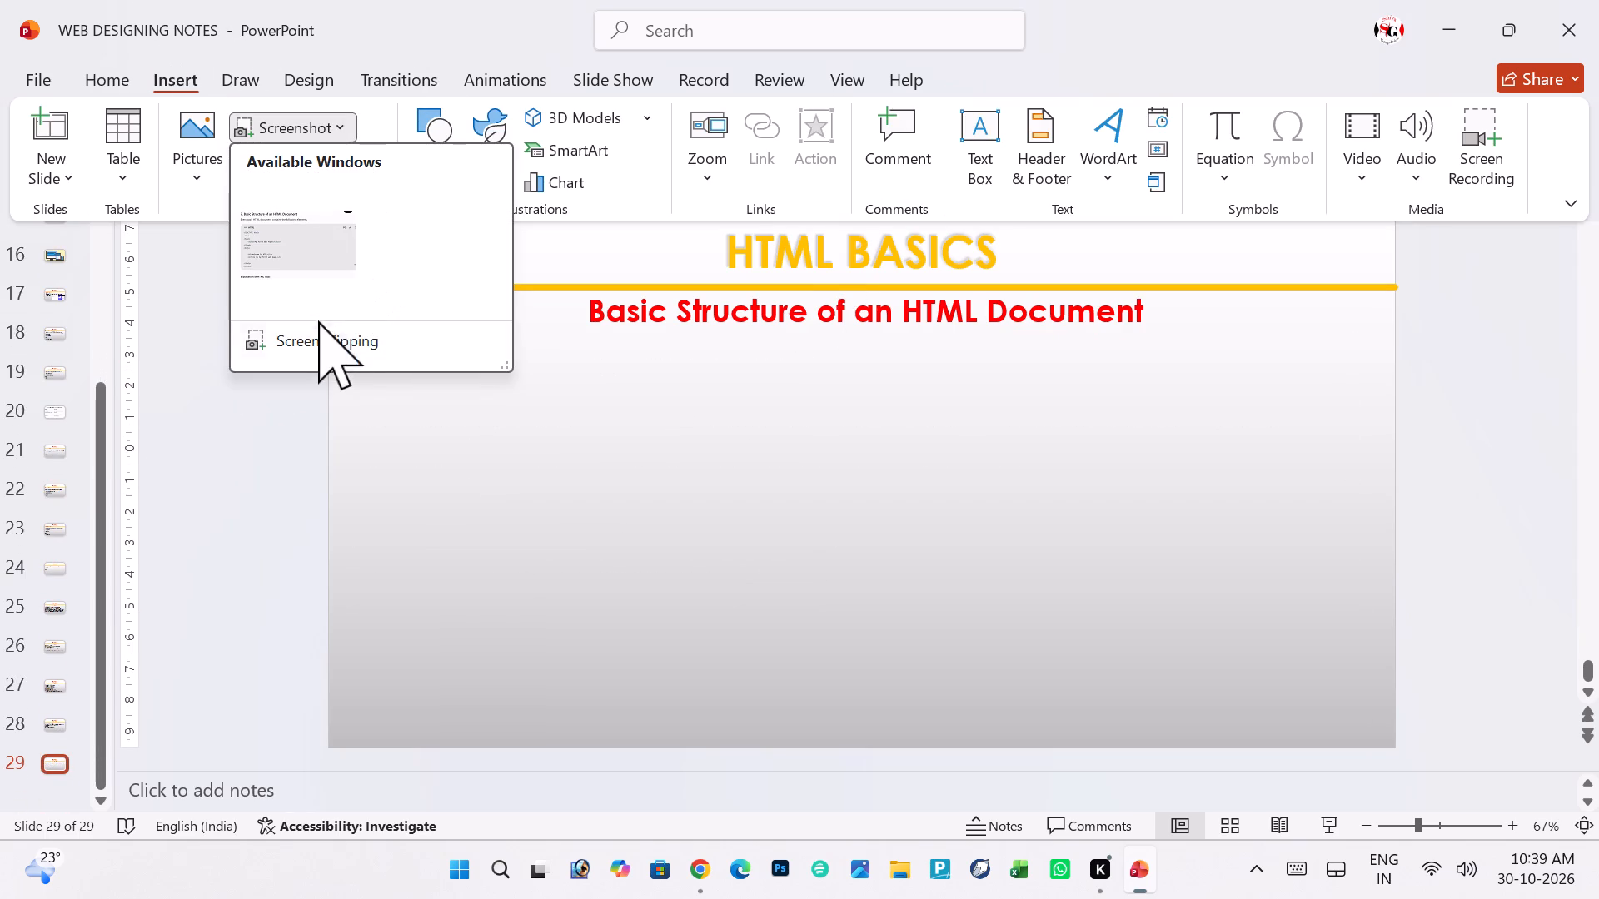
left_click(318, 327)
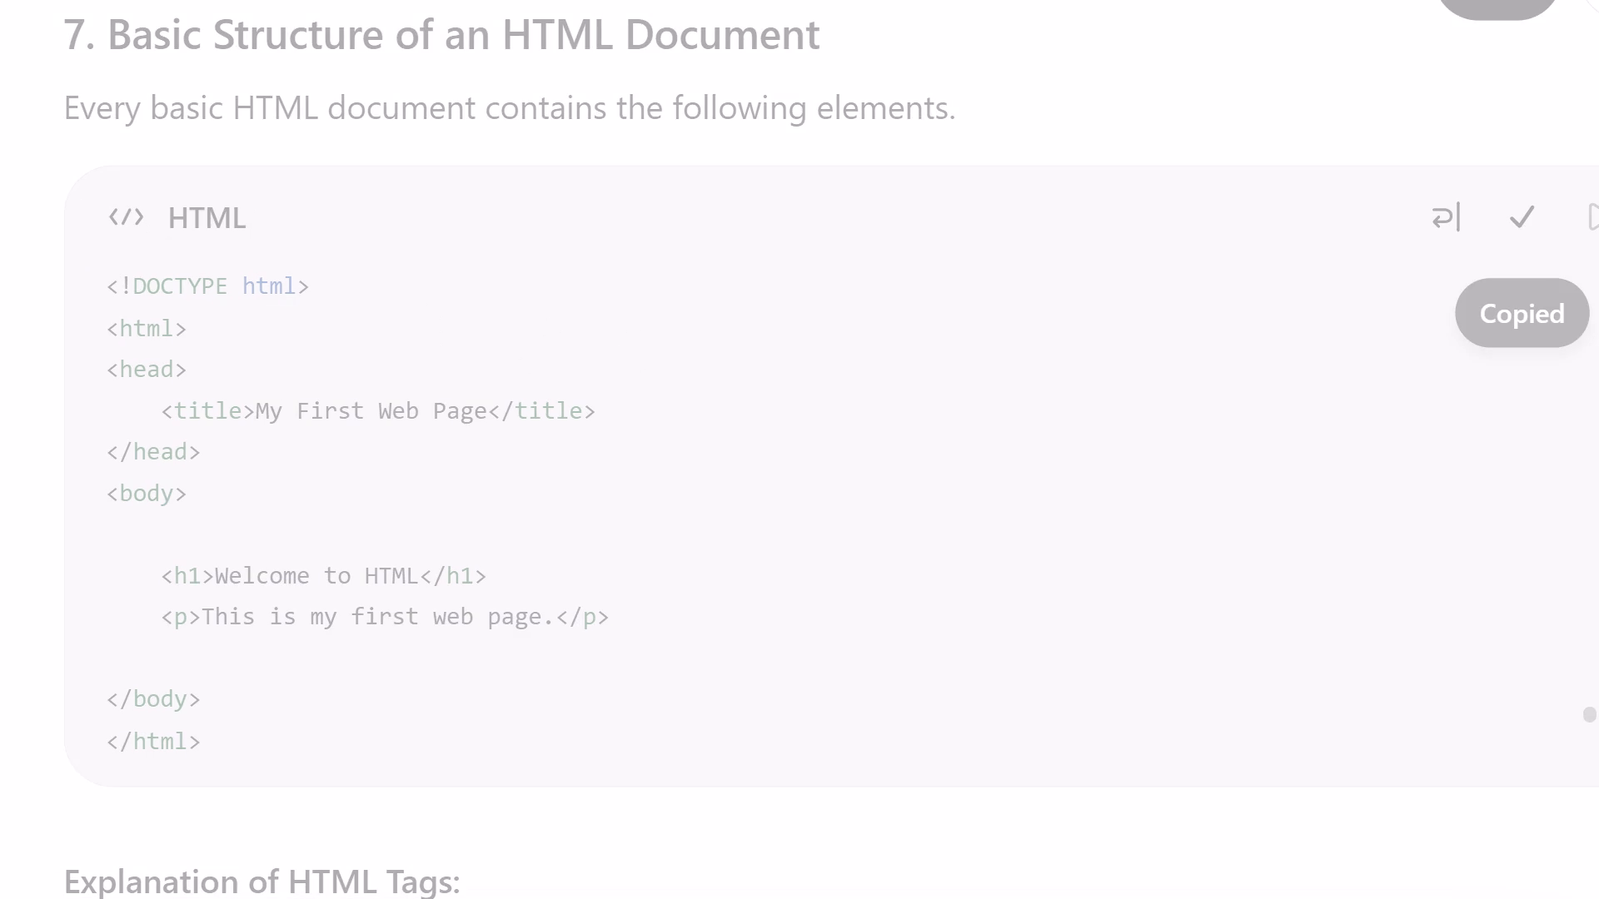
left_click_drag(97, 260, 950, 787)
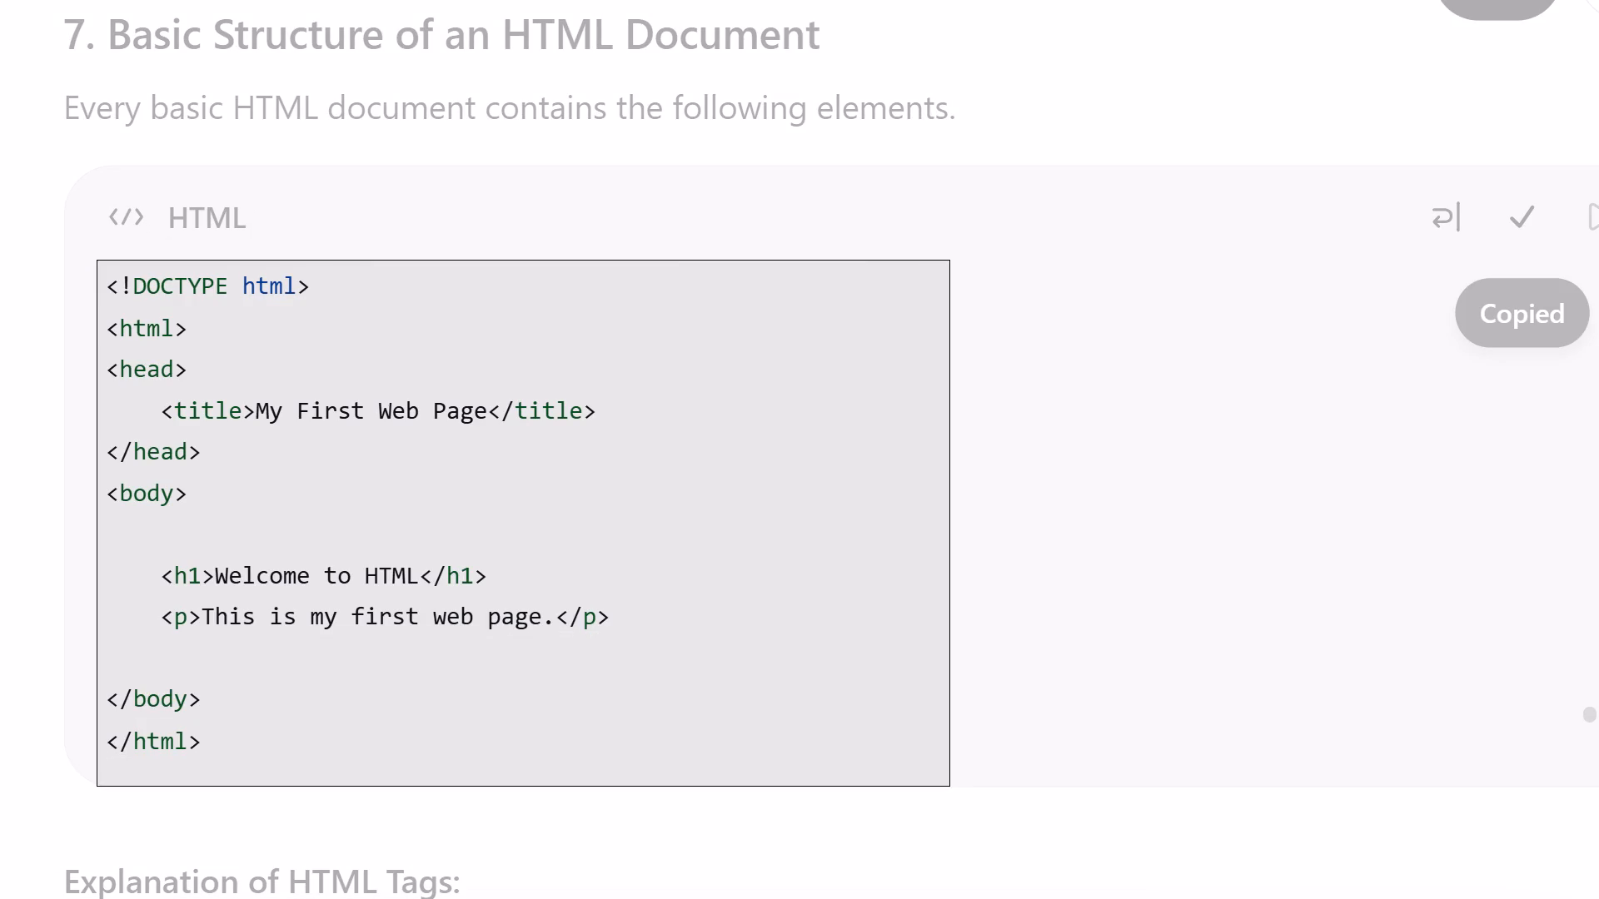
left_click_drag(950, 787, 942, 778)
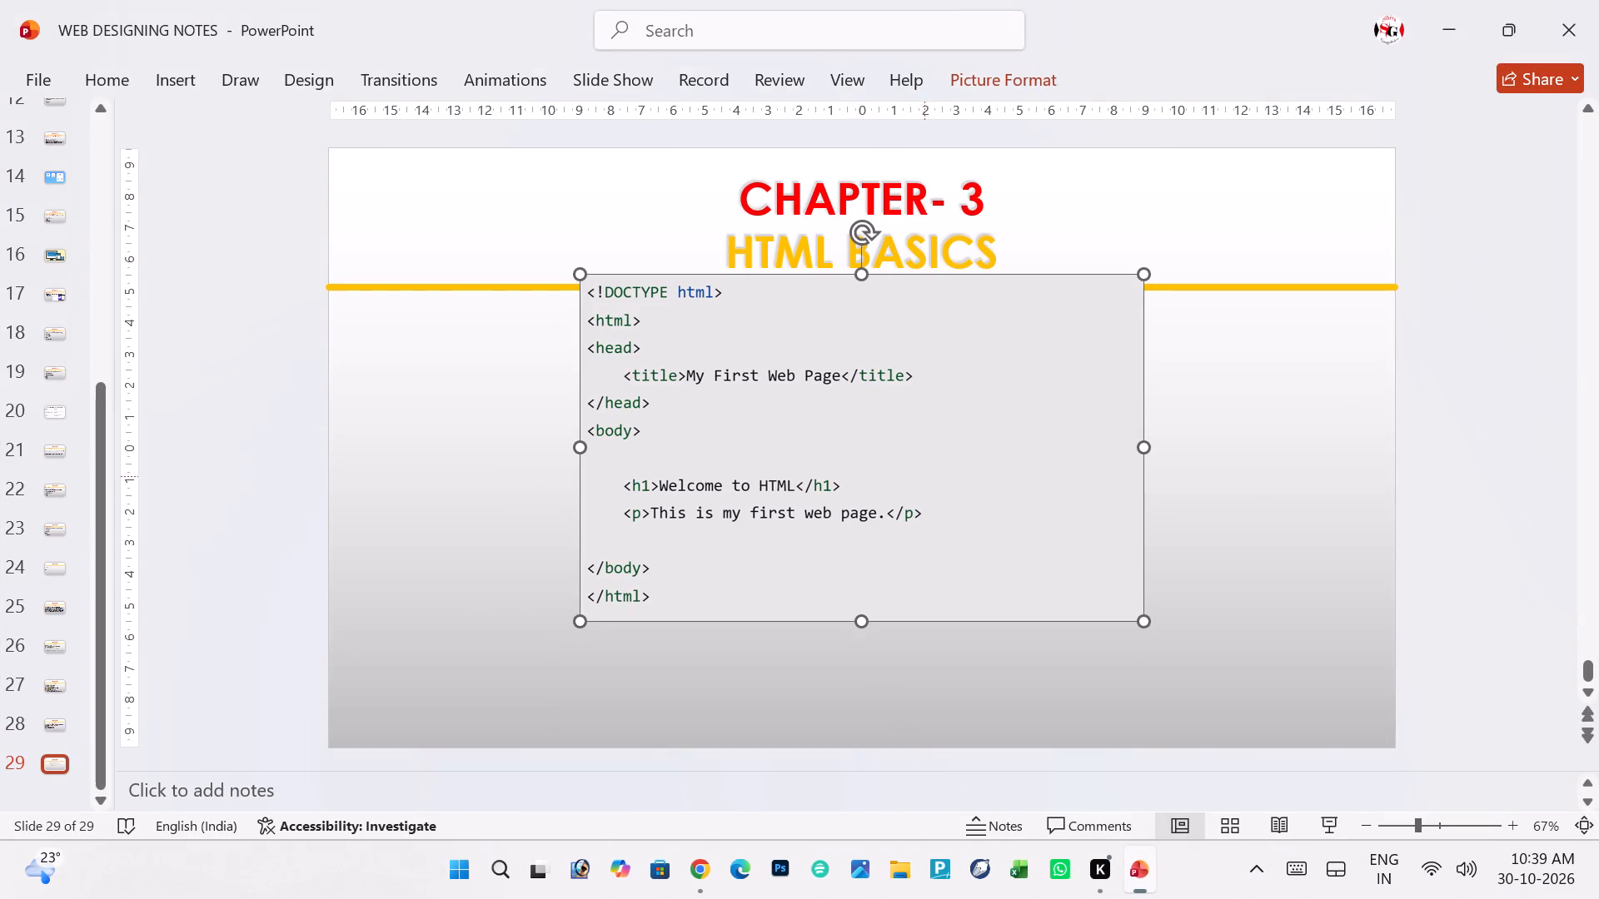
Enlarge the code picture on slide 29 to fill the space below the red heading and place it roughly centred there.
left_click_drag(931, 457, 723, 526)
left_click_drag(940, 688, 1079, 726)
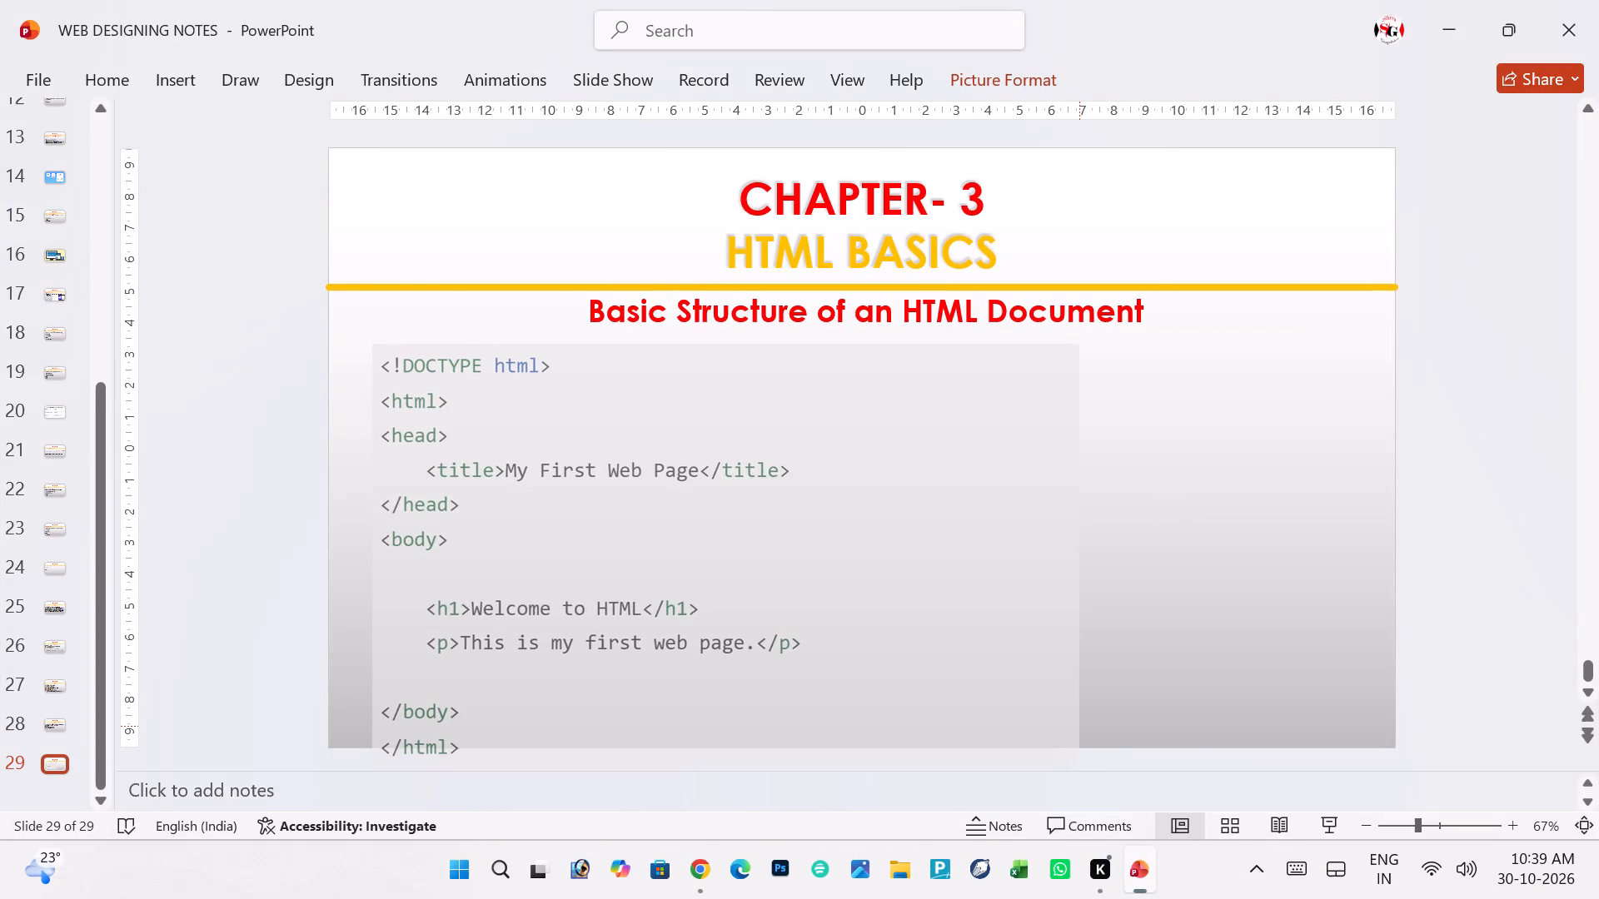
left_click_drag(1079, 726, 1020, 690)
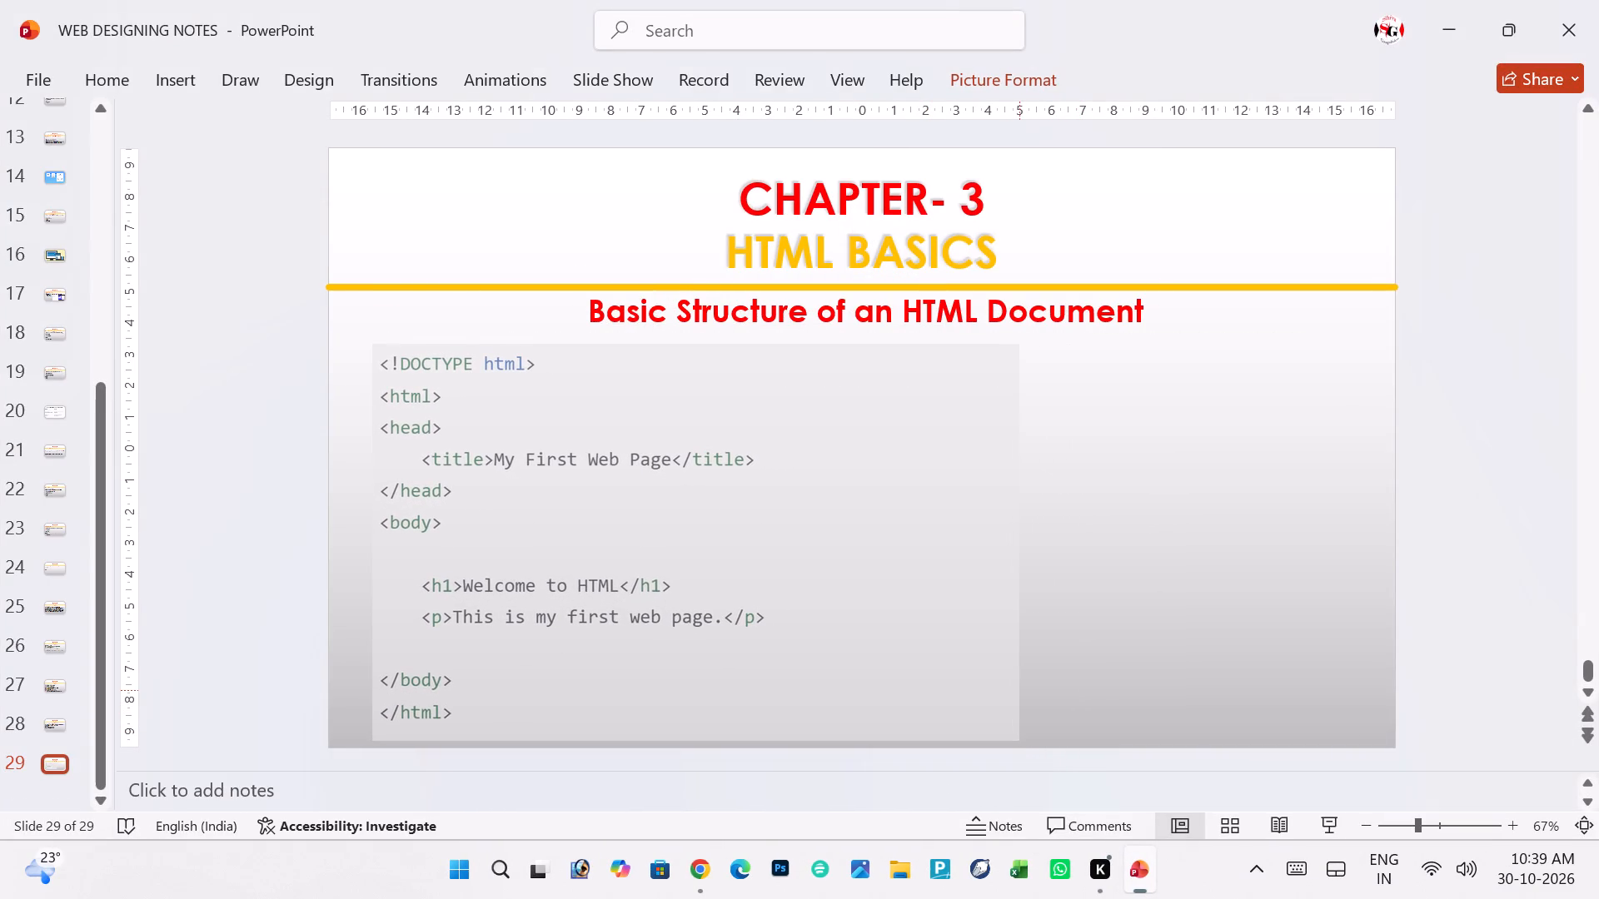
left_click_drag(1020, 690, 1029, 700)
left_click_drag(845, 579, 1033, 574)
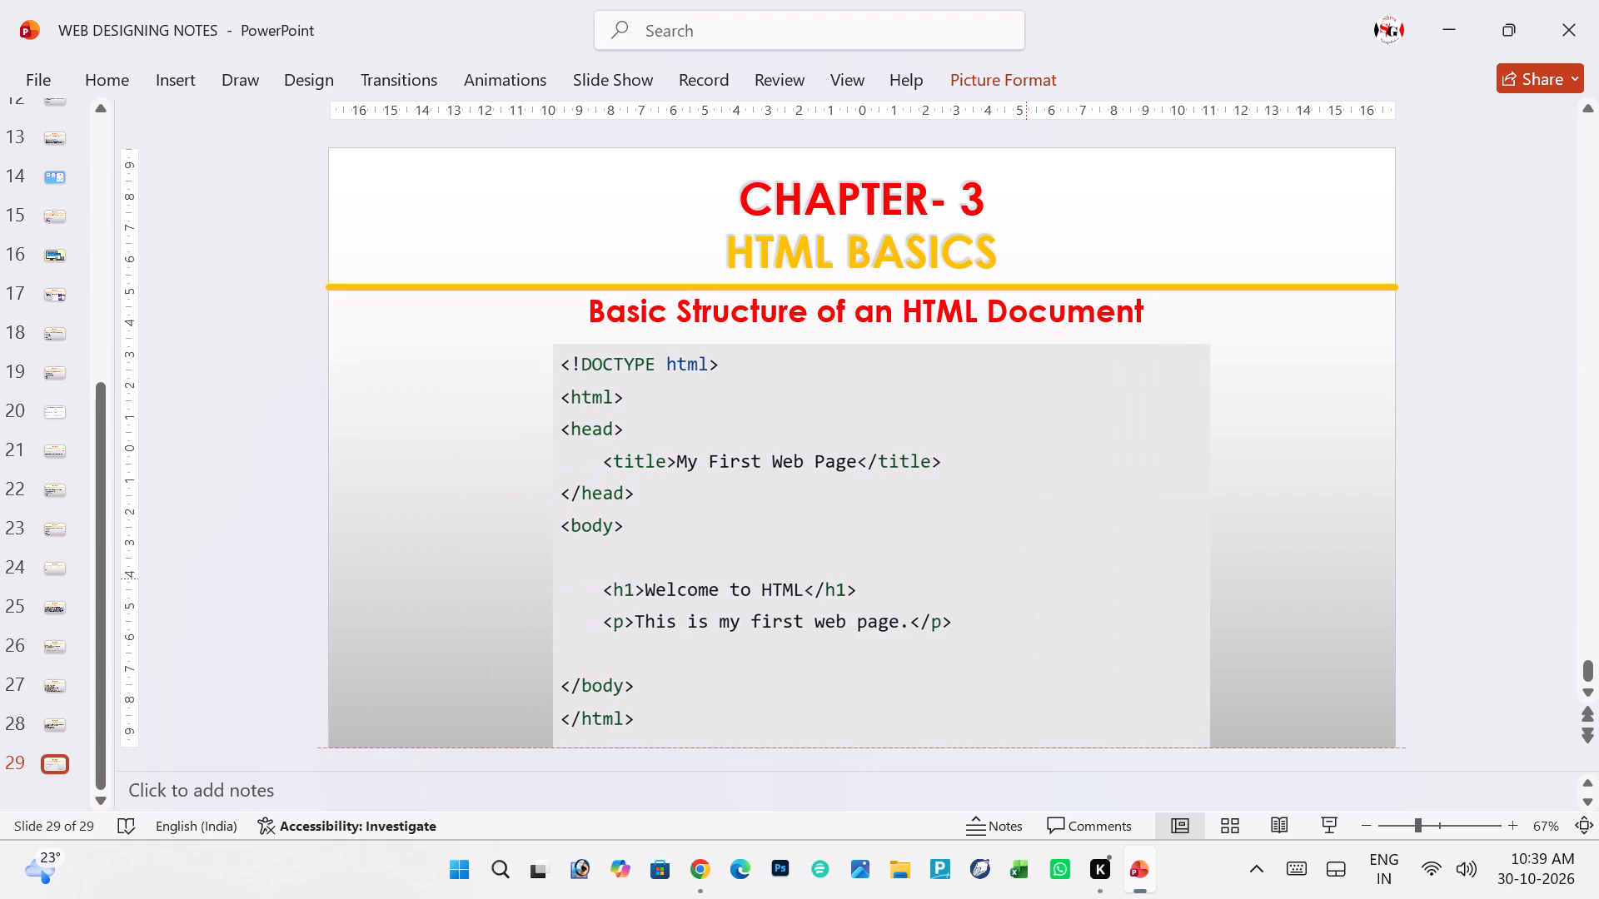
left_click_drag(1033, 574, 1029, 567)
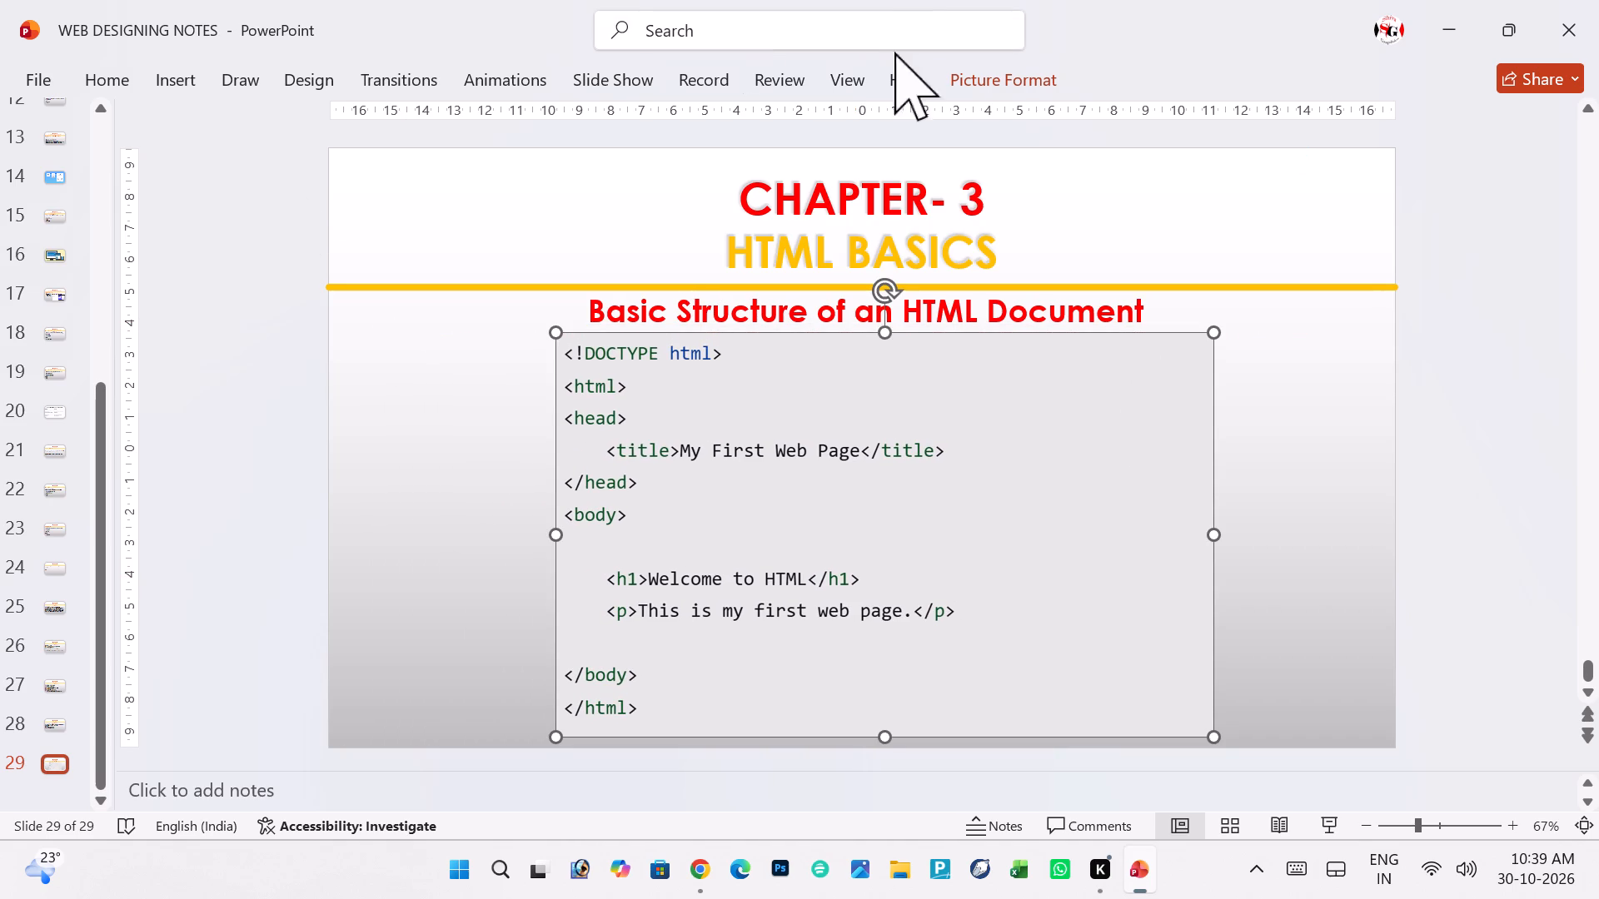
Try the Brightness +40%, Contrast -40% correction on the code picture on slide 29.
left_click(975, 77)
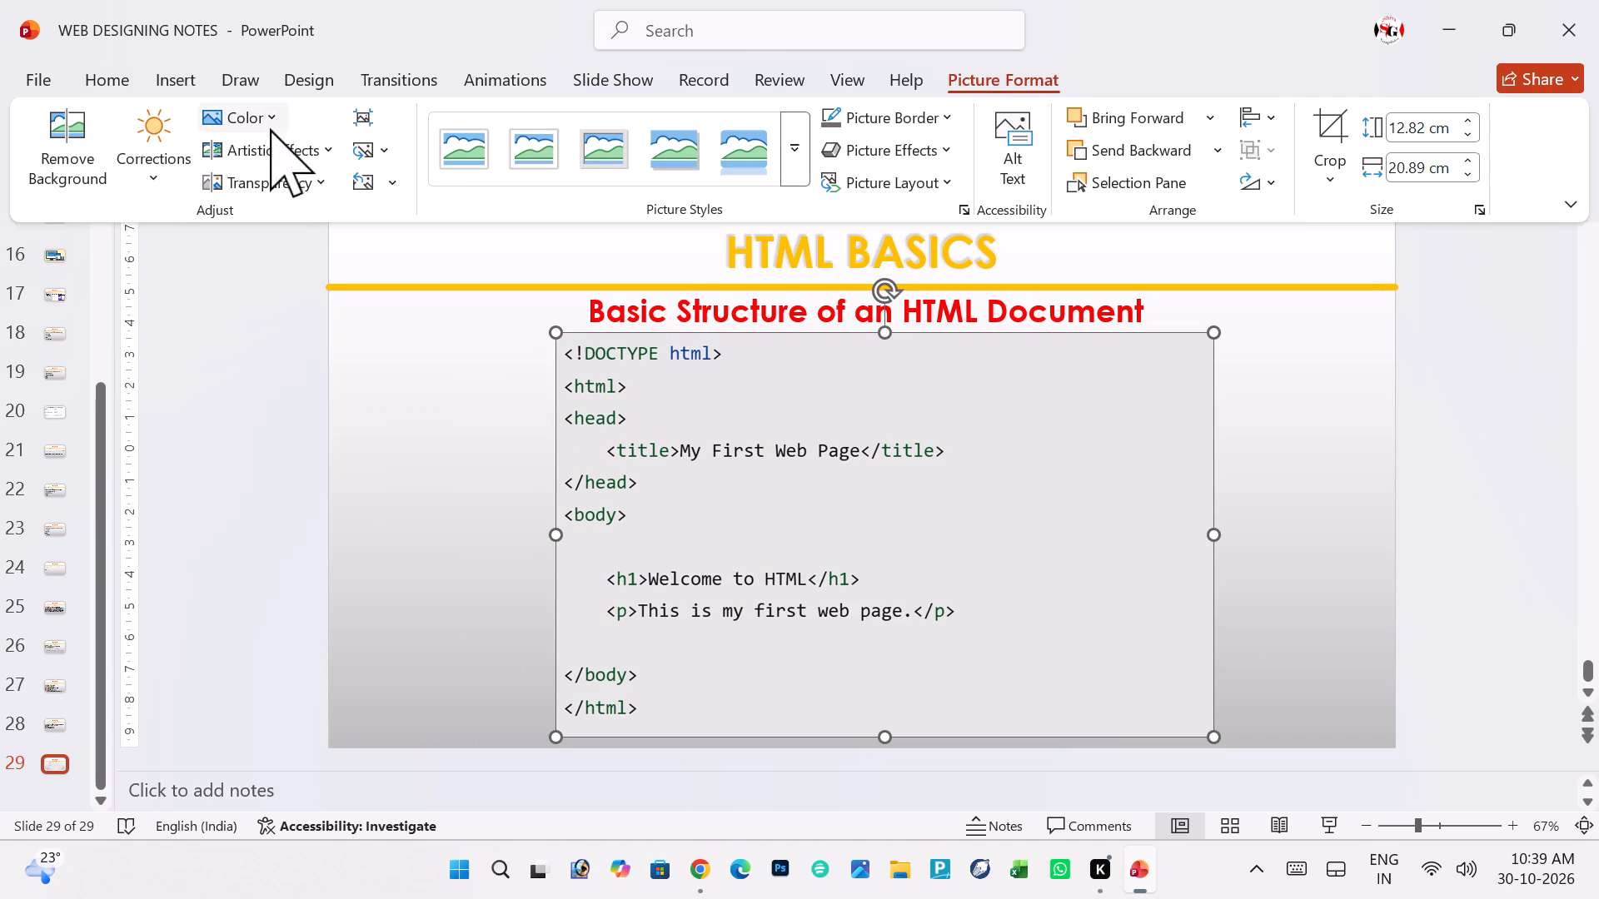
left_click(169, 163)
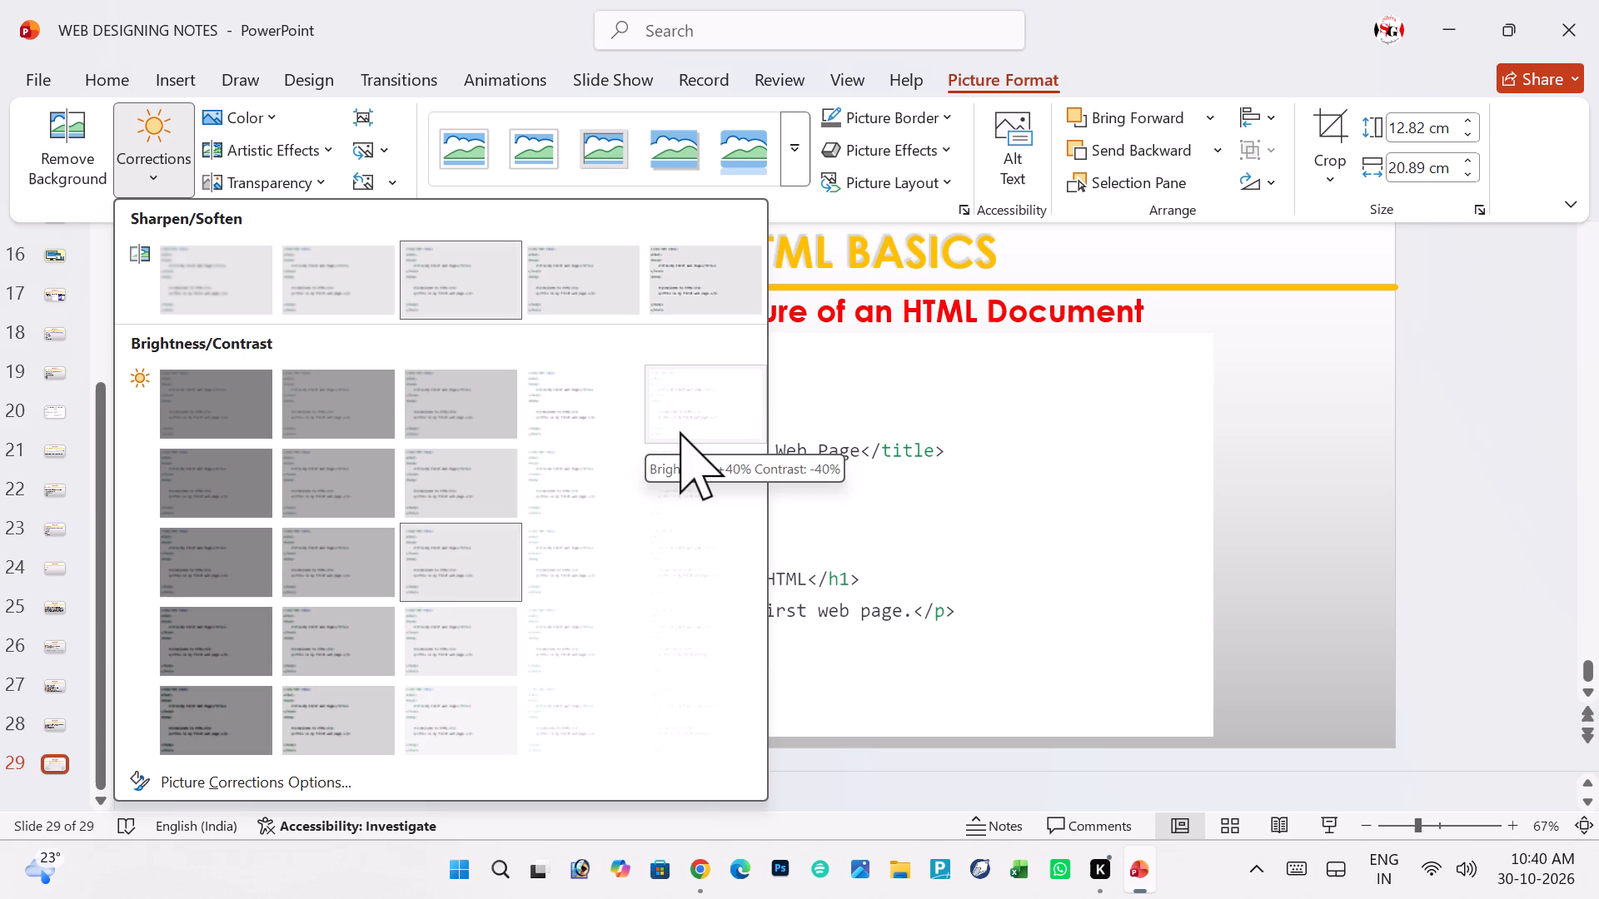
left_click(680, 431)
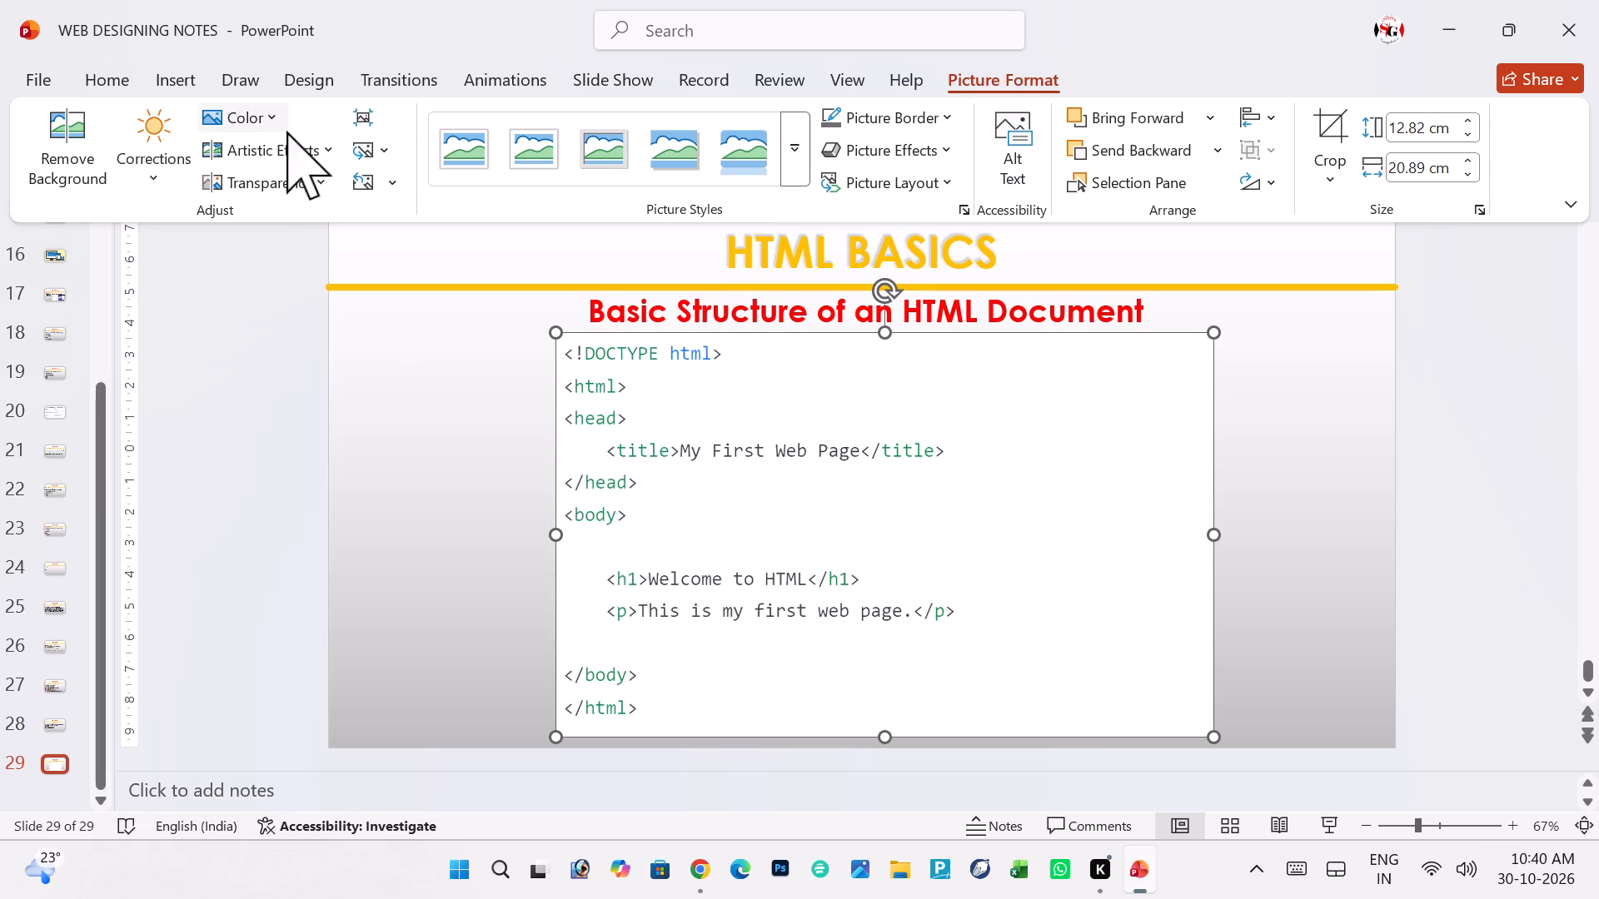
Lighten the code picture's grey background to near white with a normal-brightness, higher-contrast picture correction, and deselect the picture.
left_click(170, 160)
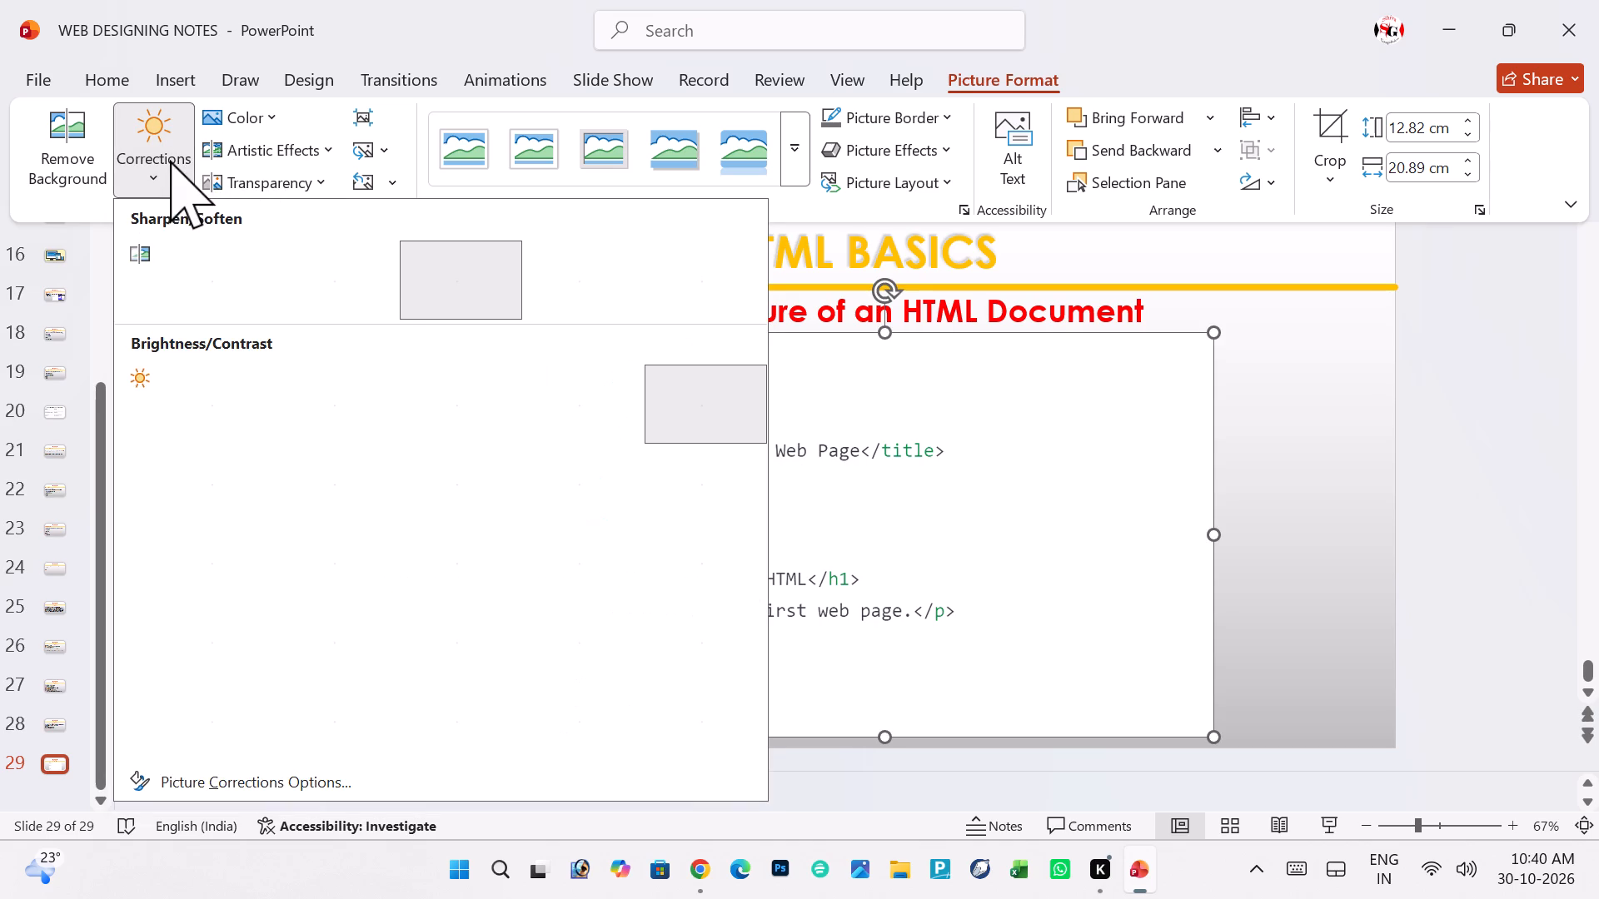
scroll(316, 582, "down", 3)
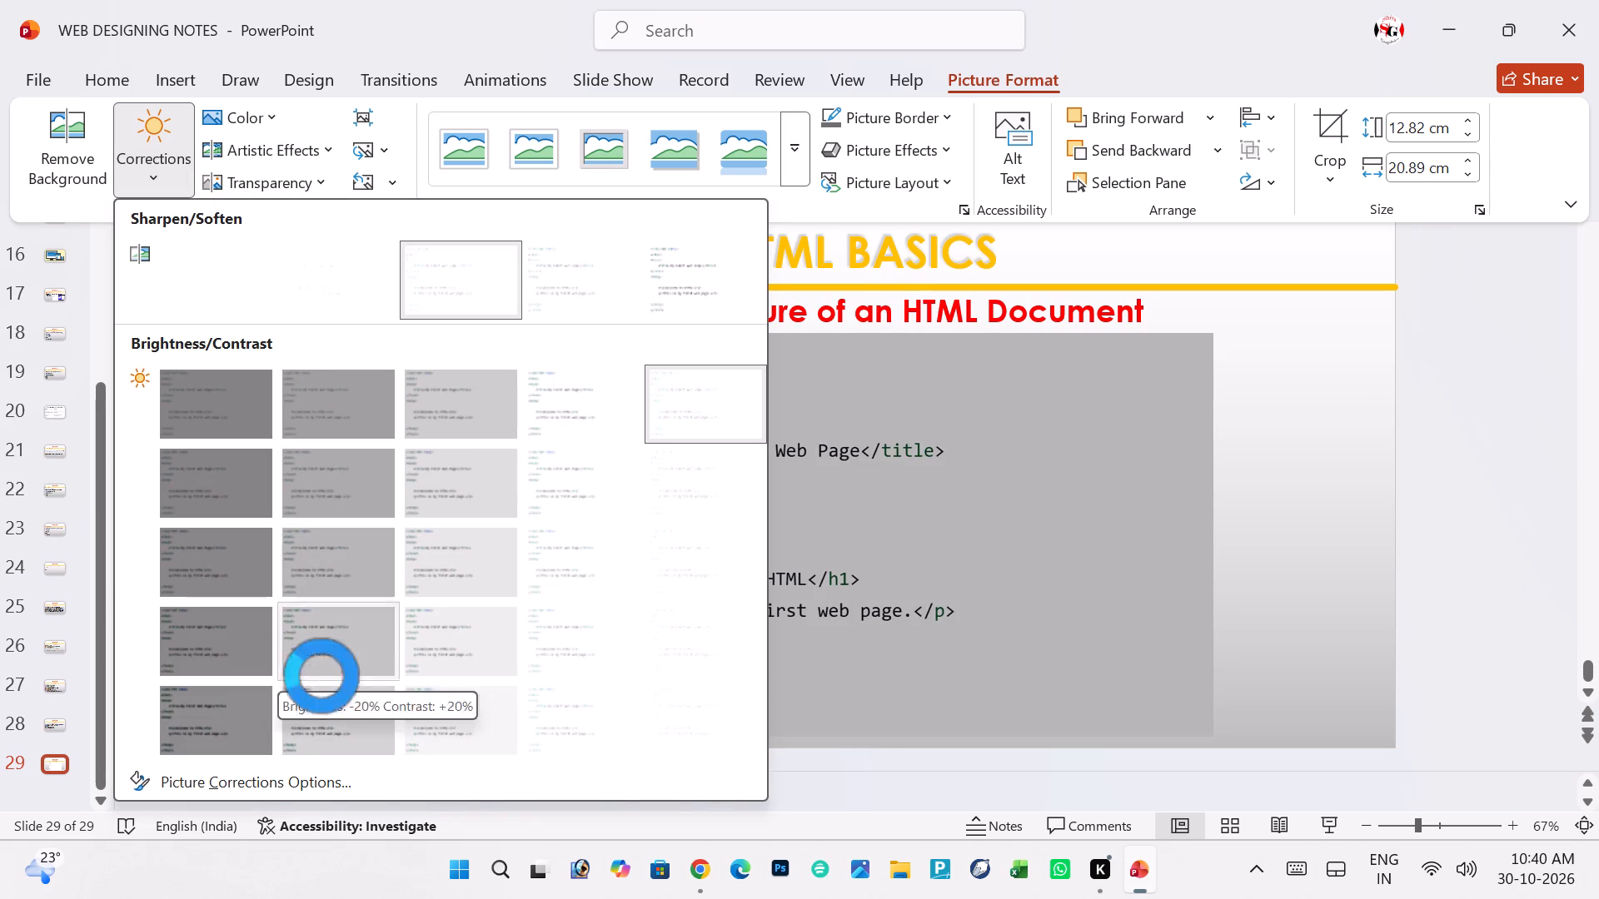
left_click(484, 687)
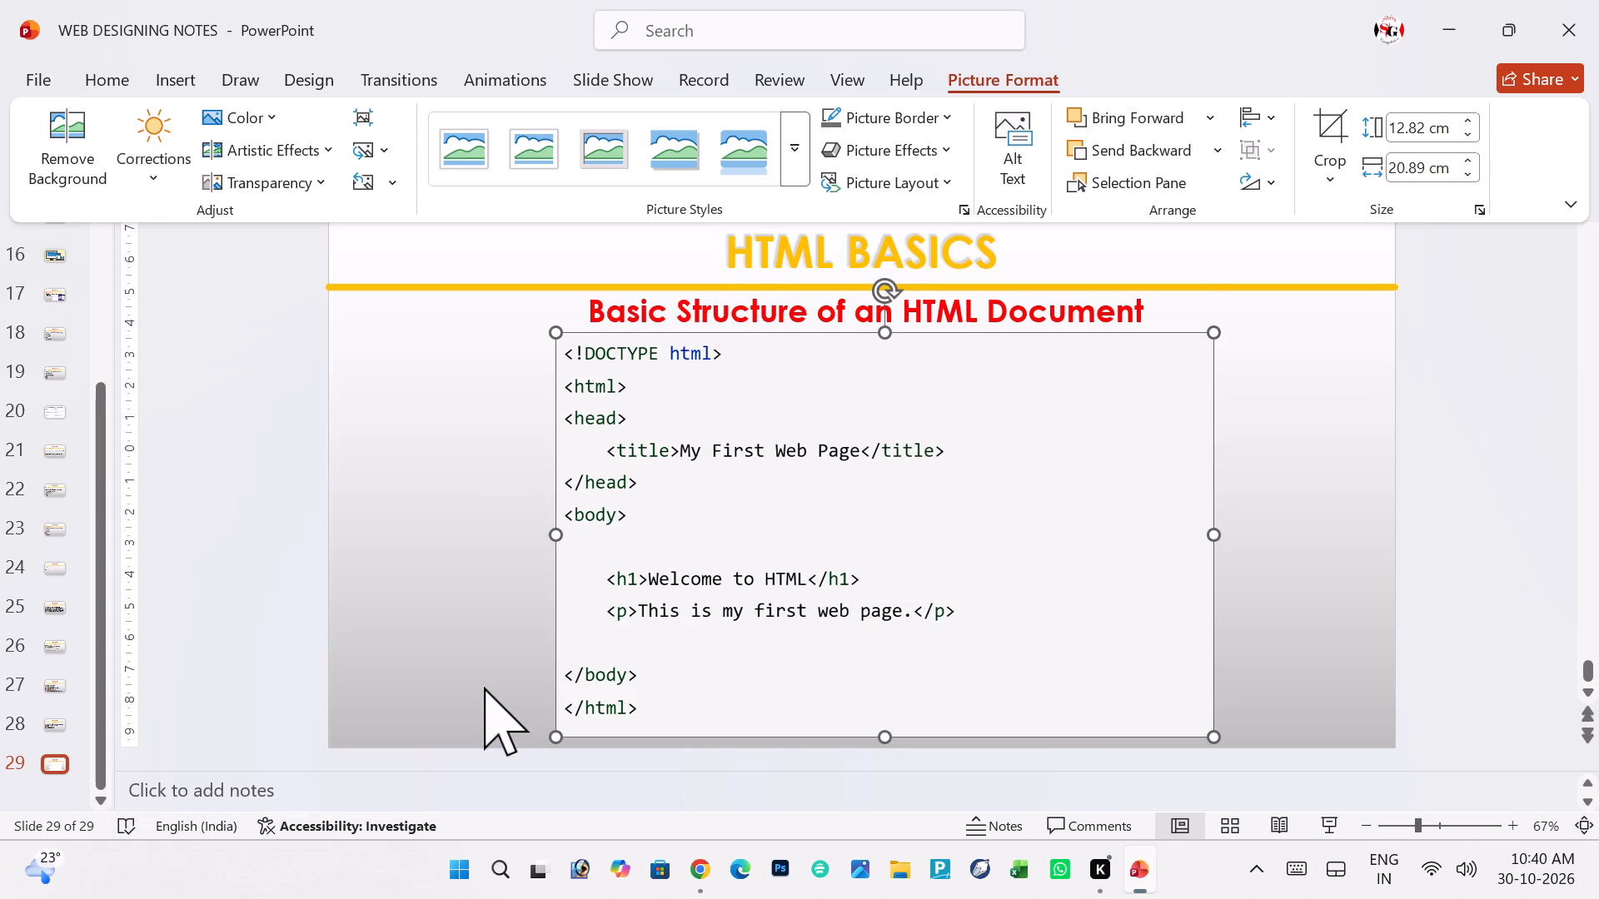
left_click(286, 400)
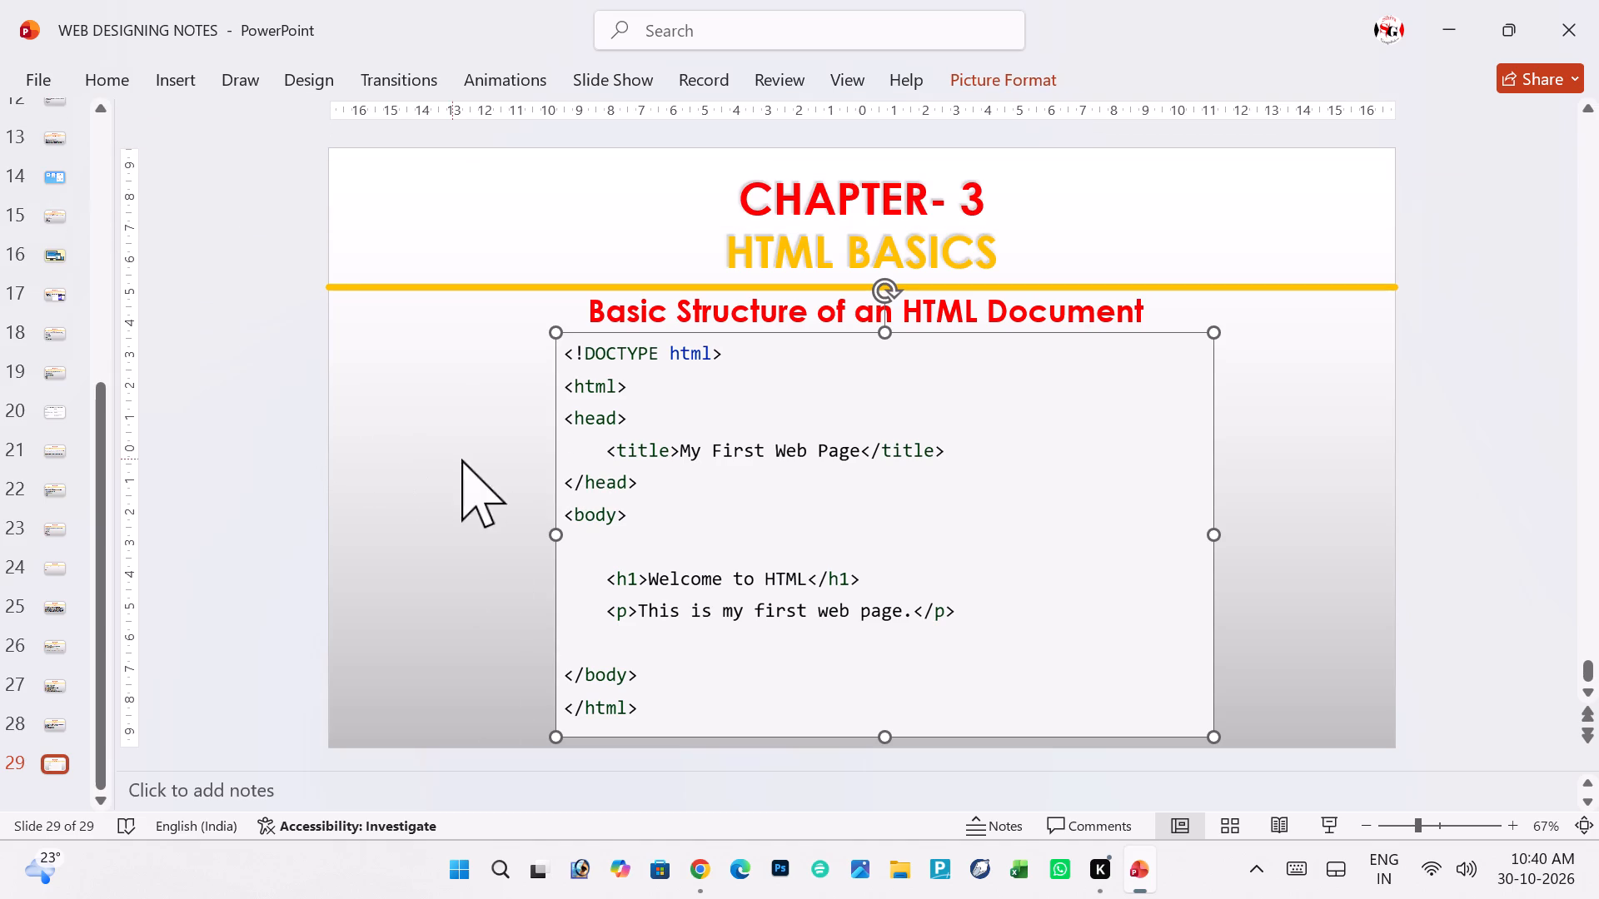
left_click(1503, 416)
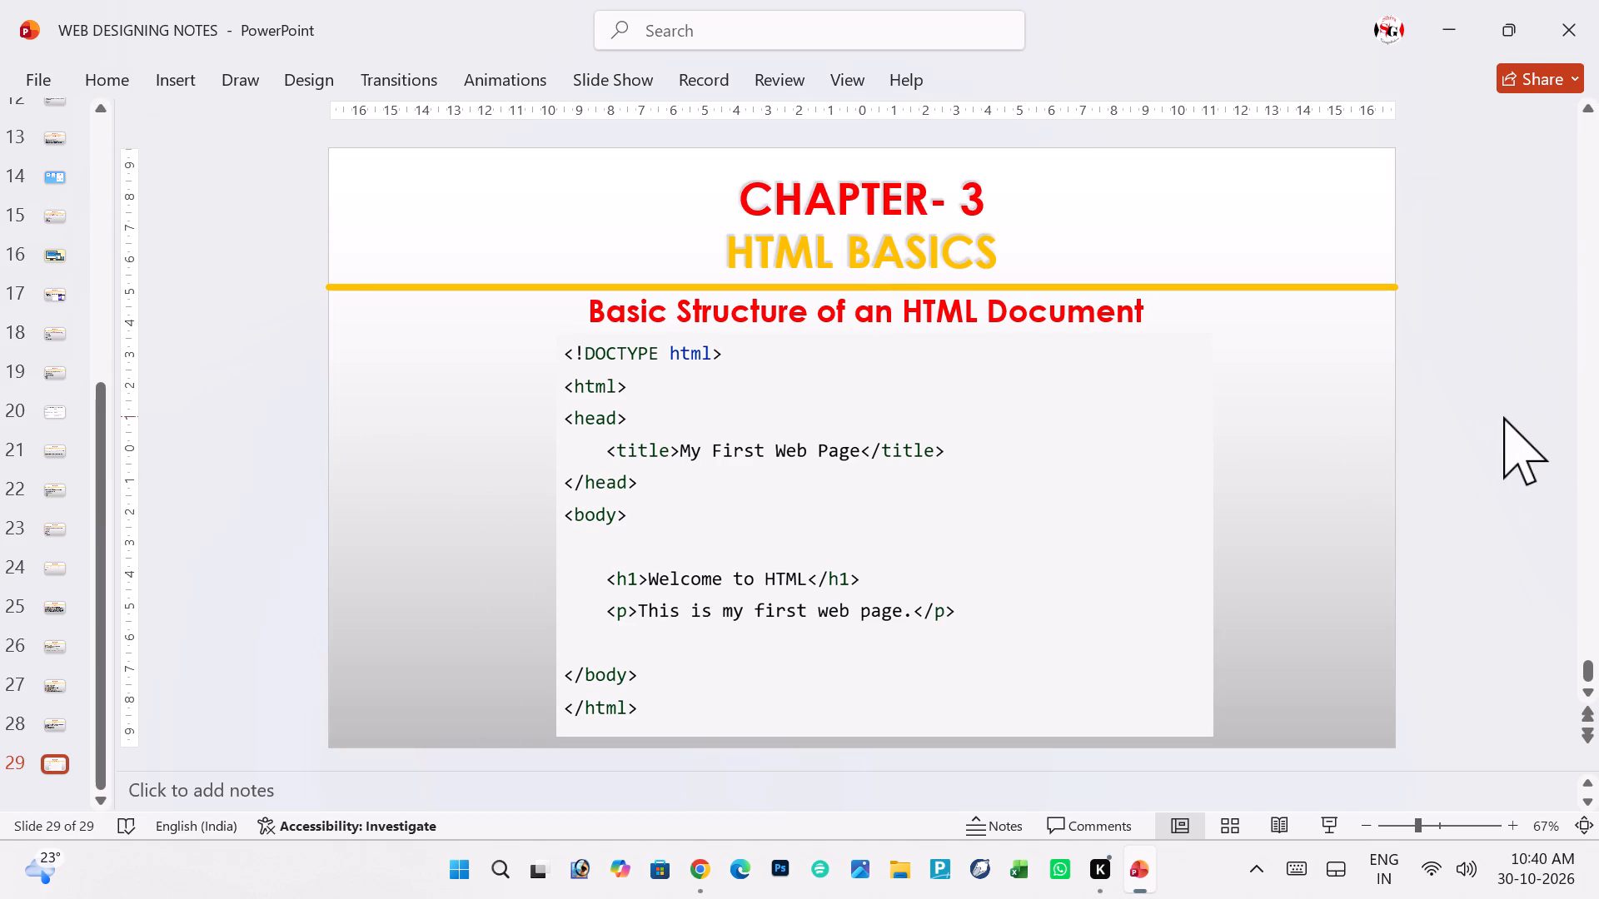
left_click(1503, 416)
Stretch the code picture to the slide's full width and down to its bottom edge, and save the presentation.
scroll(1108, 601, "up", 2, "ctrl")
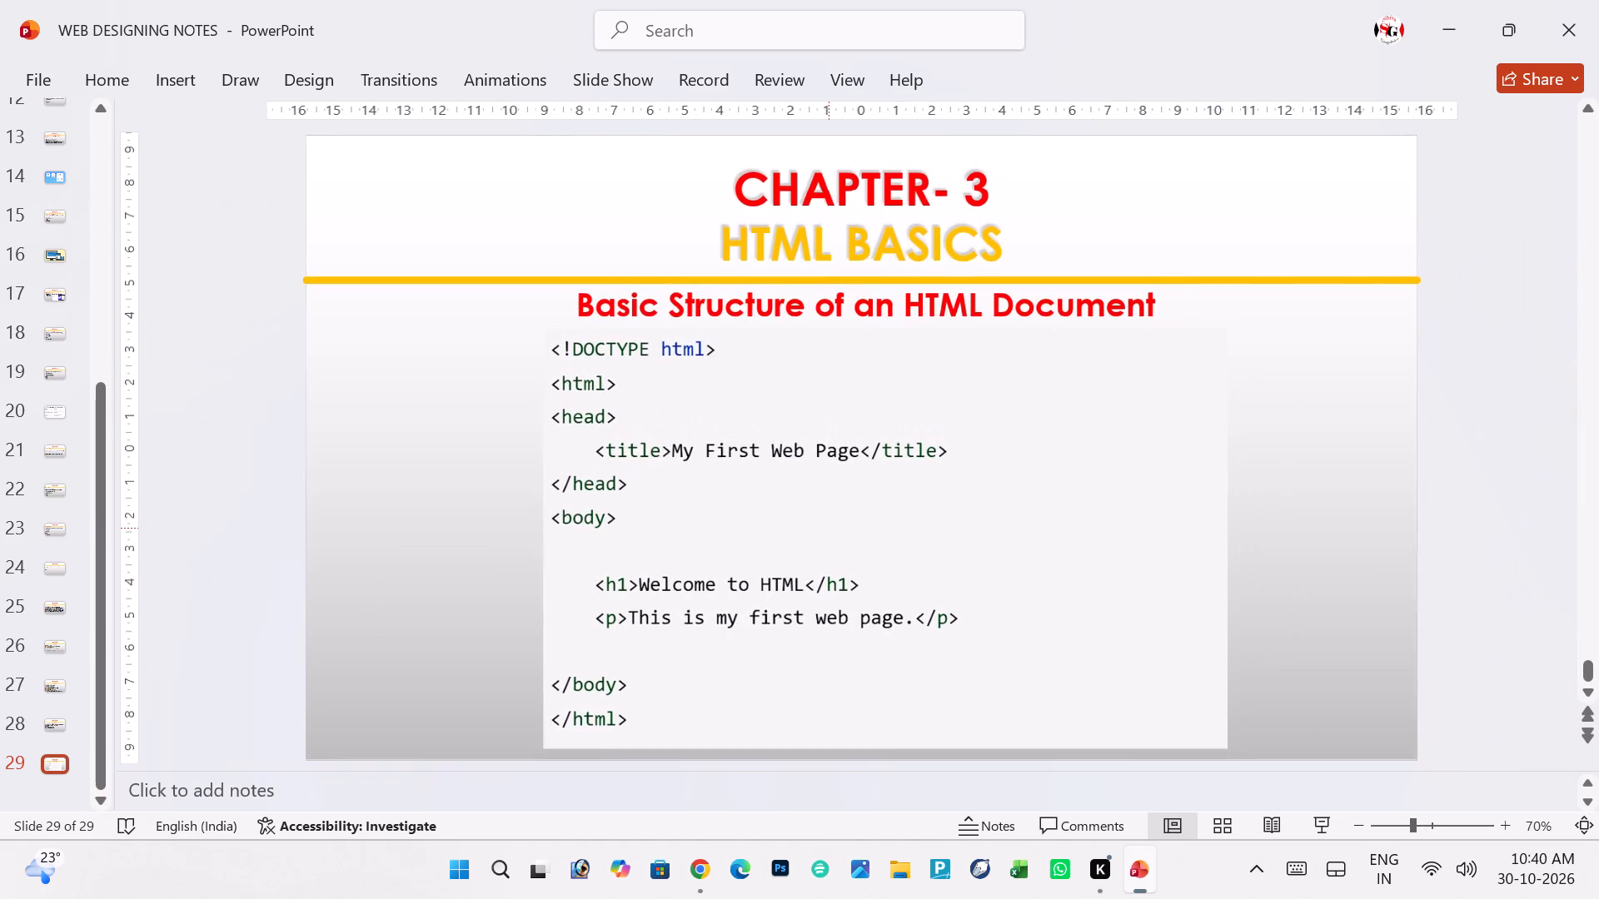
left_click(829, 528)
left_click_drag(536, 539, 301, 518)
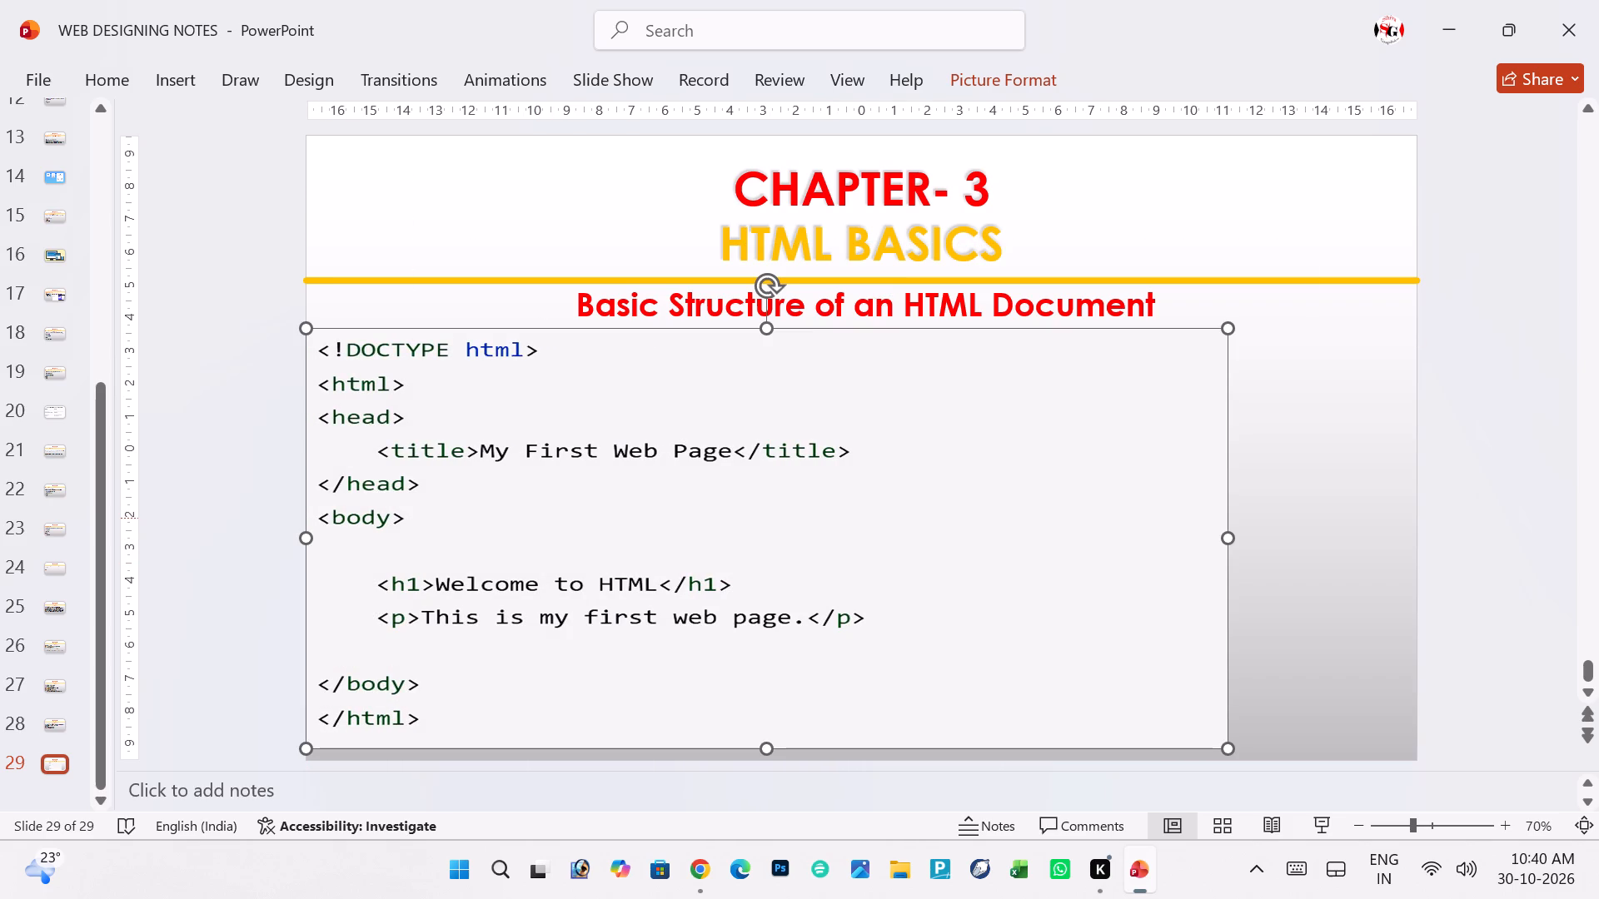
left_click_drag(1221, 536, 1368, 556)
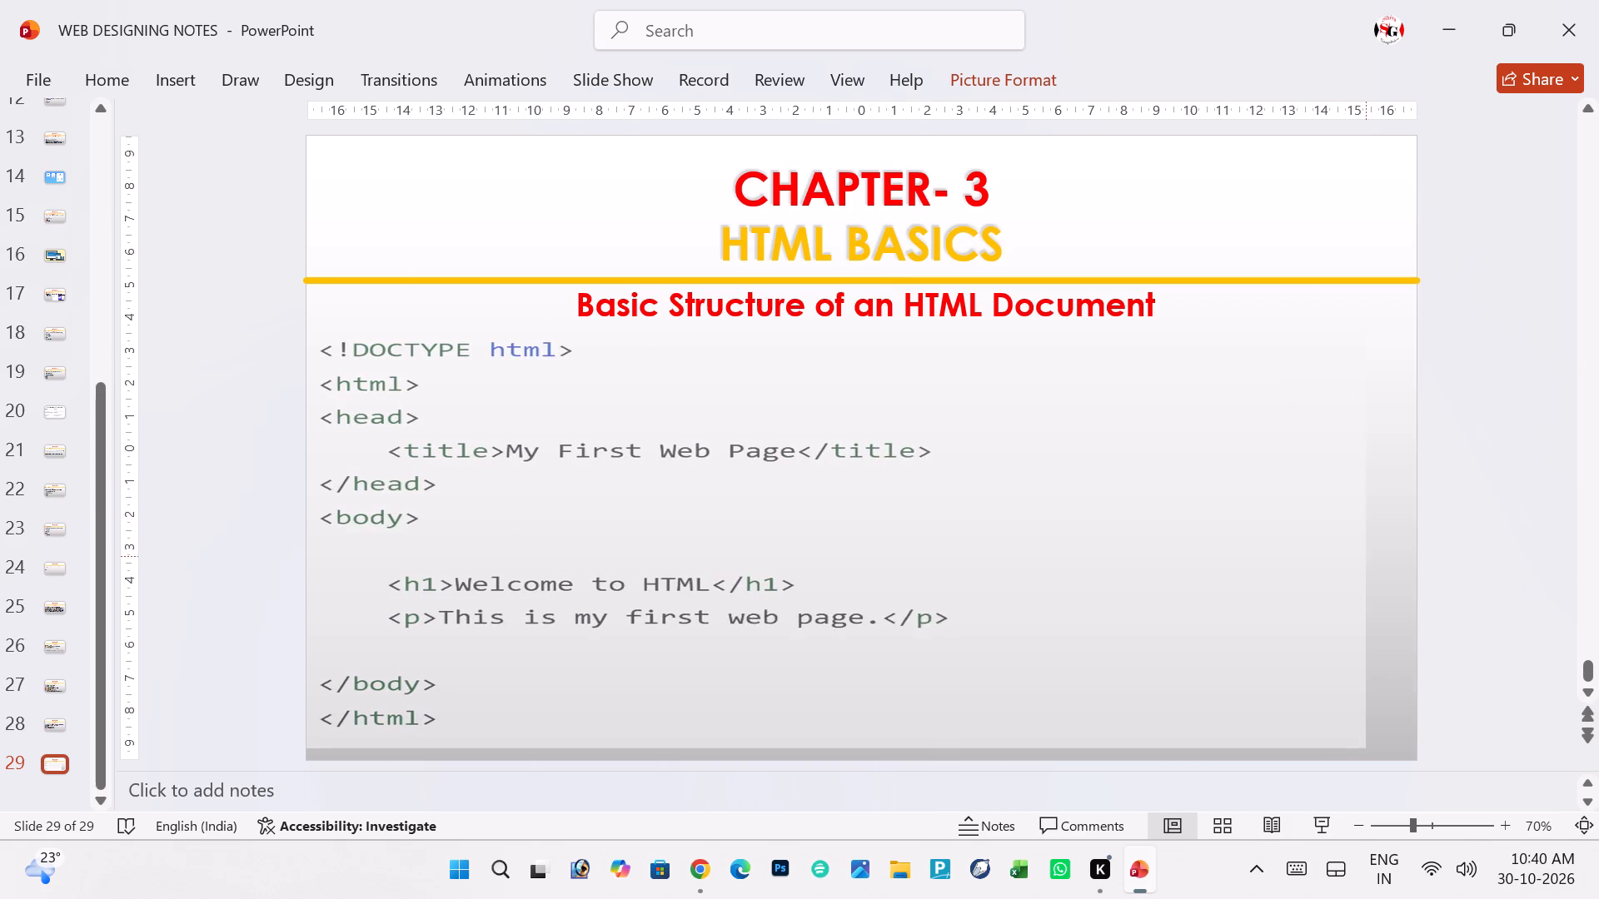
left_click_drag(1368, 556, 1416, 569)
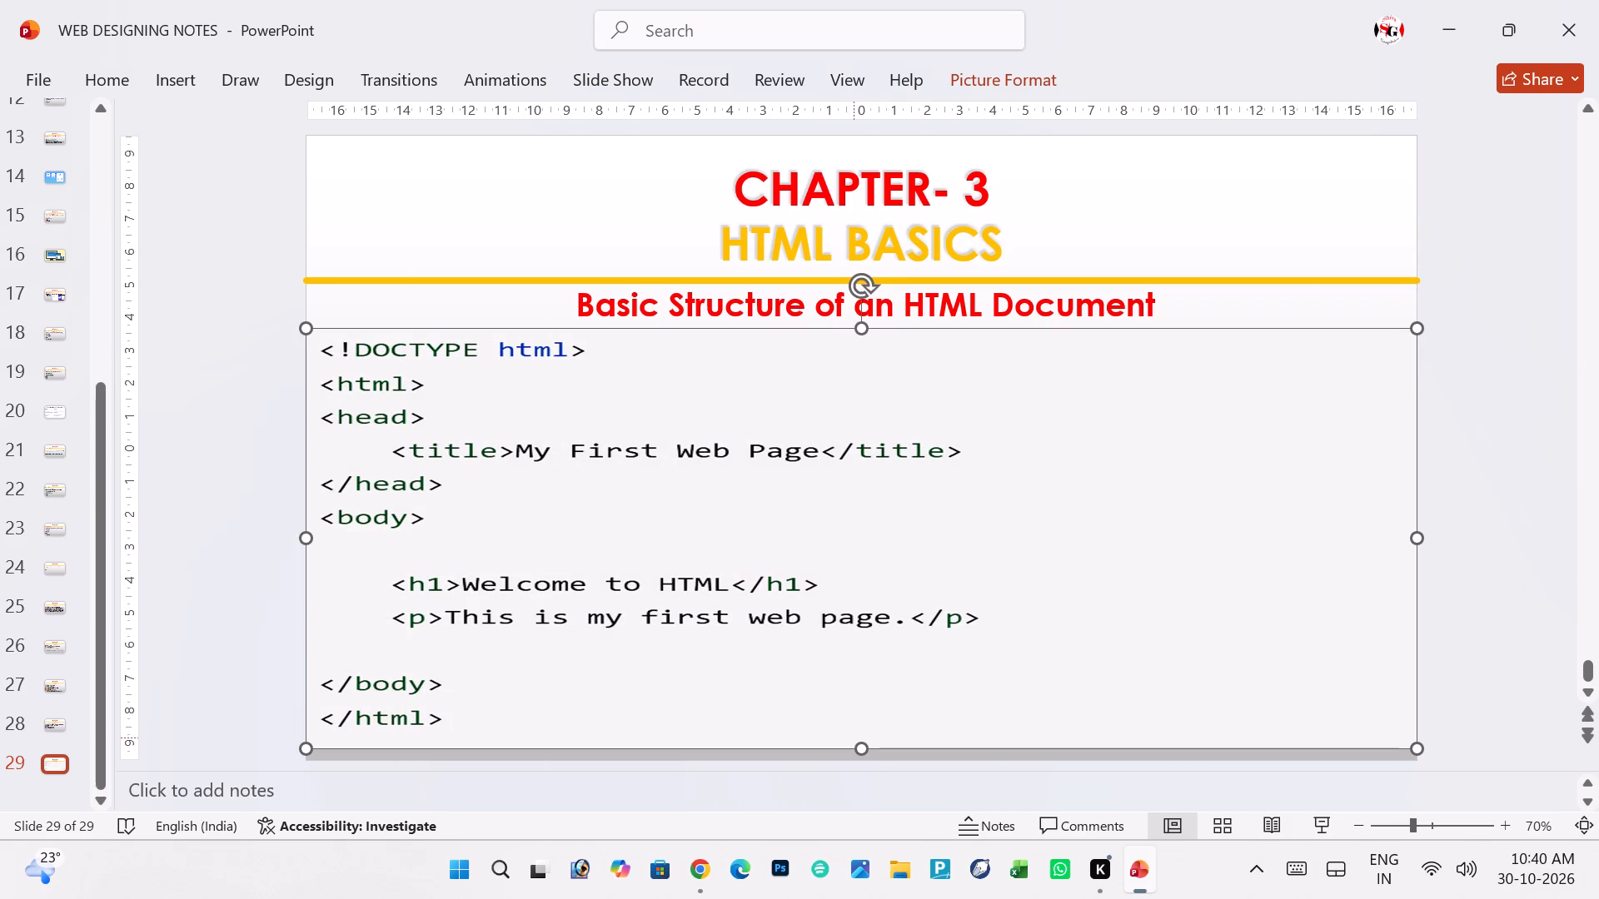
left_click_drag(860, 743, 862, 762)
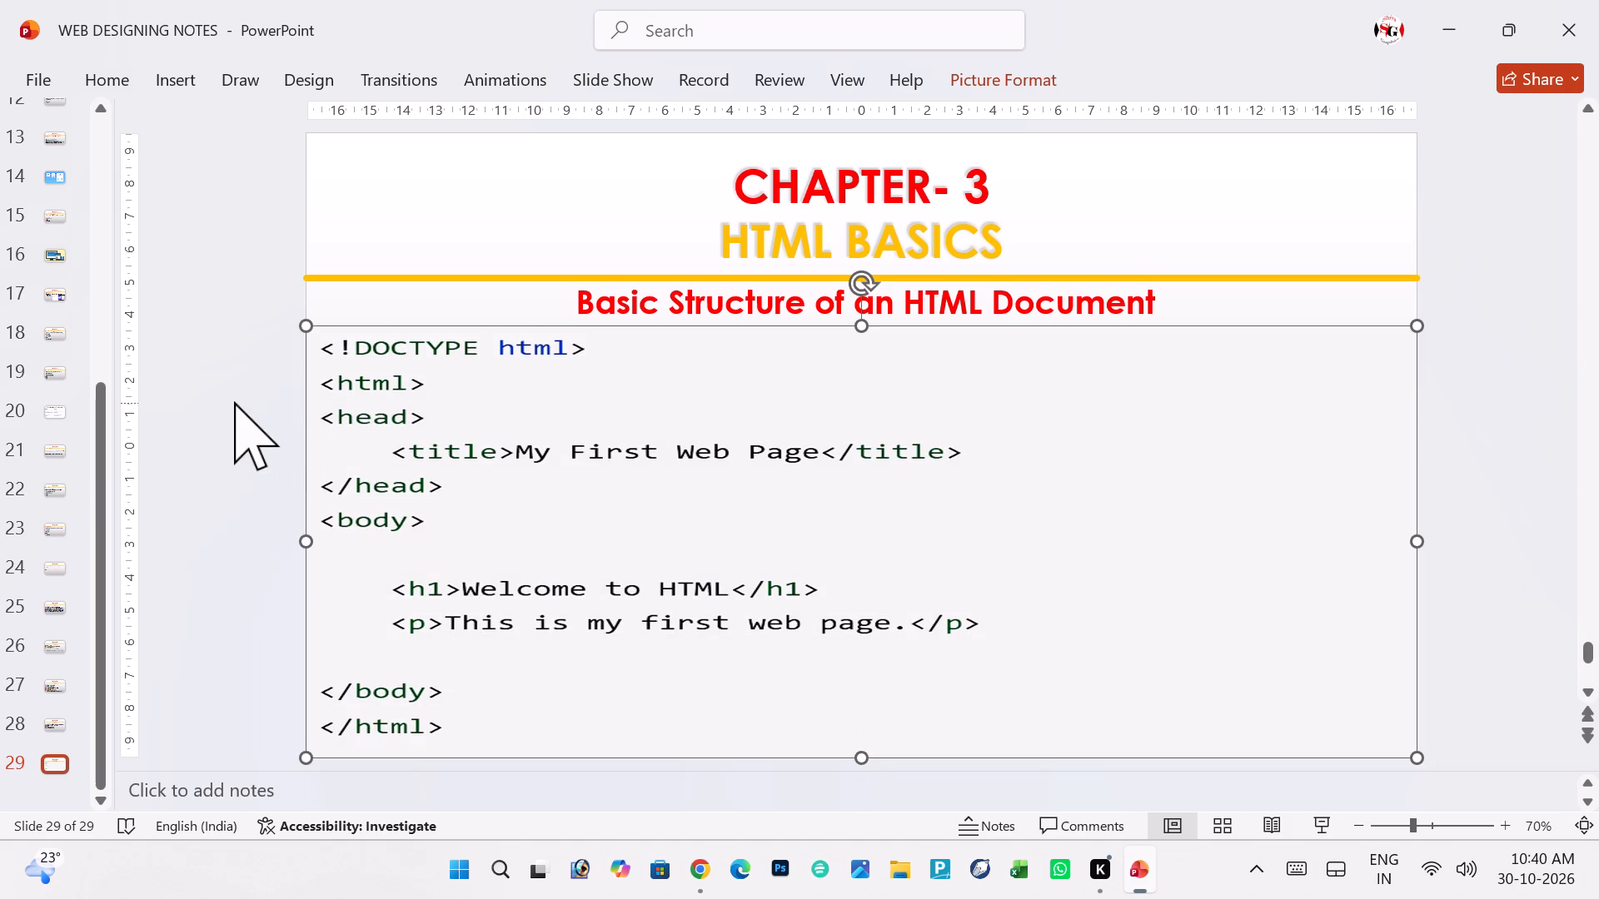
left_click(233, 400)
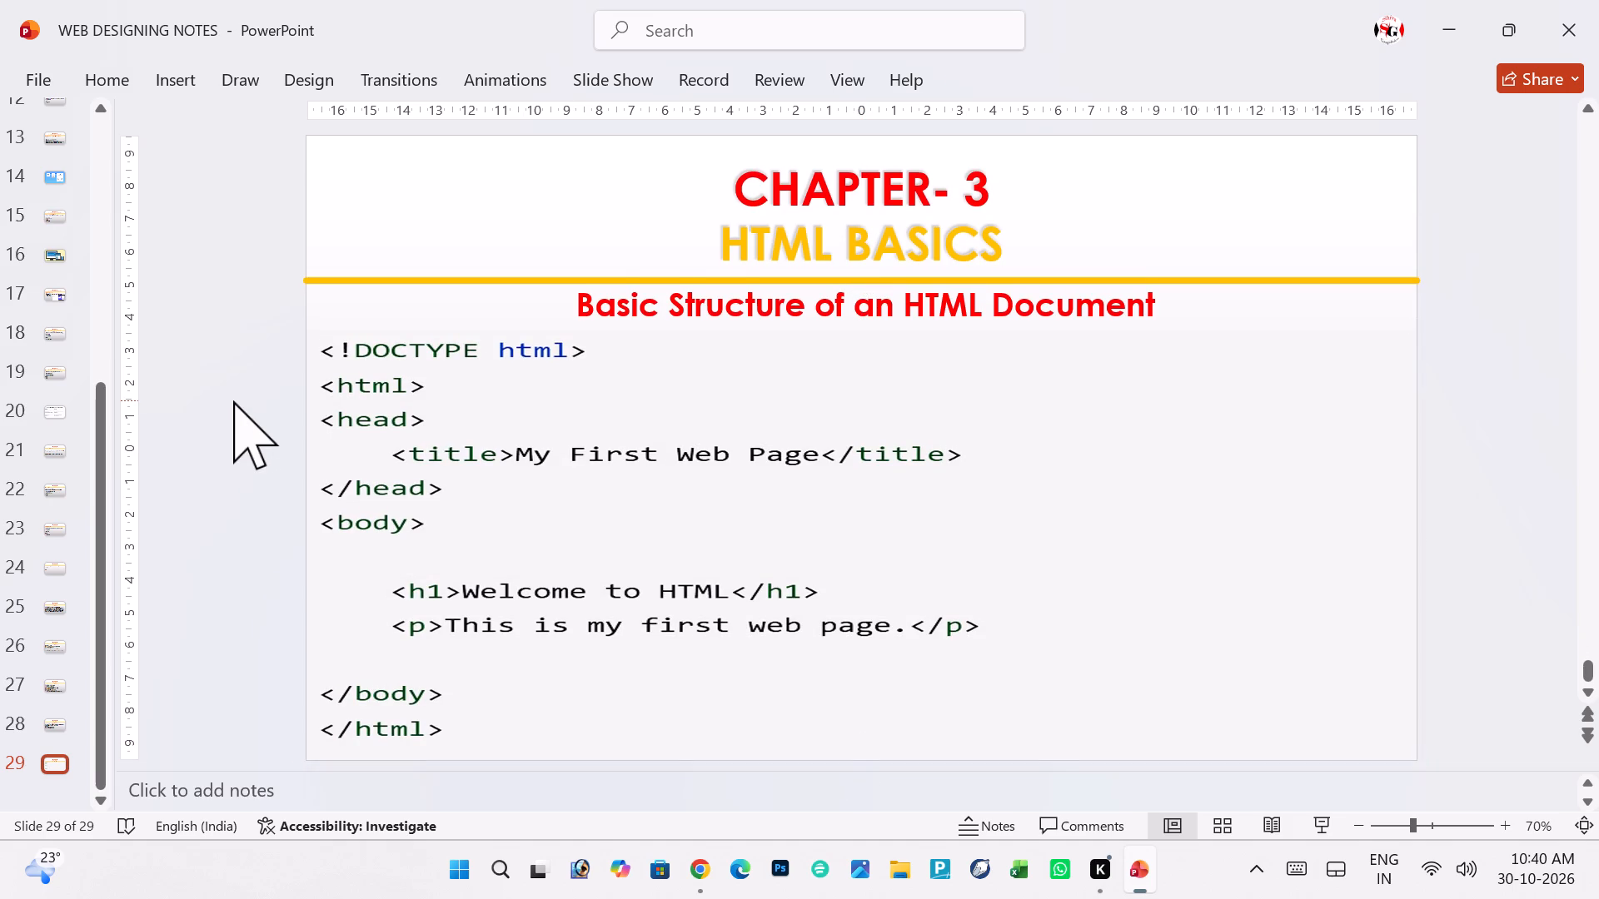
left_click(233, 400)
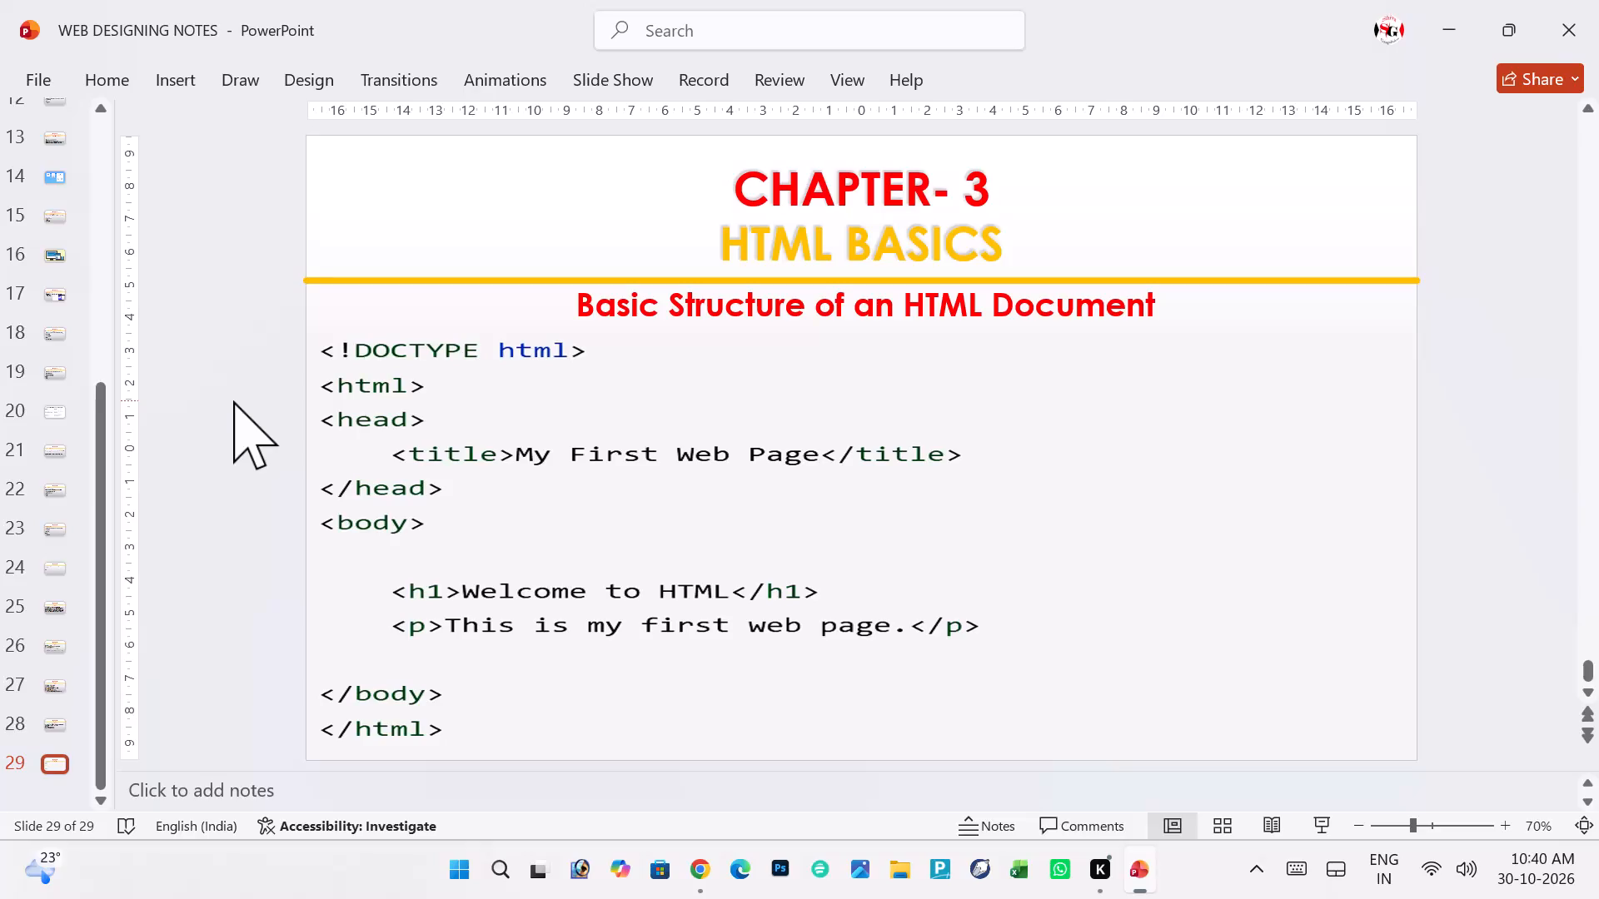
left_click(233, 400)
key("ctrl+s")
key("alt+Tab")
scroll(386, 487, "down", 2)
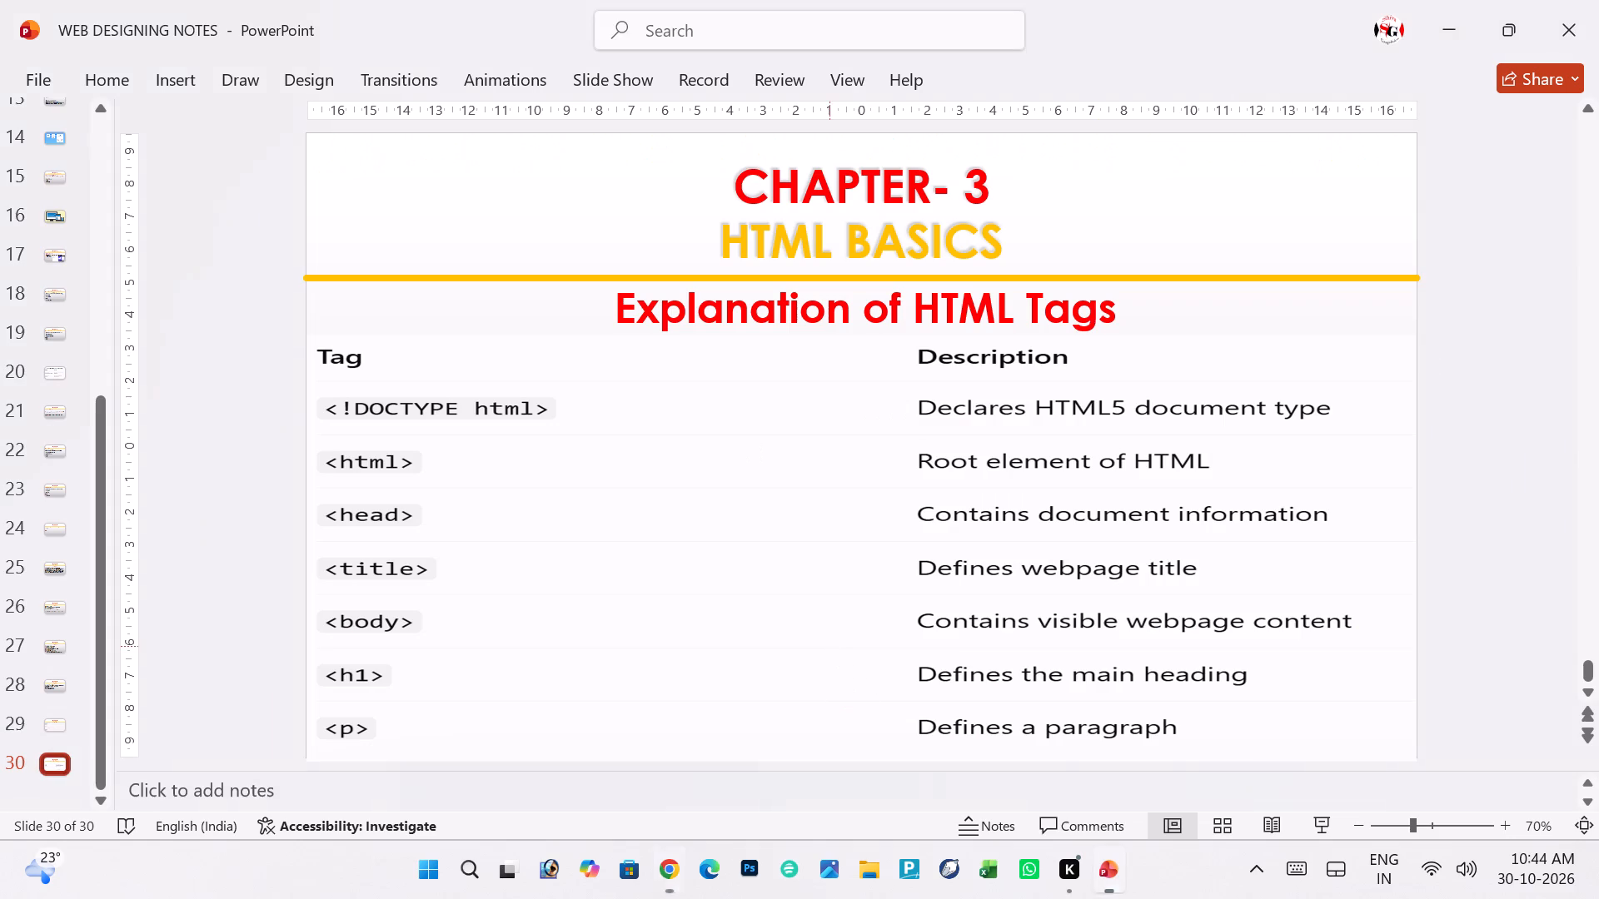